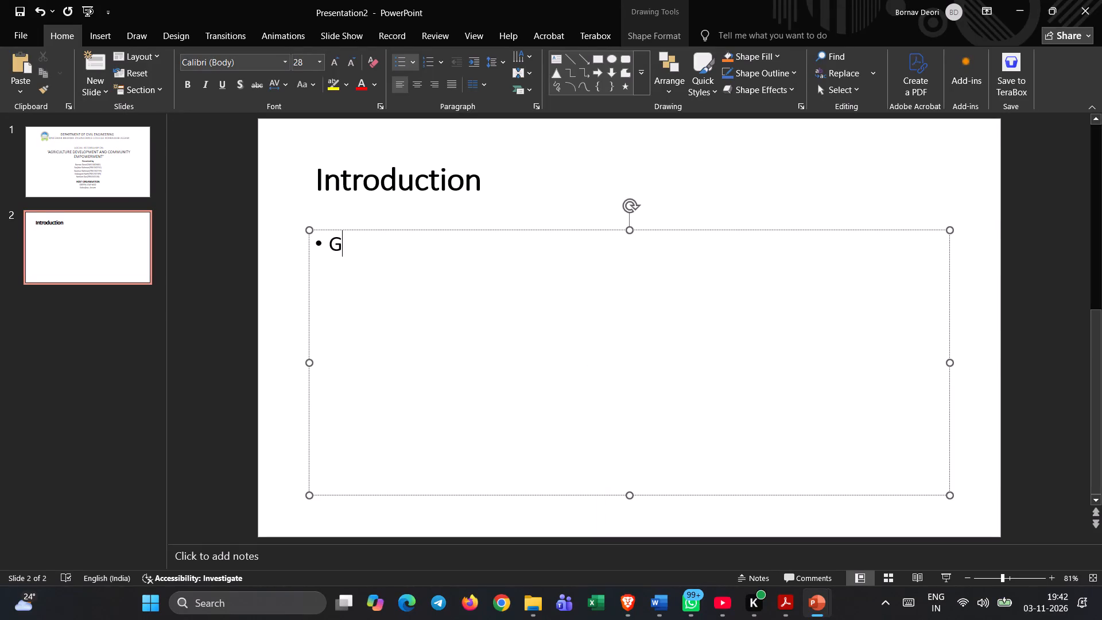
Begin the first bullet in the Introduction slide's body with the word "Green".
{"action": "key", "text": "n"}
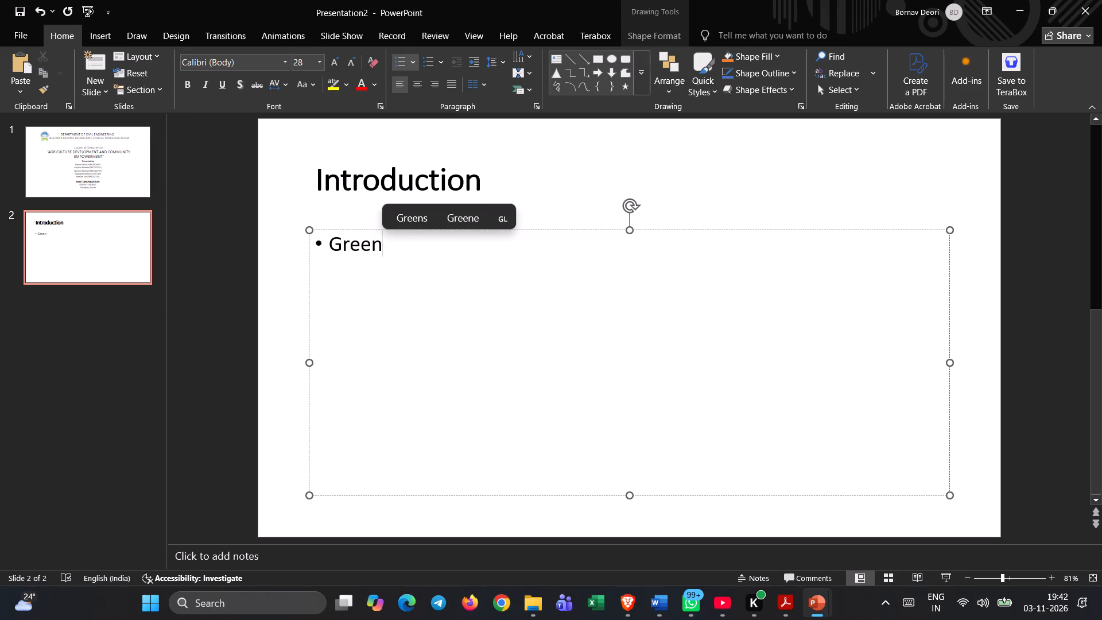
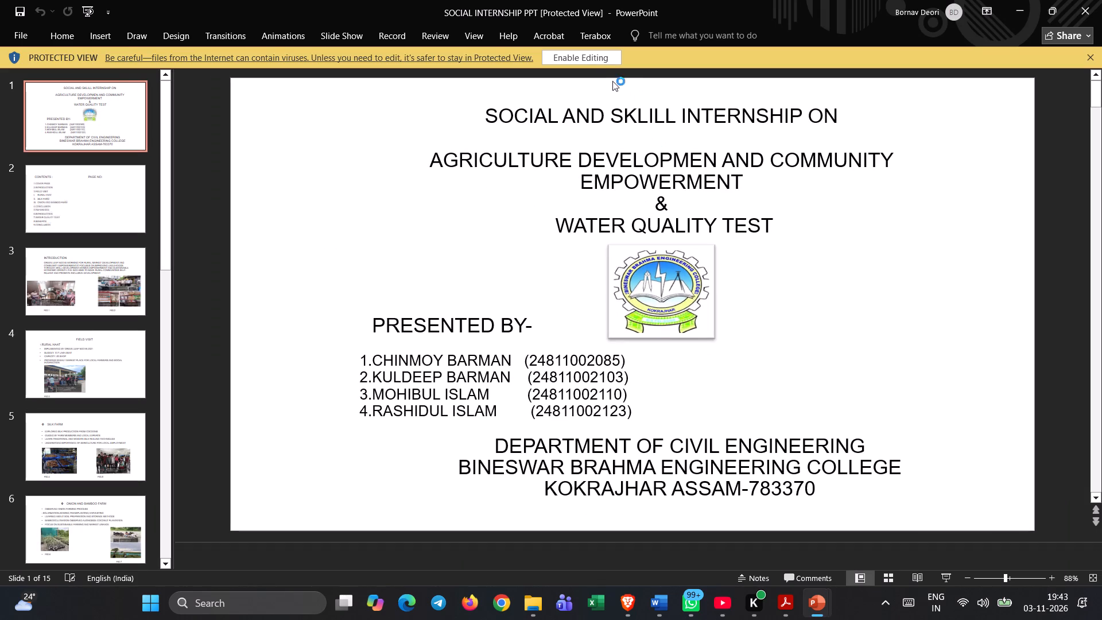
Enable editing in the SOCIAL INTERNSHIP PPT presentation and go to its Introduction slide about Green Leaf NGO.
{"action": "left_click", "coordinate": [595, 59]}
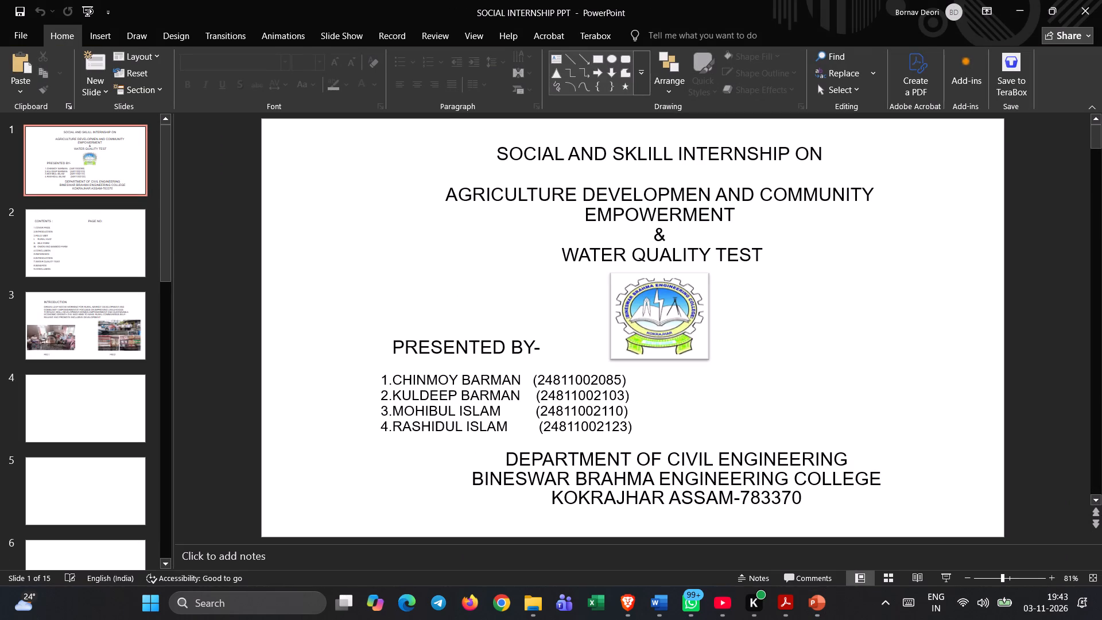
{"action": "scroll", "coordinate": [662, 358], "scroll_direction": "down", "scroll_amount": 1}
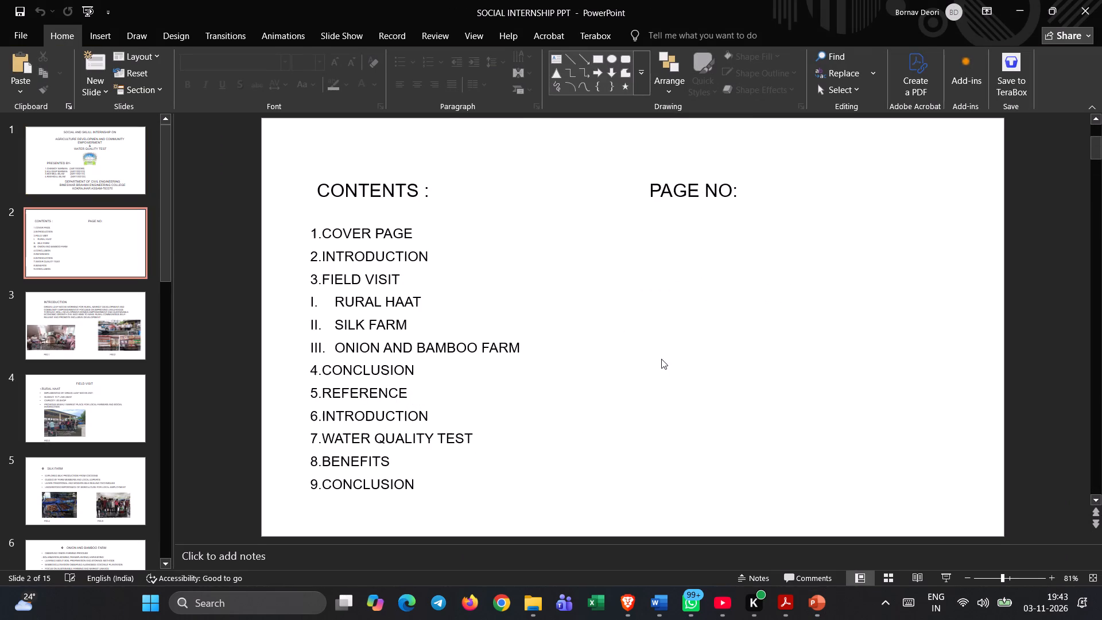
{"action": "scroll", "coordinate": [661, 359], "scroll_direction": "down", "scroll_amount": 2}
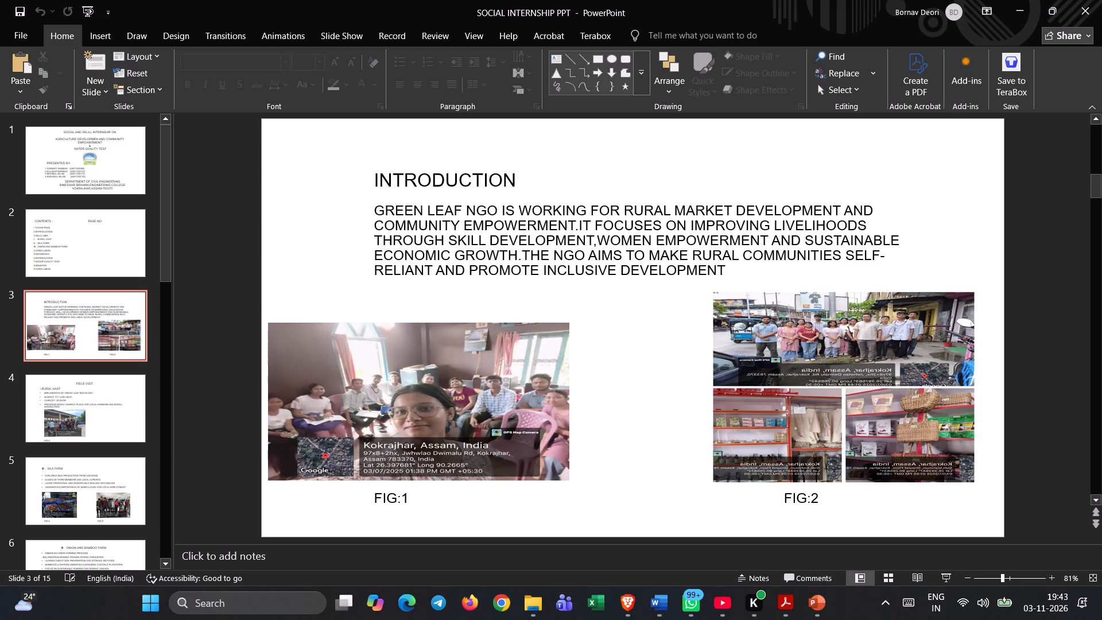
Copy the full Green Leaf NGO paragraph from the INTRODUCTION slide of SOCIAL INTERNSHIP PPT.
{"action": "left_click_drag", "start_coordinate": [379, 207], "coordinate": [786, 266]}
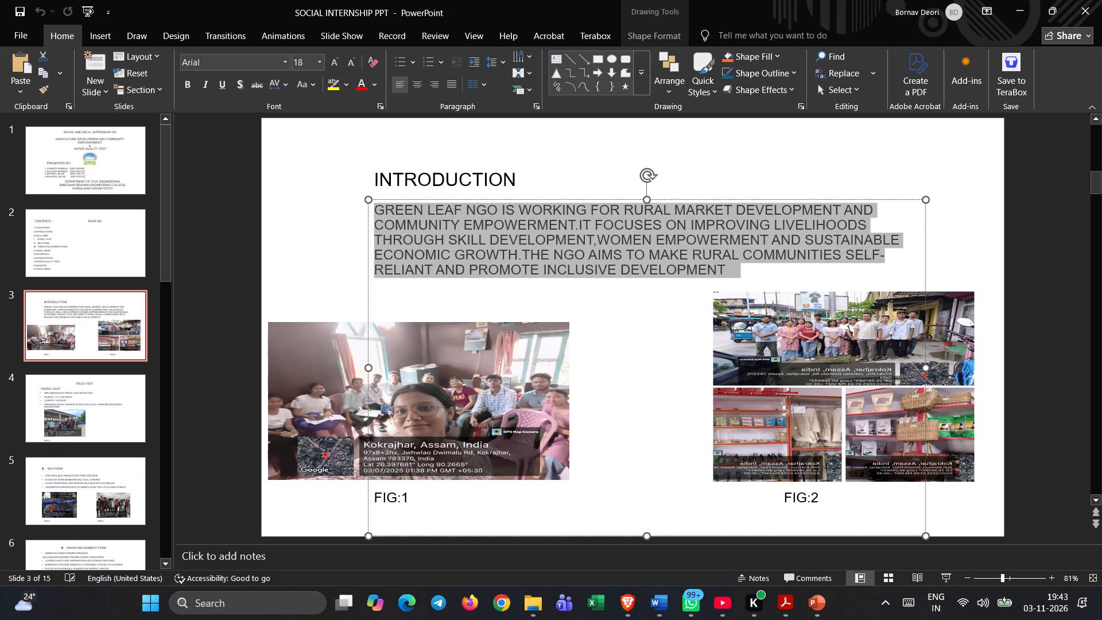
{"action": "left_click_drag", "start_coordinate": [786, 266], "coordinate": [797, 274]}
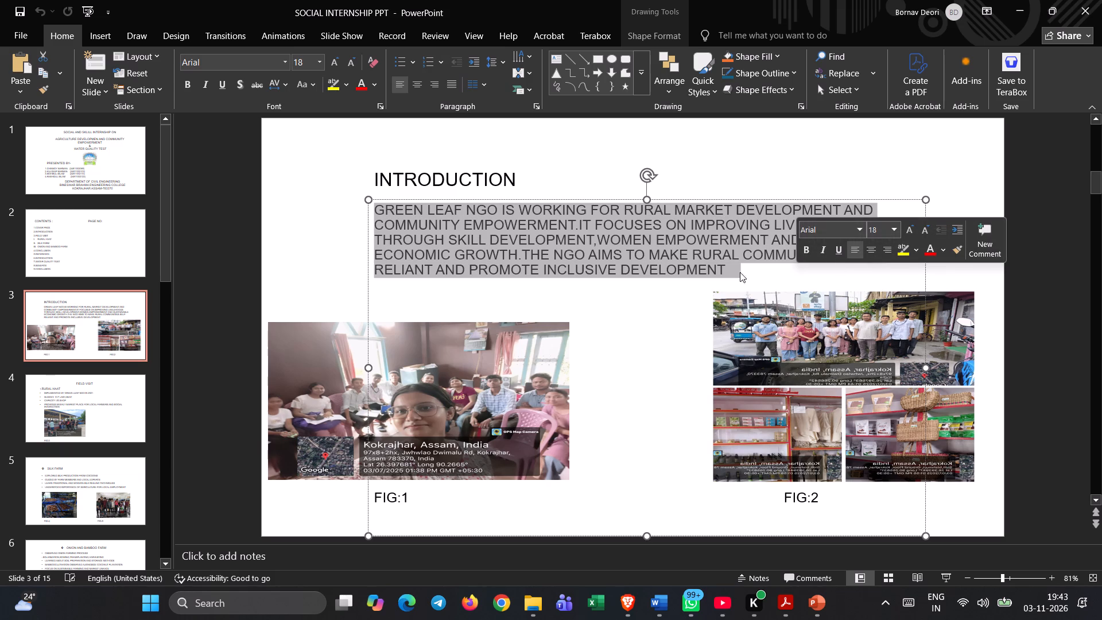
{"action": "key", "text": "ctrl+c"}
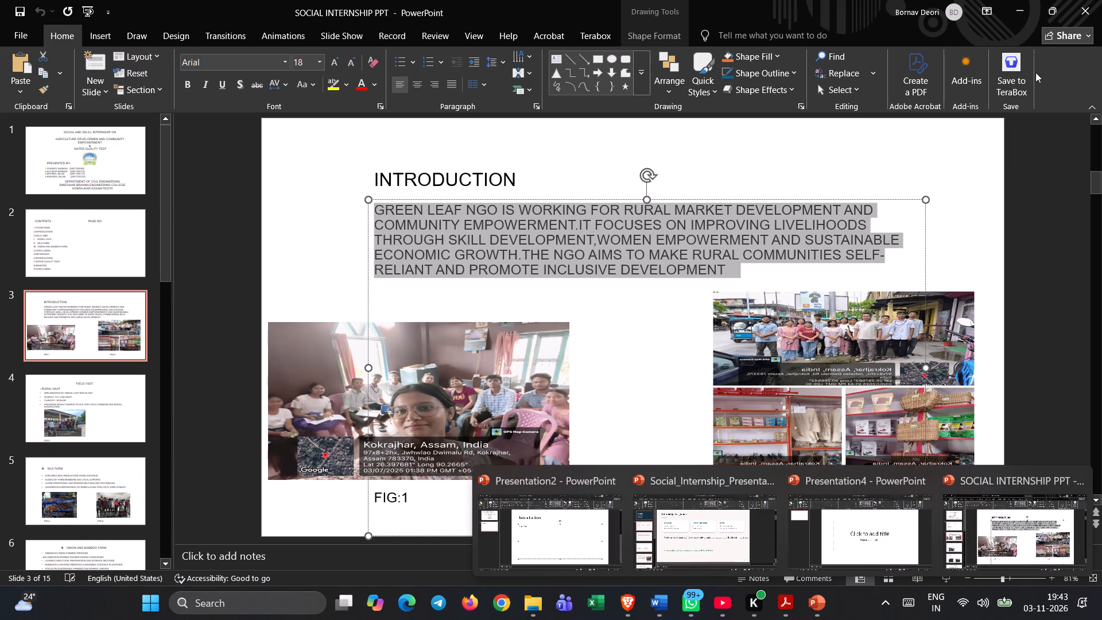
Arrange the SOCIAL INTERNSHIP PPT and Presentation2 windows side by side.
{"action": "left_click", "coordinate": [996, 41]}
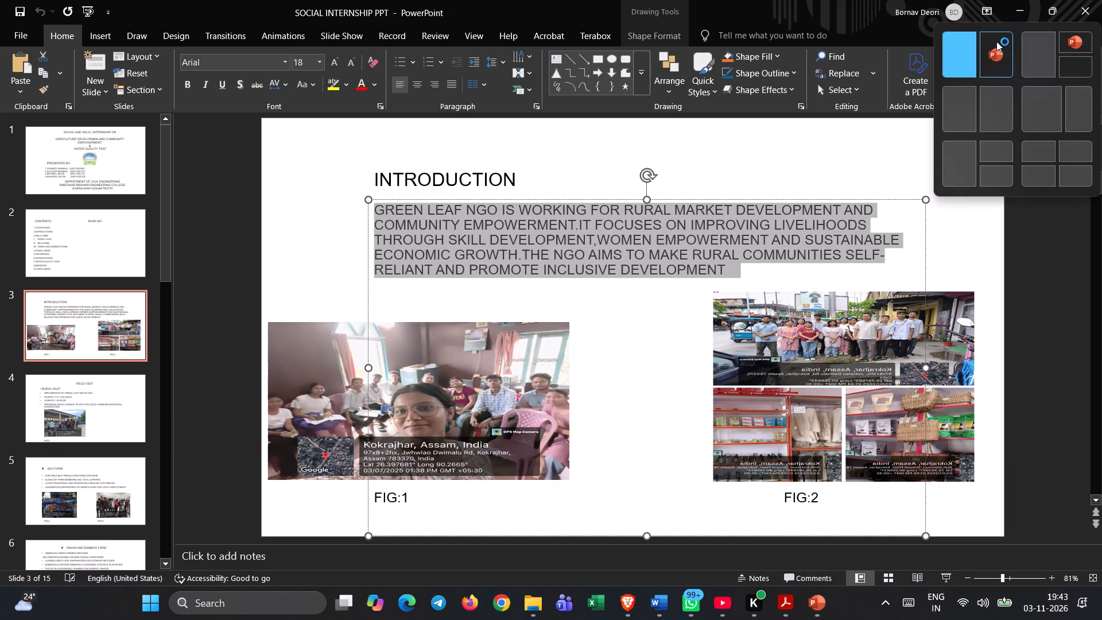
{"action": "left_click", "coordinate": [762, 275]}
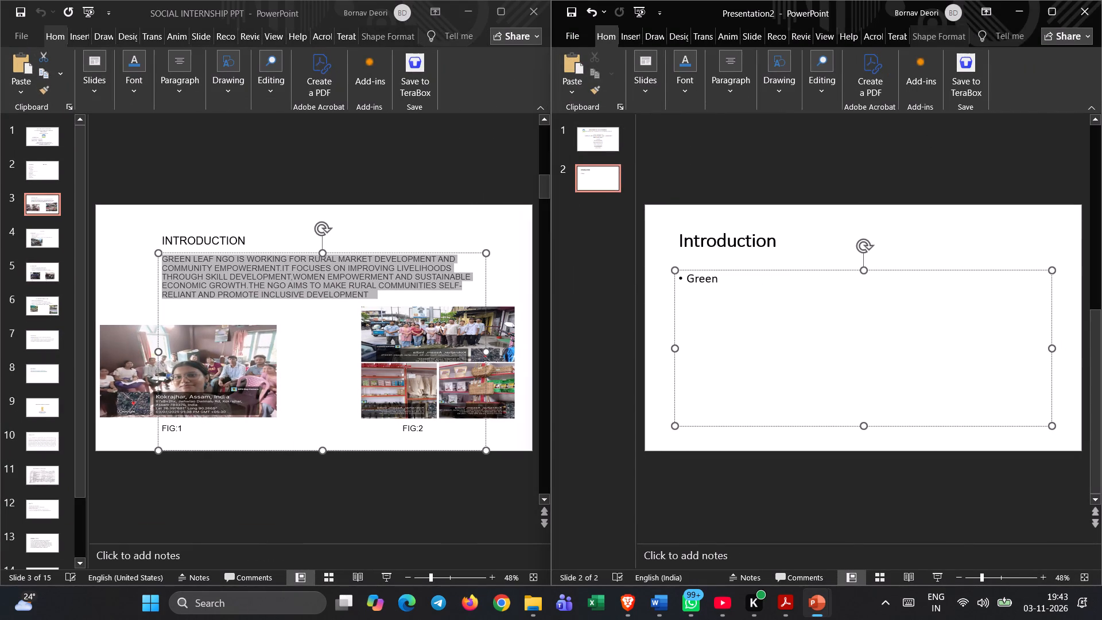
Replace the "Green" body text on Presentation2's Introduction slide with the copied NGO paragraph.
{"action": "left_click", "coordinate": [750, 283]}
{"action": "key", "text": "BackSpace"}
{"action": "key", "text": "BackSpace"}
{"action": "key", "text": "BackSpace"}
{"action": "key", "text": "BackSpace"}
{"action": "key", "text": "BackSpace"}
{"action": "key", "text": "BackSpace"}
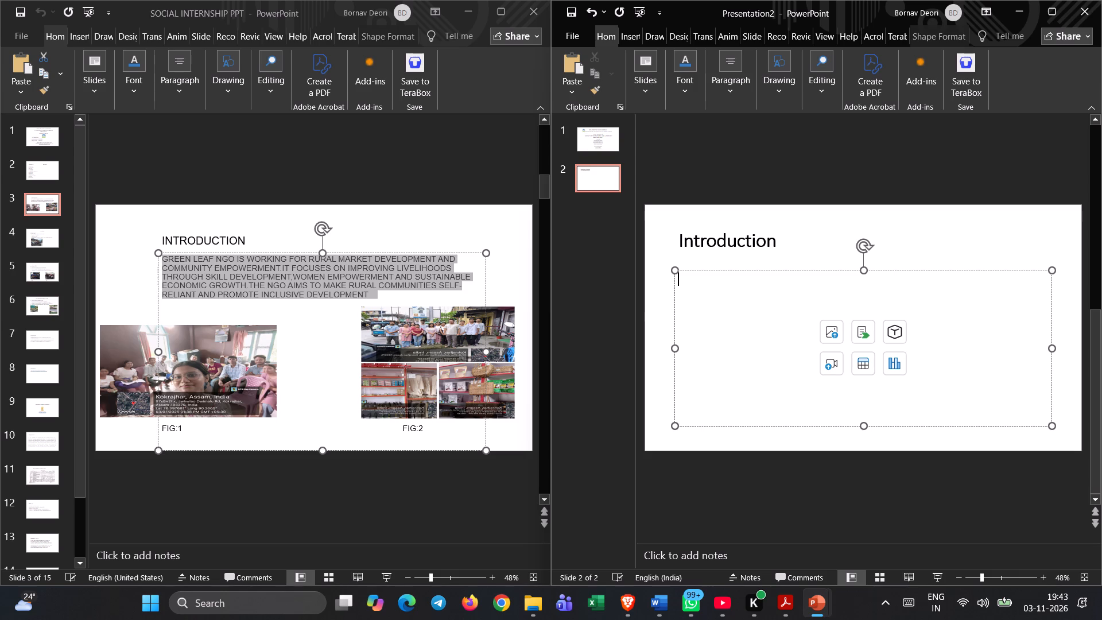
{"action": "key", "text": "ctrl+v"}
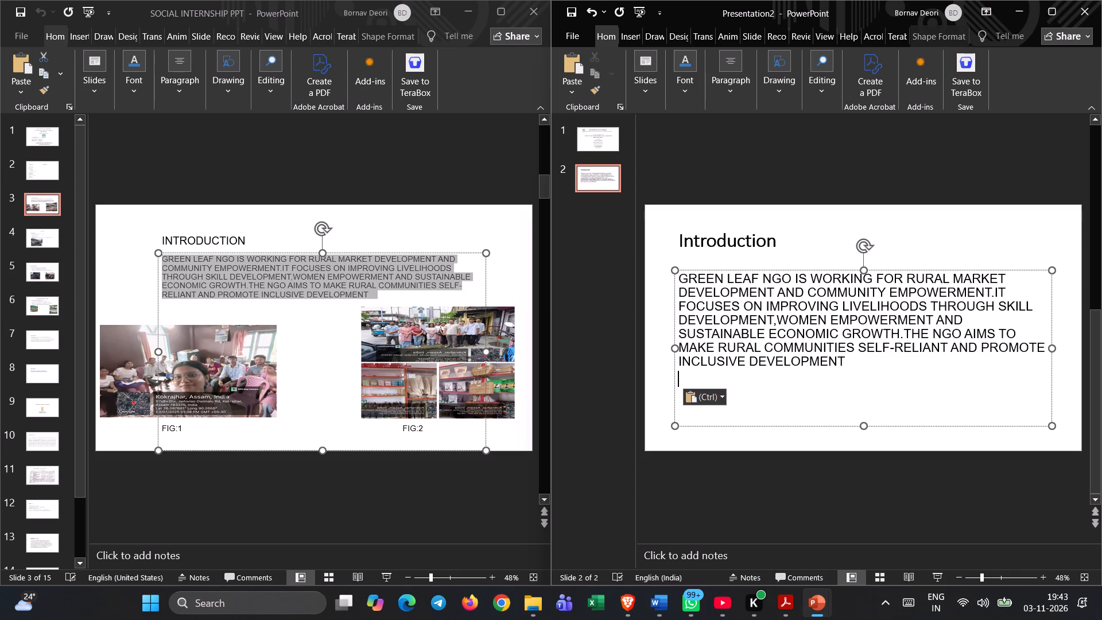
Change the pasted Introduction paragraph's font to Calibri Light (Headings), the same font as the title.
{"action": "left_click_drag", "start_coordinate": [846, 363], "coordinate": [829, 342]}
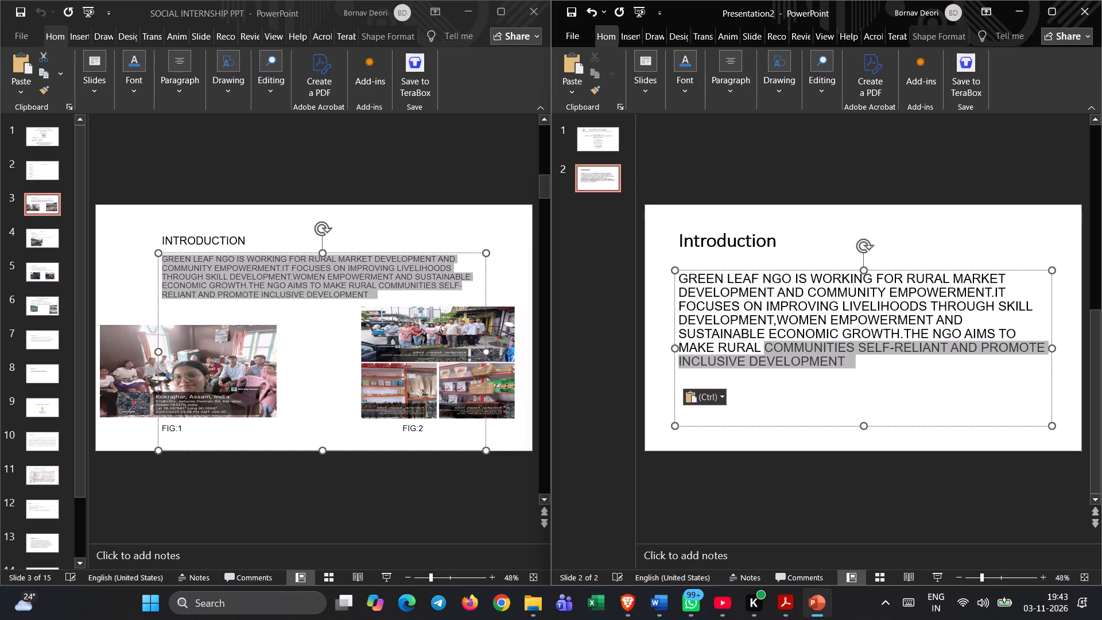
{"action": "left_click_drag", "start_coordinate": [829, 342], "coordinate": [694, 276]}
{"action": "left_click", "coordinate": [791, 234]}
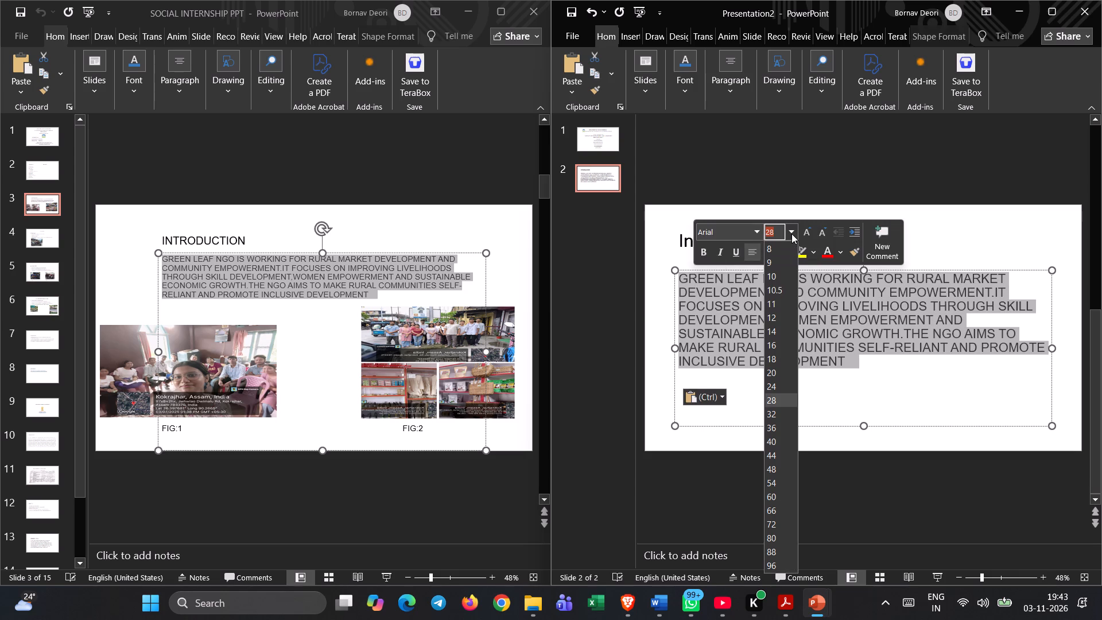
{"action": "left_click", "coordinate": [791, 234]}
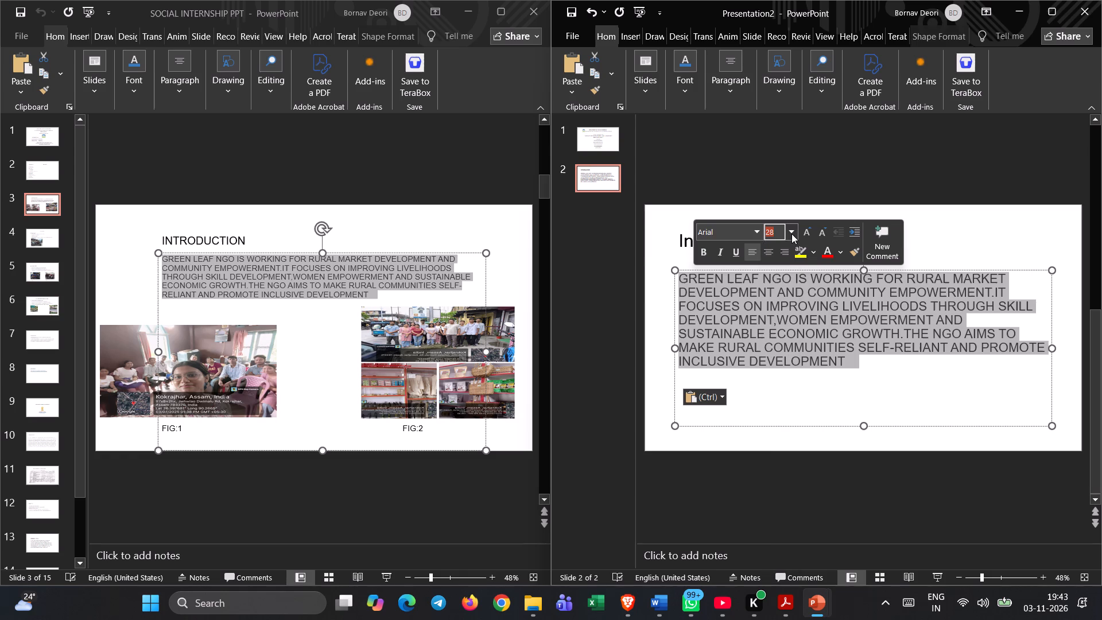
{"action": "left_click", "coordinate": [759, 231]}
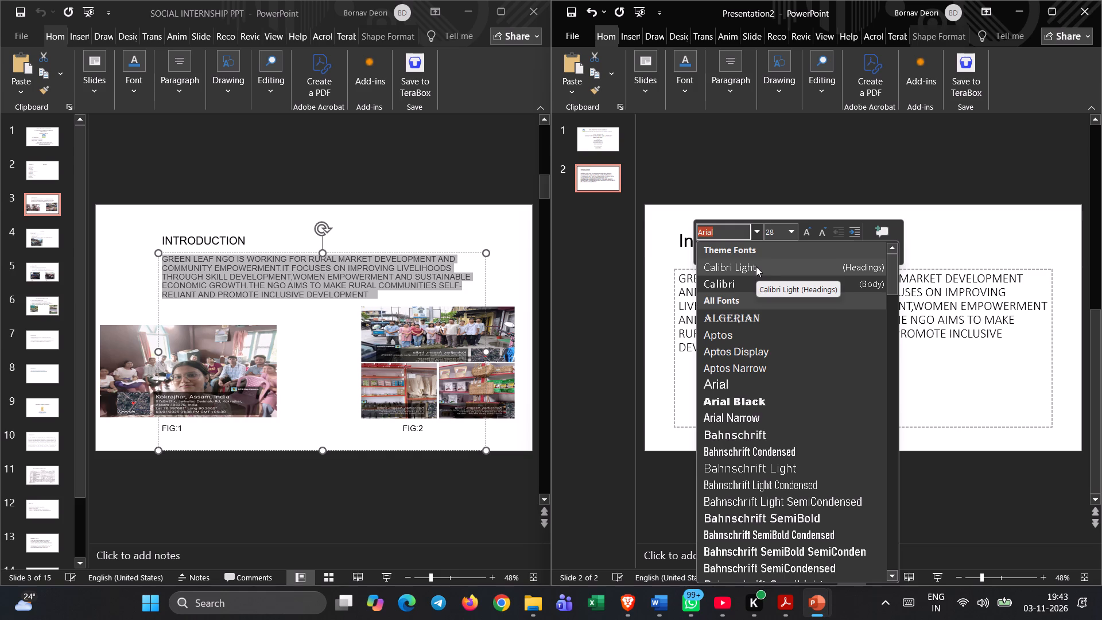
{"action": "left_click", "coordinate": [756, 266]}
{"action": "left_click", "coordinate": [760, 289]}
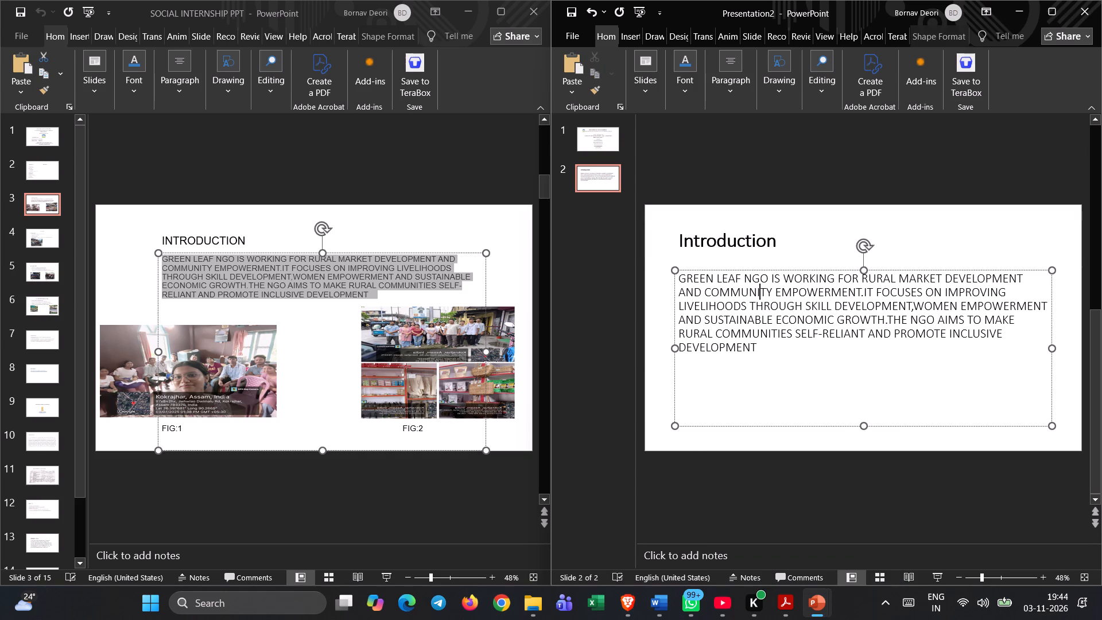
{"action": "left_click_drag", "start_coordinate": [778, 241], "coordinate": [692, 238]}
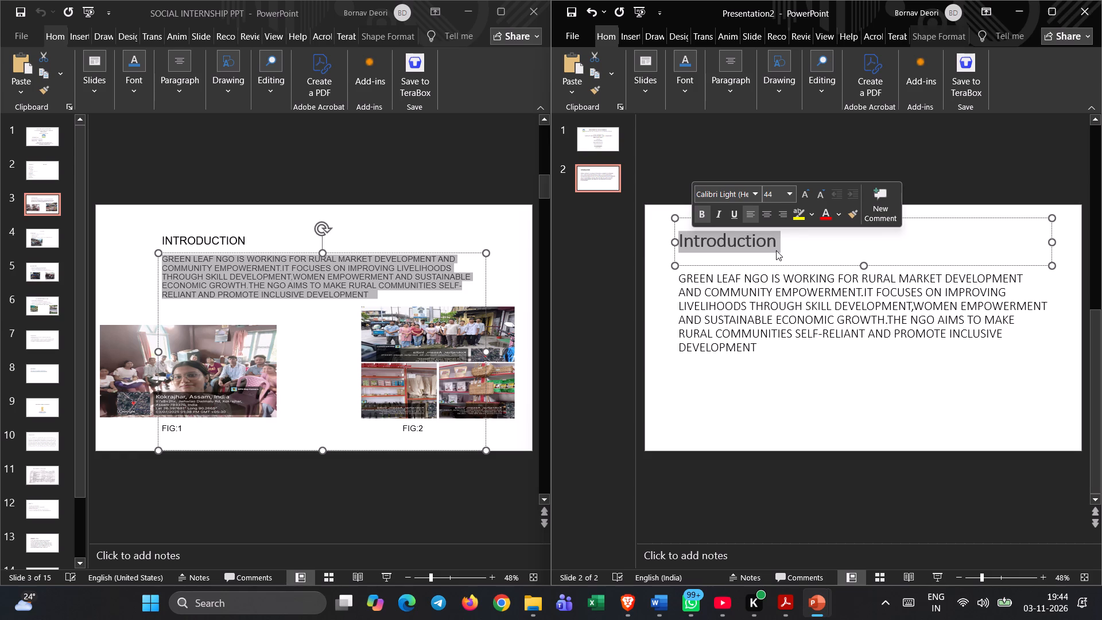
{"action": "left_click", "coordinate": [776, 250]}
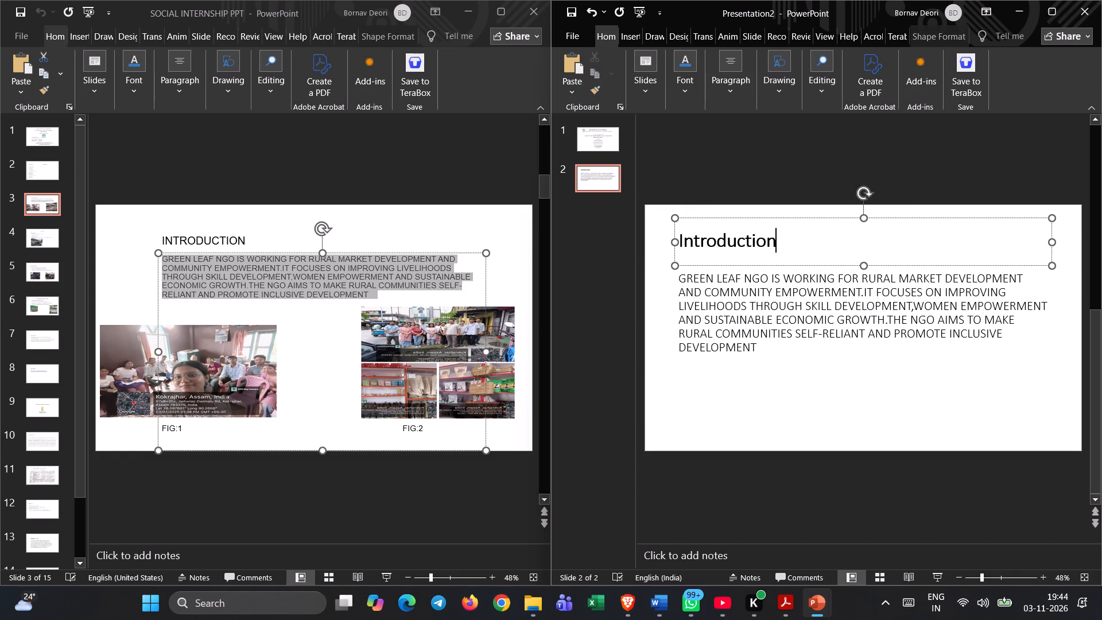
Shrink the Introduction body text box in width and height so it fits closely around the paragraph.
{"action": "left_click", "coordinate": [774, 293]}
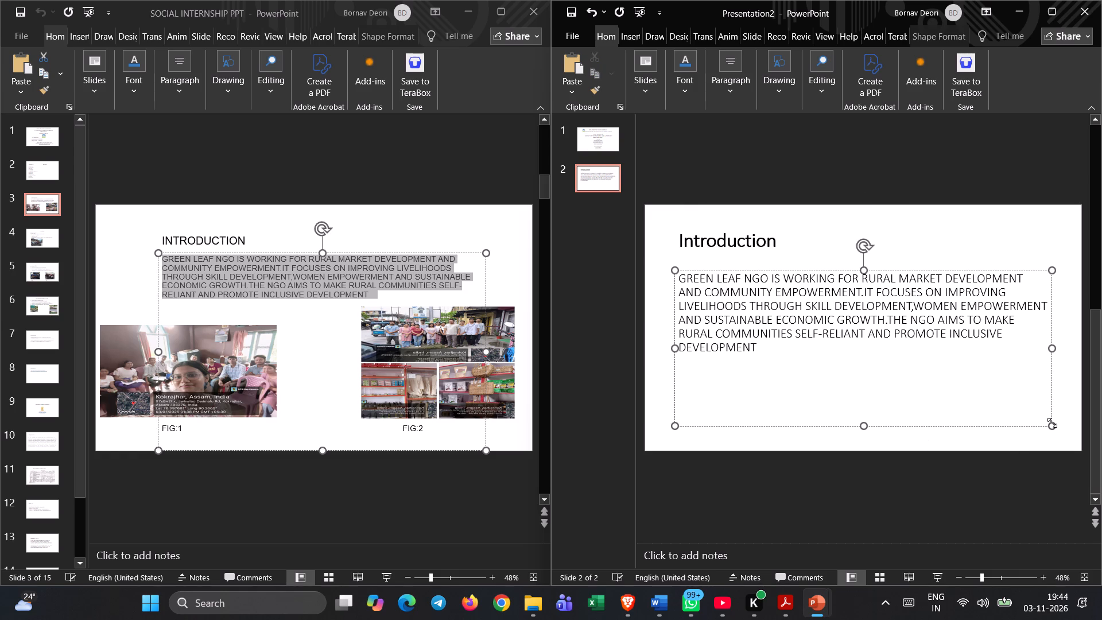
{"action": "left_click_drag", "start_coordinate": [1053, 423], "coordinate": [1014, 367]}
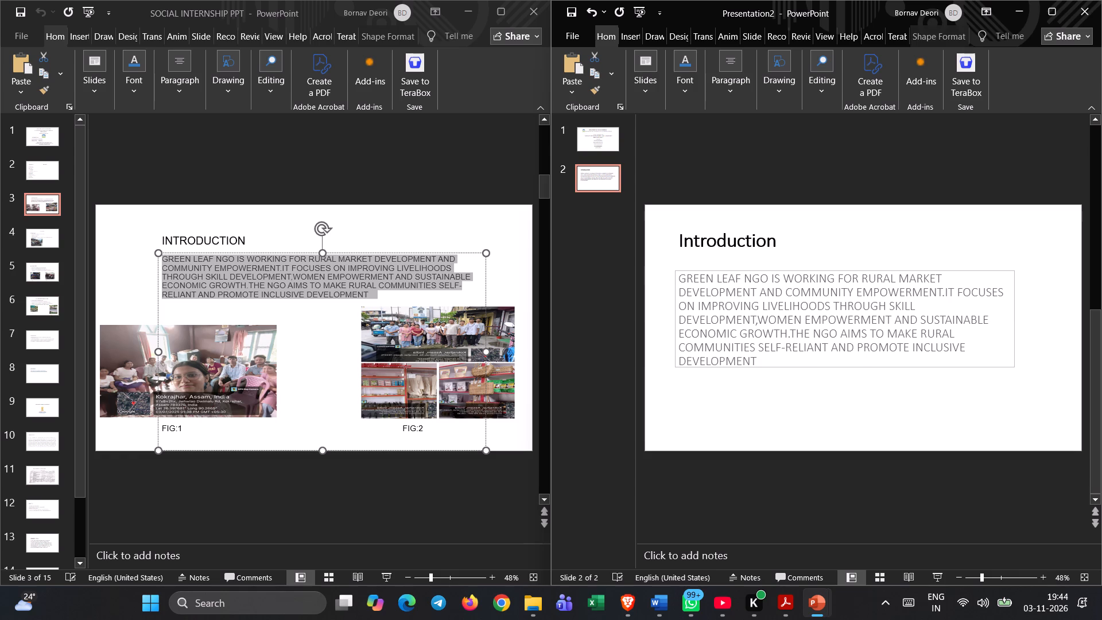
{"action": "left_click", "coordinate": [945, 413]}
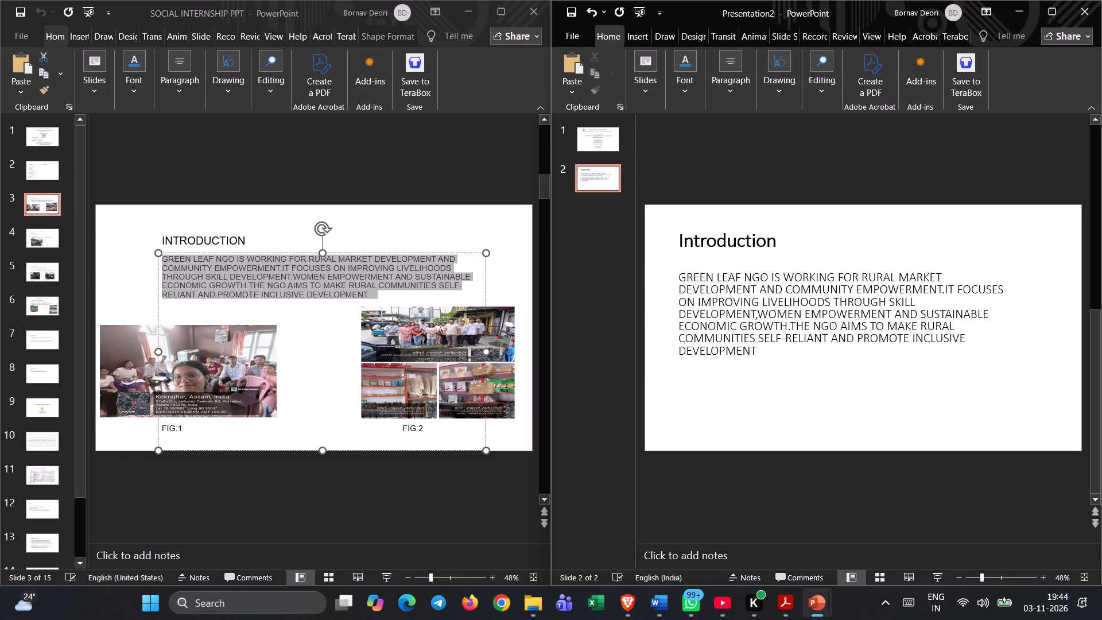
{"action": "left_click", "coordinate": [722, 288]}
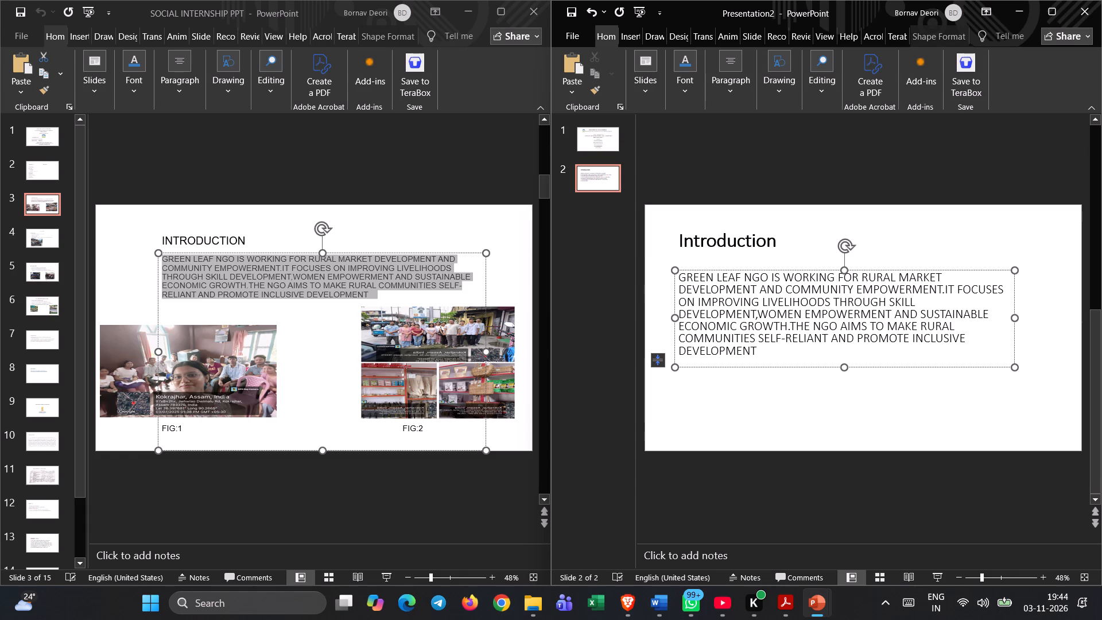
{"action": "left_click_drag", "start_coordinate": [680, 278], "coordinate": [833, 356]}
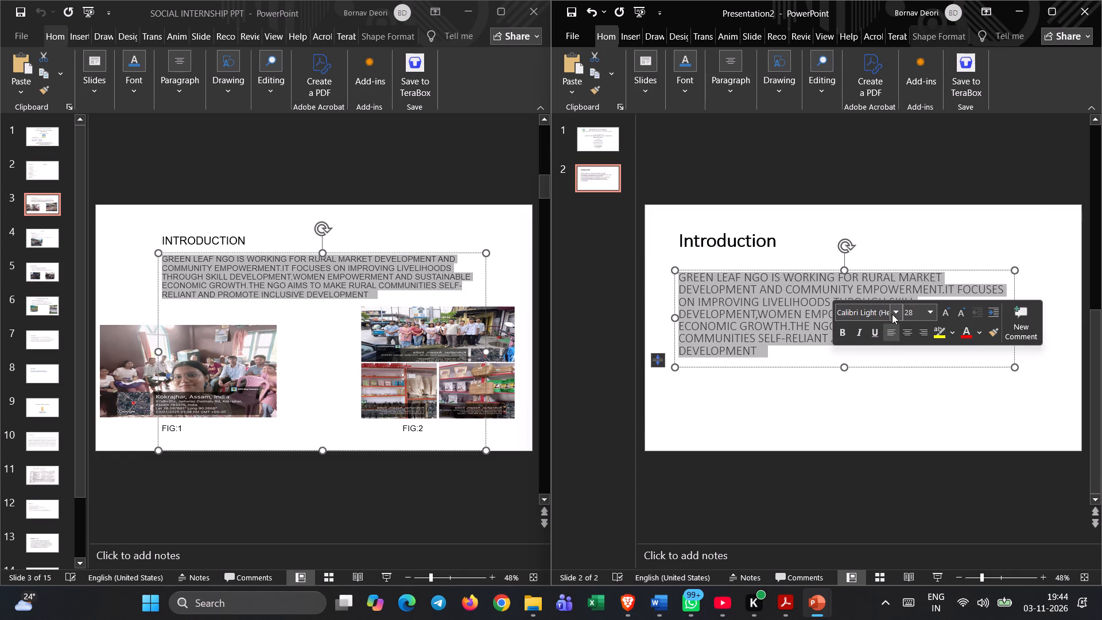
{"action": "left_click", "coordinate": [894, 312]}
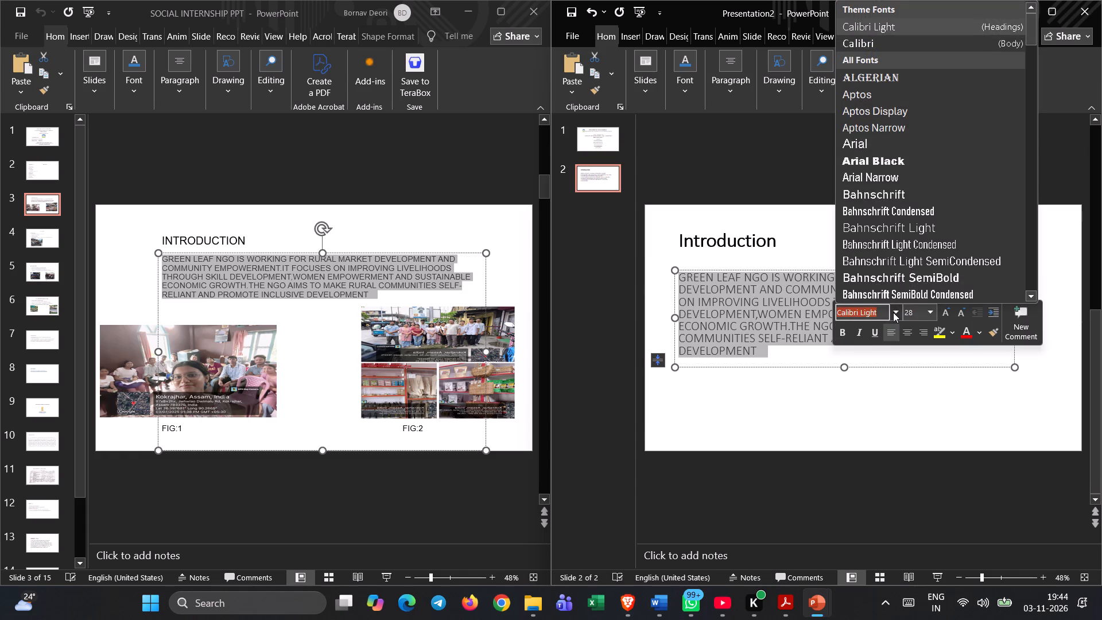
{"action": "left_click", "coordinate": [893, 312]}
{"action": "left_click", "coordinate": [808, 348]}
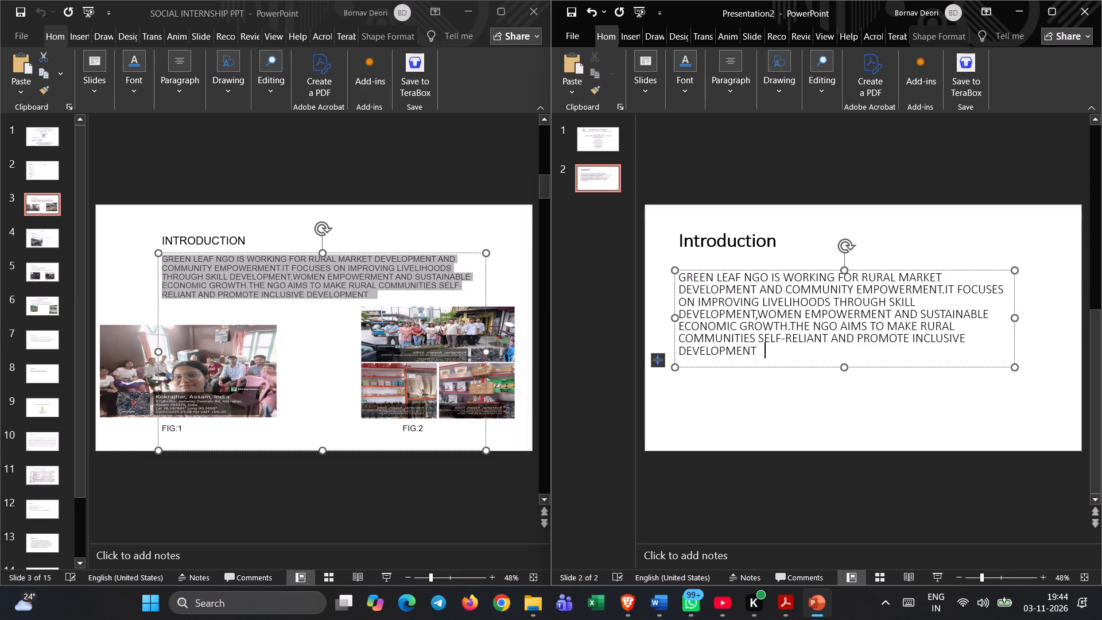
Add a new empty slide with title and content placeholders after the Introduction slide in Presentation2.
{"action": "left_click", "coordinate": [639, 89]}
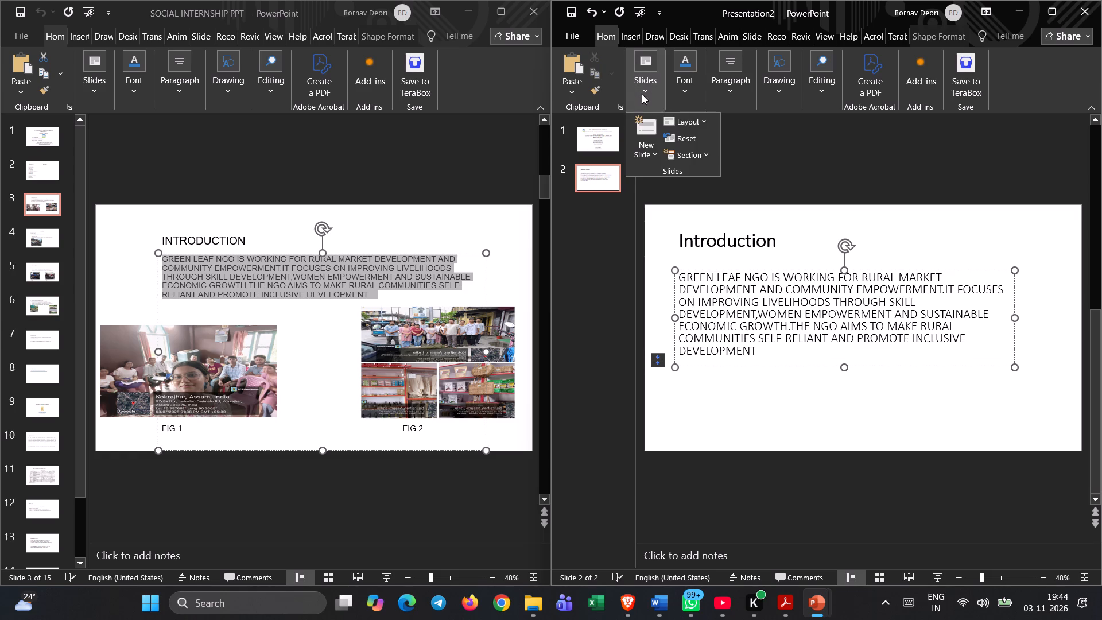
{"action": "left_click", "coordinate": [644, 120]}
{"action": "left_click", "coordinate": [610, 210]}
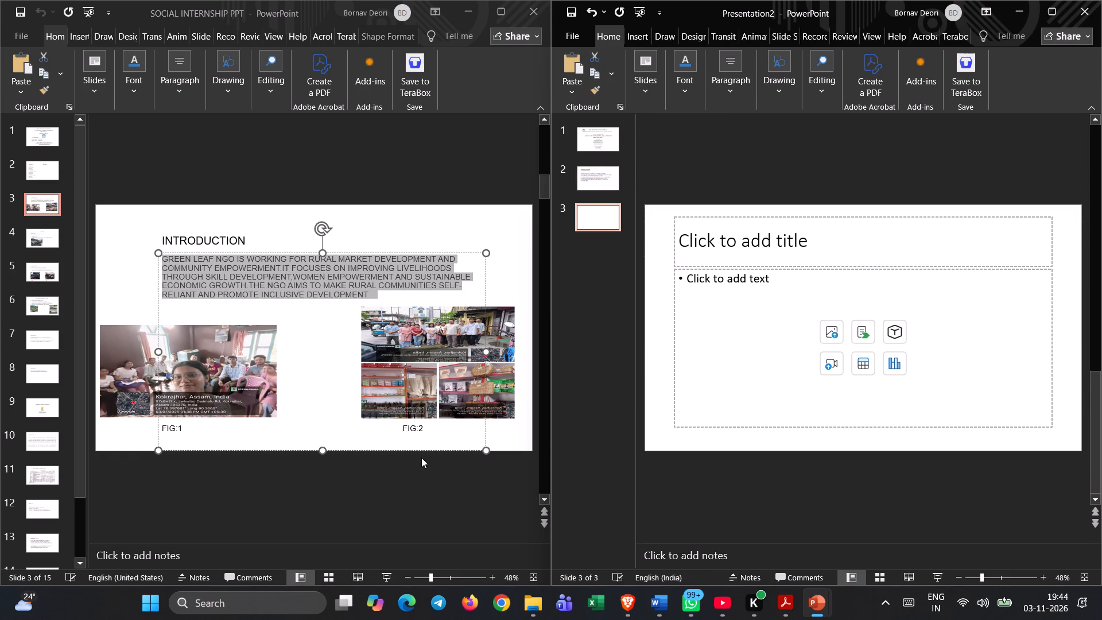
Display the FIELD VISIT slide, slide 4, in SOCIAL INTERNSHIP PPT to review its content.
{"action": "left_click", "coordinate": [51, 241]}
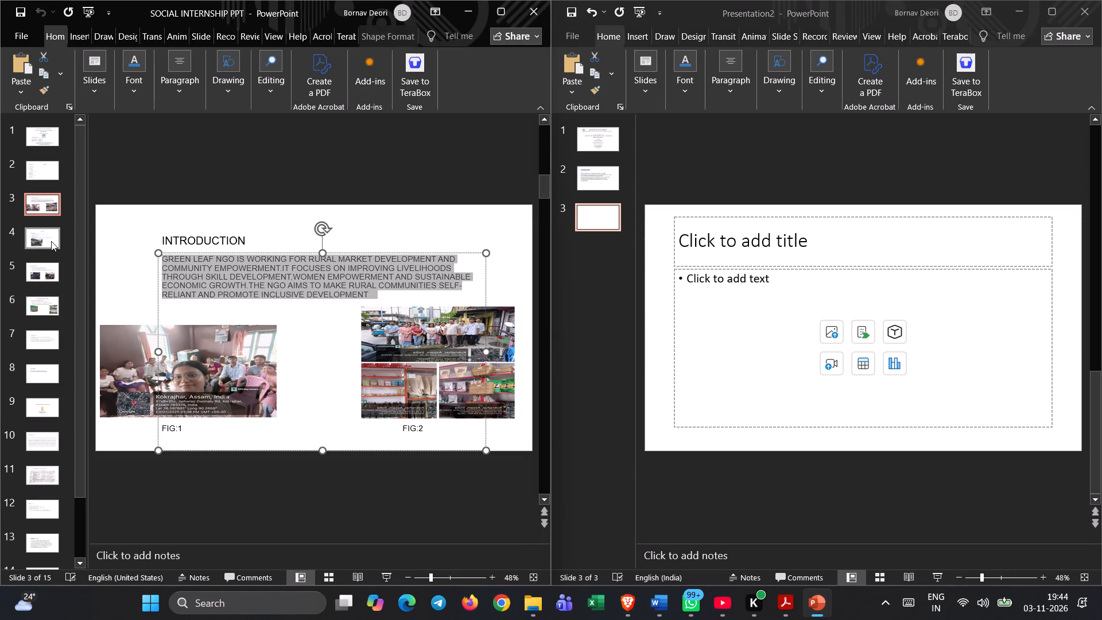
{"action": "left_click", "coordinate": [51, 241]}
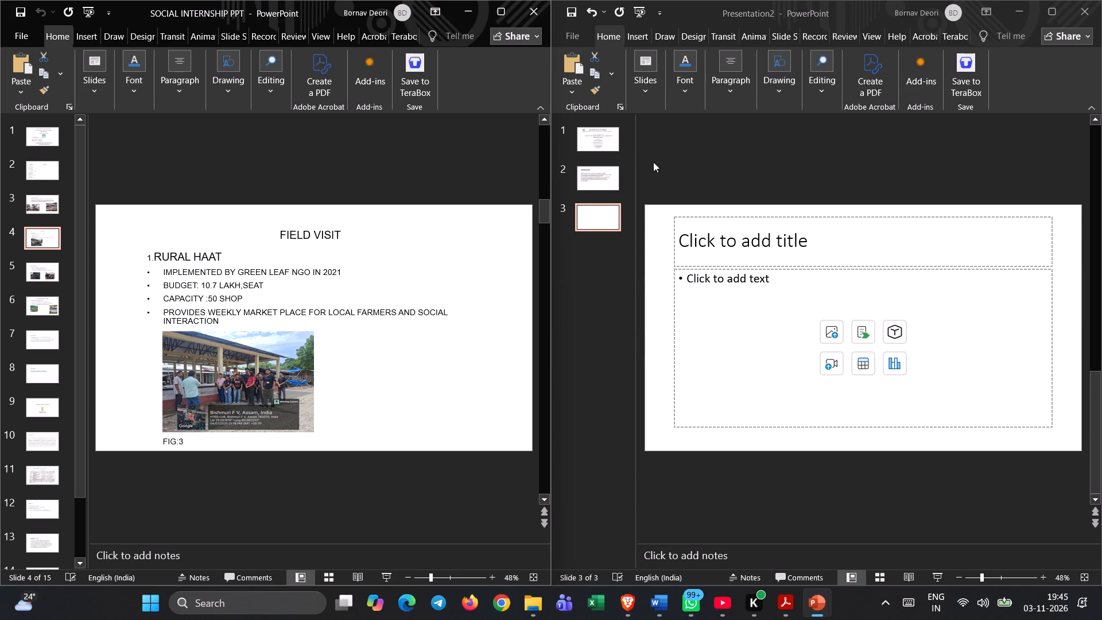
Split the body text on Presentation2's Introduction slide into three paragraphs, one for each sentence.
{"action": "left_click", "coordinate": [584, 181]}
{"action": "left_click", "coordinate": [588, 180]}
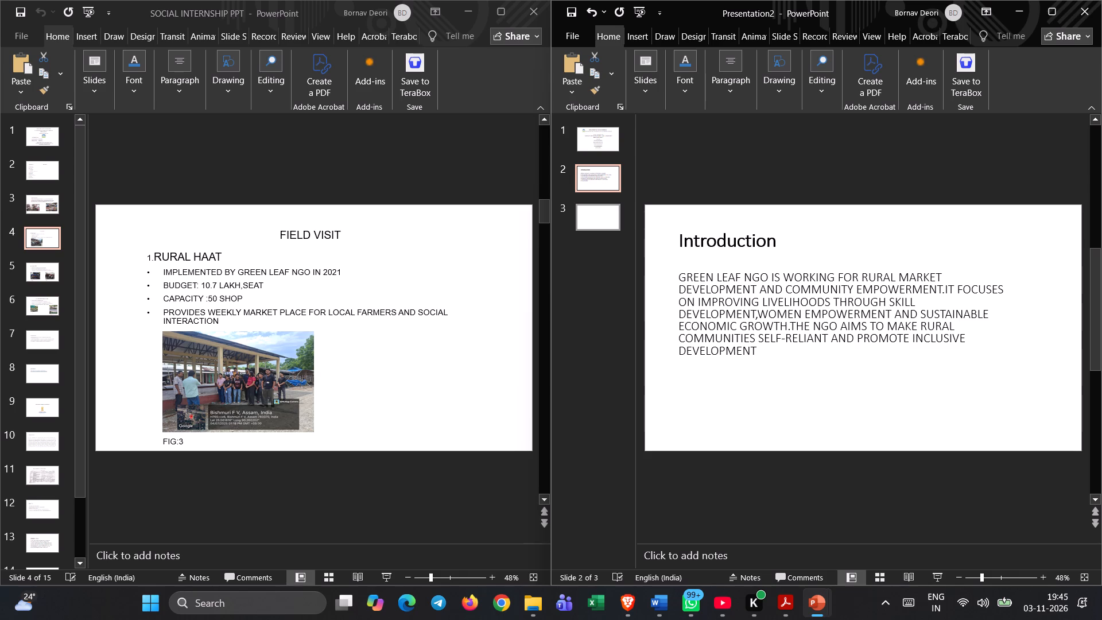
{"action": "left_click", "coordinate": [946, 292]}
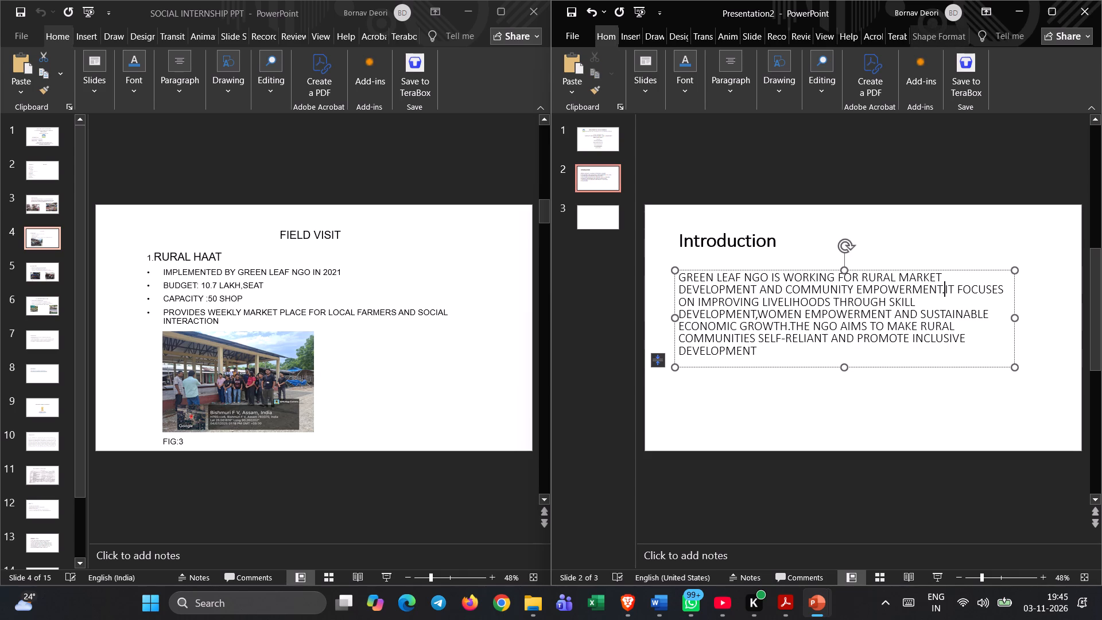
{"action": "key", "text": "Return"}
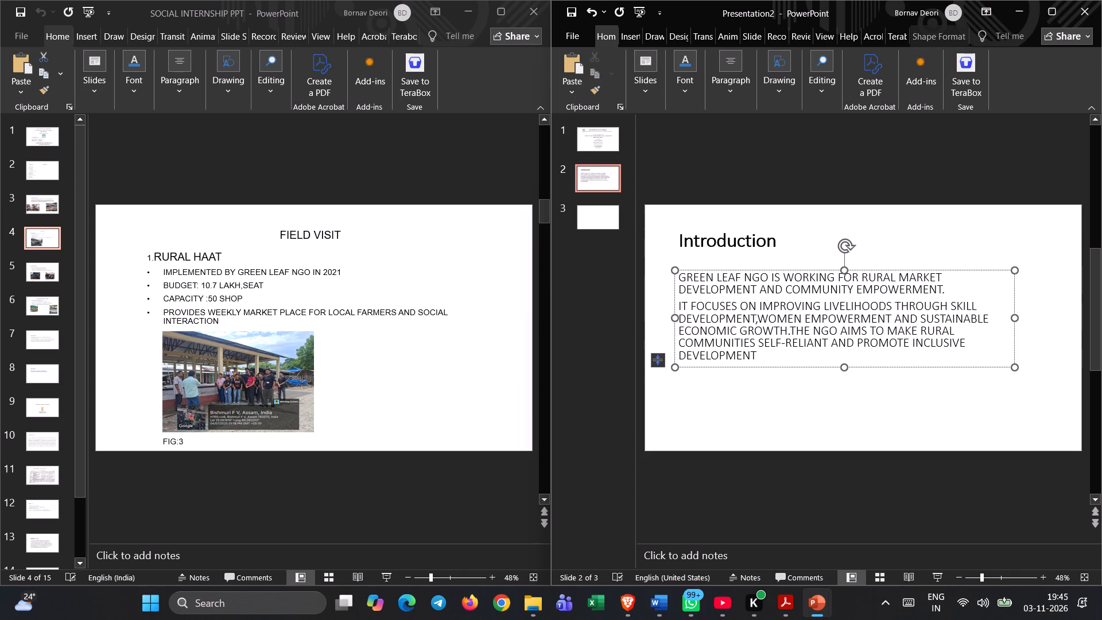
{"action": "left_click", "coordinate": [791, 330]}
{"action": "key", "text": "Return"}
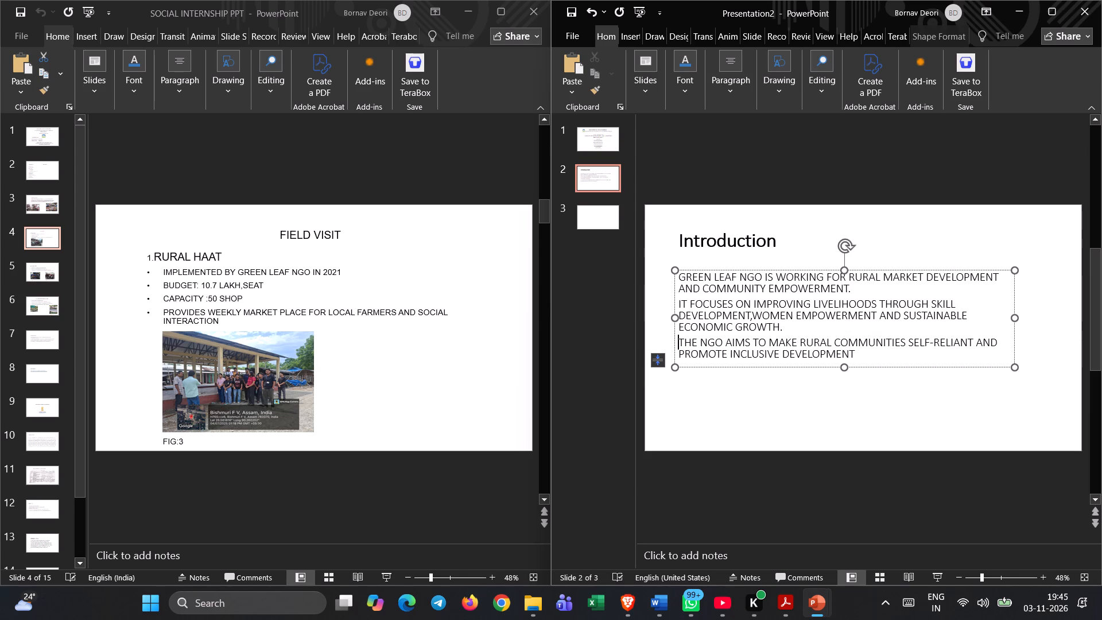
Place the text cursor before the first Introduction sentence and maximize the Presentation2 window.
{"action": "left_click", "coordinate": [680, 282]}
{"action": "left_click", "coordinate": [625, 37]}
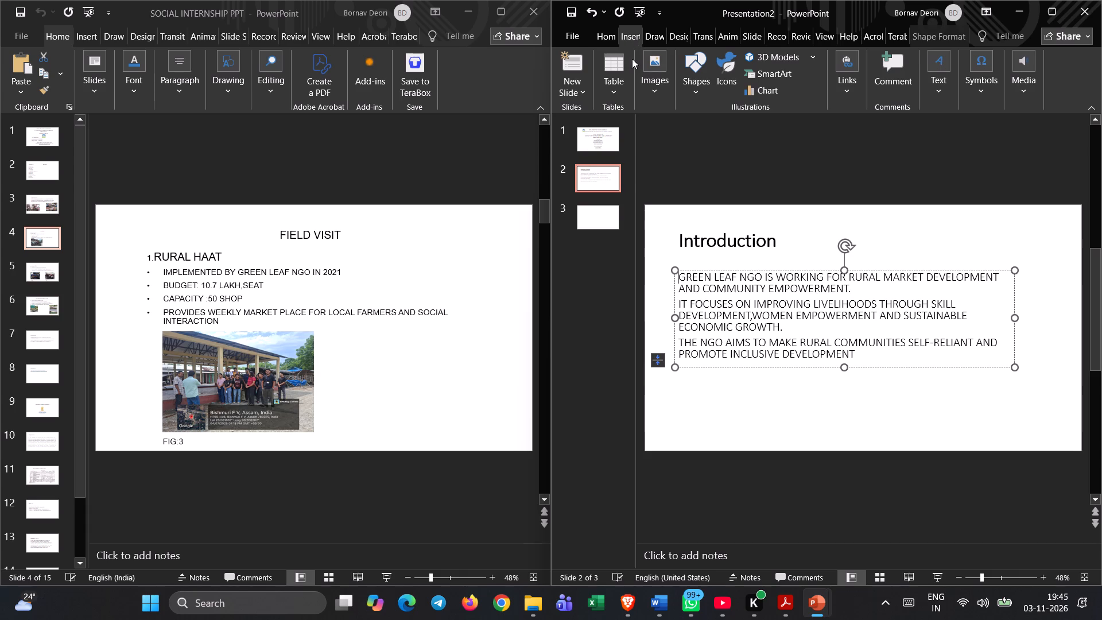
{"action": "left_click", "coordinate": [1048, 17]}
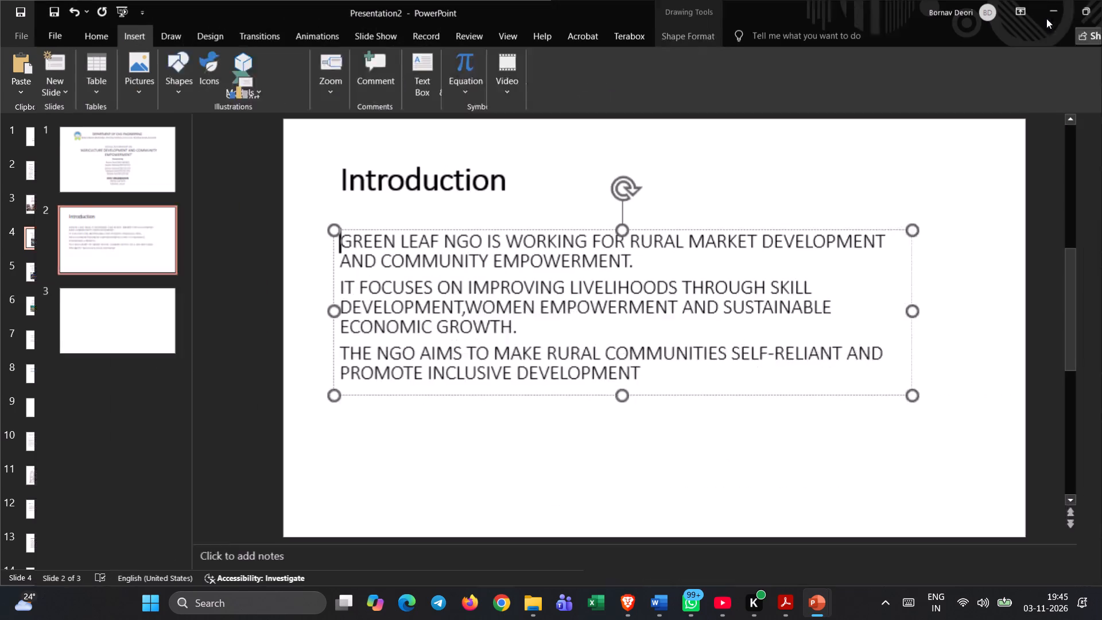
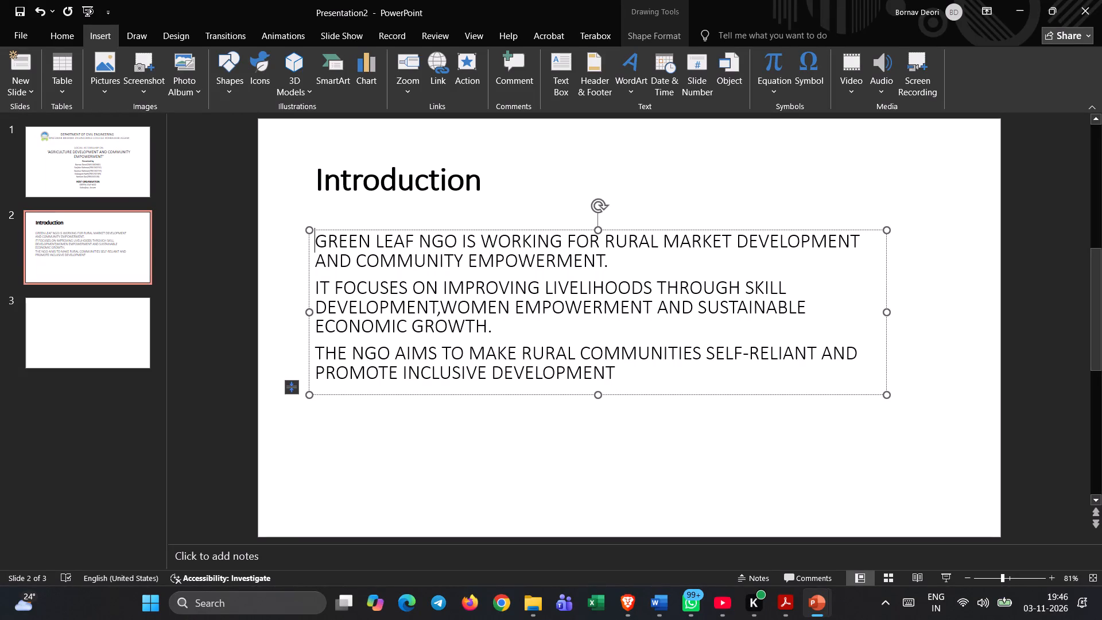
Apply bullets to all three paragraphs of body text on the Introduction slide.
{"action": "left_click", "coordinate": [71, 38]}
{"action": "left_click", "coordinate": [405, 67]}
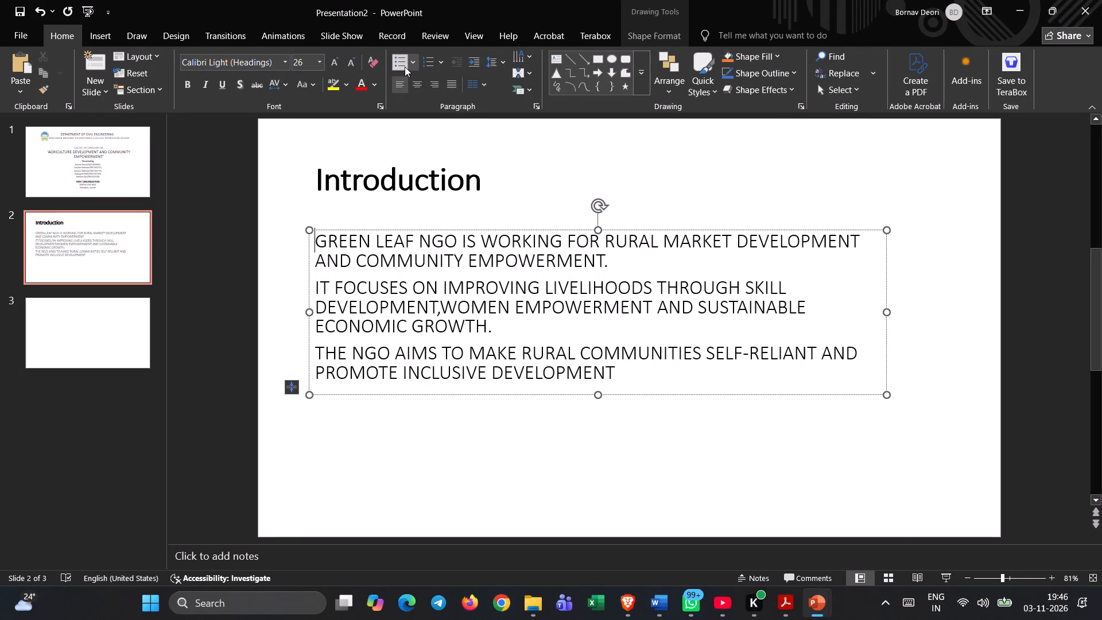
{"action": "left_click", "coordinate": [315, 284]}
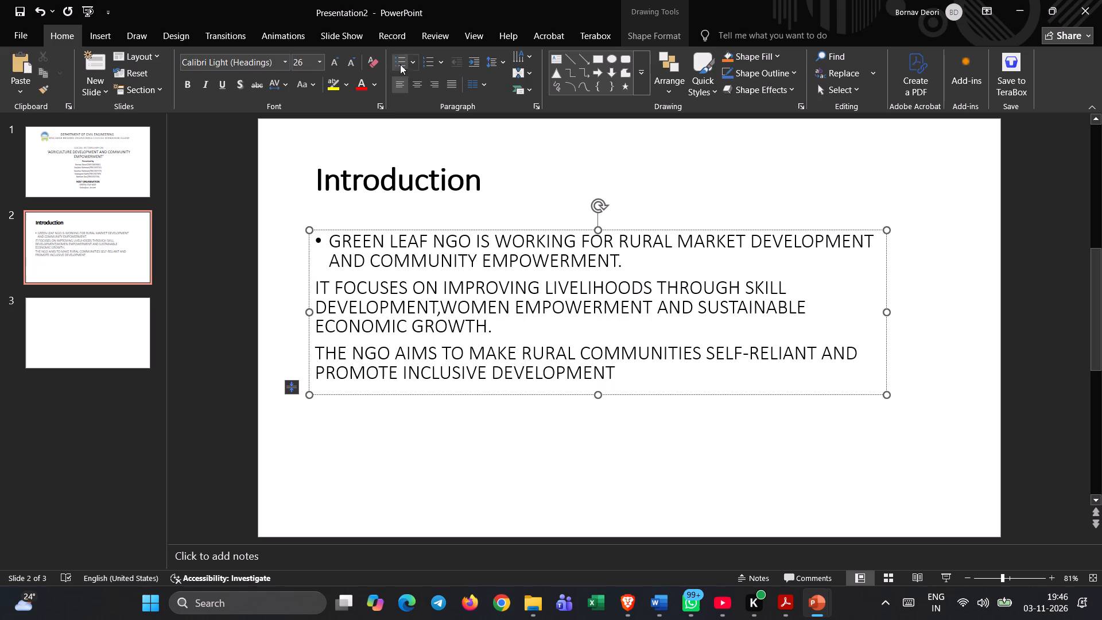
{"action": "left_click", "coordinate": [398, 66]}
{"action": "left_click", "coordinate": [319, 357]}
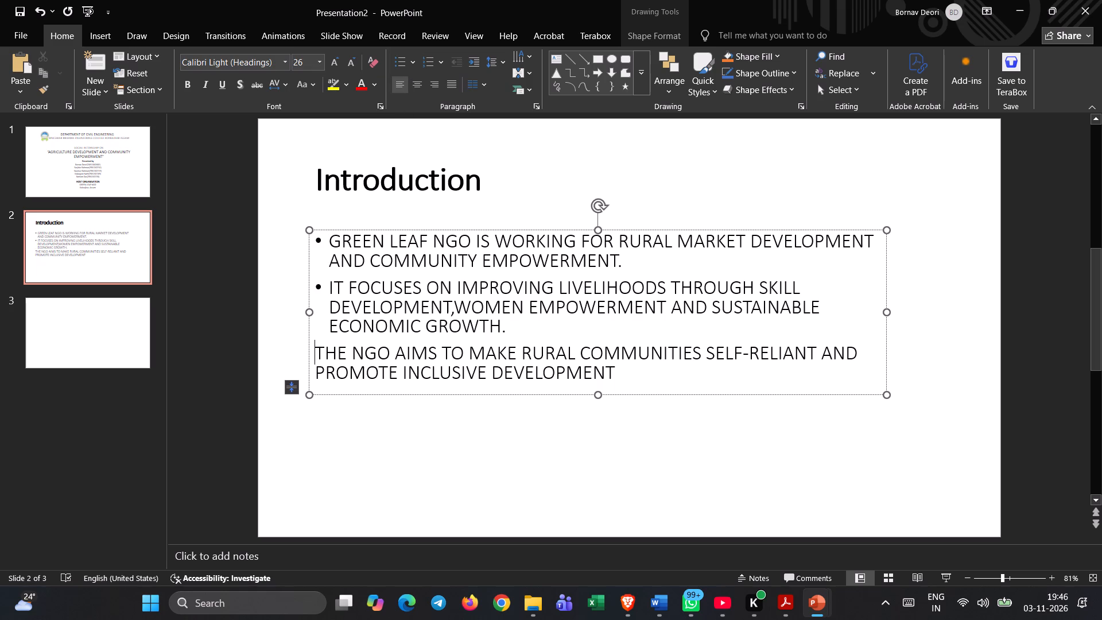
{"action": "left_click", "coordinate": [404, 68]}
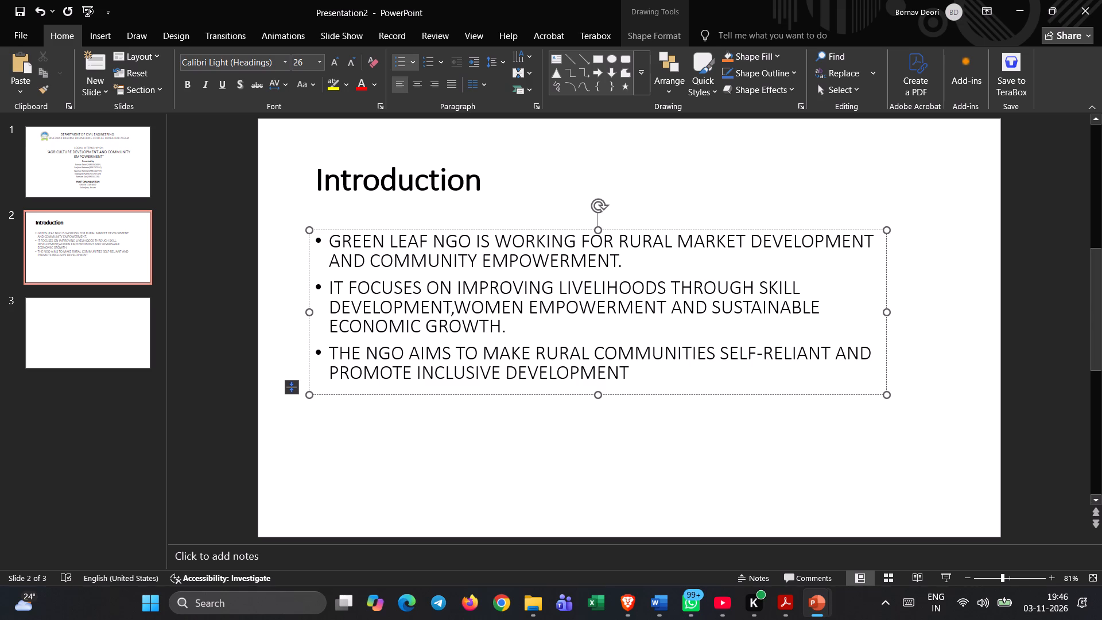
Set the font size of the first Introduction bullet, the GREEN LEAF NGO sentence, to 28.
{"action": "left_click_drag", "start_coordinate": [343, 243], "coordinate": [615, 261]}
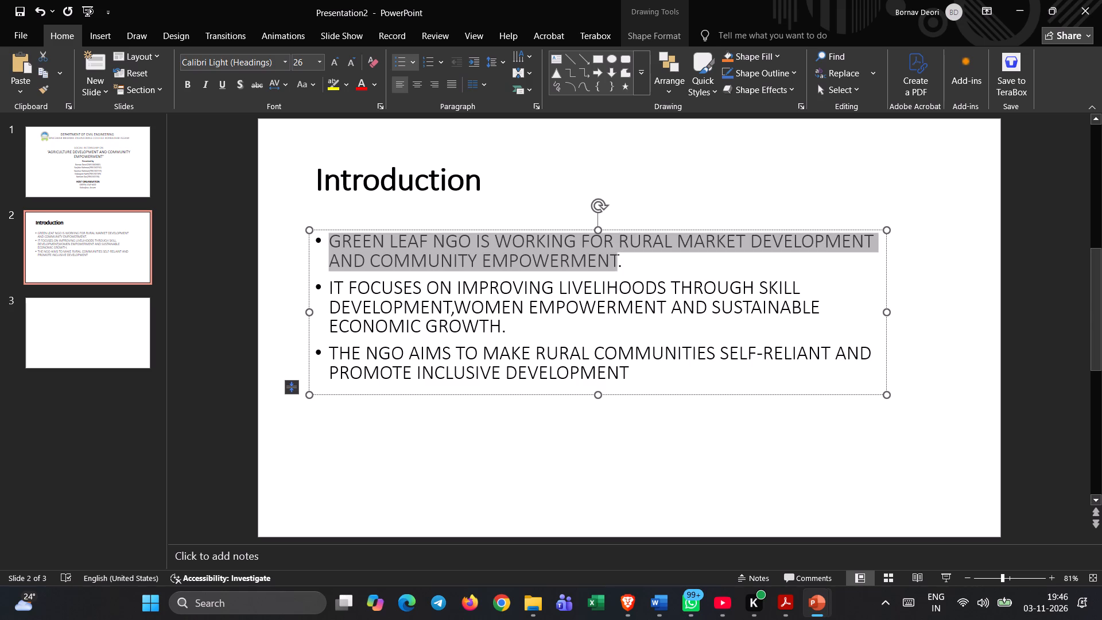
{"action": "left_click_drag", "start_coordinate": [615, 261], "coordinate": [617, 263]}
{"action": "left_click", "coordinate": [348, 238]}
{"action": "left_click_drag", "start_coordinate": [344, 239], "coordinate": [432, 243]}
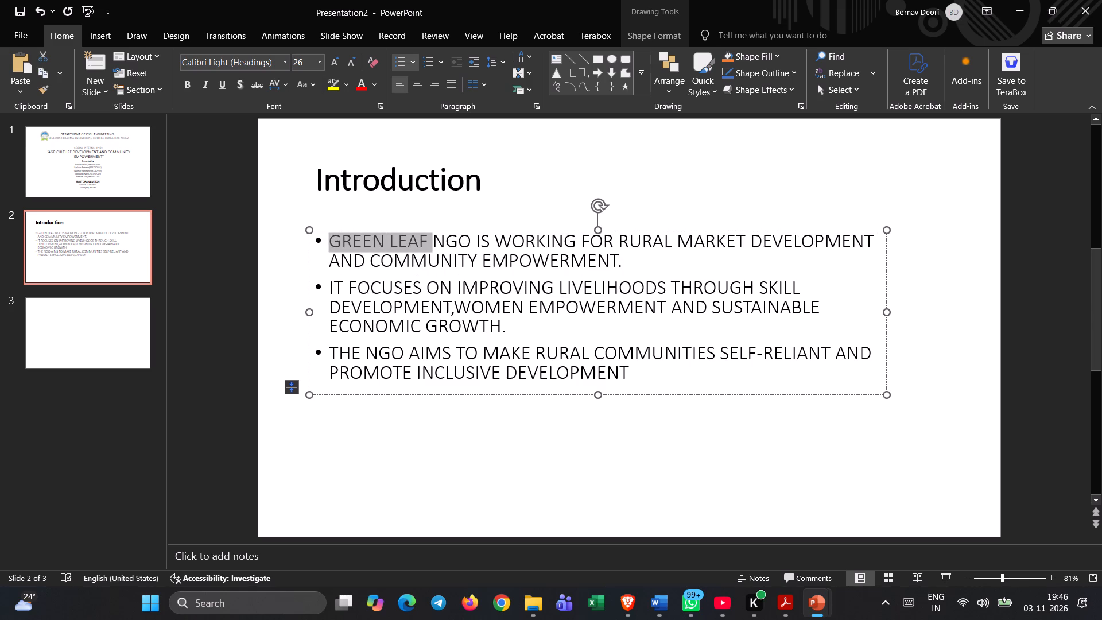
{"action": "left_click_drag", "start_coordinate": [432, 243], "coordinate": [666, 261]}
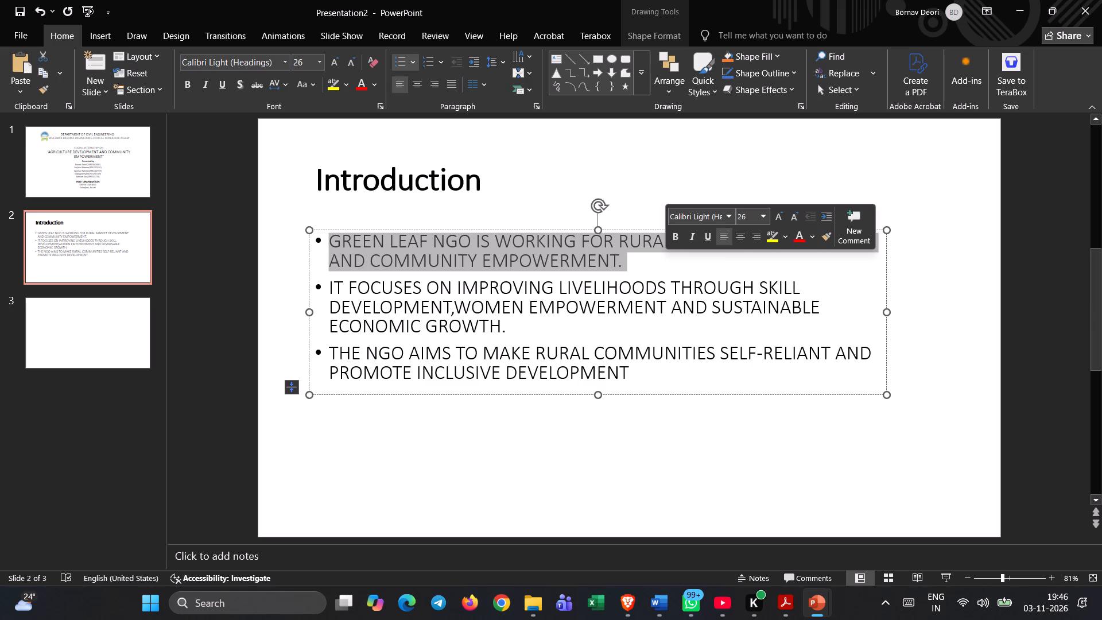
{"action": "left_click", "coordinate": [793, 223]}
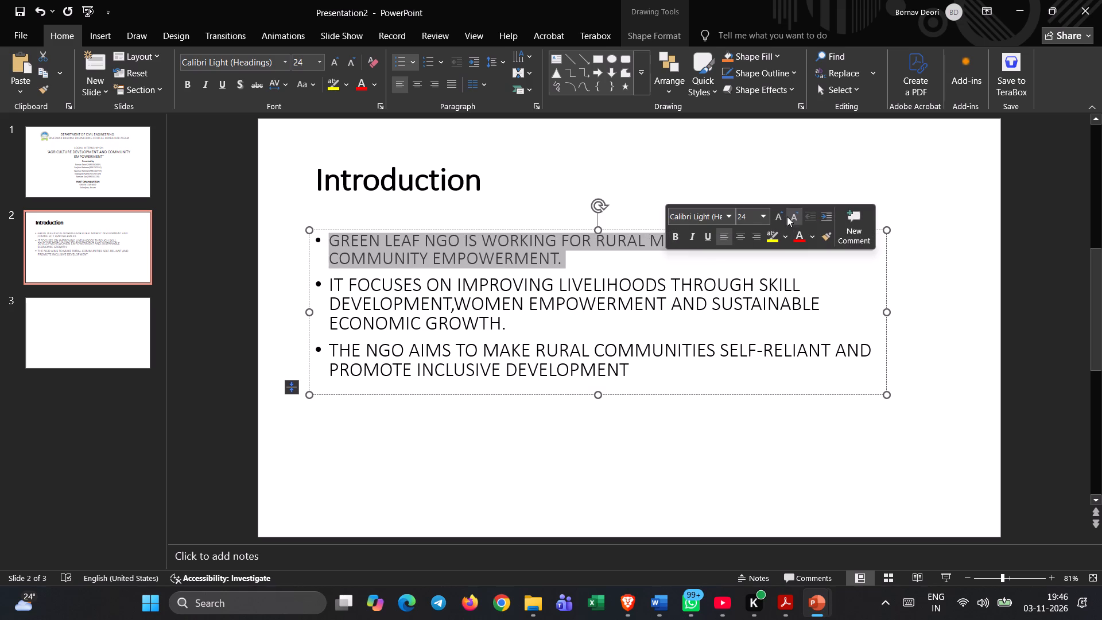
{"action": "left_click", "coordinate": [782, 216]}
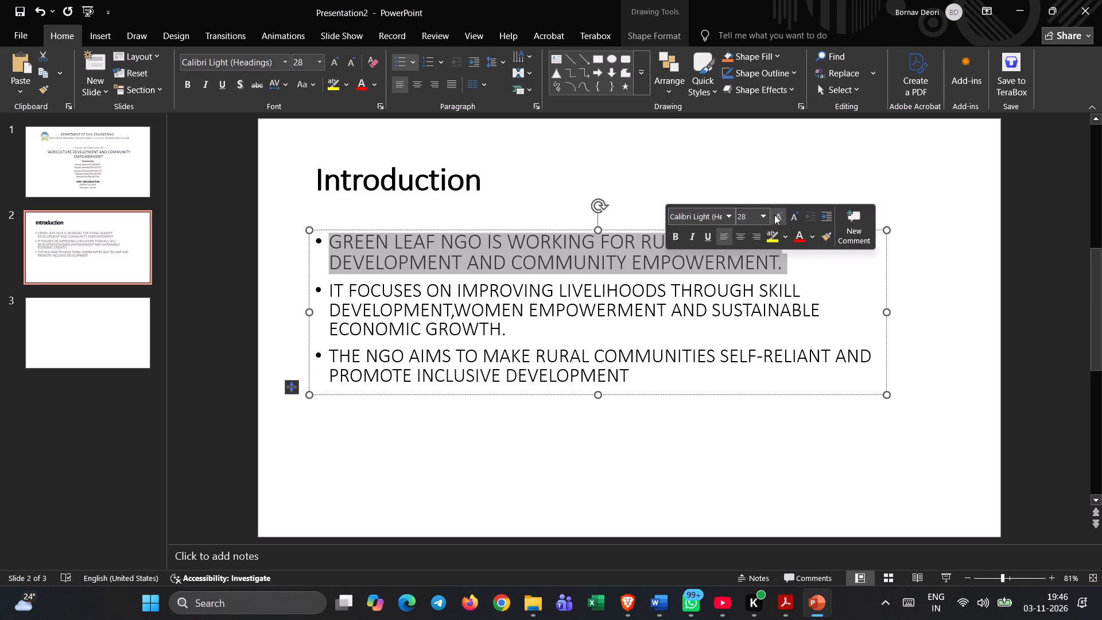
Convert the first Introduction bullet to lowercase, capitalize the G in "Green" and correct "ngo" to "NGO".
{"action": "left_click", "coordinate": [311, 86]}
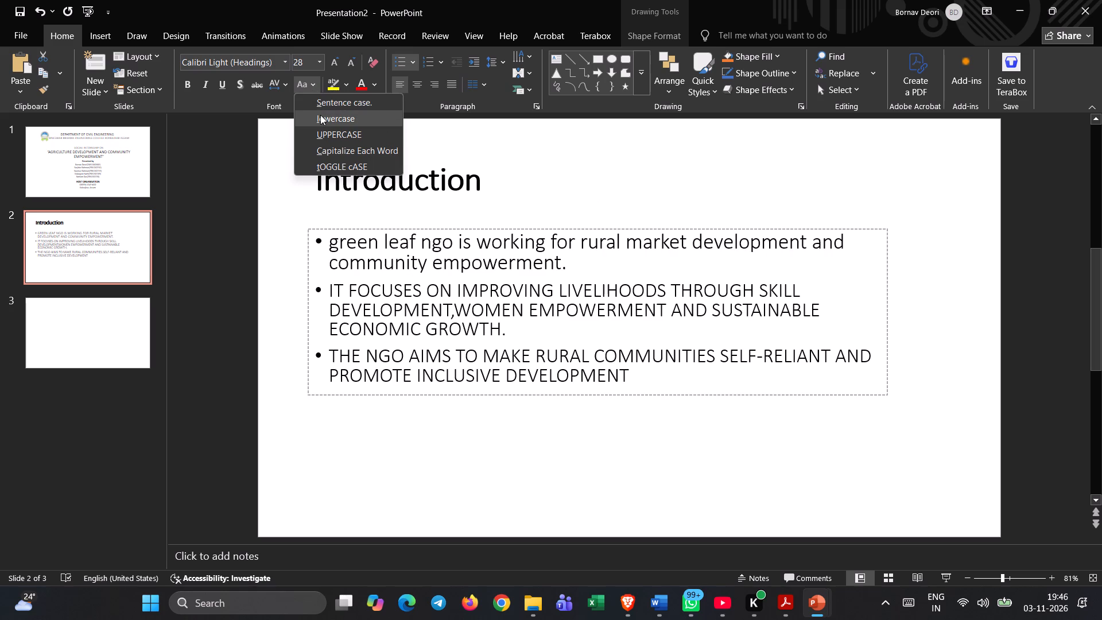
{"action": "left_click", "coordinate": [320, 115]}
{"action": "left_click", "coordinate": [340, 240]}
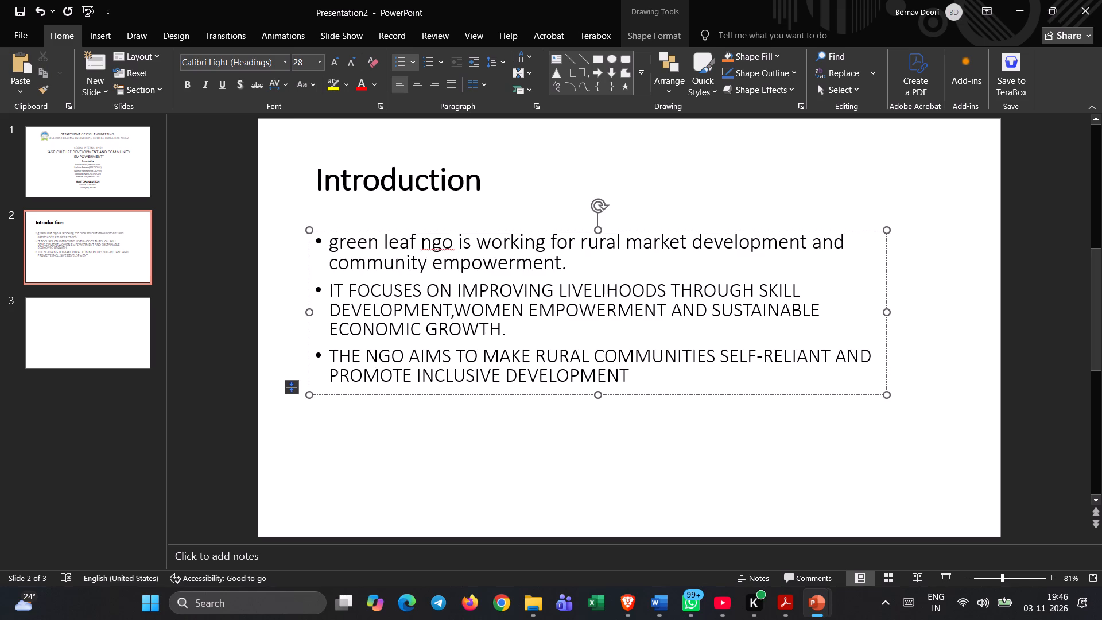
{"action": "key", "text": "BackSpace"}
{"action": "key", "text": "g"}
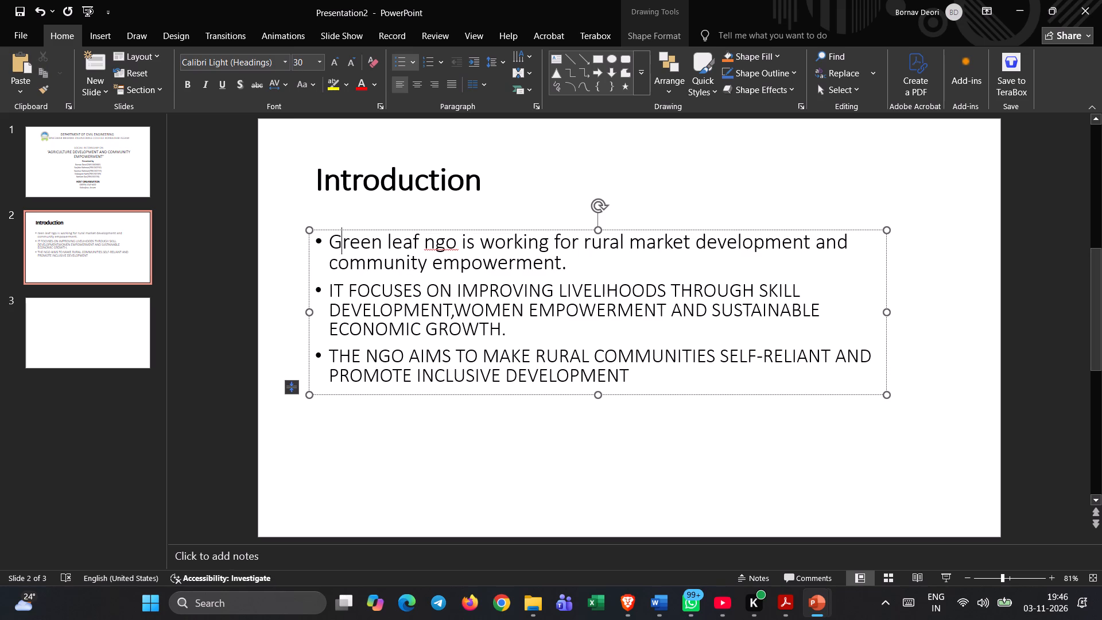
{"action": "left_click", "coordinate": [459, 247]}
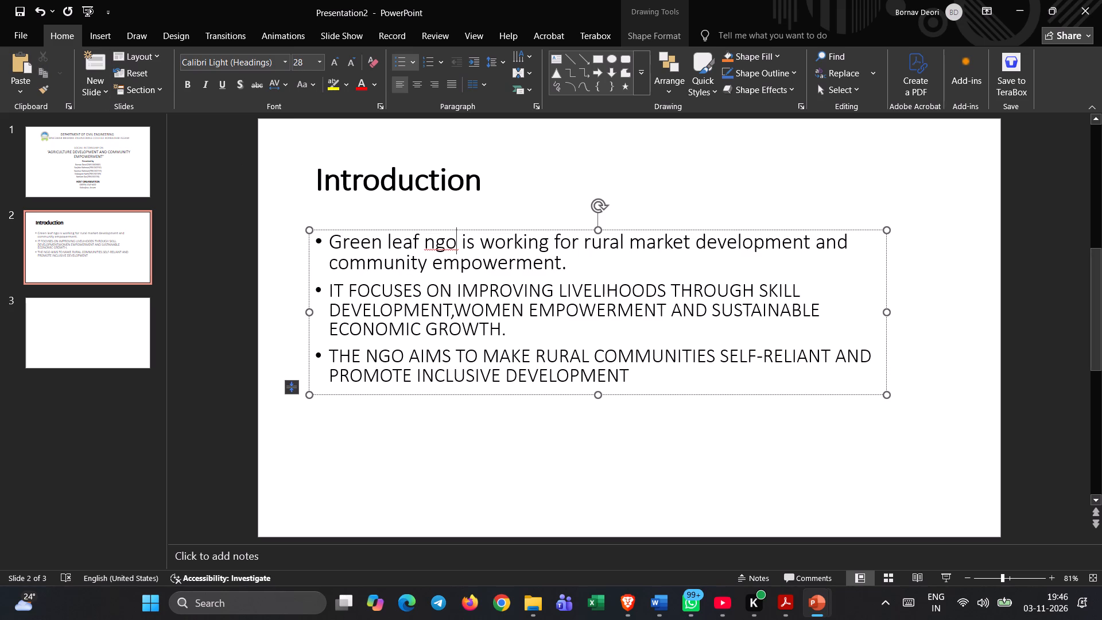
{"action": "right_click", "coordinate": [448, 245]}
{"action": "left_click", "coordinate": [455, 255]}
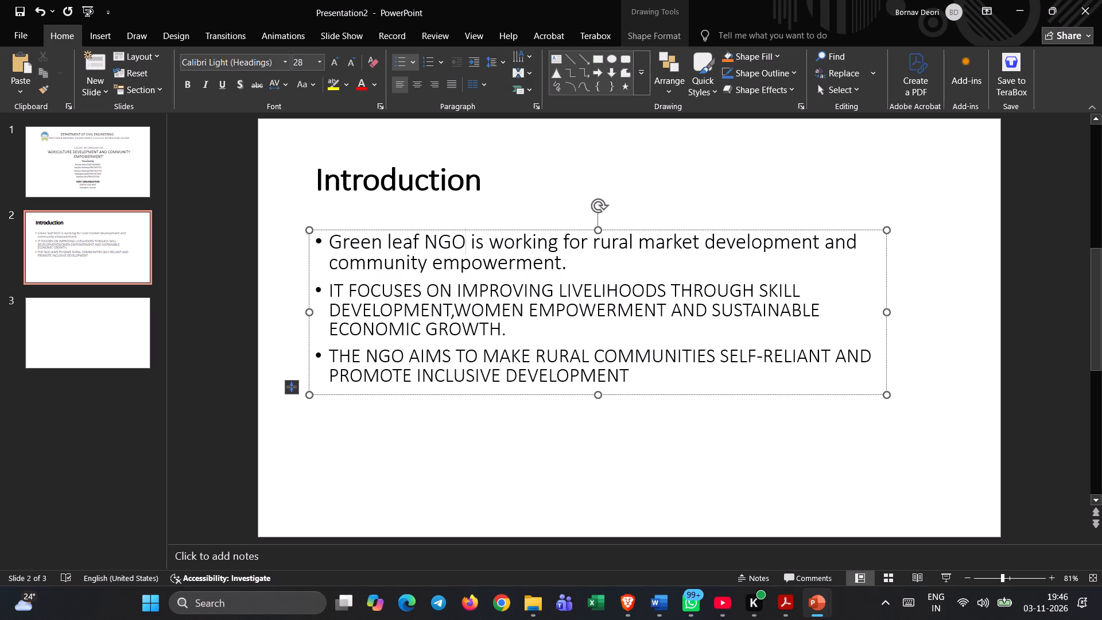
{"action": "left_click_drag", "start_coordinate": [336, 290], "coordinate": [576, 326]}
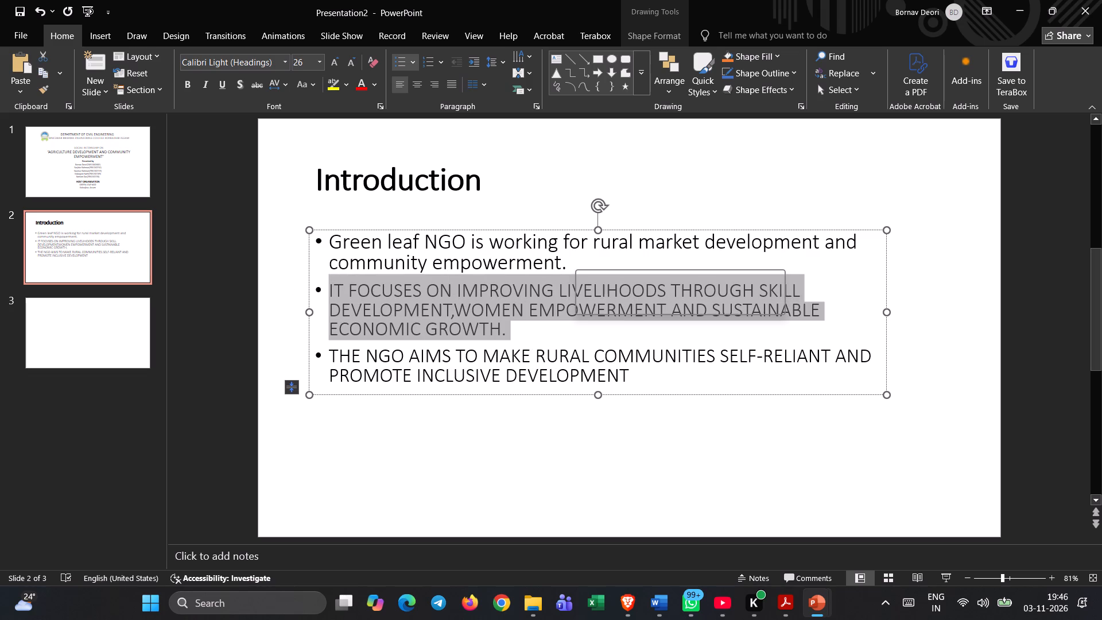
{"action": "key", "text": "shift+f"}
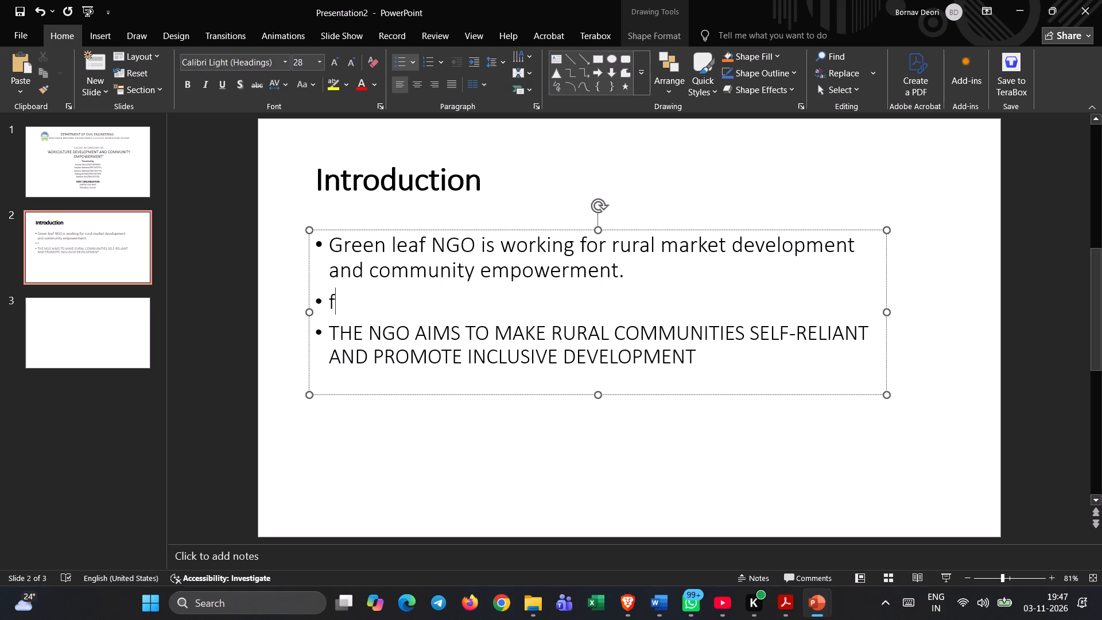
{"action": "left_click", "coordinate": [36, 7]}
Convert the second Introduction bullet to lowercase, keeping a capital I in its first word, "It".
{"action": "left_click", "coordinate": [339, 292]}
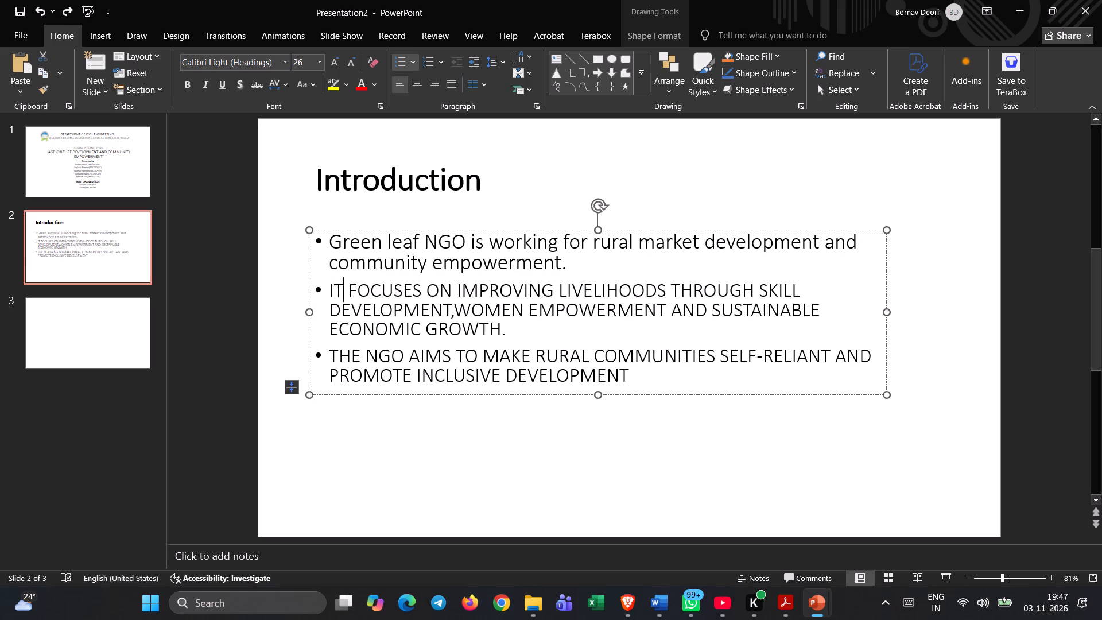
{"action": "left_click_drag", "start_coordinate": [332, 290], "coordinate": [549, 332]}
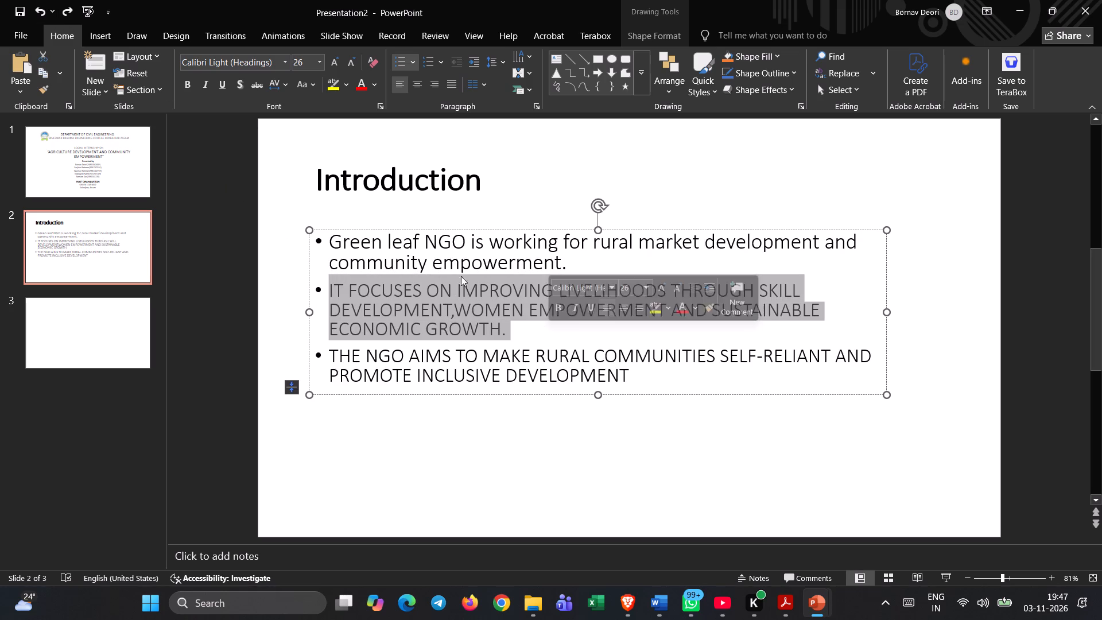
{"action": "left_click", "coordinate": [315, 86]}
{"action": "left_click", "coordinate": [328, 115]}
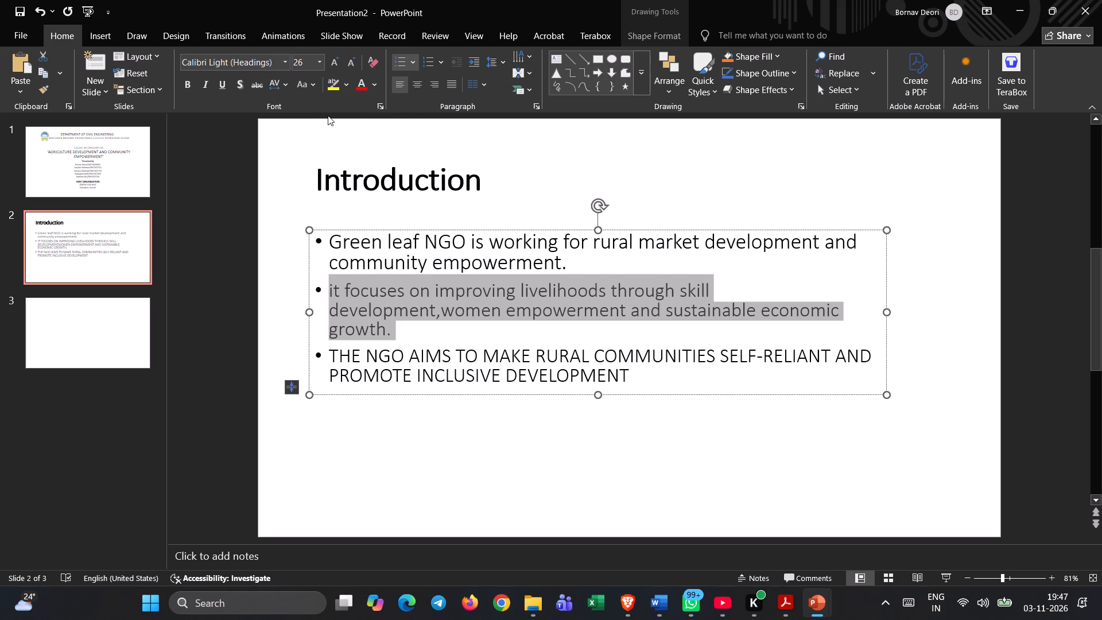
{"action": "left_click", "coordinate": [335, 289]}
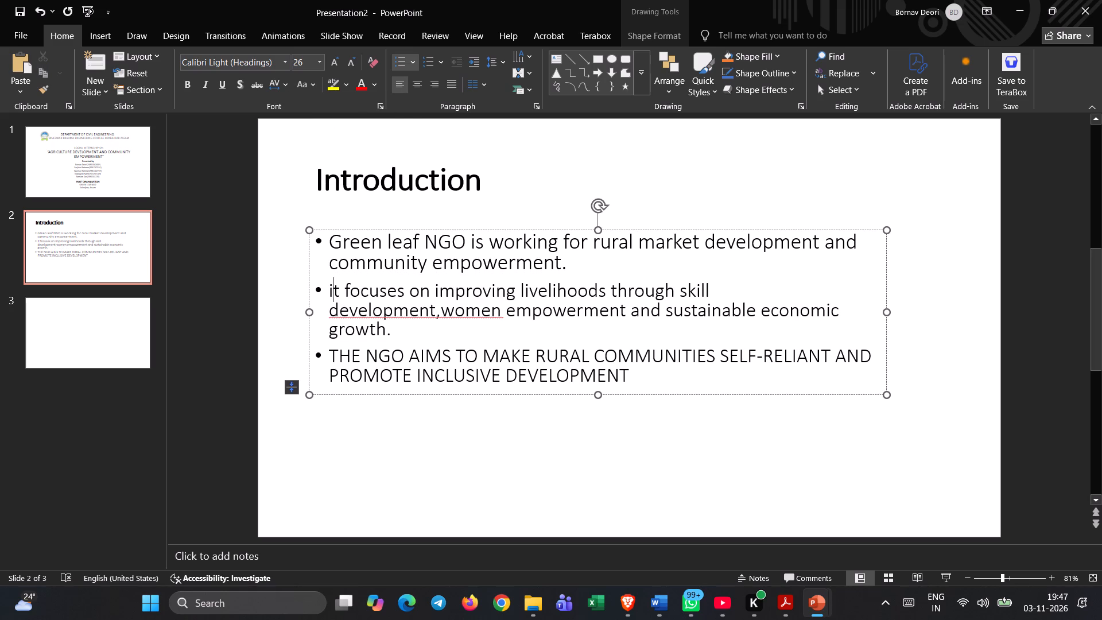
{"action": "key", "text": "BackSpace"}
{"action": "key", "text": "i"}
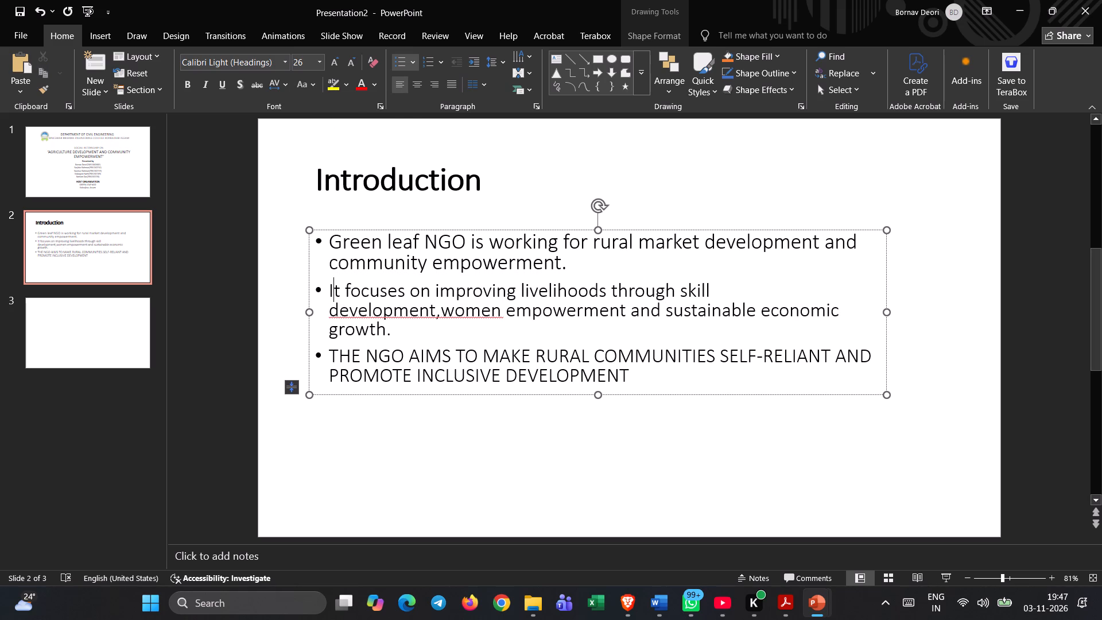
Insert a space after the comma between "development" and "women" in the second bullet and check the flagged word.
{"action": "left_click", "coordinate": [440, 316]}
{"action": "key", "text": "space"}
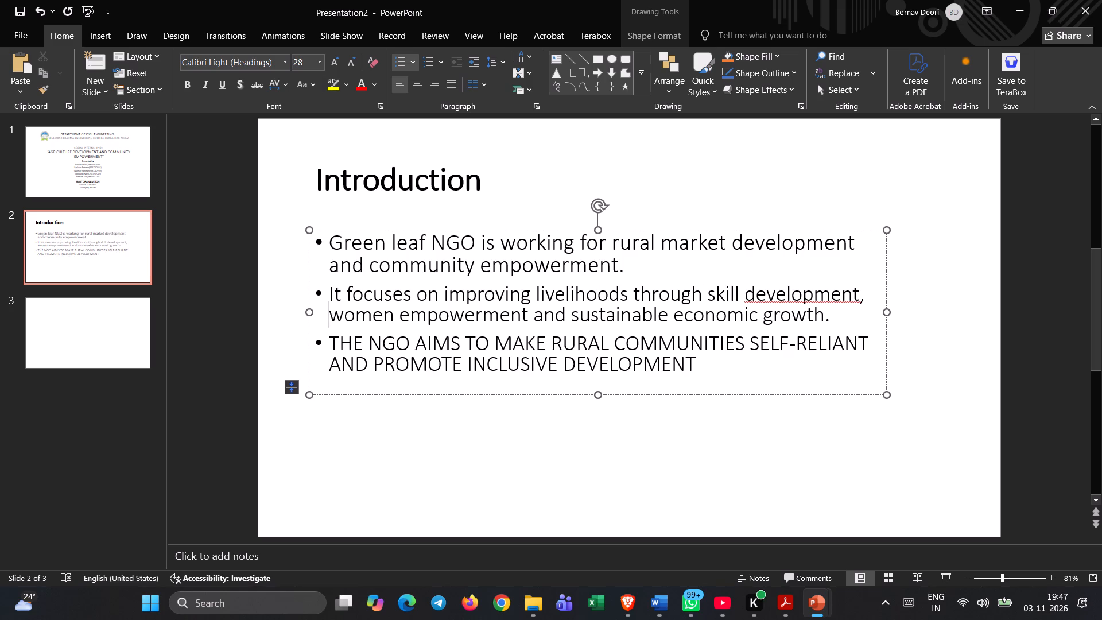
{"action": "left_click", "coordinate": [829, 292]}
{"action": "right_click", "coordinate": [816, 293]}
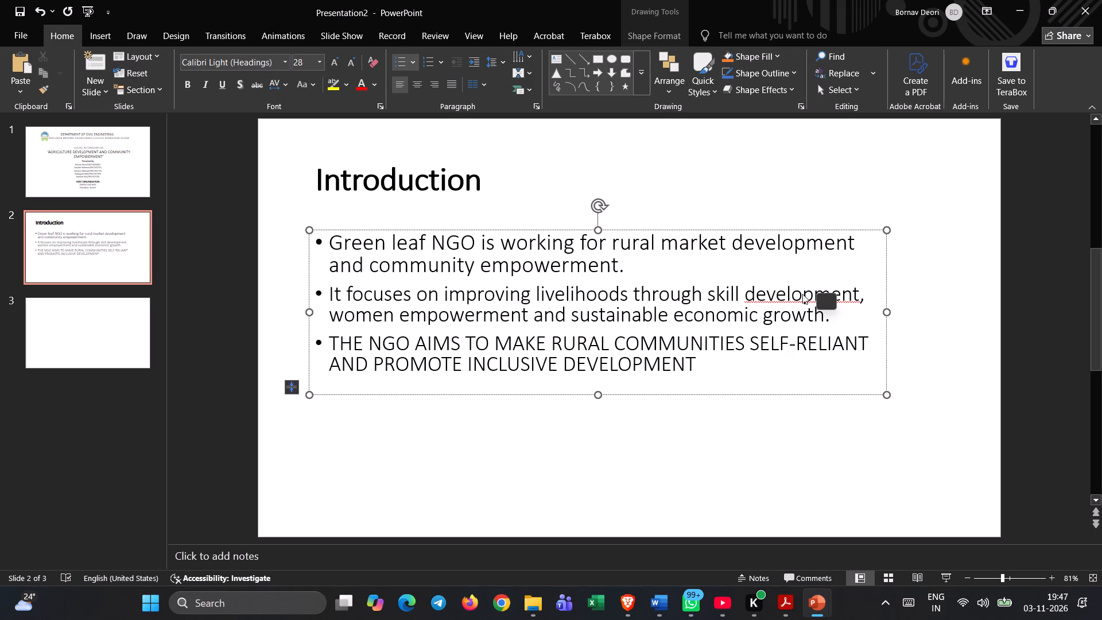
{"action": "right_click", "coordinate": [796, 294]}
{"action": "left_click", "coordinate": [785, 296]}
Convert the third Introduction bullet to lowercase, capitalize the T in "The" and correct "ngo" to "NGO".
{"action": "left_click_drag", "start_coordinate": [340, 344], "coordinate": [437, 351]}
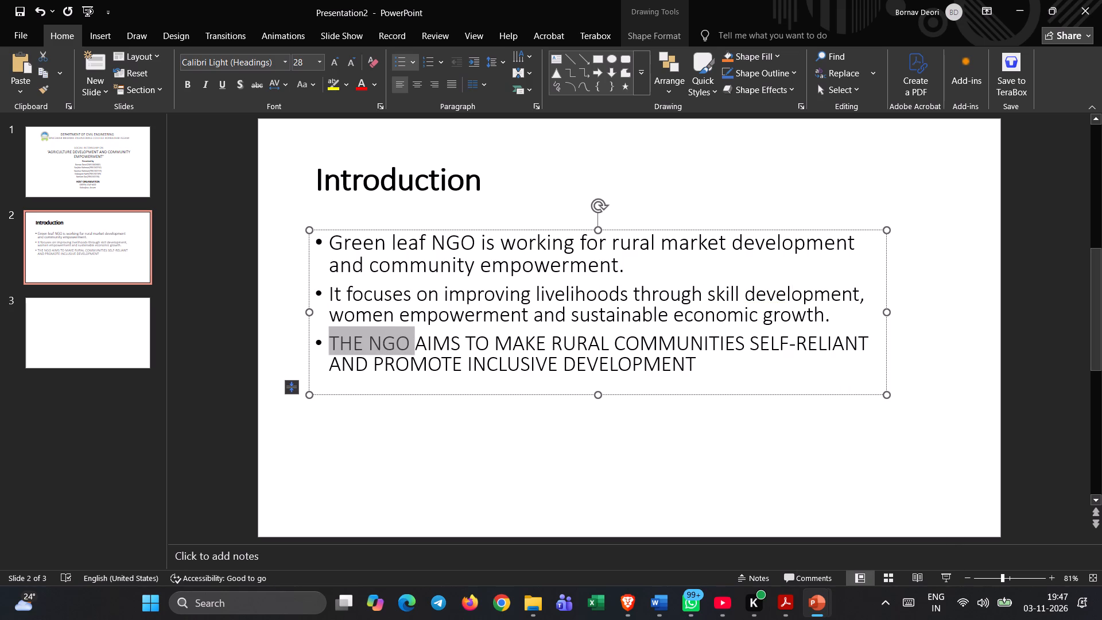
{"action": "left_click_drag", "start_coordinate": [437, 351], "coordinate": [682, 393]}
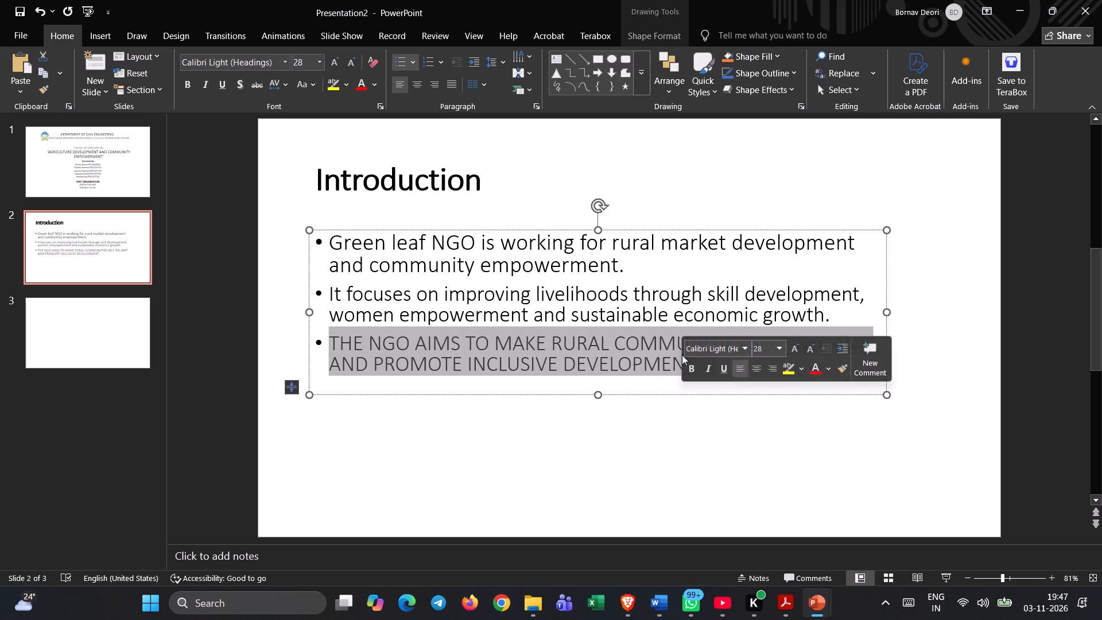
{"action": "left_click", "coordinate": [314, 86]}
{"action": "left_click", "coordinate": [336, 123]}
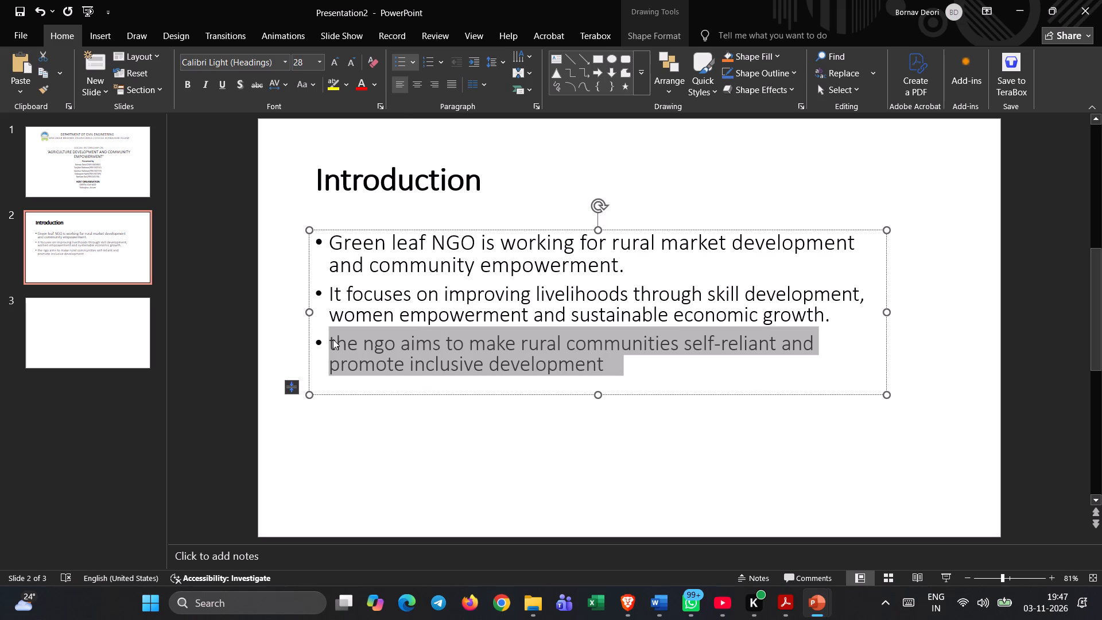
{"action": "left_click", "coordinate": [333, 339]}
{"action": "key", "text": "BackSpace"}
{"action": "key", "text": "t"}
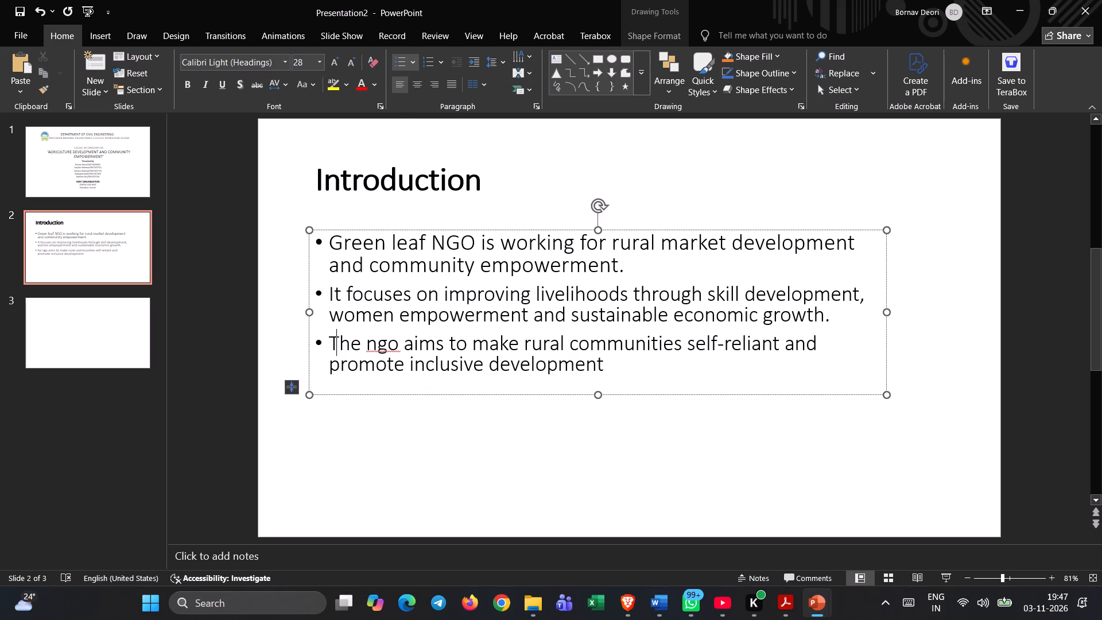
{"action": "right_click", "coordinate": [387, 338]}
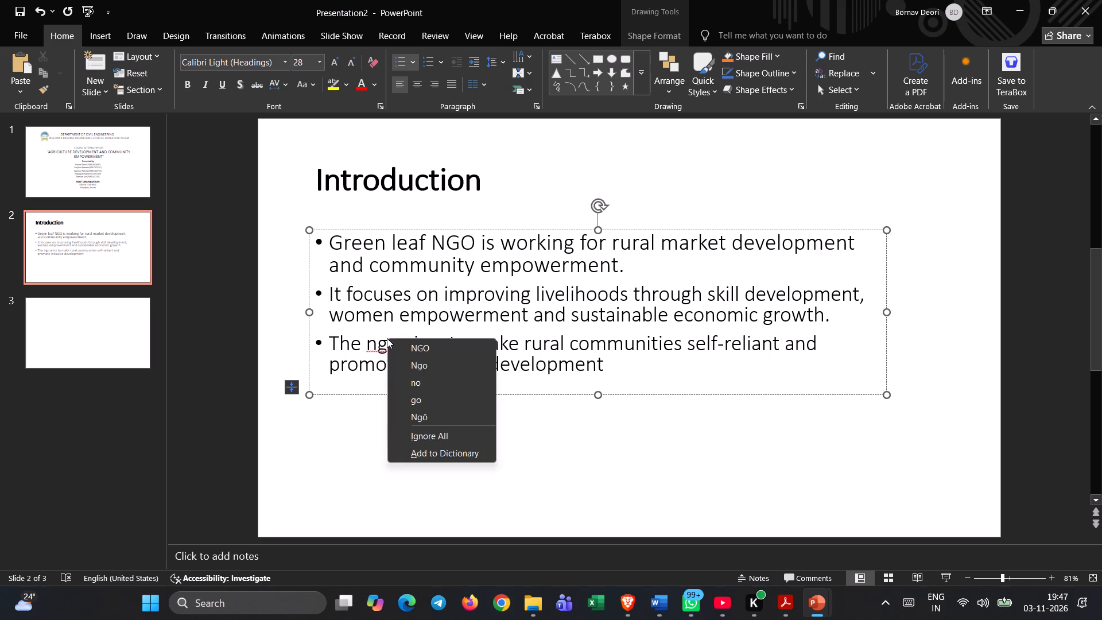
{"action": "left_click", "coordinate": [399, 347]}
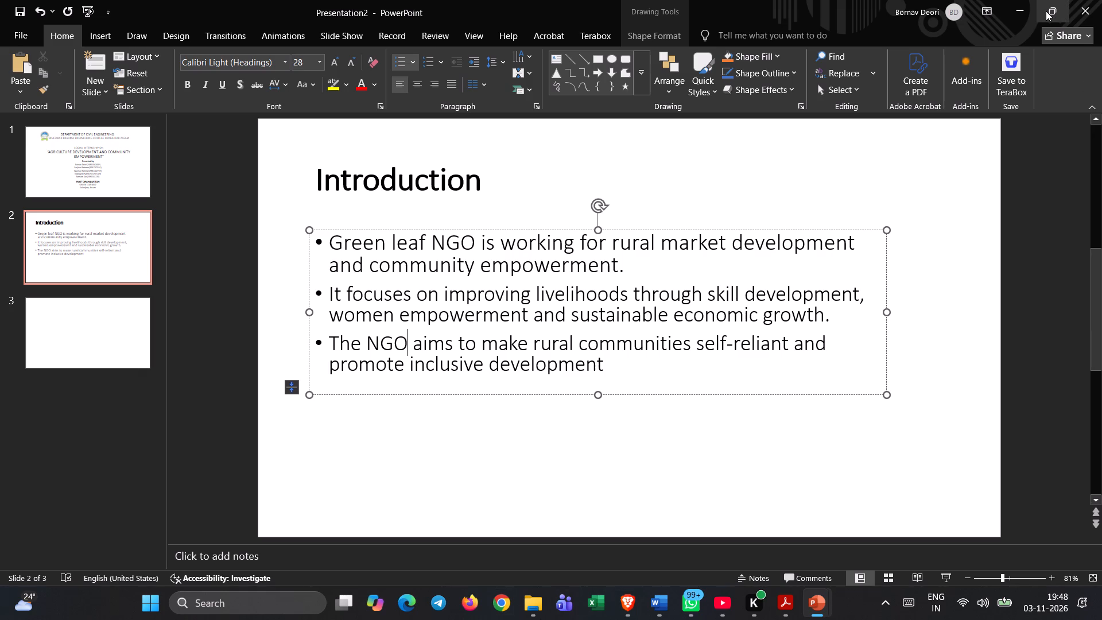
Arrange Presentation2 side by side with SOCIAL INTERNSHIP PPT and display the latter's CONTENTS slide, slide 2.
{"action": "left_click", "coordinate": [1003, 43]}
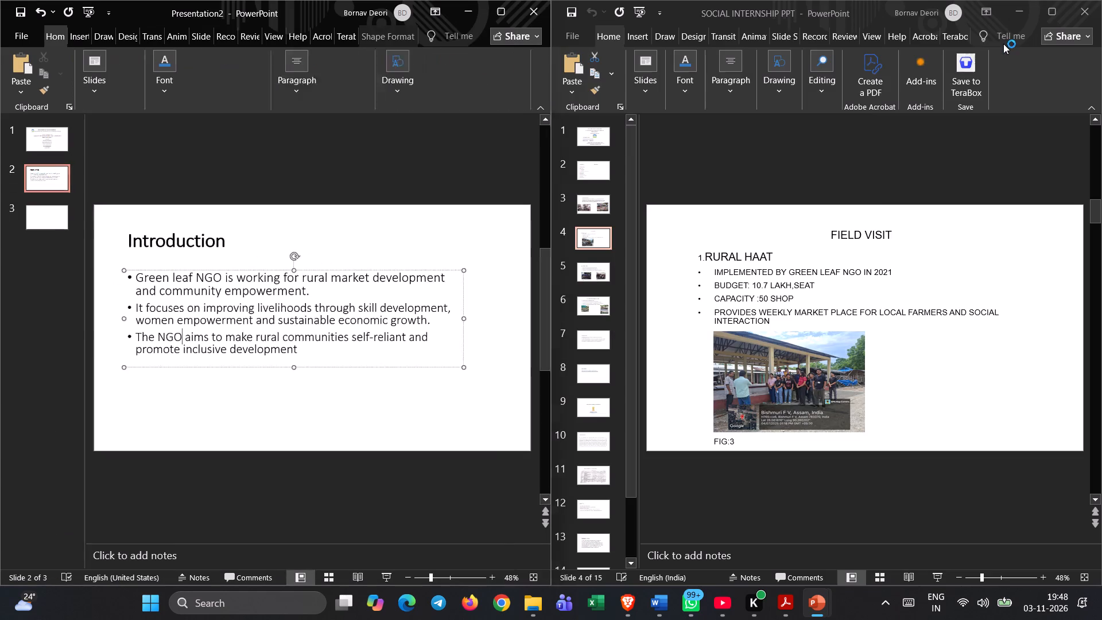
{"action": "left_click", "coordinate": [593, 174]}
{"action": "left_click", "coordinate": [593, 174]}
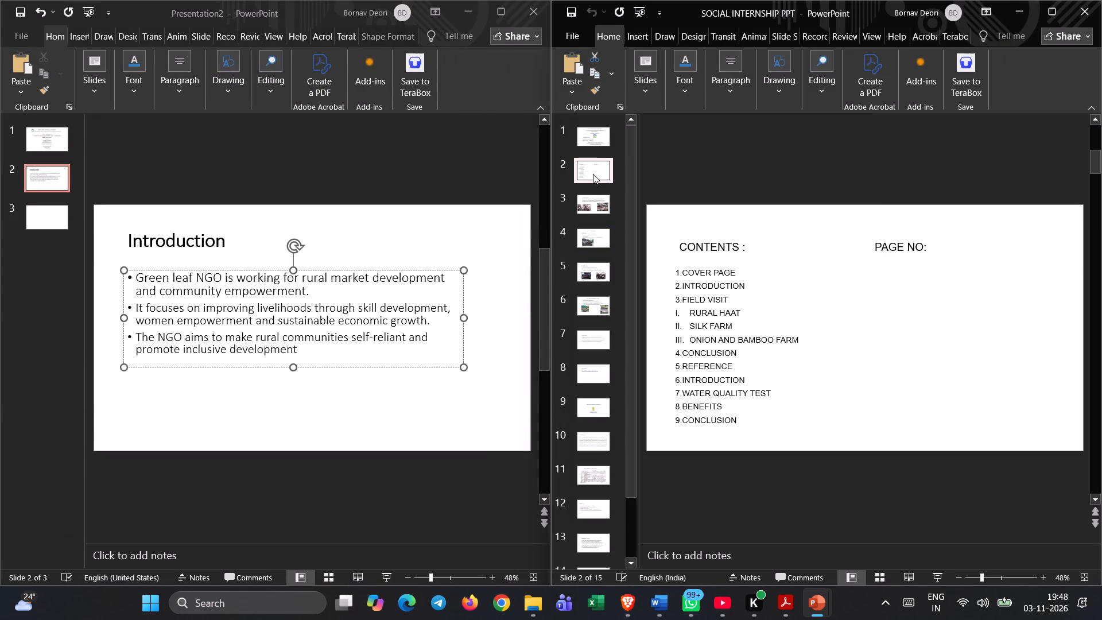
Move the Introduction slide in Presentation2 below the blank slide, making it slide 3.
{"action": "left_click", "coordinate": [60, 142]}
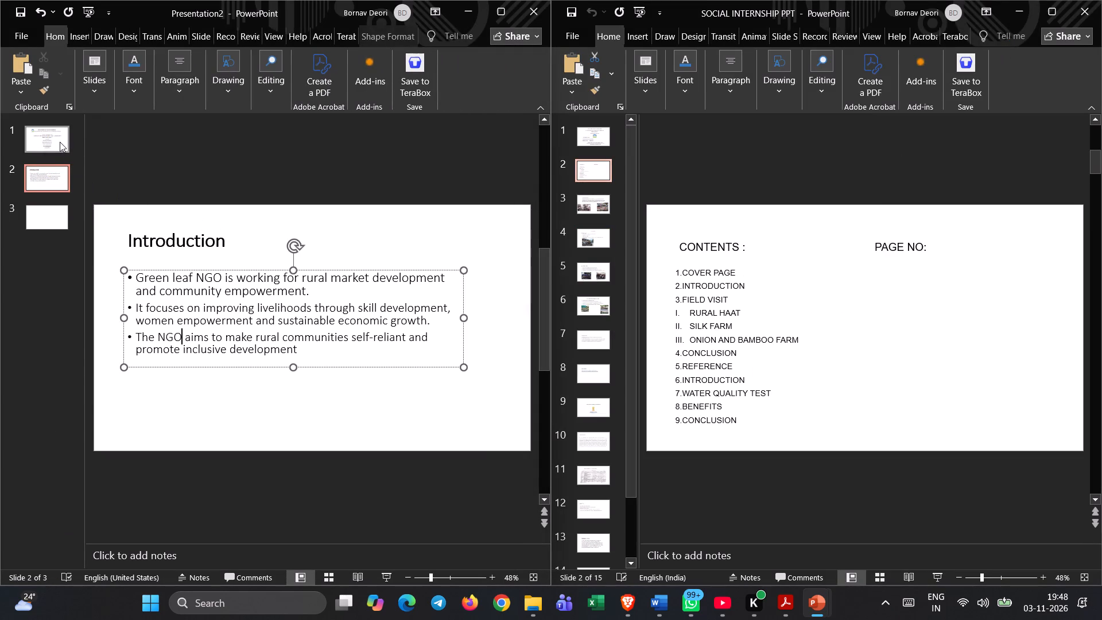
{"action": "left_click", "coordinate": [56, 142]}
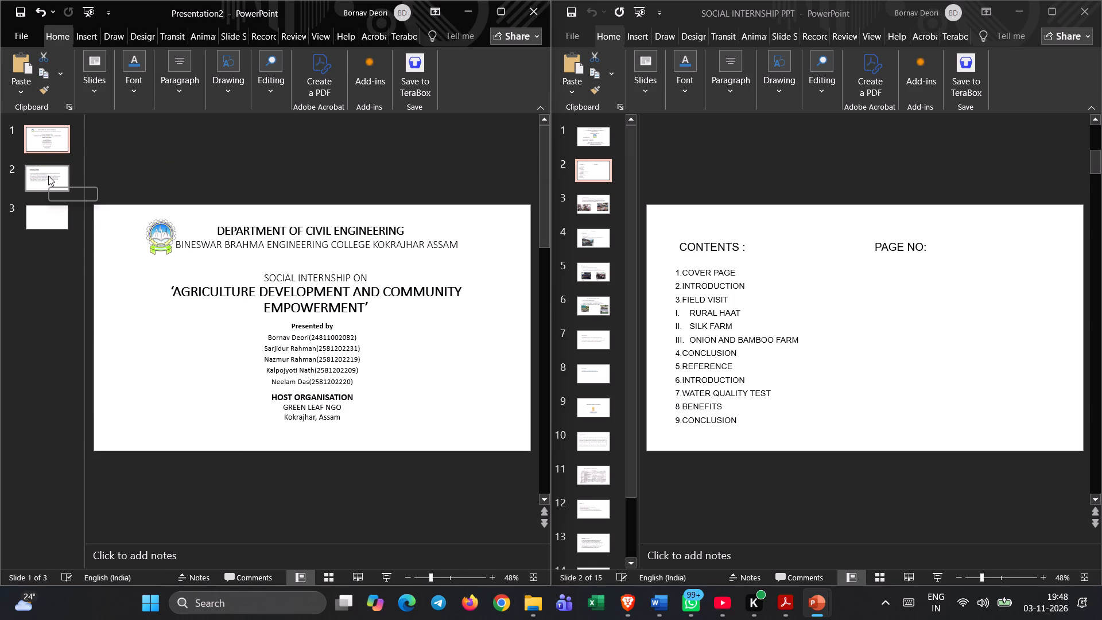
{"action": "left_click", "coordinate": [48, 176]}
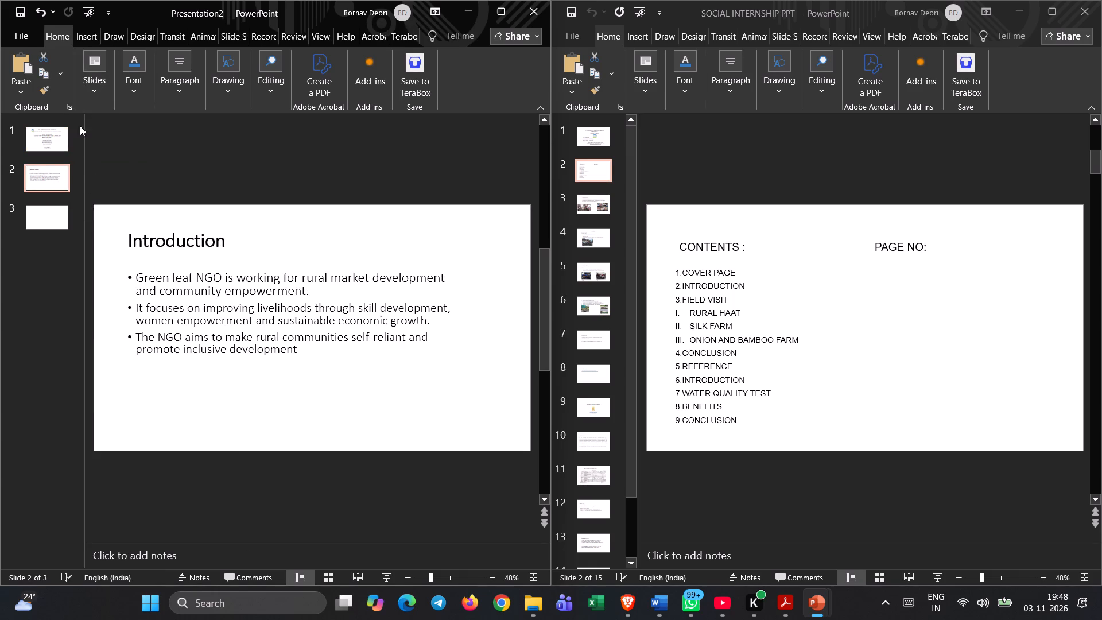
{"action": "left_click_drag", "start_coordinate": [45, 171], "coordinate": [41, 226]}
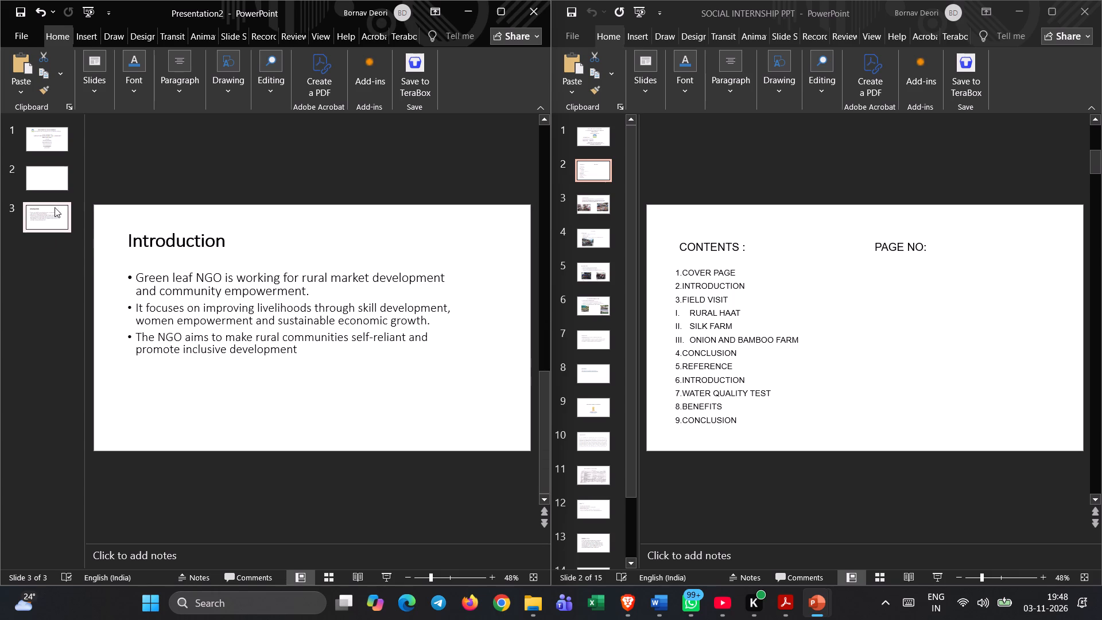
Add a new title-and-text slide after the Introduction slide in Presentation2.
{"action": "left_click", "coordinate": [81, 86]}
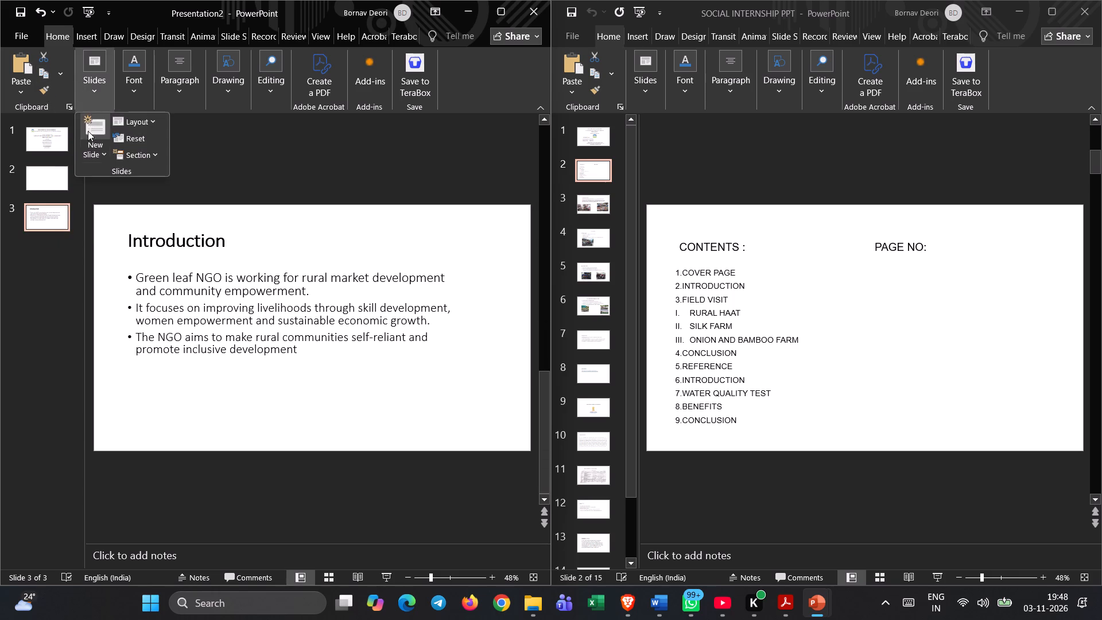
{"action": "left_click", "coordinate": [88, 131]}
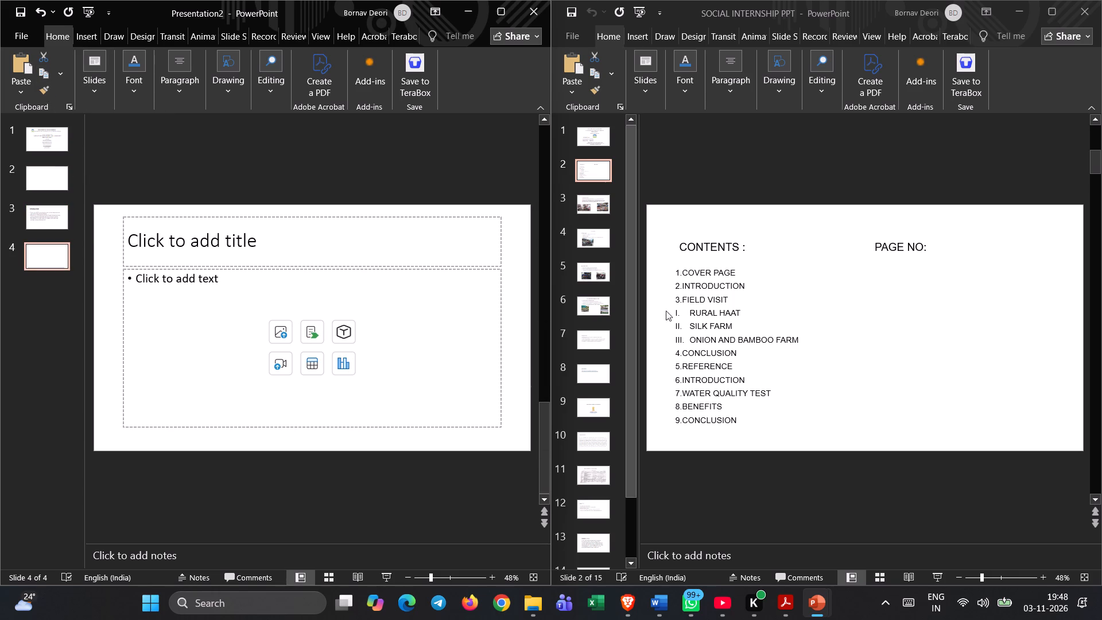
Display slide 4 of SOCIAL INTERNSHIP PPT and title the new Presentation2 slide "FIELD VISIT", indenting it with tabs toward the centre.
{"action": "left_click", "coordinate": [588, 246]}
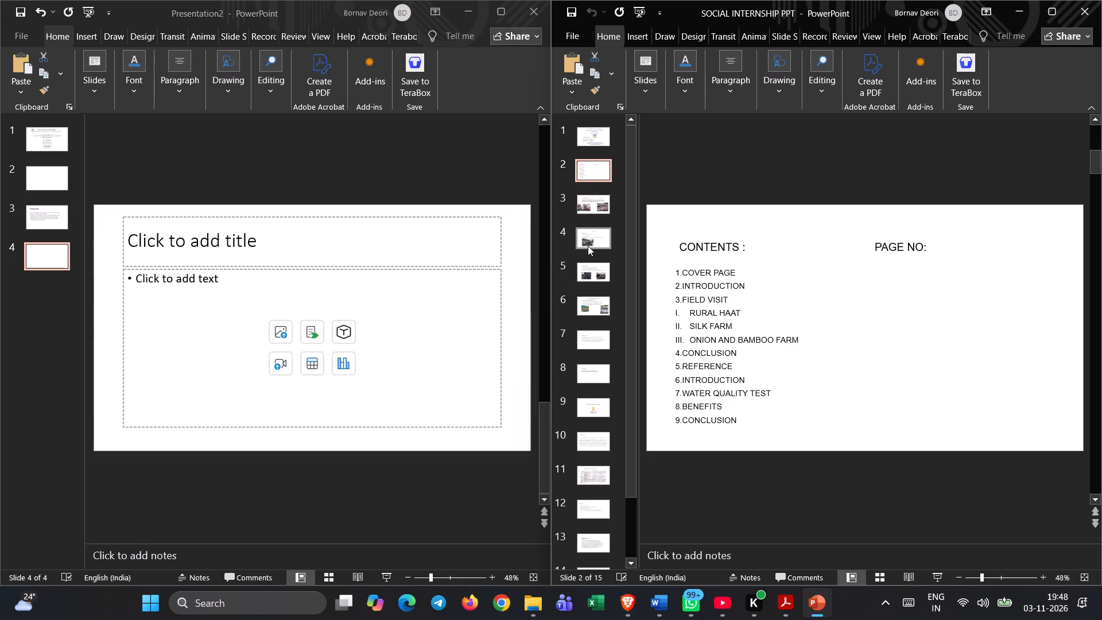
{"action": "left_click", "coordinate": [597, 237]}
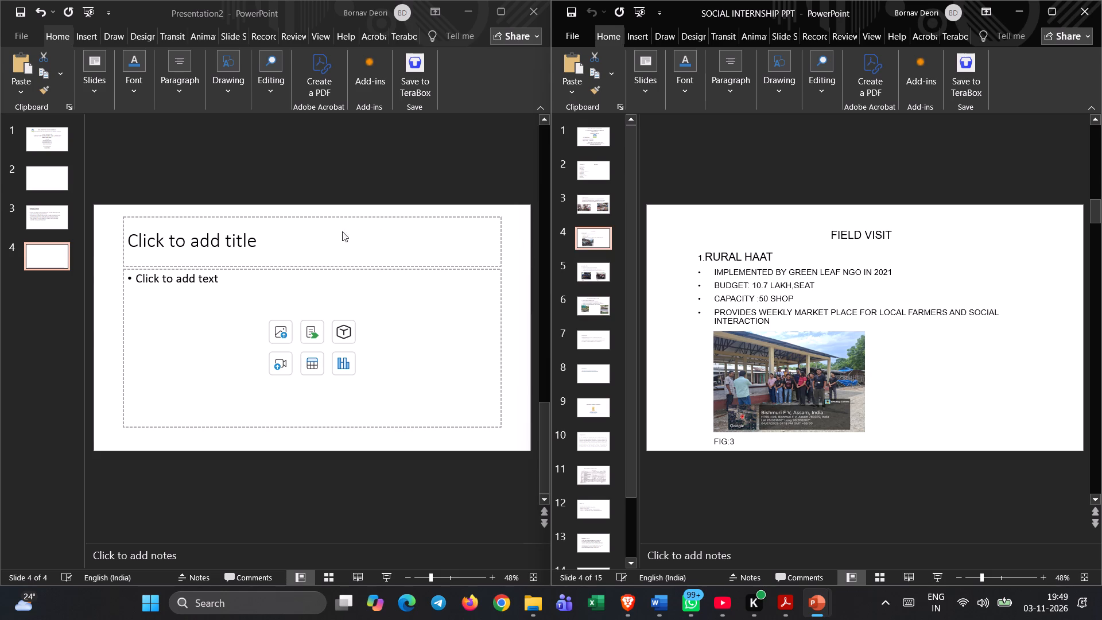
{"action": "left_click", "coordinate": [297, 239]}
{"action": "left_click", "coordinate": [292, 239]}
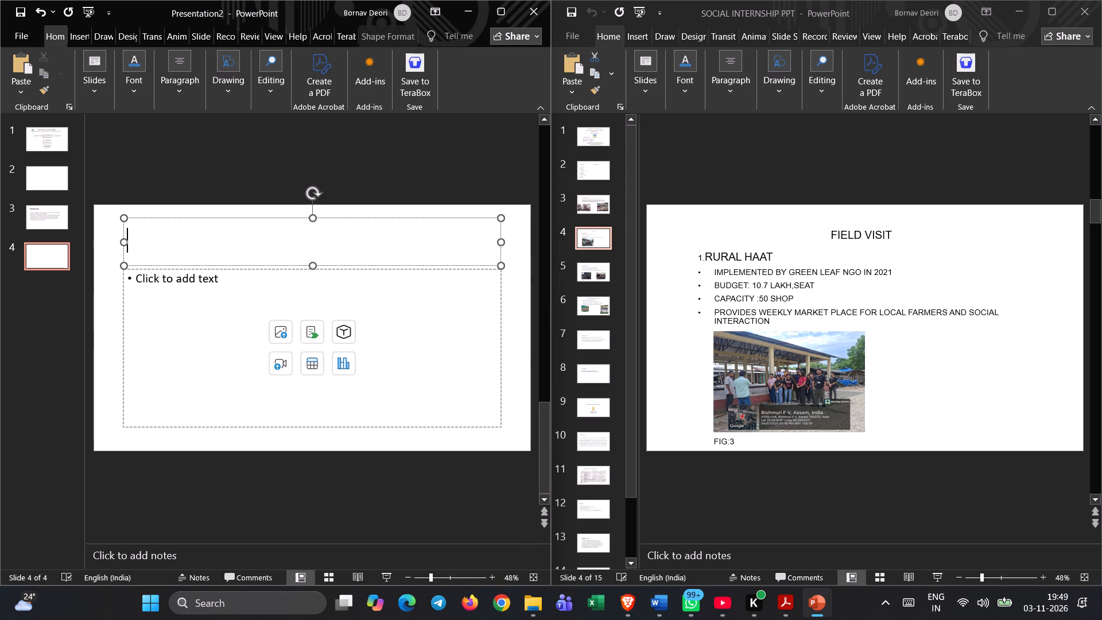
{"action": "key", "text": "Tab"}
{"action": "key", "text": "Tab"}
{"action": "key", "text": "Tab"}
{"action": "key", "text": "f"}
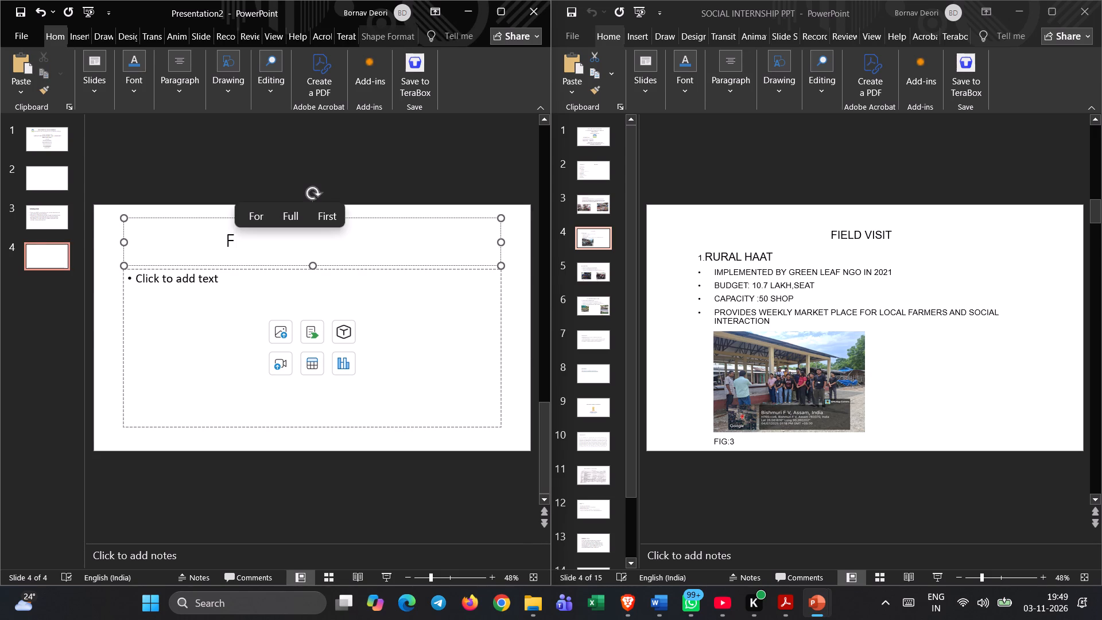
{"action": "type", "text": "IELD VISIT"}
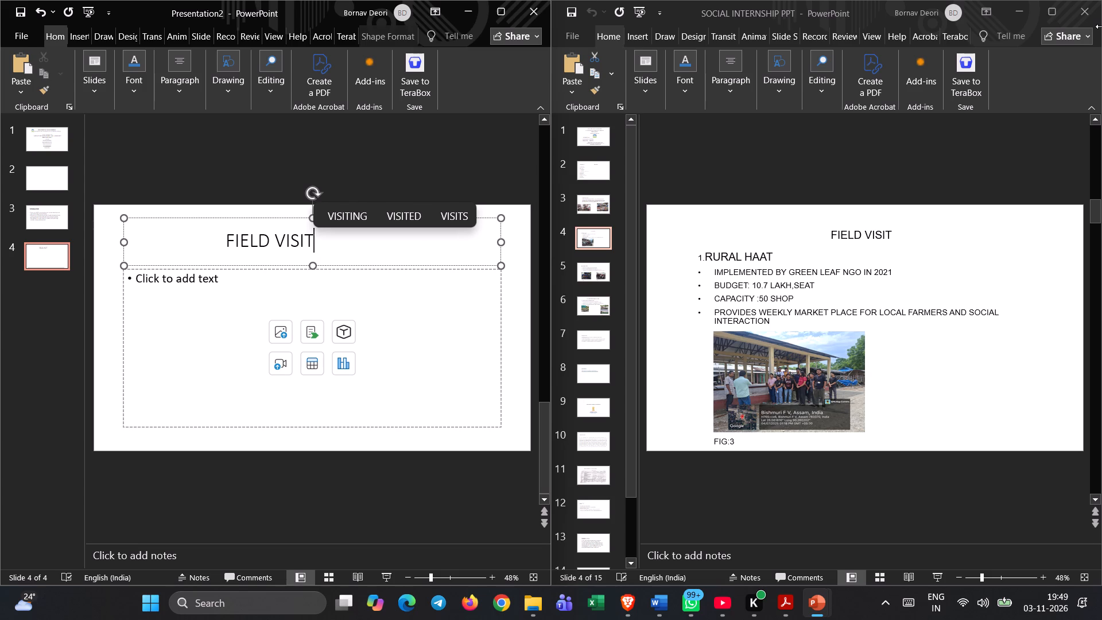
{"action": "key", "text": "ctrl+Left"}
{"action": "key", "text": "ctrl+Left"}
{"action": "key", "text": "Tab"}
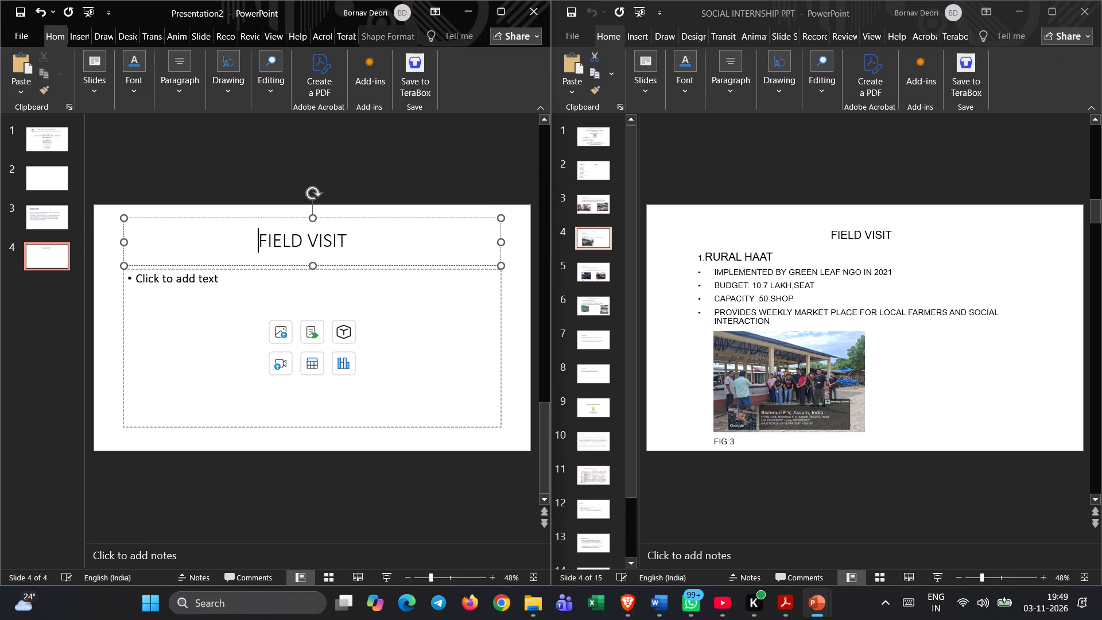
Copy the RURAL HAAT heading and its four bullets from SOCIAL INTERNSHIP PPT into the FIELD VISIT slide's text placeholder.
{"action": "left_click", "coordinate": [698, 251]}
{"action": "left_click_drag", "start_coordinate": [698, 252], "coordinate": [840, 308]}
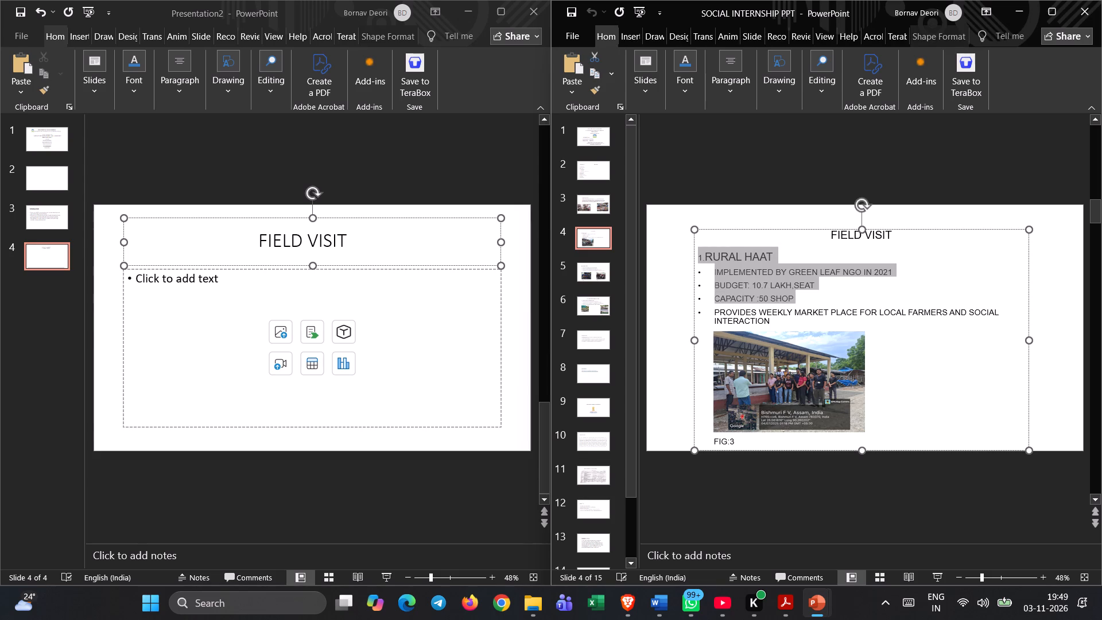
{"action": "left_click_drag", "start_coordinate": [840, 308], "coordinate": [936, 321]}
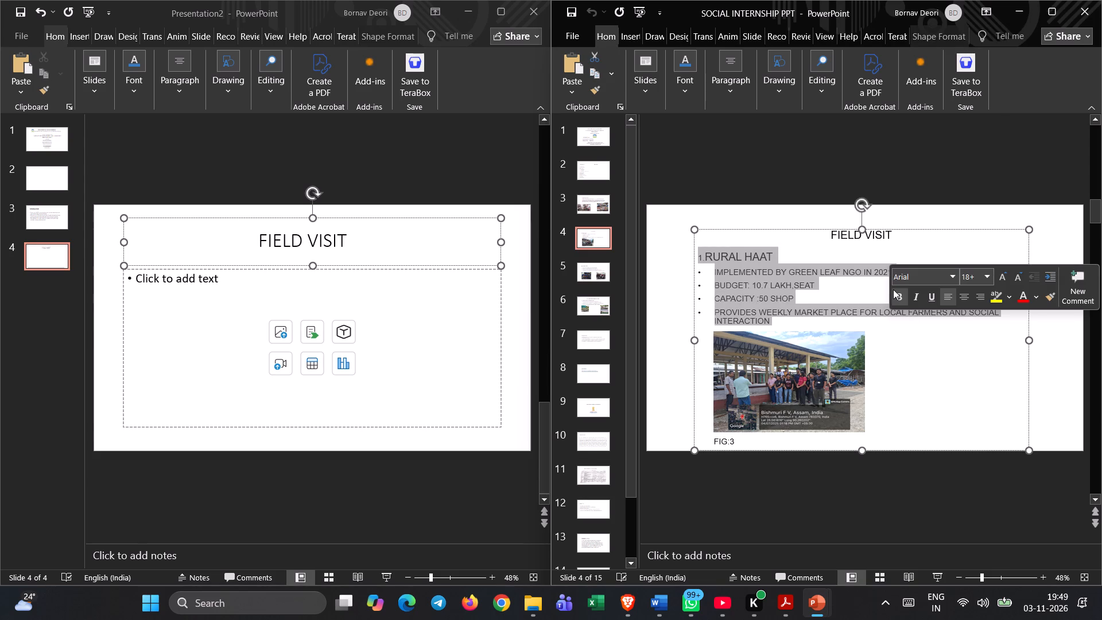
{"action": "key", "text": "ctrl+c"}
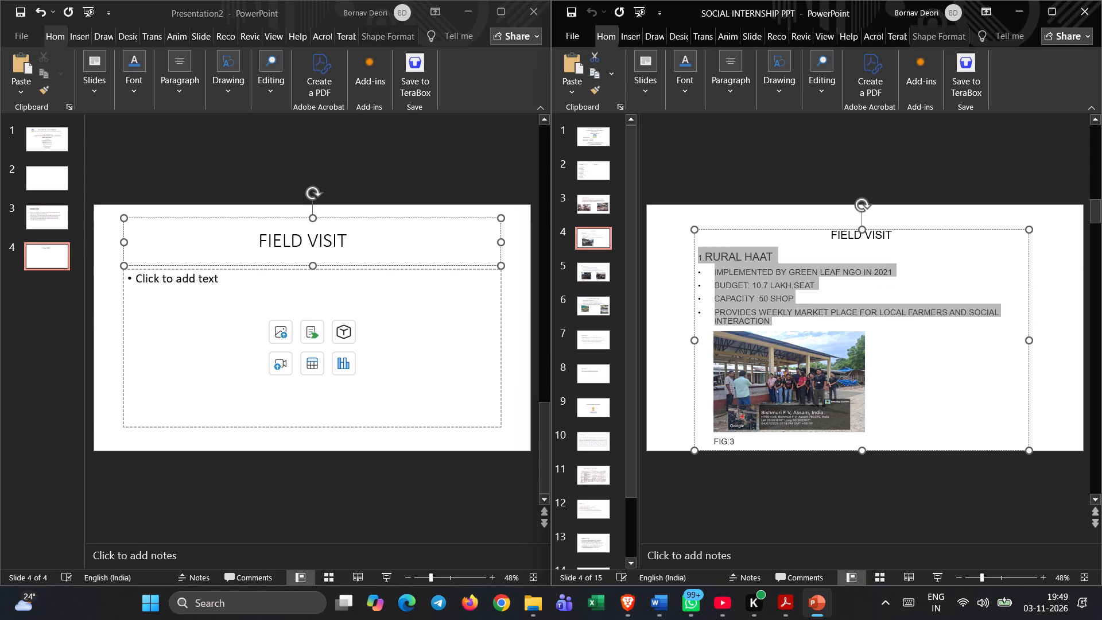
{"action": "left_click", "coordinate": [223, 280]}
{"action": "left_click", "coordinate": [209, 280]}
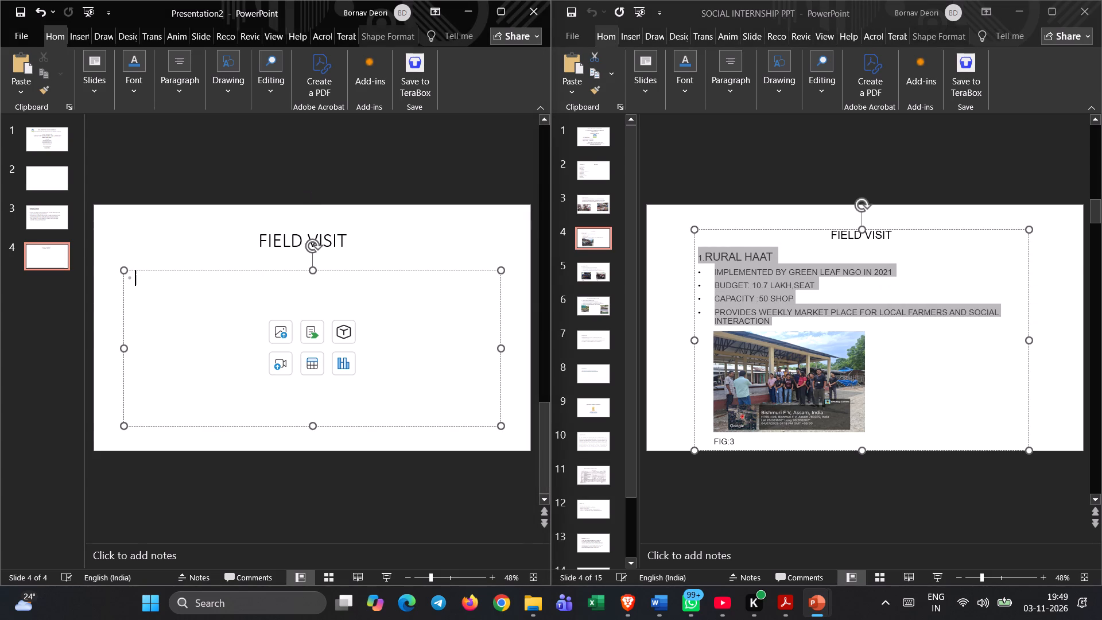
{"action": "key", "text": "ctrl+v"}
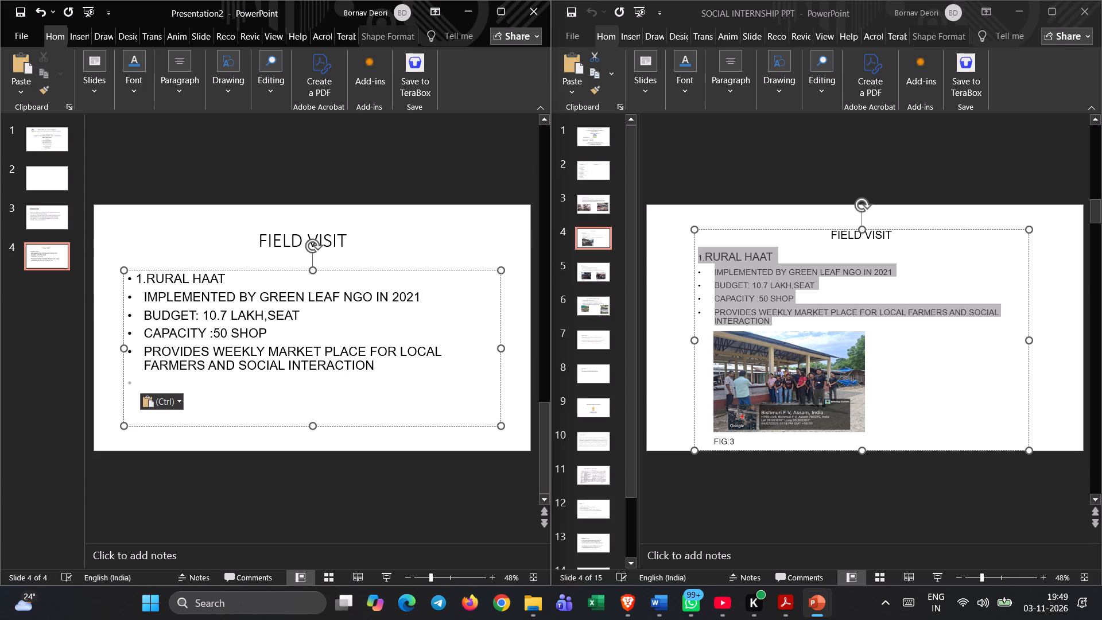
Maximize Presentation2 and convert the four bullets under the RURAL HAAT heading to lowercase.
{"action": "left_click_drag", "start_coordinate": [141, 296], "coordinate": [407, 366]}
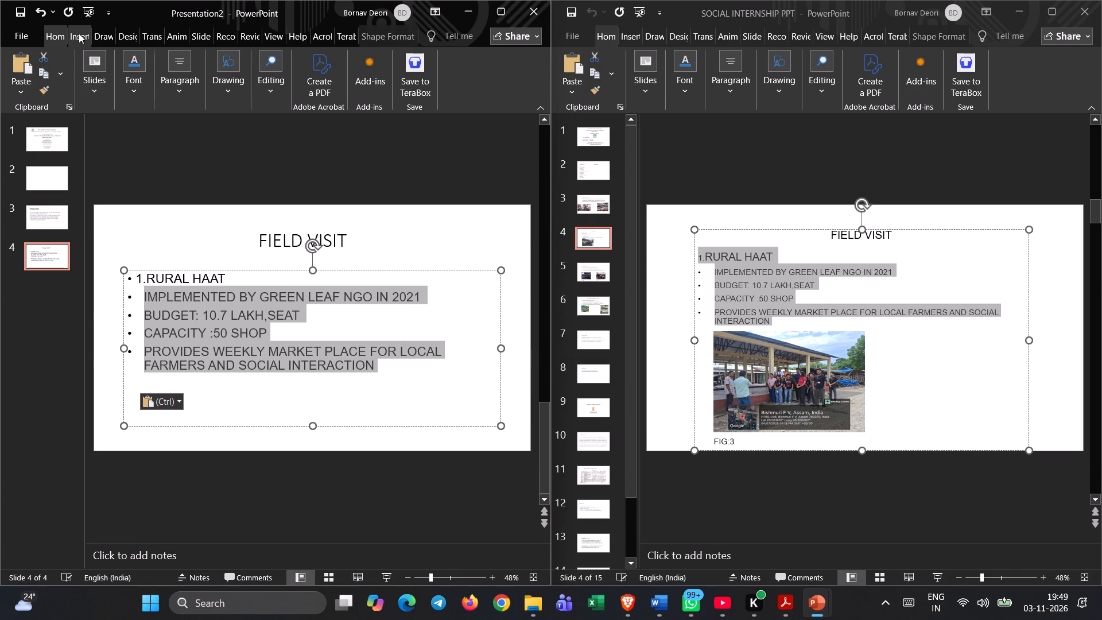
{"action": "left_click", "coordinate": [79, 33]}
{"action": "left_click", "coordinate": [60, 36]}
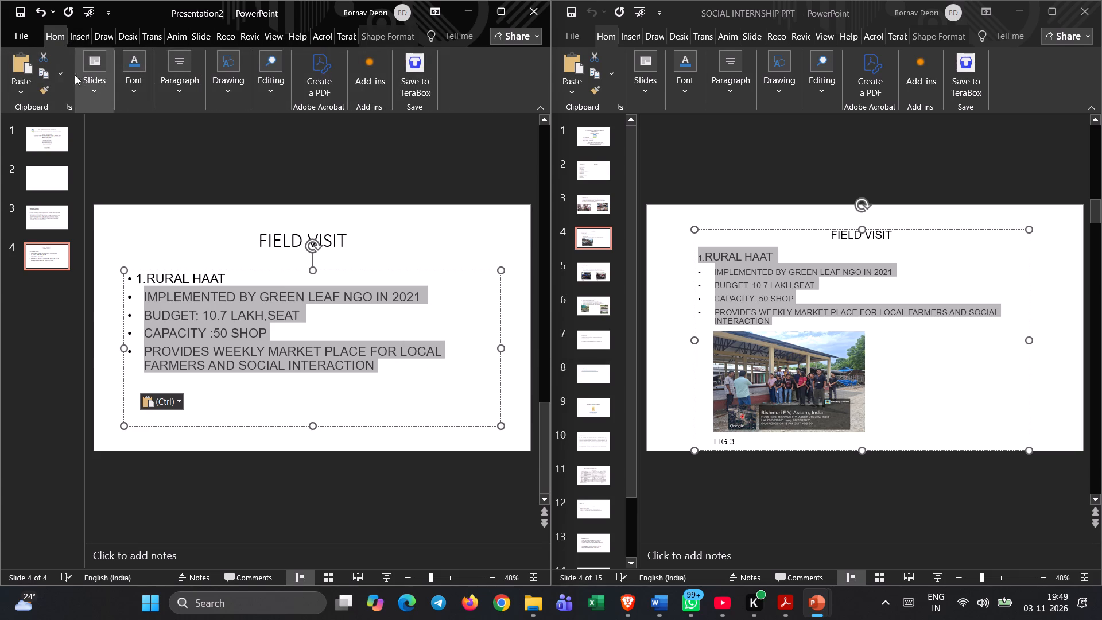
{"action": "left_click", "coordinate": [500, 10]}
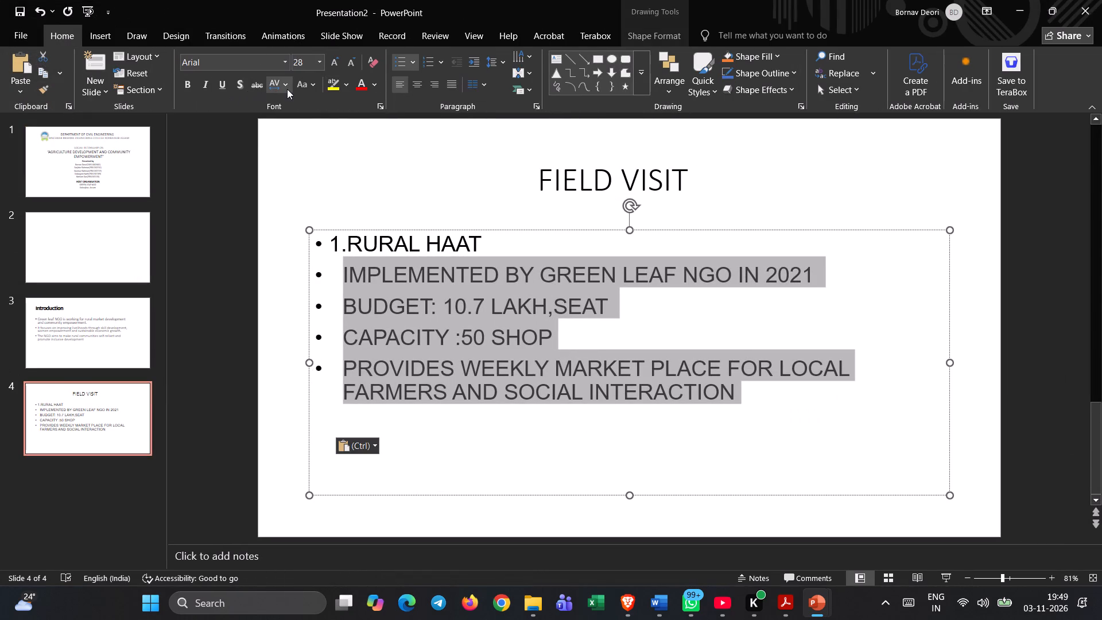
{"action": "left_click", "coordinate": [311, 89]}
{"action": "left_click", "coordinate": [319, 123]}
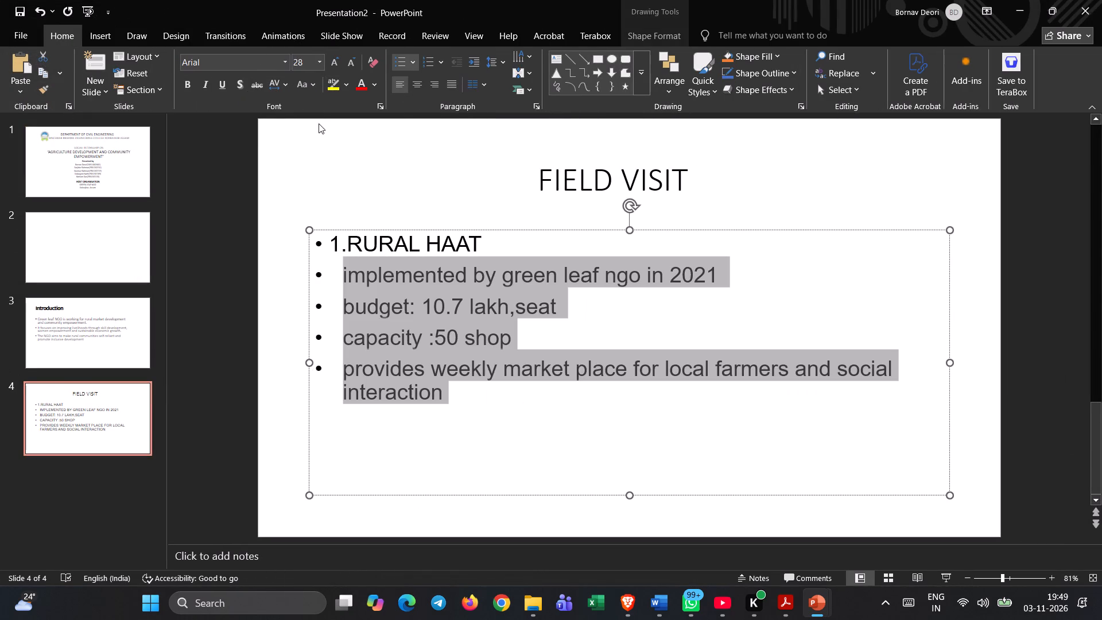
Correct "ngo" to "NGO" and "lakh,seat" to "lakh, seat", and insert a space before "50" in the capacity bullet.
{"action": "left_click", "coordinate": [348, 272]}
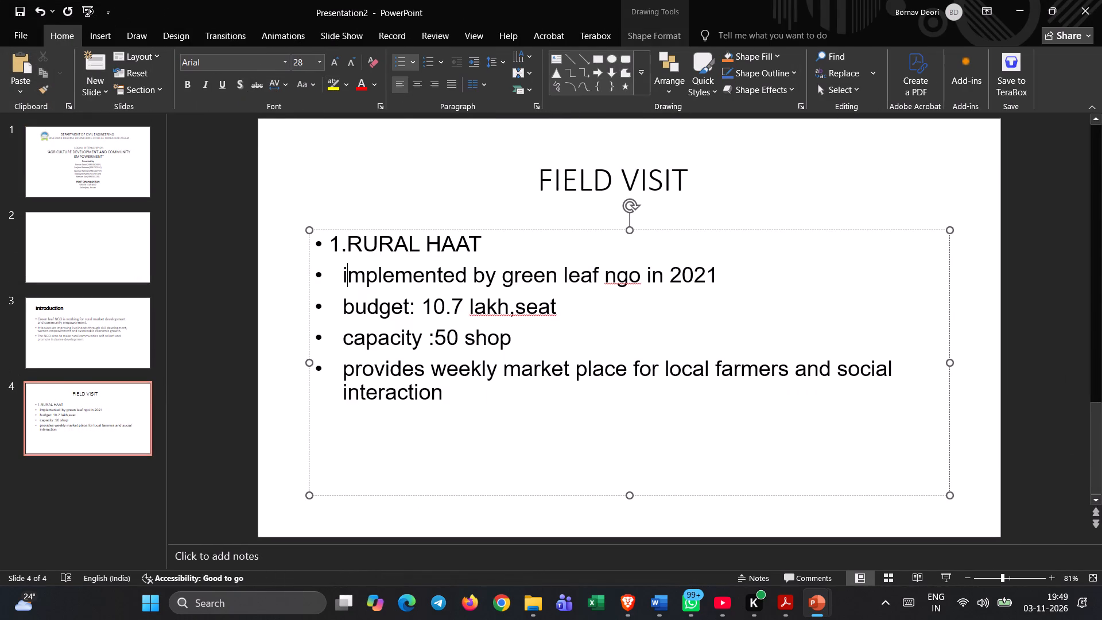
{"action": "right_click", "coordinate": [617, 285]}
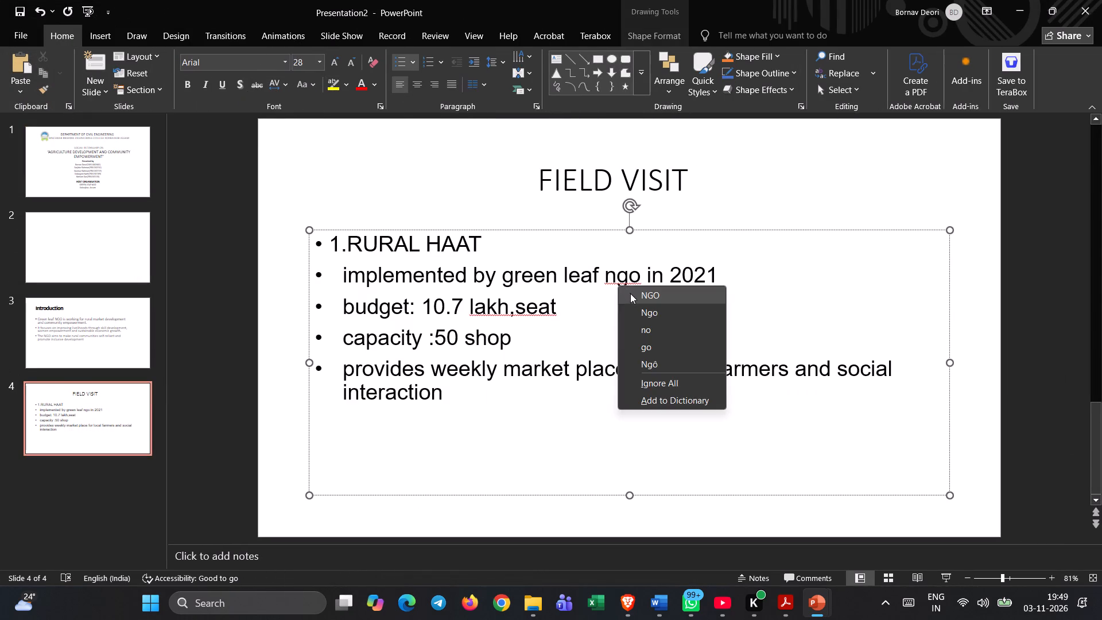
{"action": "left_click", "coordinate": [630, 293]}
{"action": "right_click", "coordinate": [490, 311]}
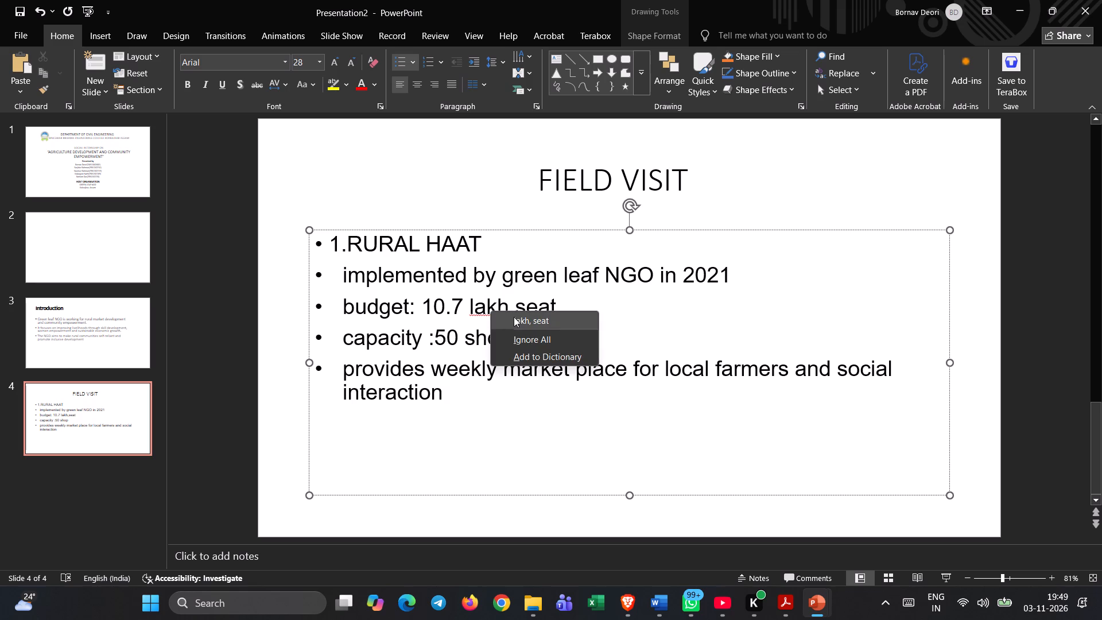
{"action": "left_click", "coordinate": [515, 317]}
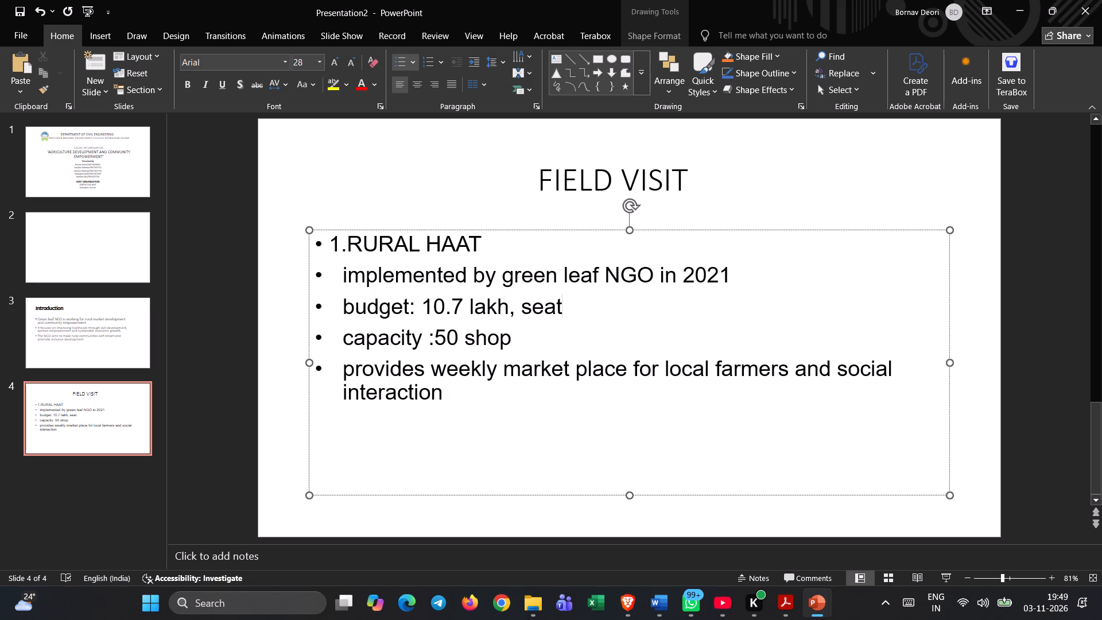
{"action": "left_click", "coordinate": [438, 340]}
{"action": "key", "text": "space"}
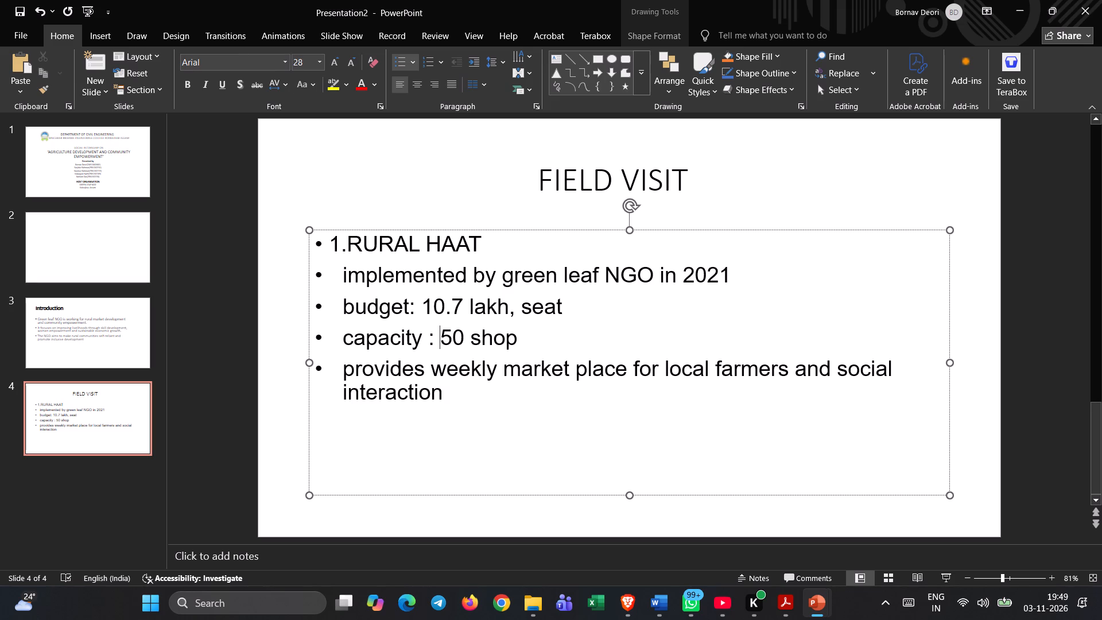
Append ", opens on wednesdays" to the end of the weekly market place bullet.
{"action": "left_click", "coordinate": [488, 398]}
{"action": "key", "text": "Return"}
{"action": "key", "text": "BackSpace"}
{"action": "key", "text": "BackSpace"}
{"action": "type", "text": ", OPENS"}
{"action": "key", "text": "space"}
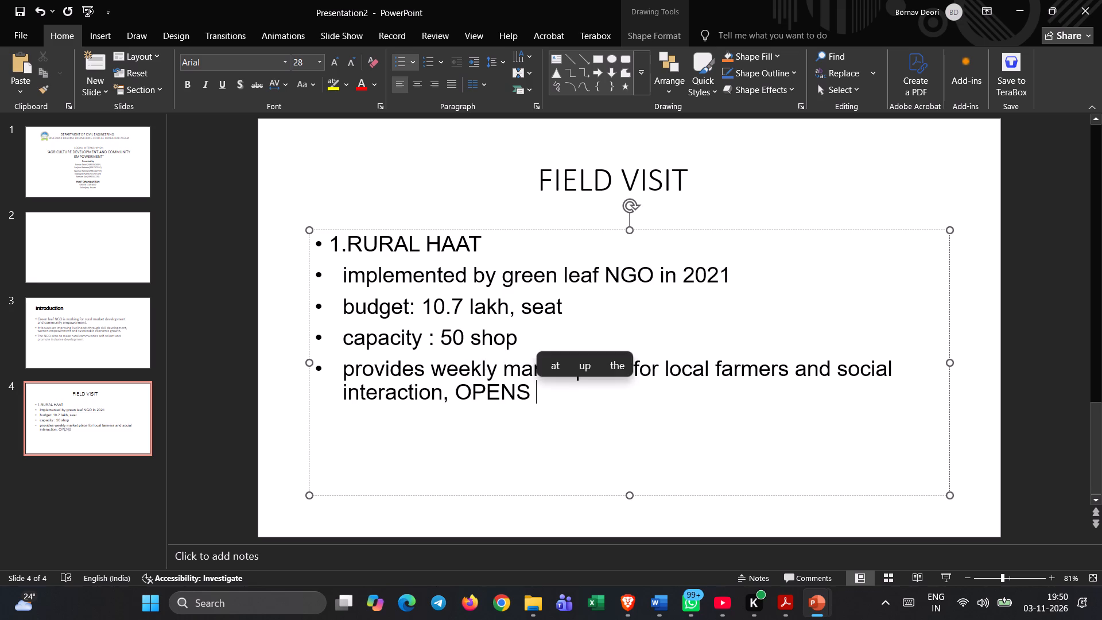
{"action": "key", "text": "BackSpace"}
{"action": "key", "text": "BackSpace"}
{"action": "key", "text": "BackSpace"}
{"action": "key", "text": "BackSpace"}
{"action": "key", "text": "BackSpace"}
{"action": "key", "text": "BackSpace"}
{"action": "type", "text": "oipens"}
{"action": "key", "text": "BackSpace"}
{"action": "key", "text": "BackSpace"}
{"action": "key", "text": "BackSpace"}
{"action": "key", "text": "BackSpace"}
{"action": "key", "text": "BackSpace"}
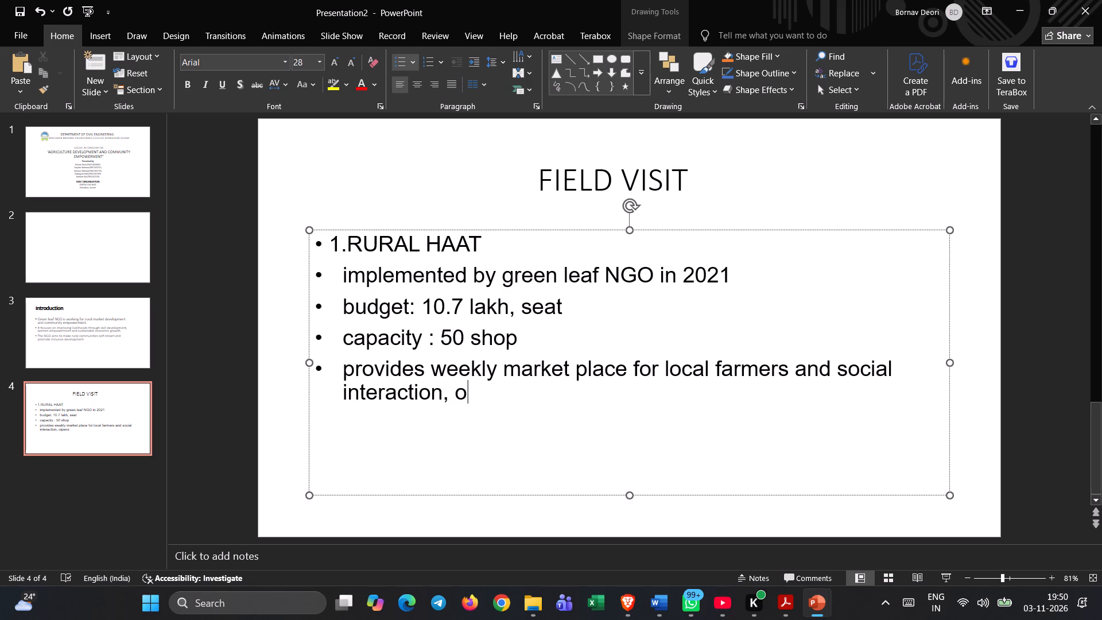
{"action": "type", "text": "pens of"}
{"action": "key", "text": "BackSpace"}
{"action": "type", "text": "n wednesdays"}
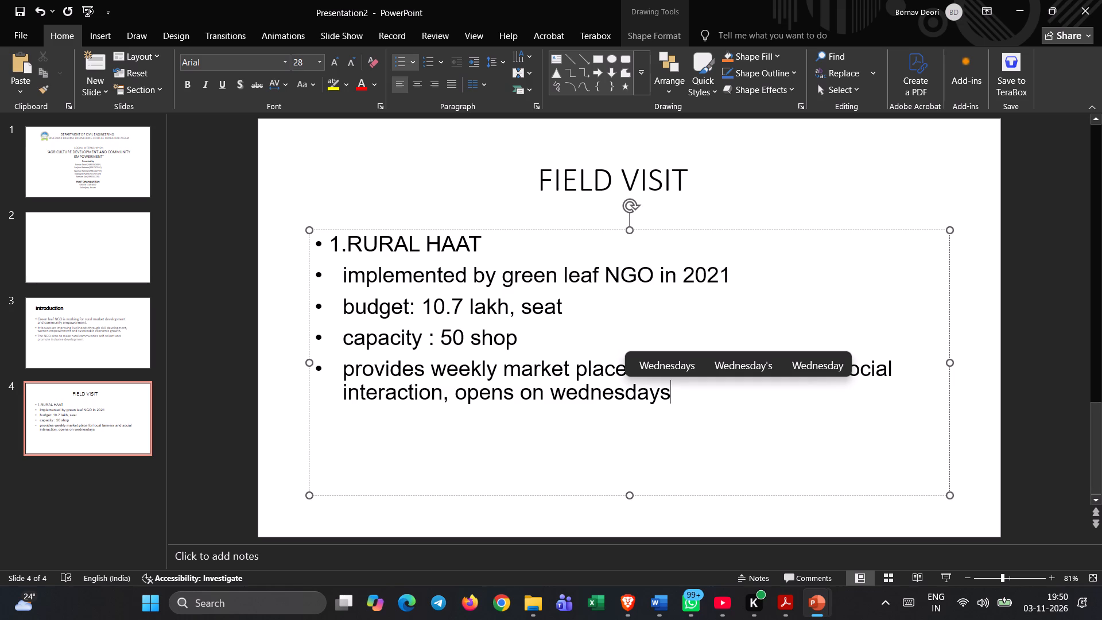
Add a new title-and-text slide after the FIELD VISIT slide.
{"action": "left_click", "coordinate": [95, 64]}
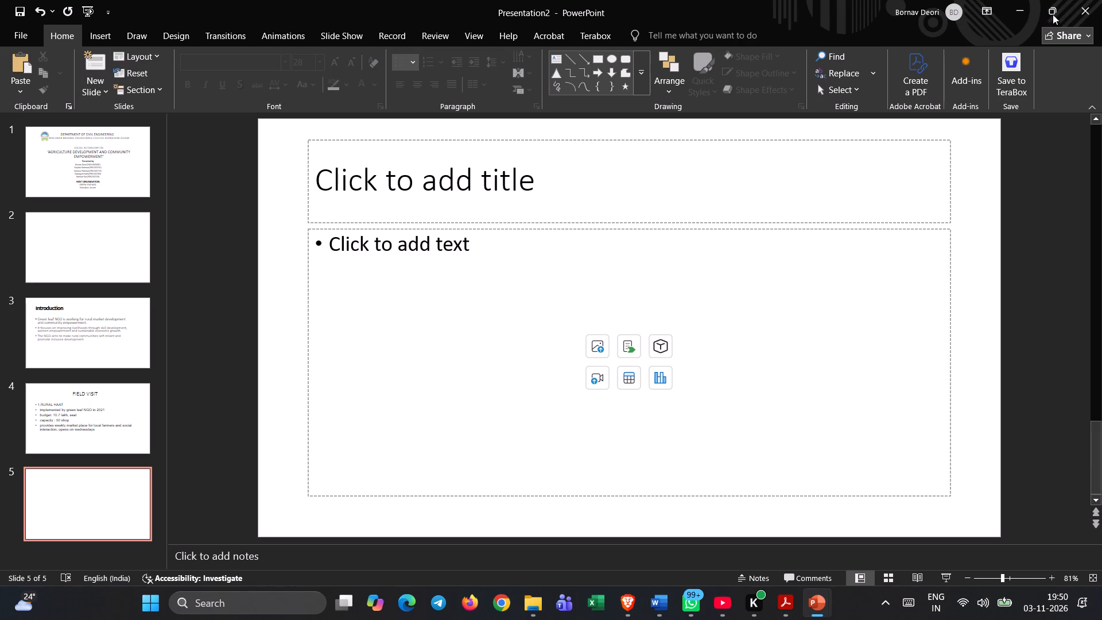
Return Presentation2 to the side-by-side arrangement and place the text cursor below the last bullet on the FIELD VISIT slide.
{"action": "left_click", "coordinate": [972, 53]}
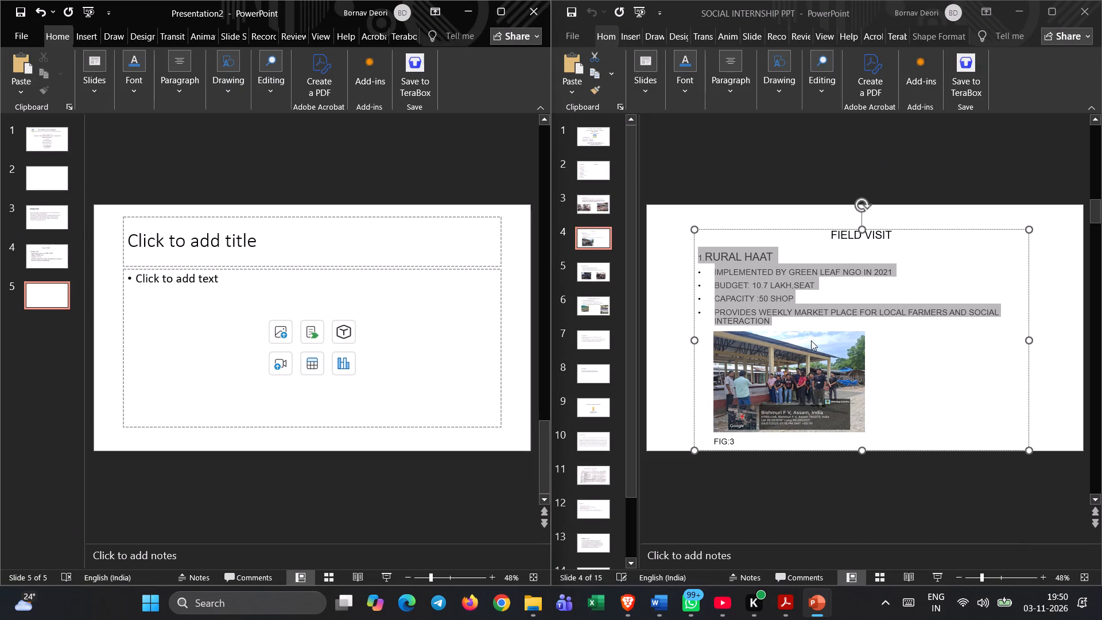
{"action": "left_click", "coordinate": [40, 258]}
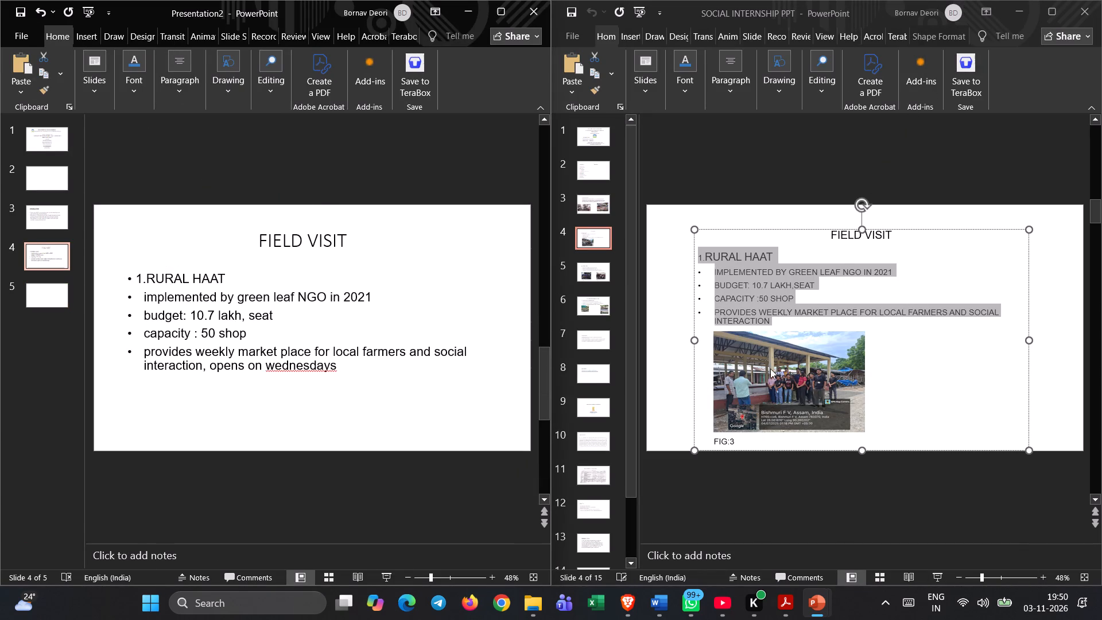
{"action": "left_click", "coordinate": [421, 387]}
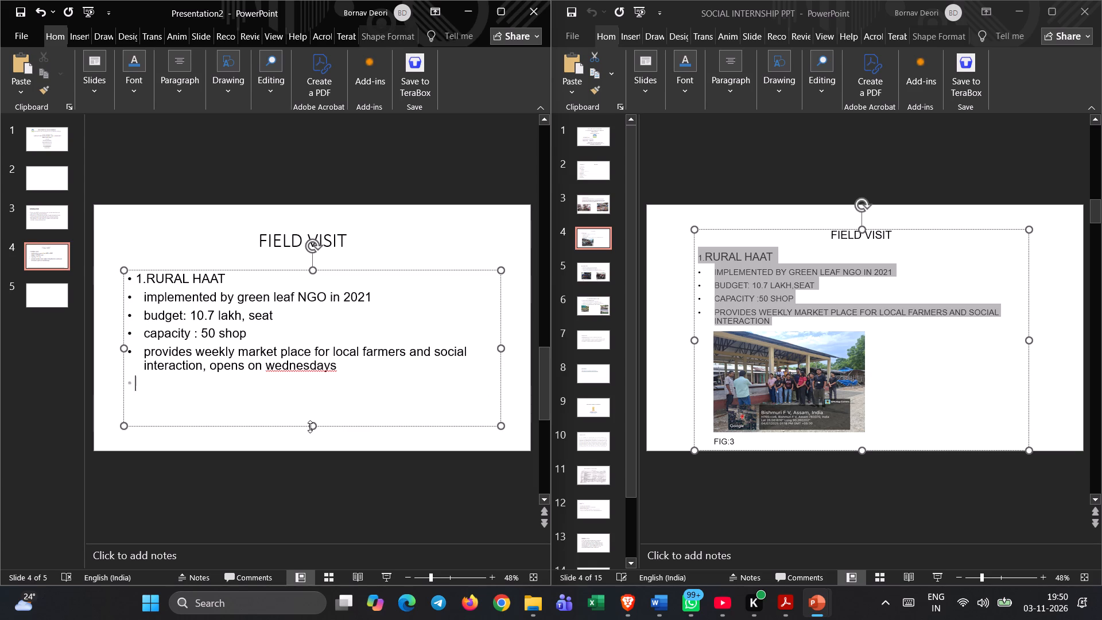
Extend the FIELD VISIT slide's bullet text box down to the slide's bottom edge.
{"action": "left_click_drag", "start_coordinate": [310, 427], "coordinate": [308, 449]}
Correct the spelling of "wednesdays" to "Wednesdays" in the weekly market place bullet.
{"action": "right_click", "coordinate": [295, 367]}
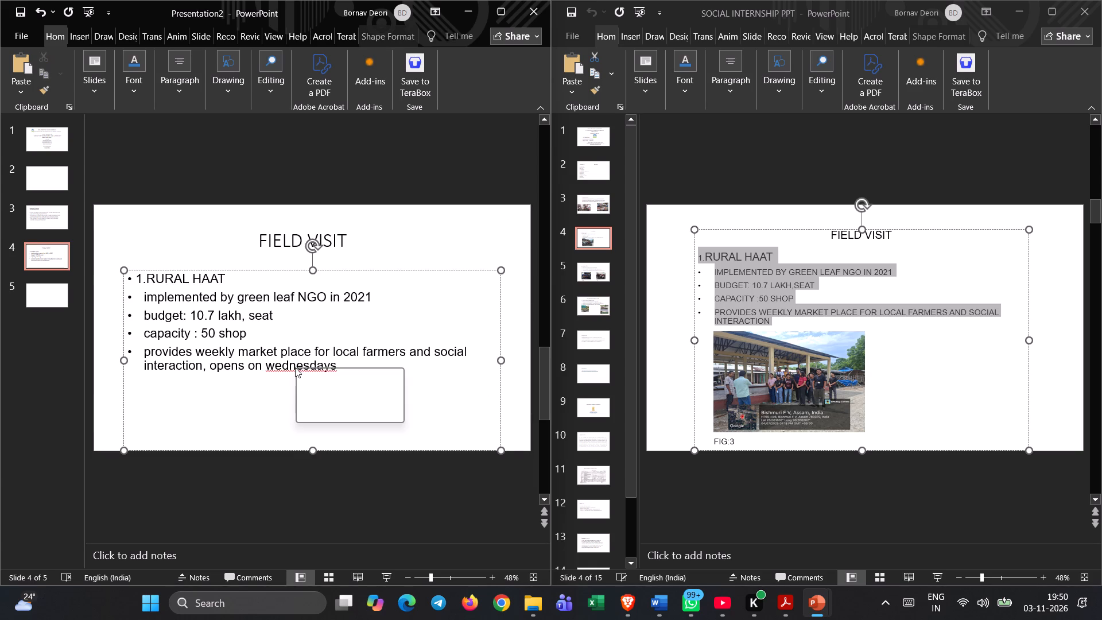
{"action": "left_click", "coordinate": [306, 373]}
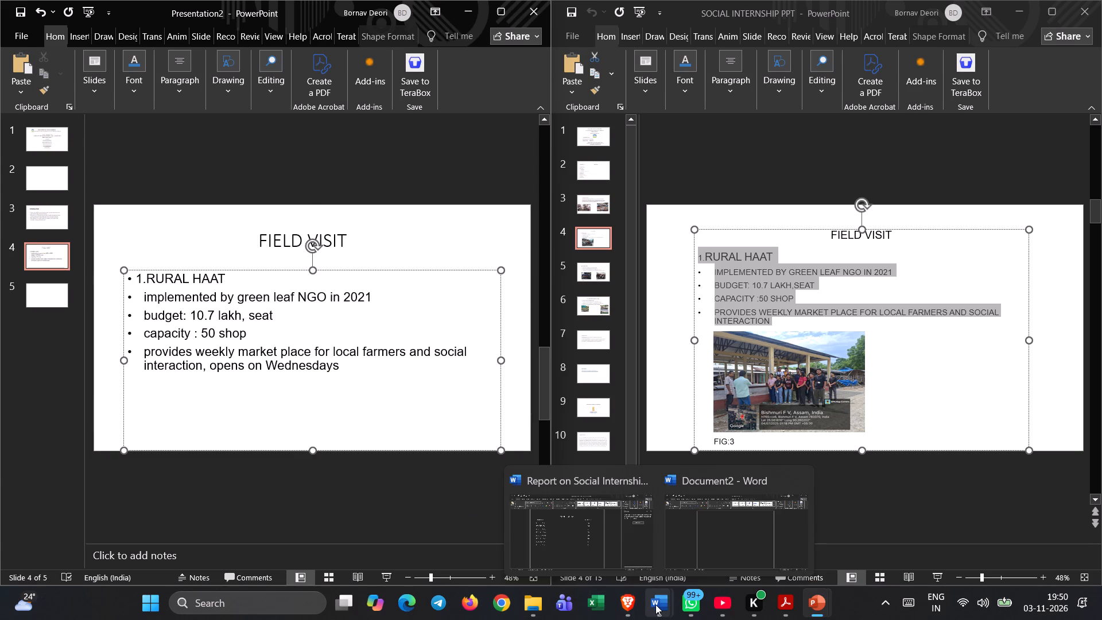
Switch to File Explorer and take the outdoor group photo SOCIAL from the INTERNSHIP BOTH SOCIAL SKUILL folder for the FIELD VISIT slide.
{"action": "left_click", "coordinate": [533, 606]}
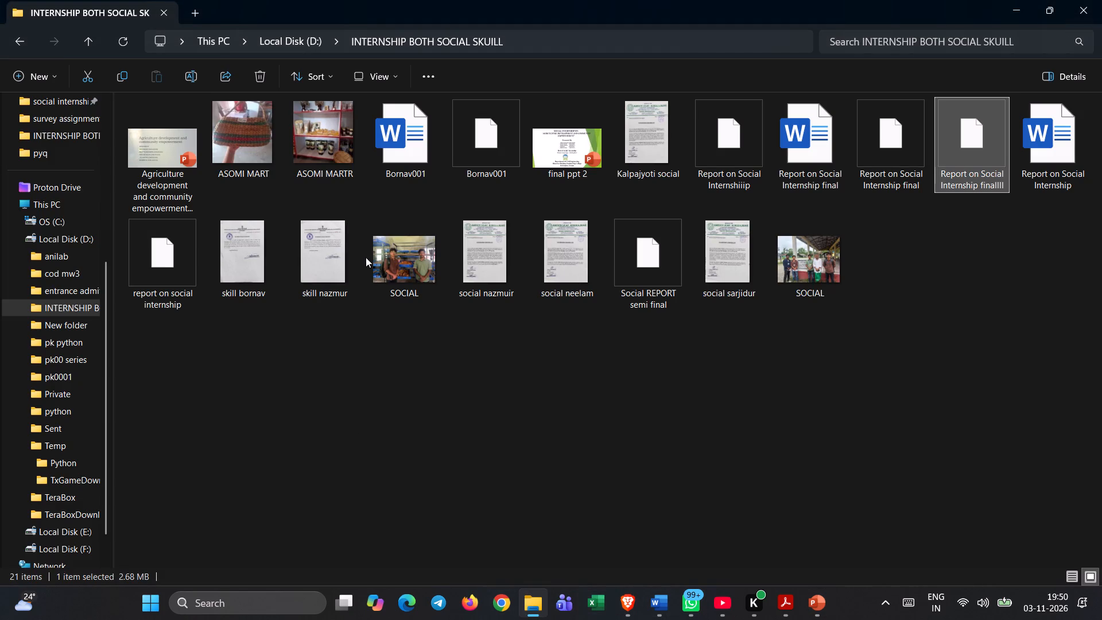
{"action": "left_click", "coordinate": [797, 261]}
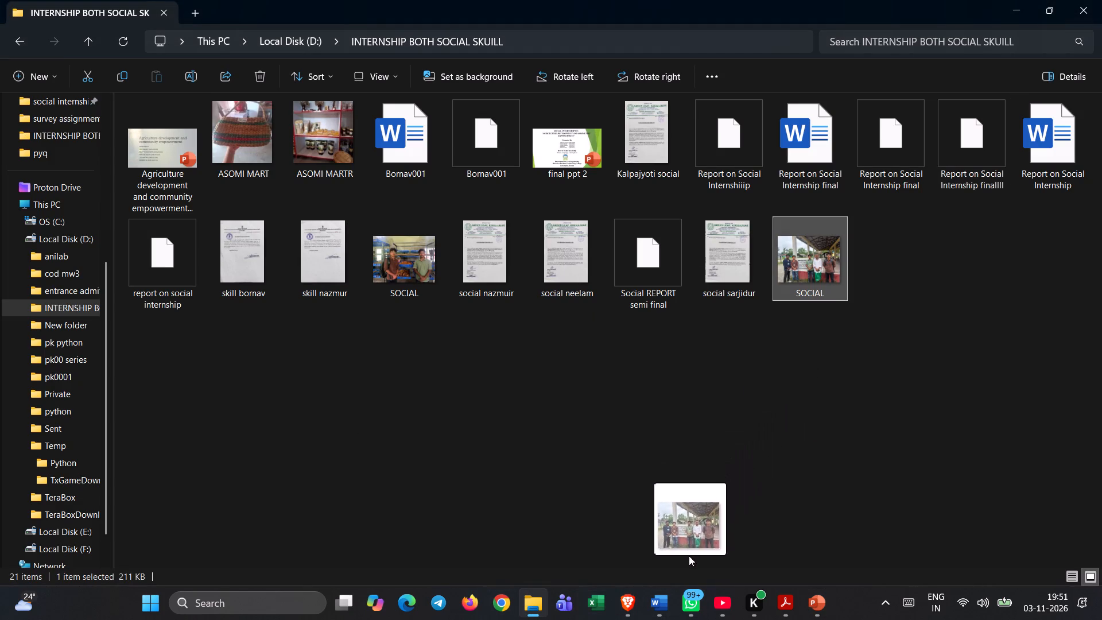
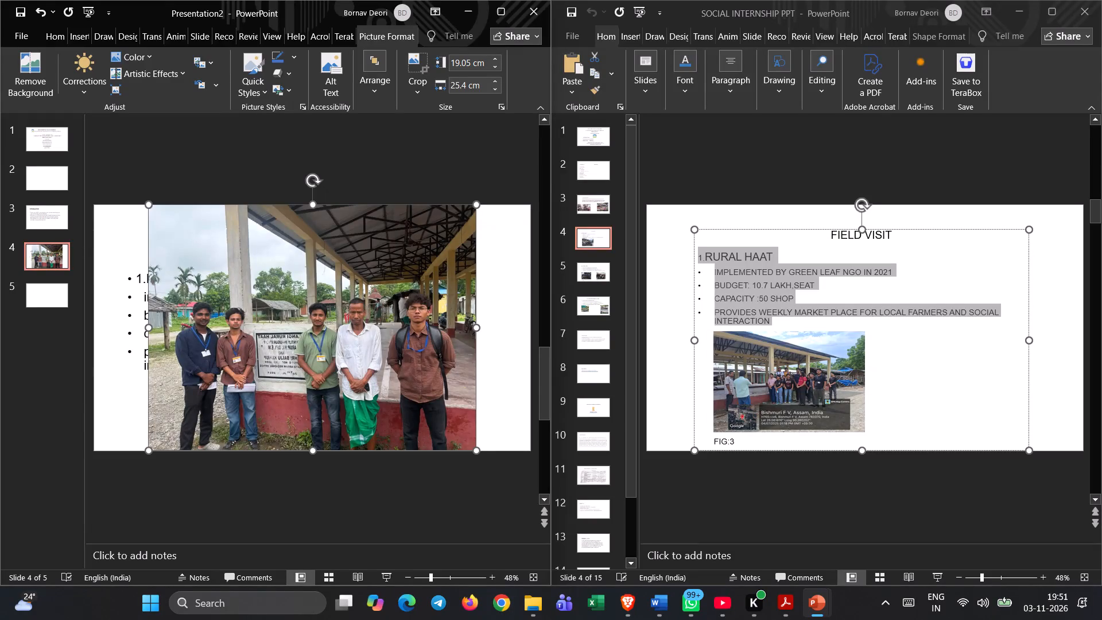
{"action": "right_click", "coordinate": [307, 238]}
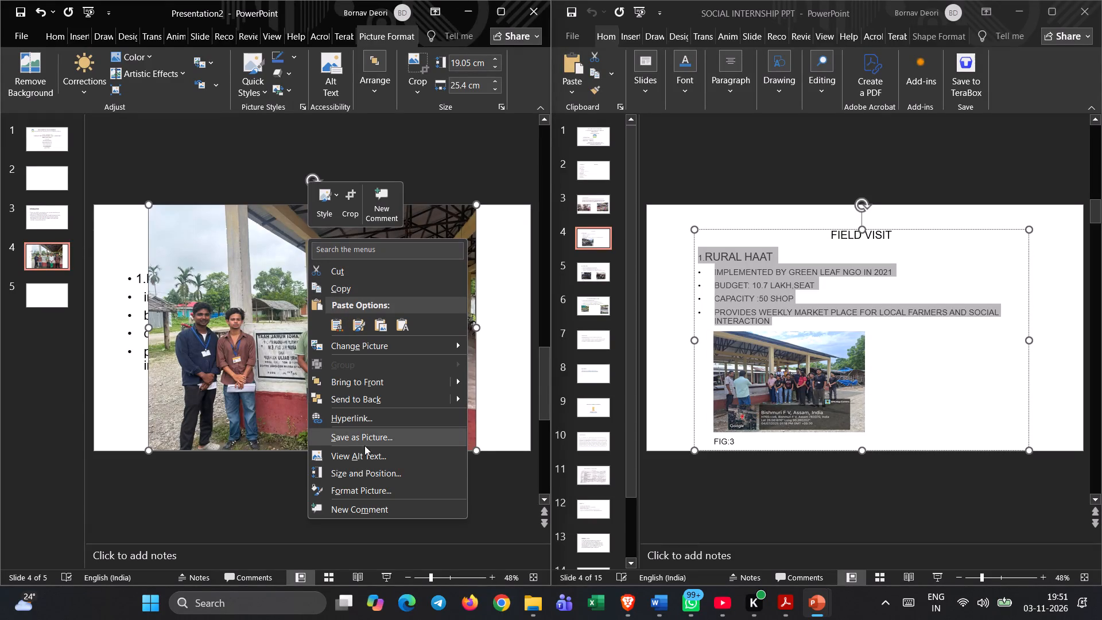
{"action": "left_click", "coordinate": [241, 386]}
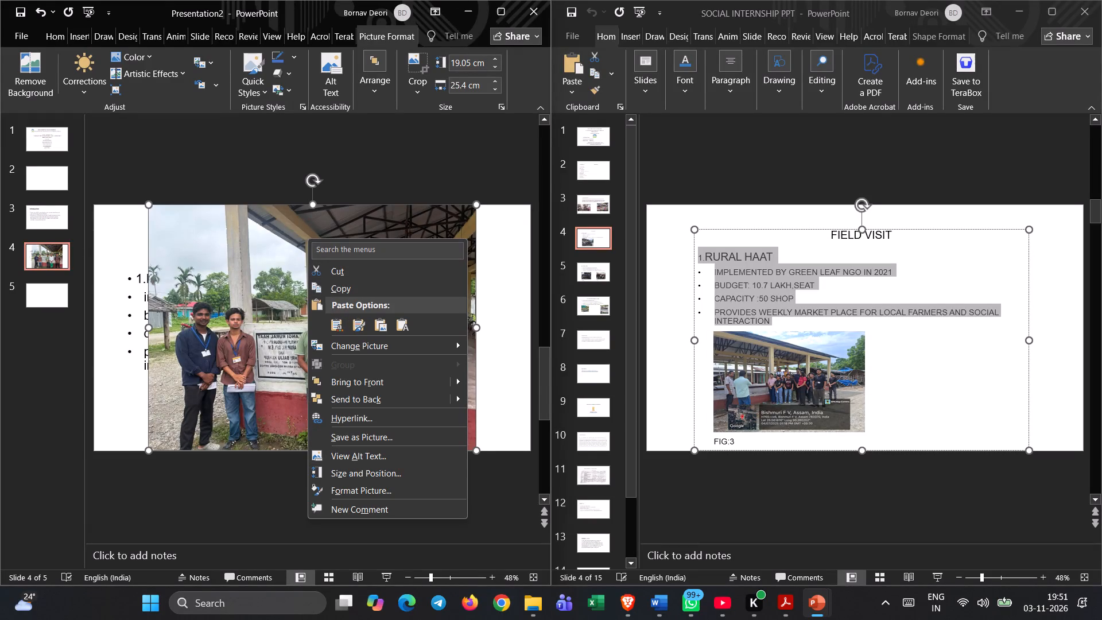
Shrink the pasted group photo on the FIELD VISIT slide to about 6.65 cm high by 8.87 cm wide.
{"action": "left_click_drag", "start_coordinate": [478, 206], "coordinate": [447, 237]}
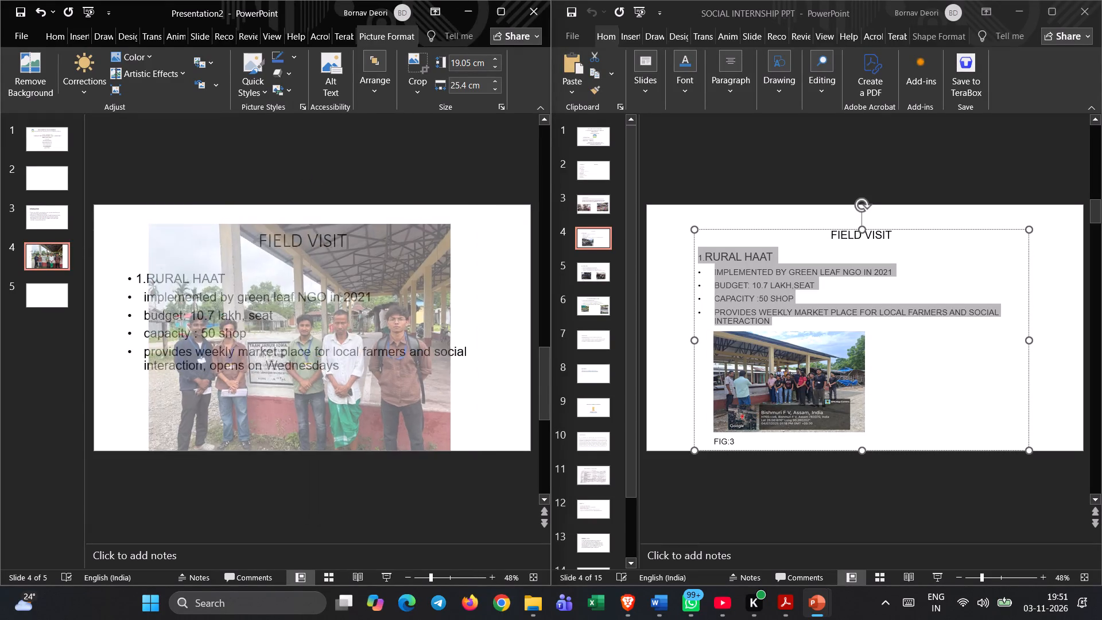
{"action": "left_click_drag", "start_coordinate": [447, 237], "coordinate": [309, 373]}
{"action": "left_click_drag", "start_coordinate": [231, 418], "coordinate": [381, 432]}
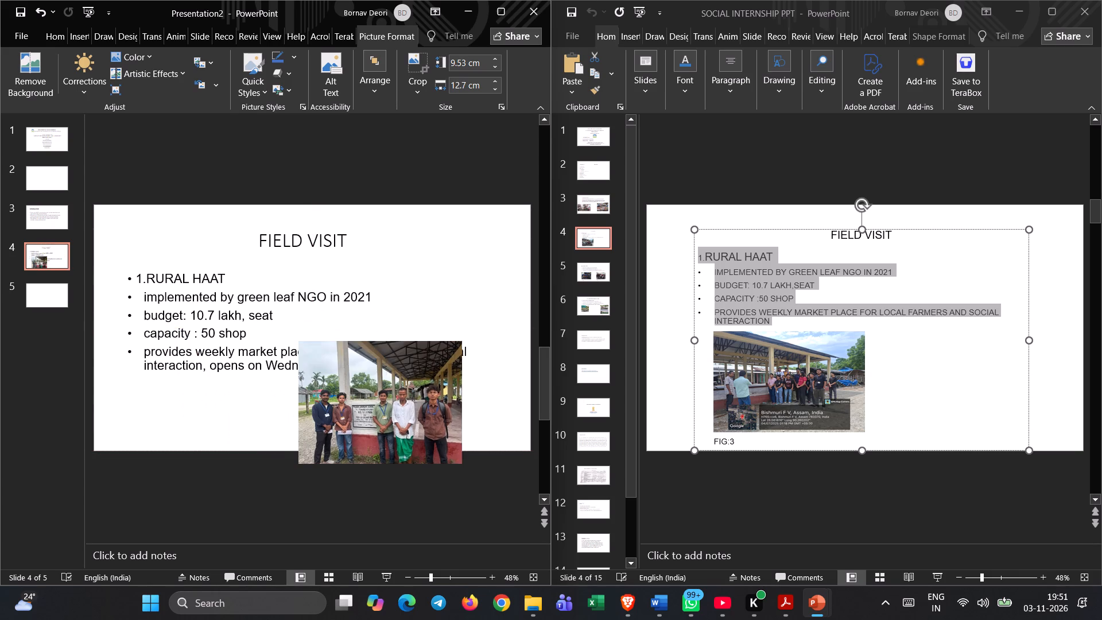
{"action": "left_click_drag", "start_coordinate": [381, 432], "coordinate": [391, 433]}
{"action": "left_click_drag", "start_coordinate": [393, 418], "coordinate": [390, 391]}
{"action": "left_click_drag", "start_coordinate": [471, 440], "coordinate": [434, 396]}
{"action": "left_click_drag", "start_coordinate": [383, 380], "coordinate": [392, 395]}
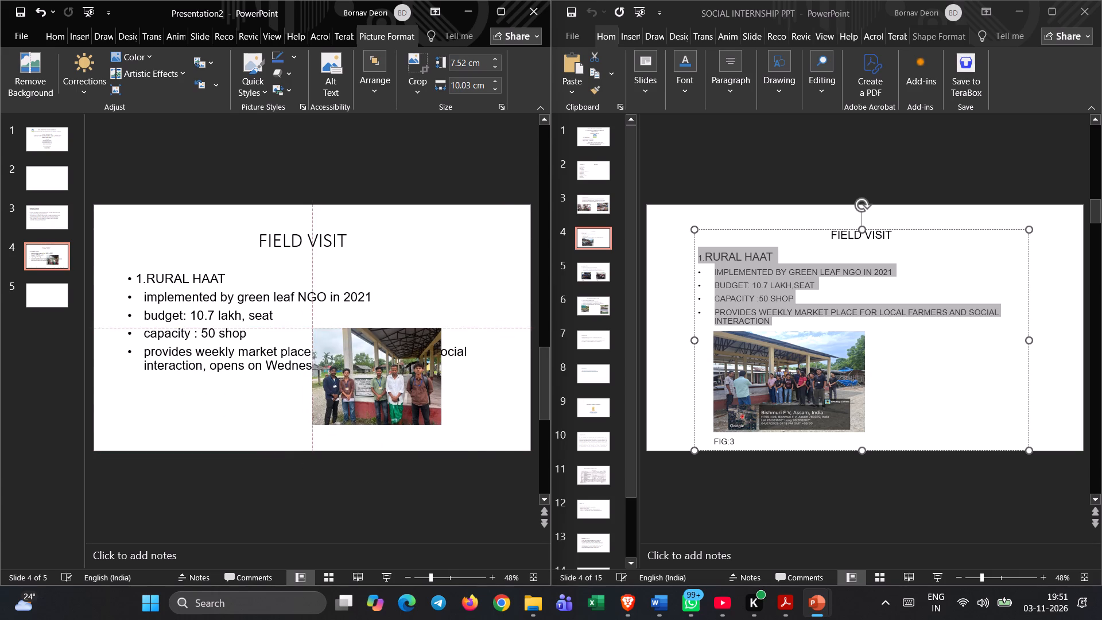
{"action": "left_click_drag", "start_coordinate": [392, 395], "coordinate": [425, 427]}
{"action": "left_click_drag", "start_coordinate": [477, 460], "coordinate": [462, 441]}
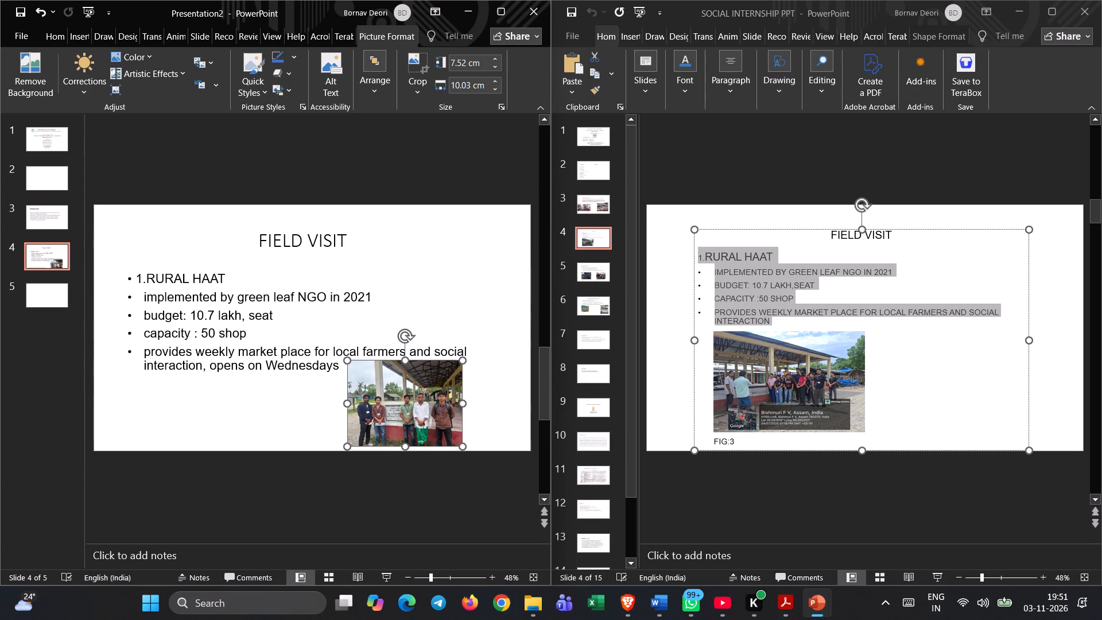
Position the group photo at the slide's upper right beside the bullets and enlarge it to about 8.26 cm by 11.02 cm.
{"action": "left_click_drag", "start_coordinate": [421, 411], "coordinate": [440, 339]}
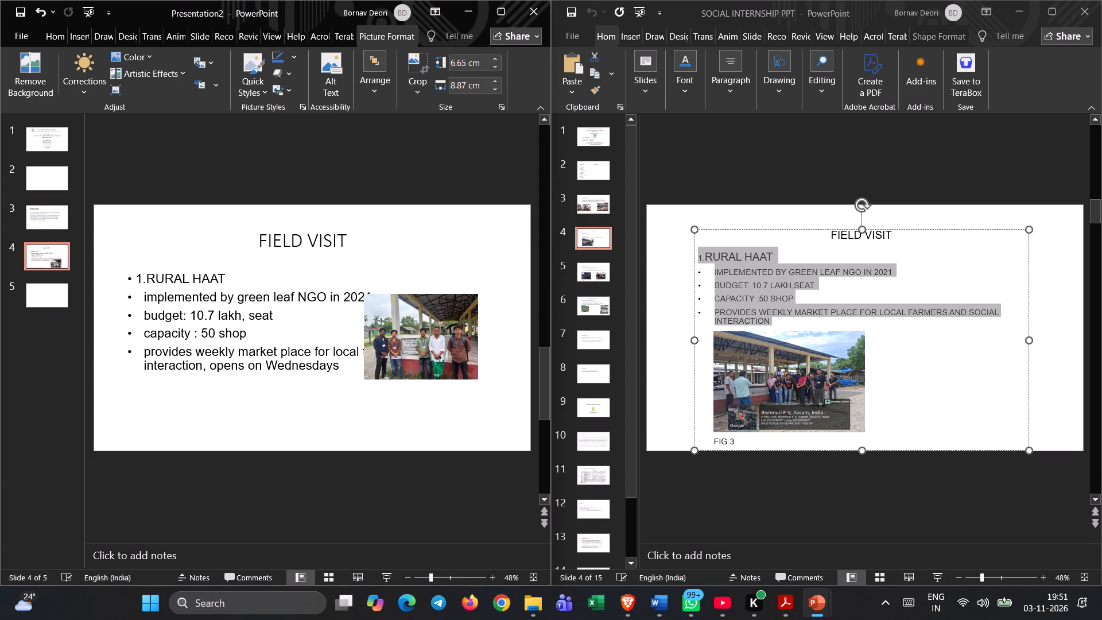
{"action": "left_click_drag", "start_coordinate": [440, 339], "coordinate": [460, 280]}
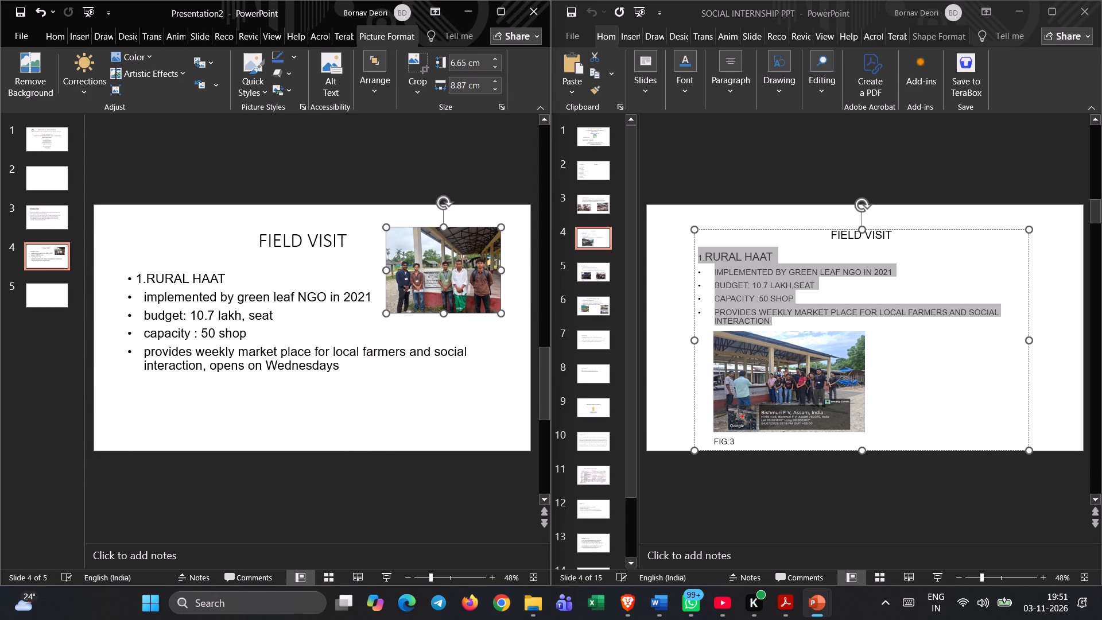
{"action": "left_click_drag", "start_coordinate": [506, 317], "coordinate": [509, 325]}
{"action": "left_click_drag", "start_coordinate": [474, 291], "coordinate": [485, 304]}
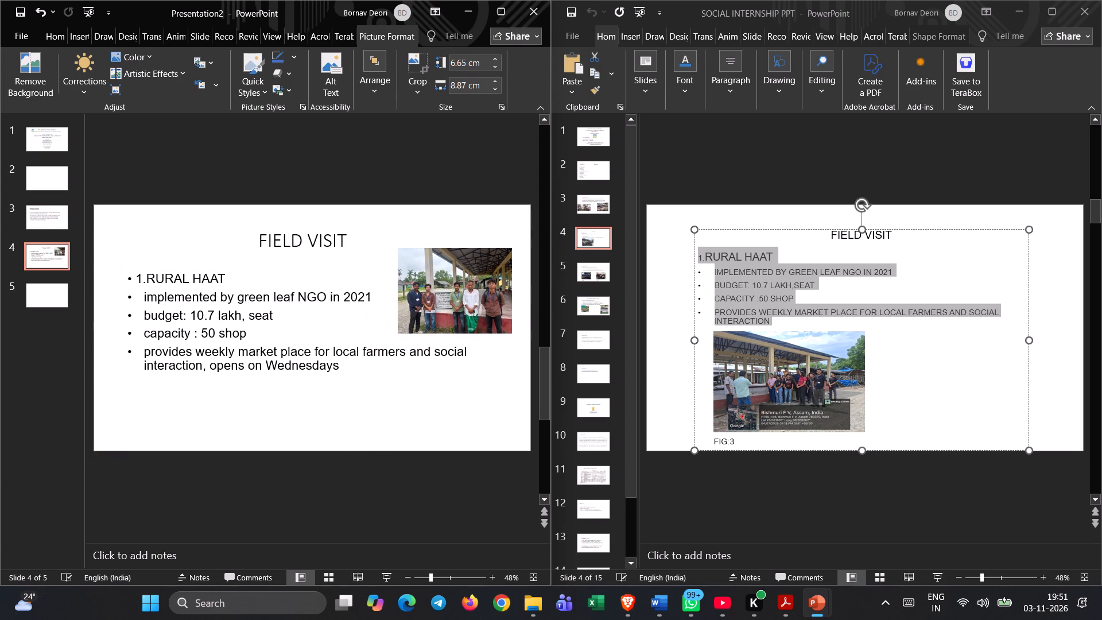
{"action": "left_click_drag", "start_coordinate": [485, 304], "coordinate": [491, 308]}
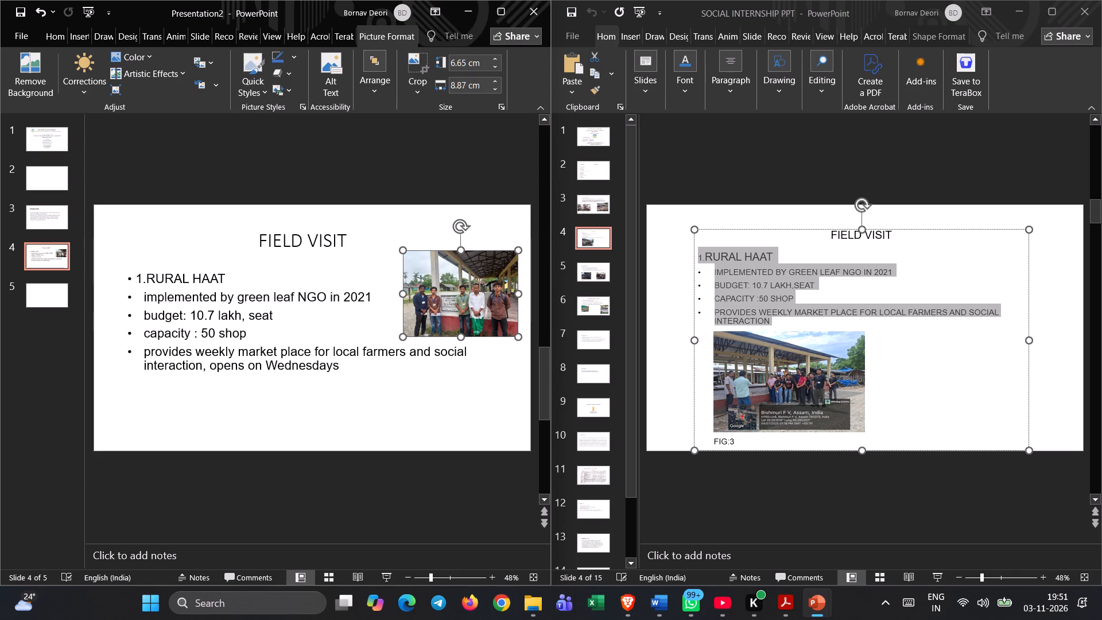
{"action": "left_click_drag", "start_coordinate": [400, 247], "coordinate": [395, 234]}
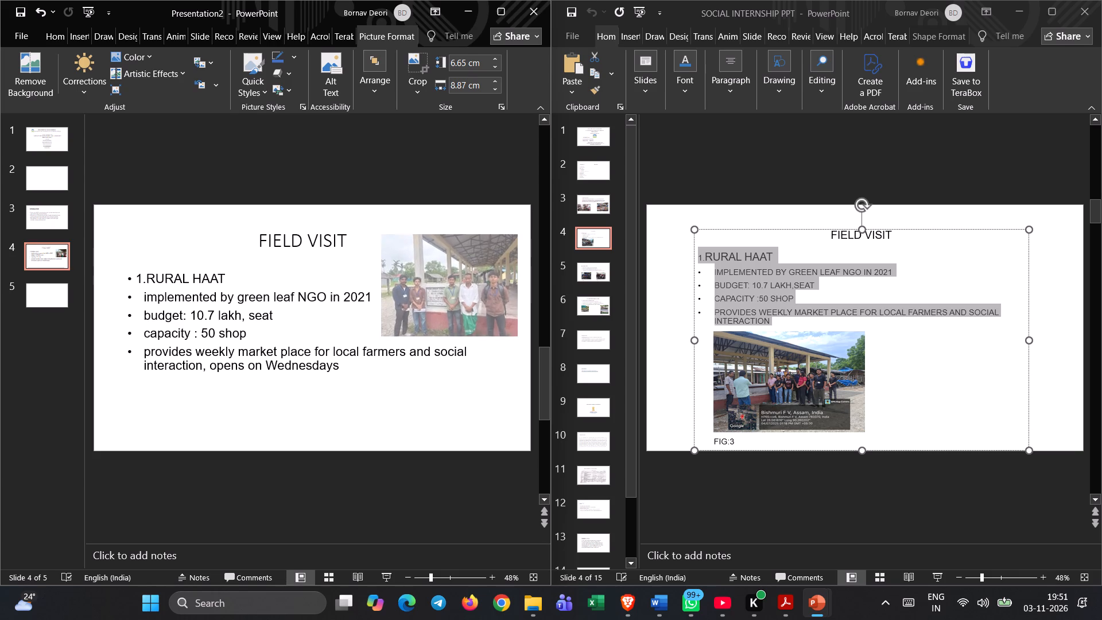
{"action": "left_click_drag", "start_coordinate": [395, 234], "coordinate": [393, 230]}
{"action": "left_click", "coordinate": [421, 280]}
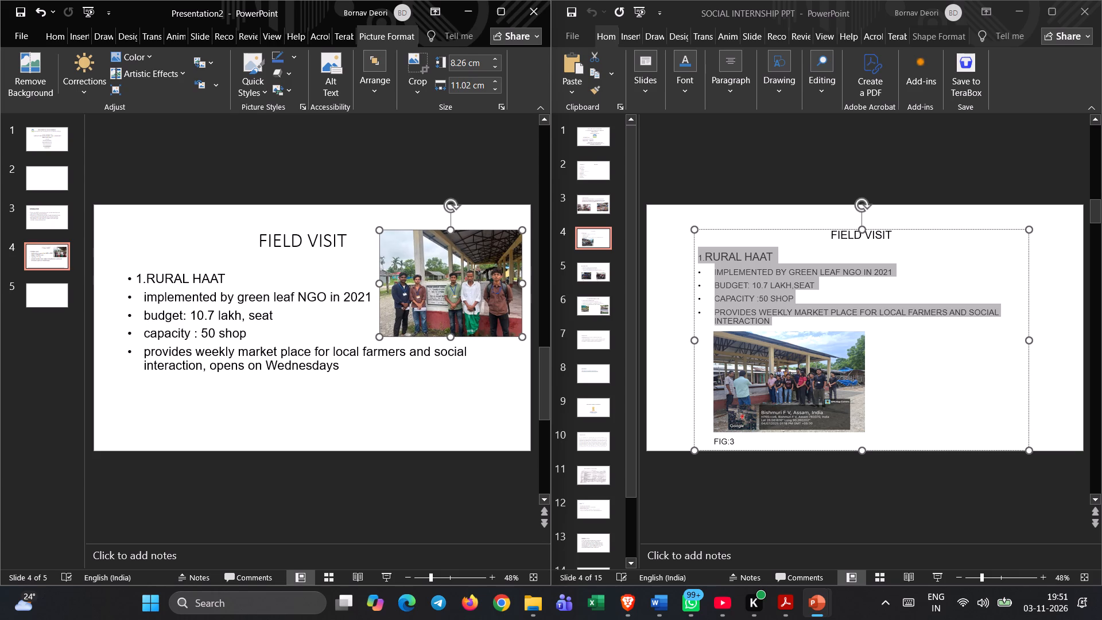
Add full stops to the ends of the "implemented by", weekly market place and capacity bullets.
{"action": "left_click", "coordinate": [368, 296]}
{"action": "key", "text": "period"}
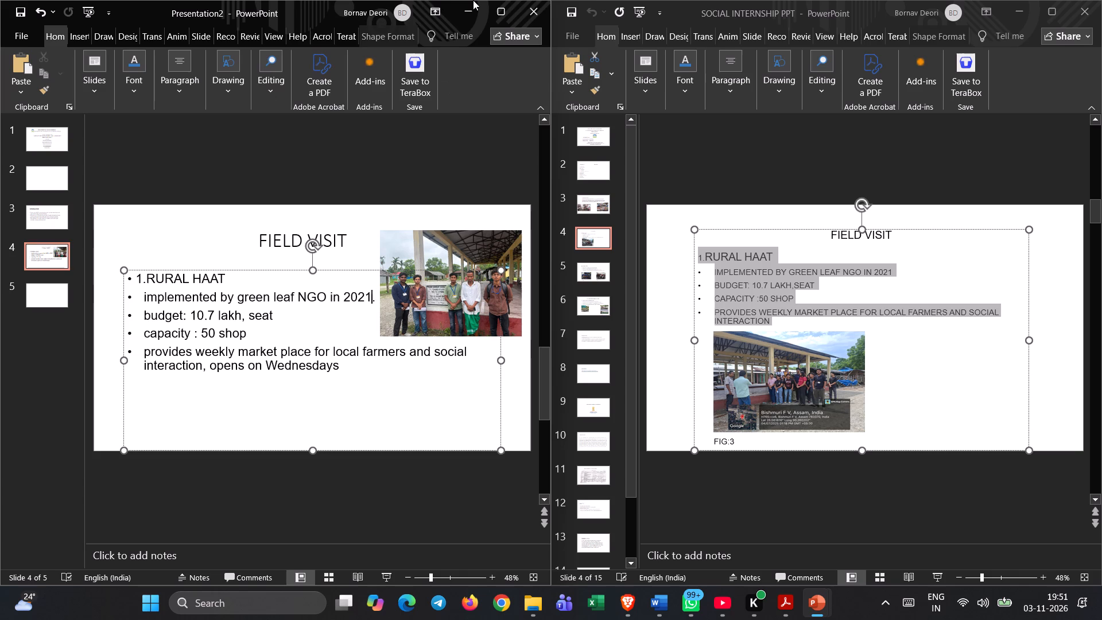
{"action": "left_click", "coordinate": [283, 312]}
{"action": "left_click", "coordinate": [341, 366]}
{"action": "key", "text": "period"}
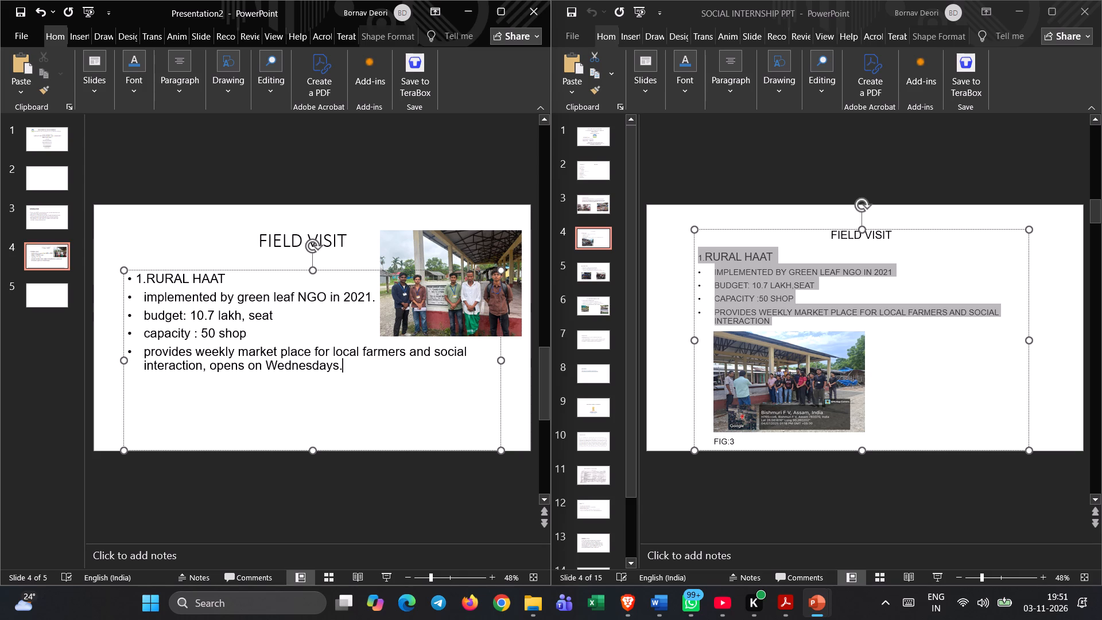
{"action": "left_click", "coordinate": [254, 333]}
{"action": "key", "text": "period"}
{"action": "left_click", "coordinate": [363, 254]}
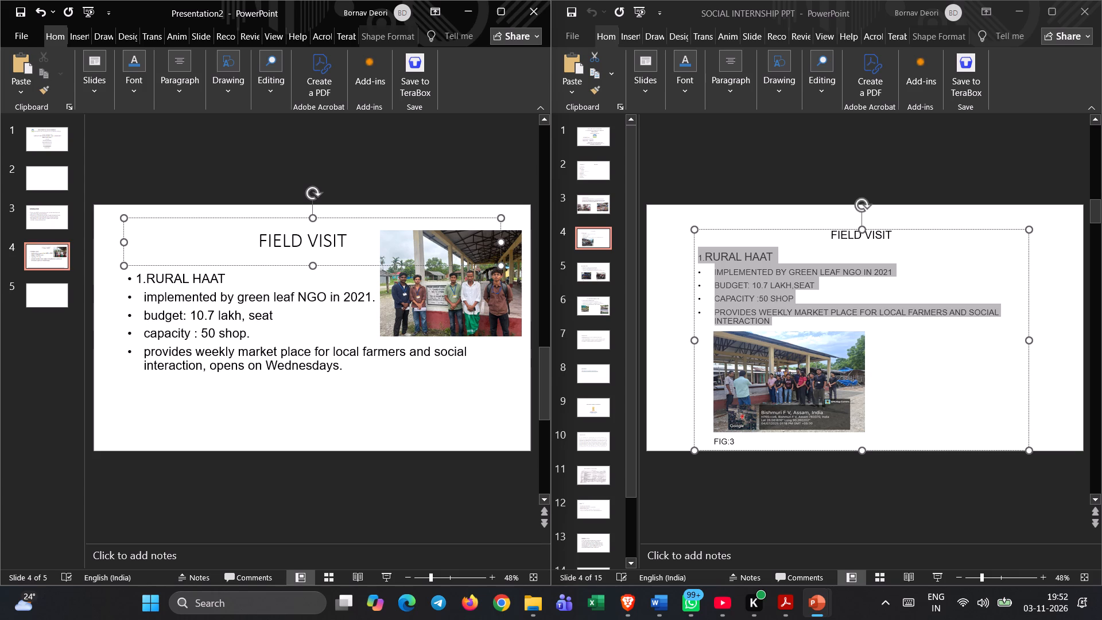
Look through the SOCIAL INTERNSHIP PPT slides, examining the SILK FARM slide's content and the FIELD VISIT slide for reference.
{"action": "left_click", "coordinate": [48, 291]}
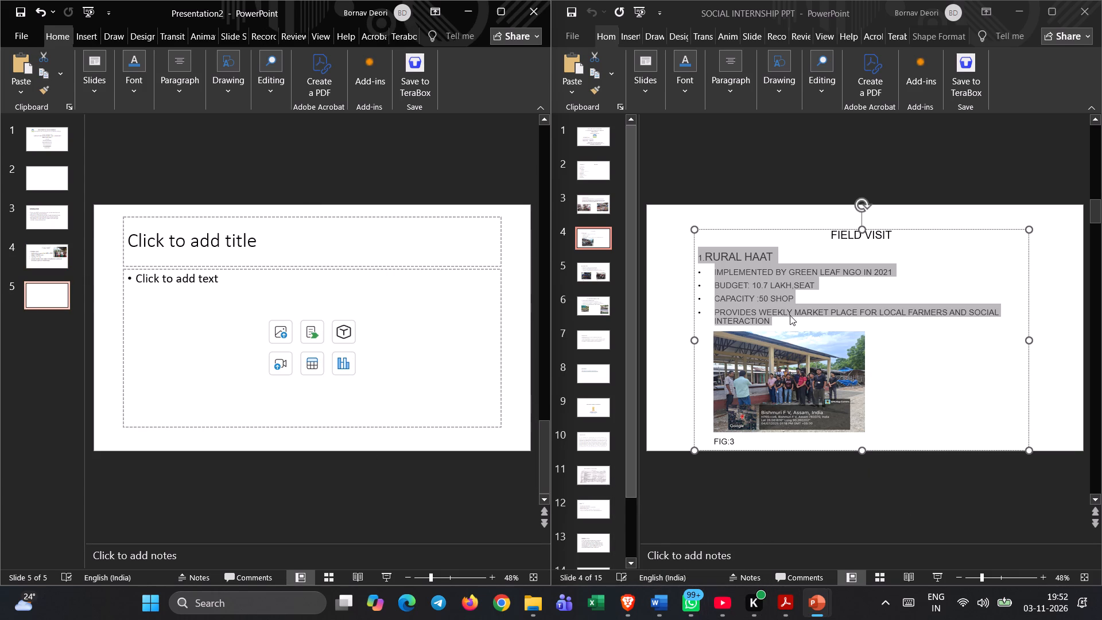
{"action": "left_click", "coordinate": [584, 274]}
{"action": "scroll", "coordinate": [587, 325], "scroll_direction": "down", "scroll_amount": 2}
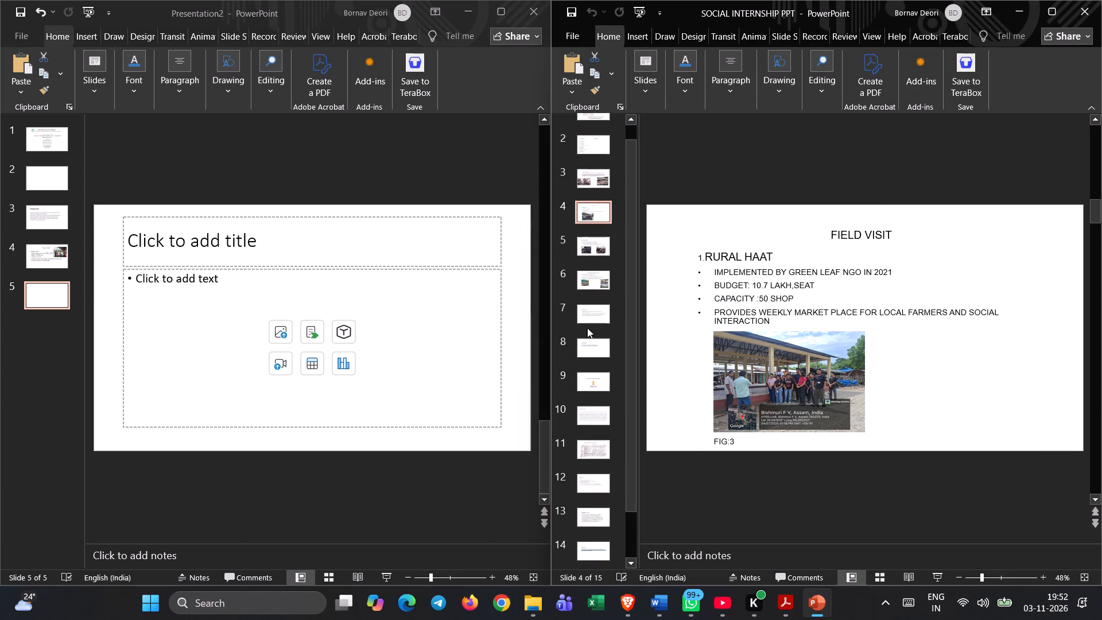
{"action": "scroll", "coordinate": [587, 328], "scroll_direction": "down", "scroll_amount": 1}
{"action": "scroll", "coordinate": [587, 329], "scroll_direction": "up", "scroll_amount": 3}
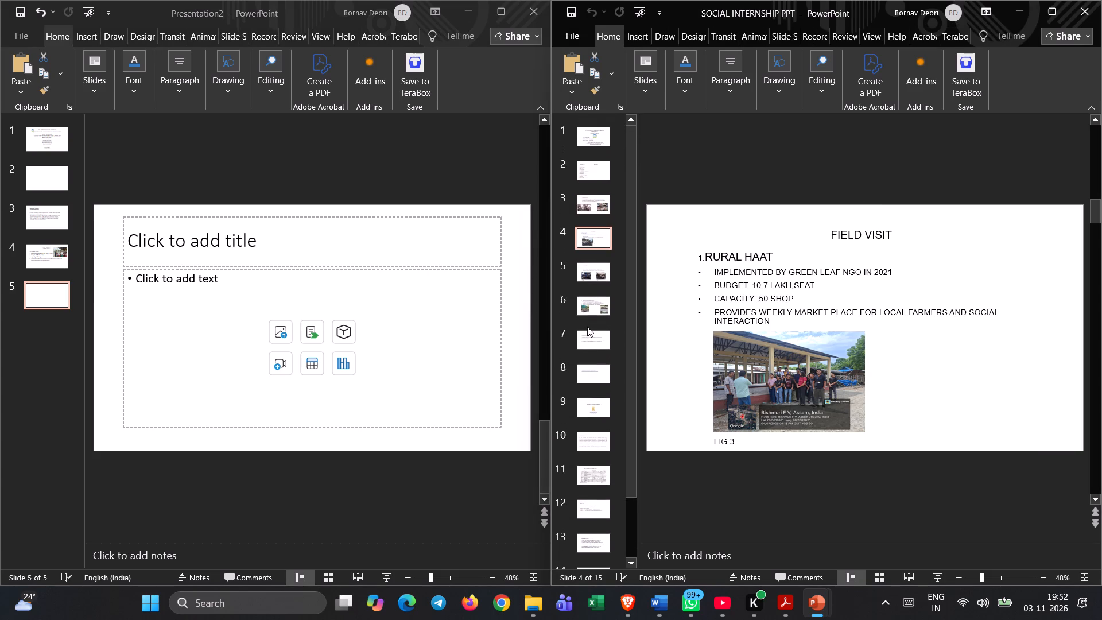
{"action": "left_click", "coordinate": [591, 274]}
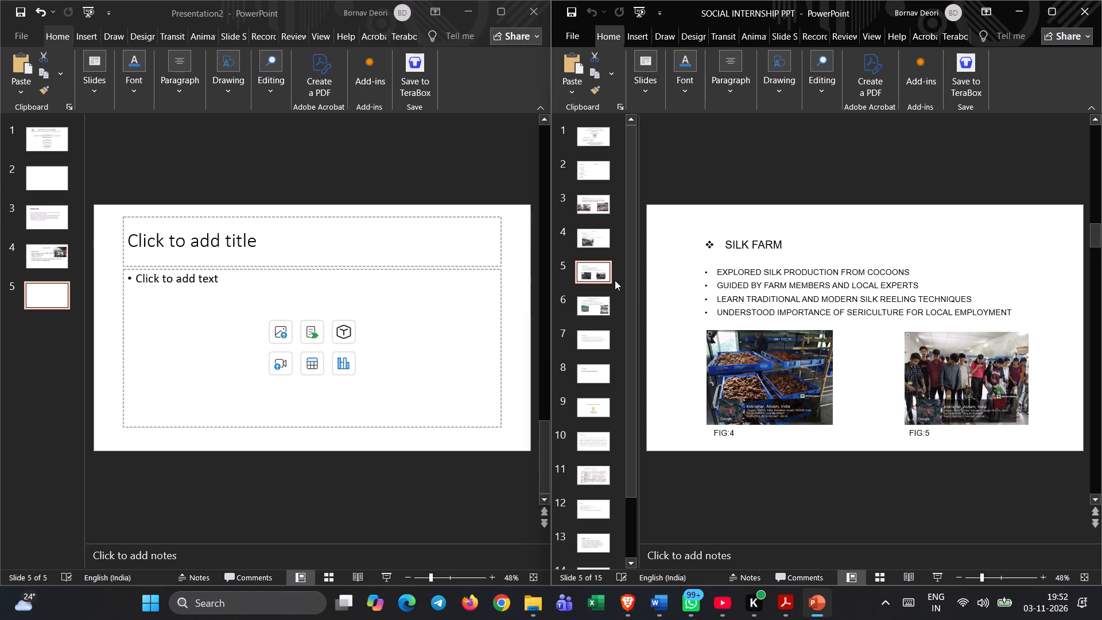
{"action": "left_click", "coordinate": [728, 241]}
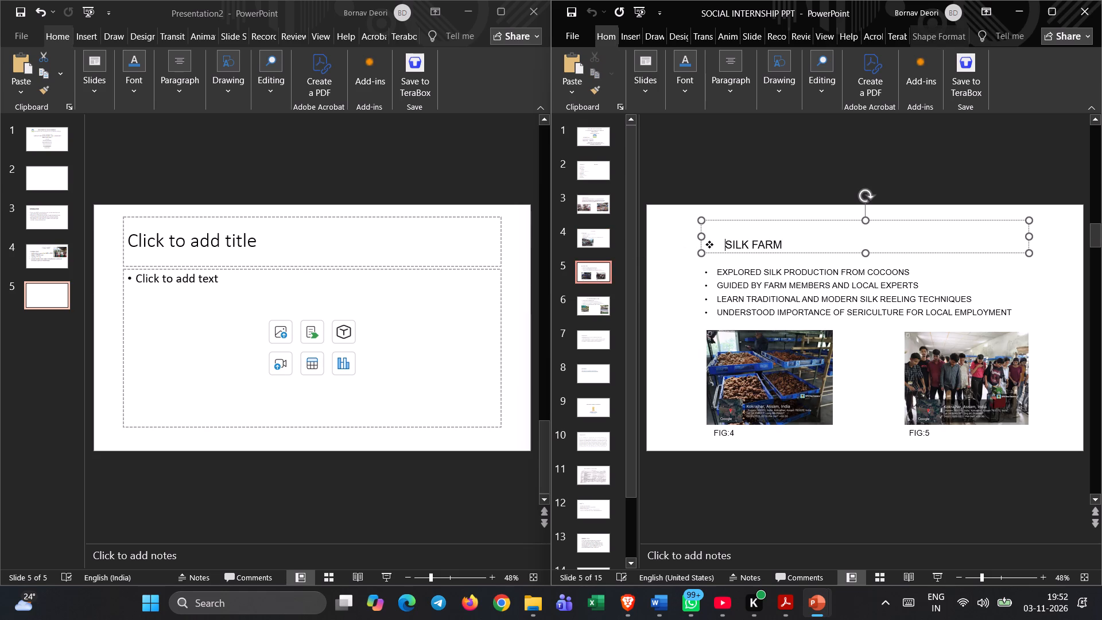
{"action": "left_click_drag", "start_coordinate": [720, 245], "coordinate": [781, 244]}
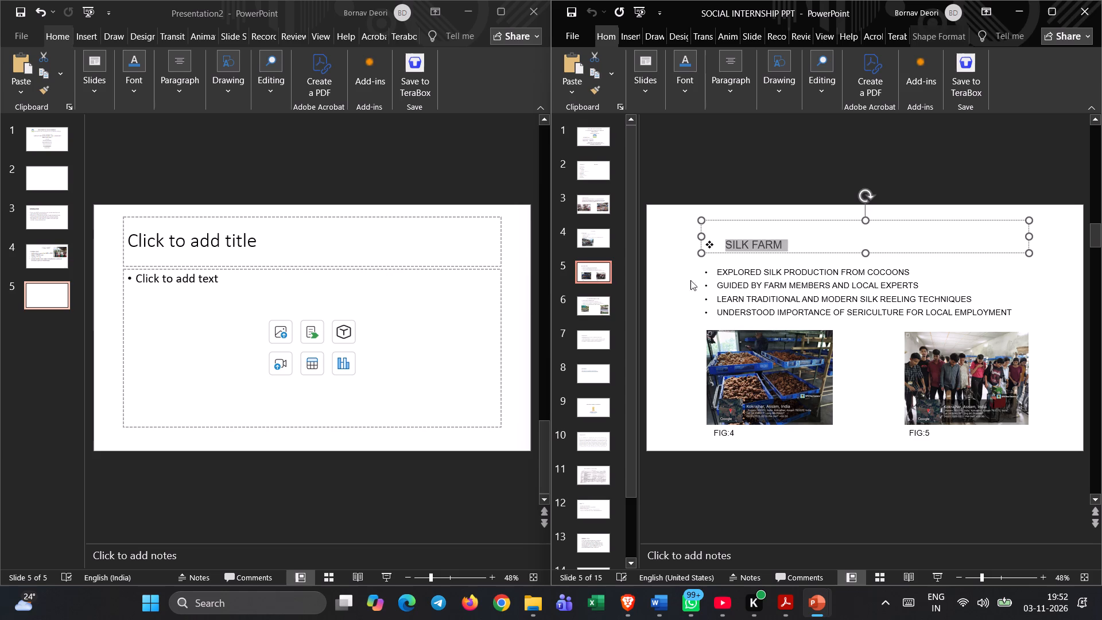
{"action": "left_click", "coordinate": [602, 249]}
{"action": "left_click", "coordinate": [598, 245]}
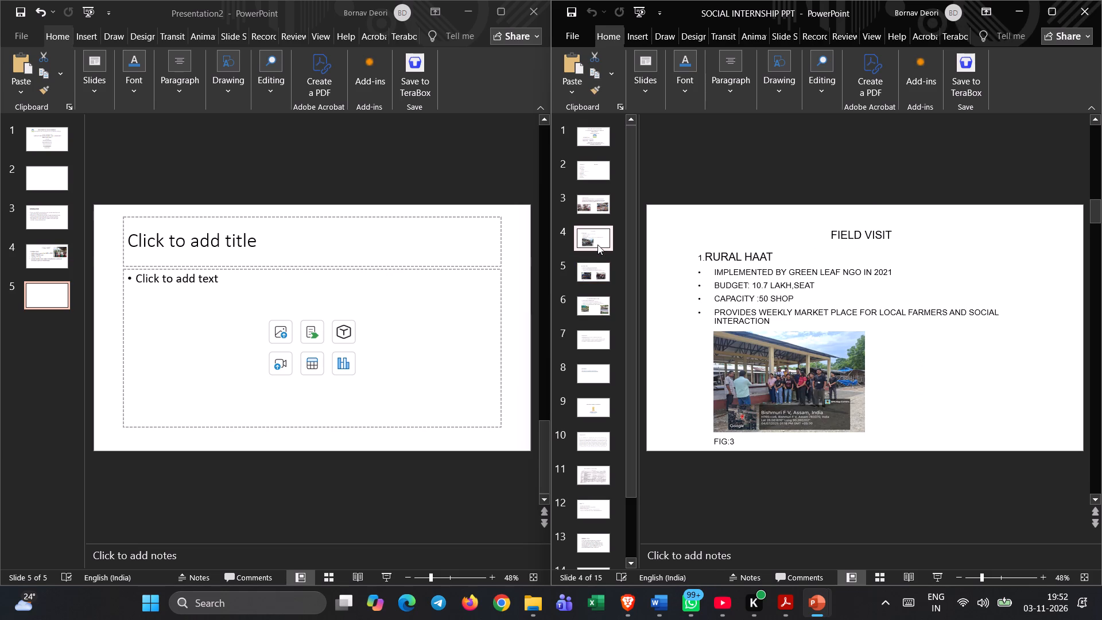
Remove the bullet symbol in front of "1.RURAL HAAT" on Presentation2's FIELD VISIT slide.
{"action": "left_click", "coordinate": [46, 250]}
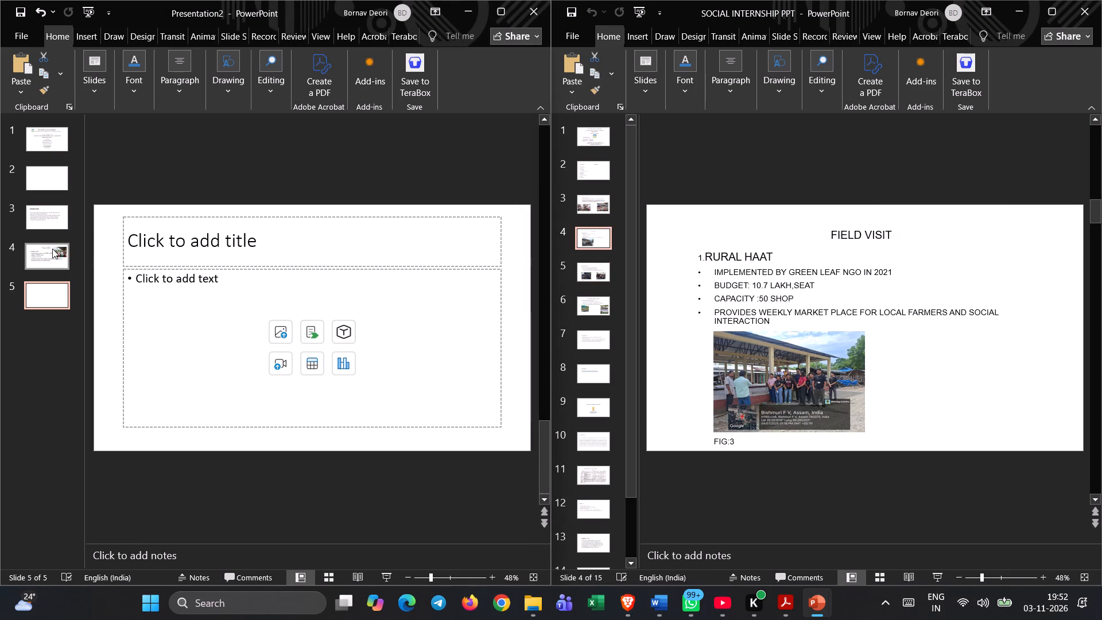
{"action": "left_click", "coordinate": [52, 249]}
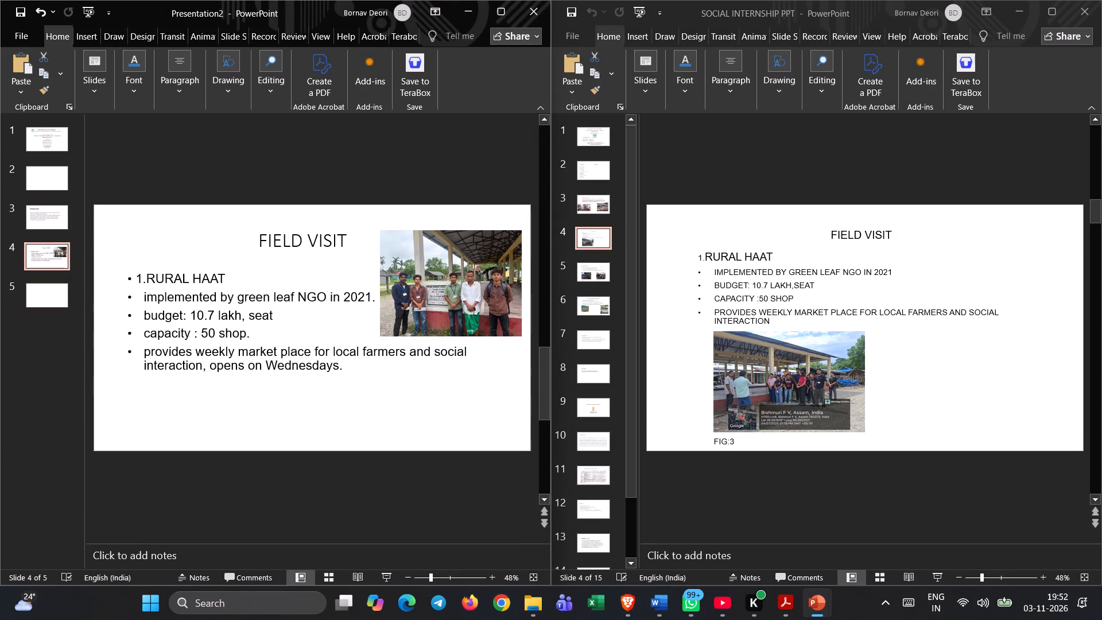
{"action": "left_click", "coordinate": [131, 278]}
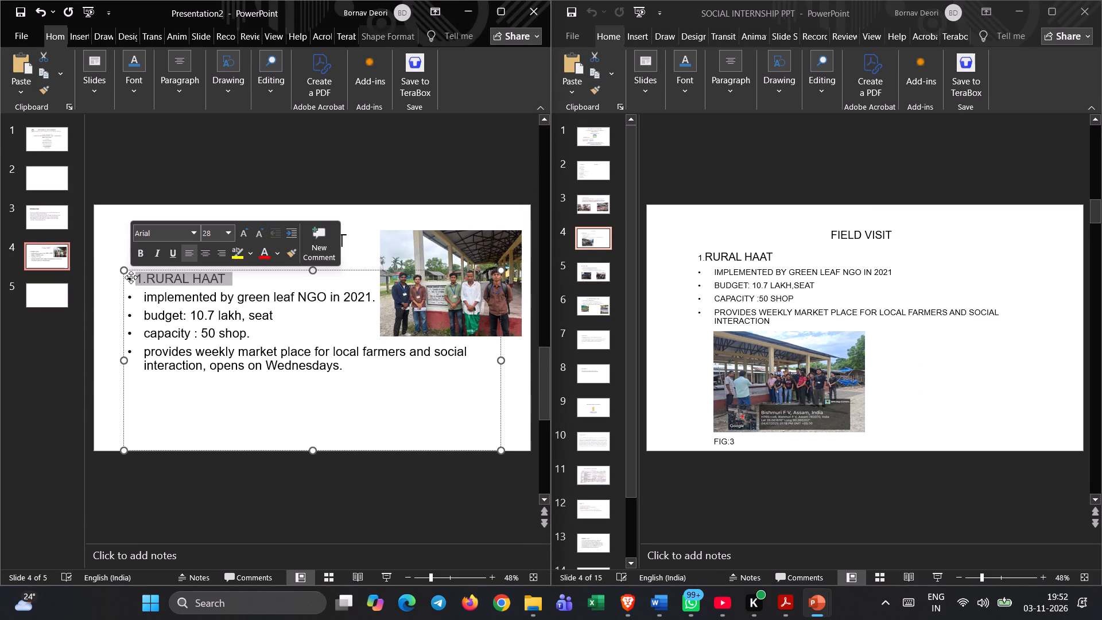
{"action": "left_click", "coordinate": [133, 279]}
{"action": "key", "text": "BackSpace"}
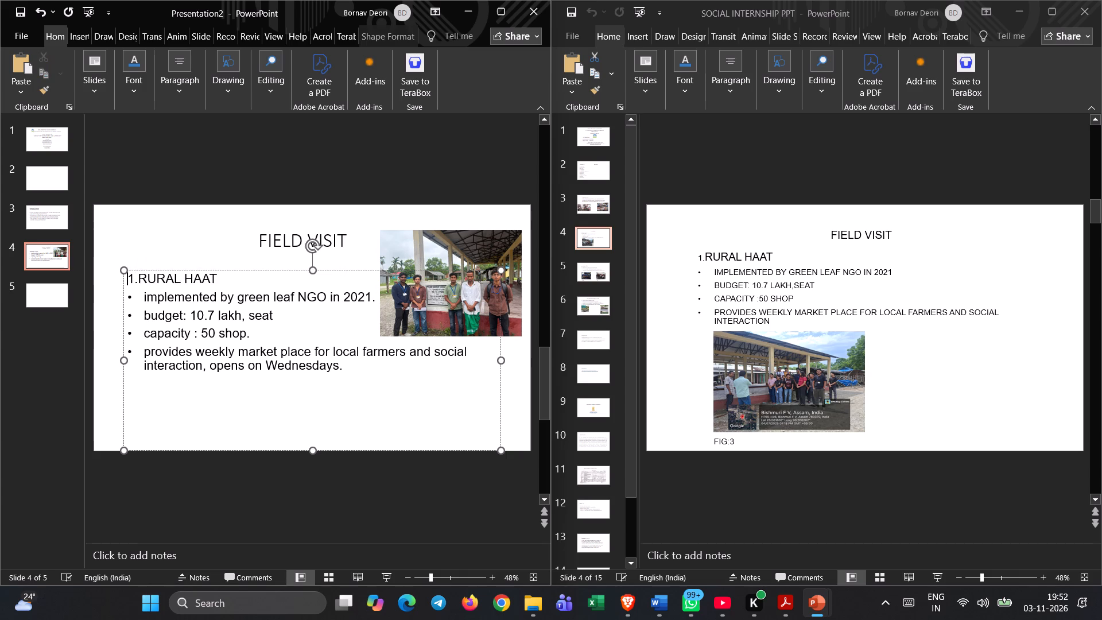
Format the "RURAL HAAT" heading text as bold, size 36, in the Aptos Narrow font.
{"action": "left_click_drag", "start_coordinate": [138, 276], "coordinate": [216, 278]}
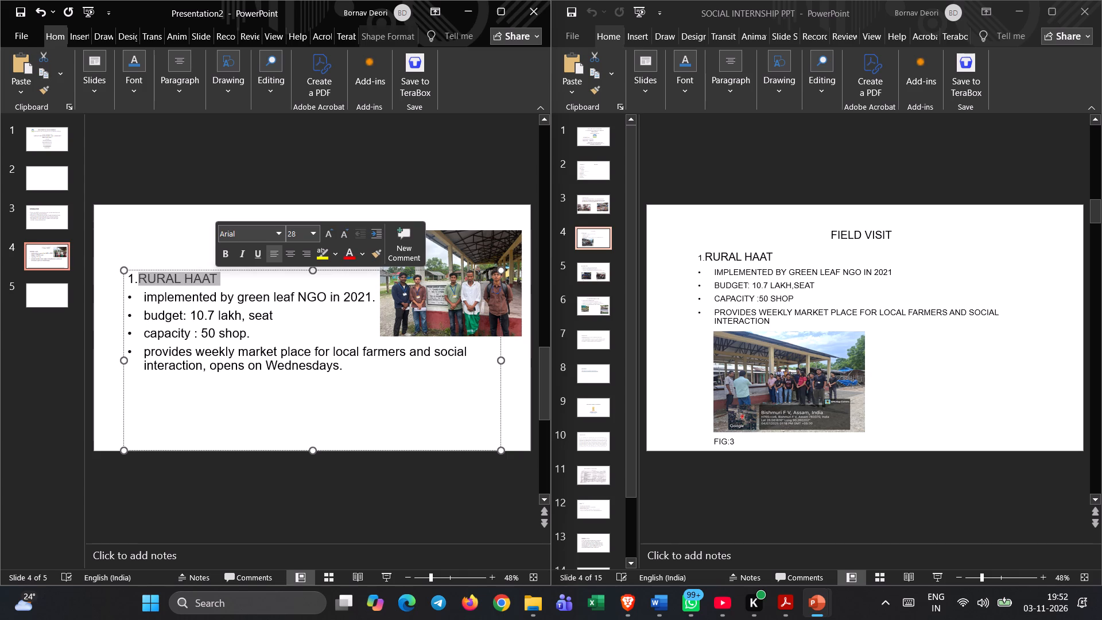
{"action": "left_click", "coordinate": [225, 255]}
{"action": "left_click", "coordinate": [310, 231]}
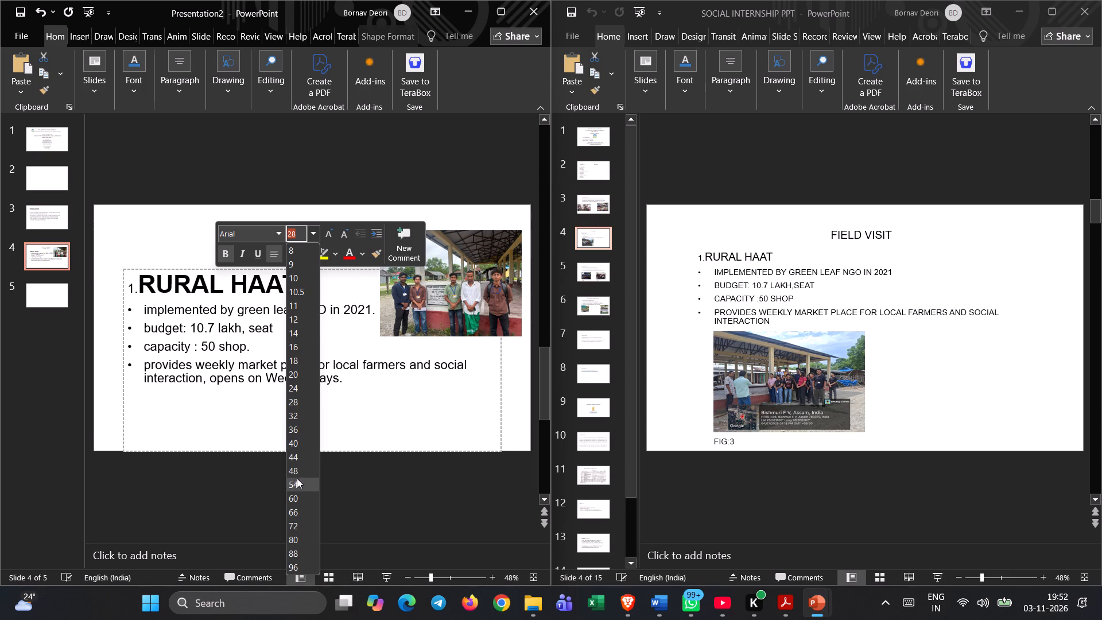
{"action": "left_click", "coordinate": [289, 428]}
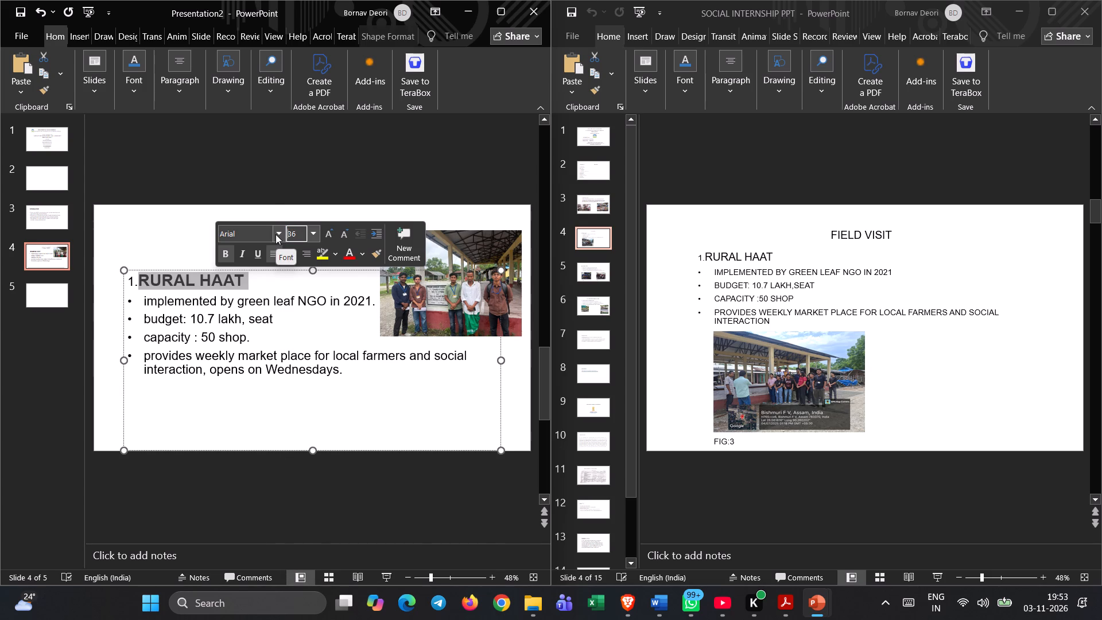
{"action": "left_click", "coordinate": [275, 234]}
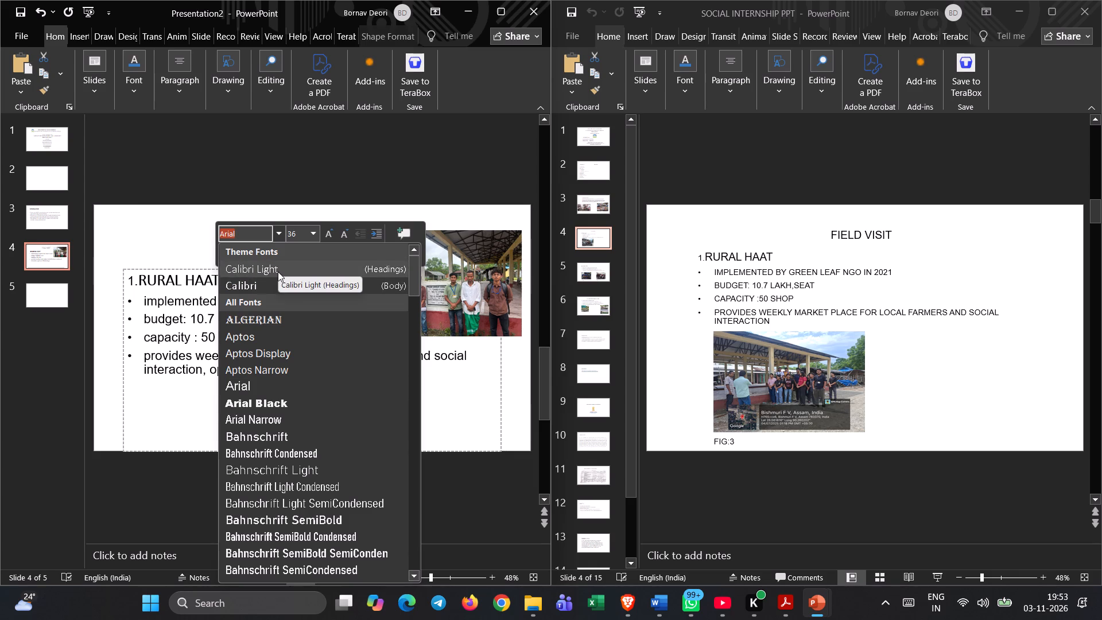
{"action": "left_click", "coordinate": [269, 372]}
{"action": "left_click", "coordinate": [235, 277]}
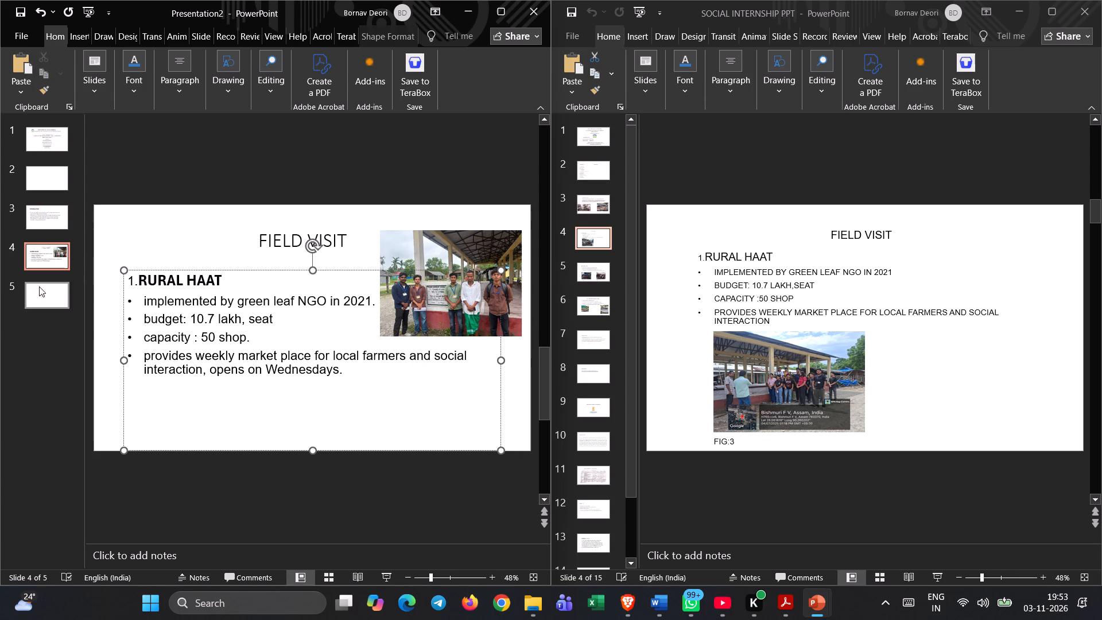
Check the font and size of the "RURAL HAAT" heading on Presentation2's FIELD VISIT slide.
{"action": "left_click_drag", "start_coordinate": [223, 284], "coordinate": [165, 280]}
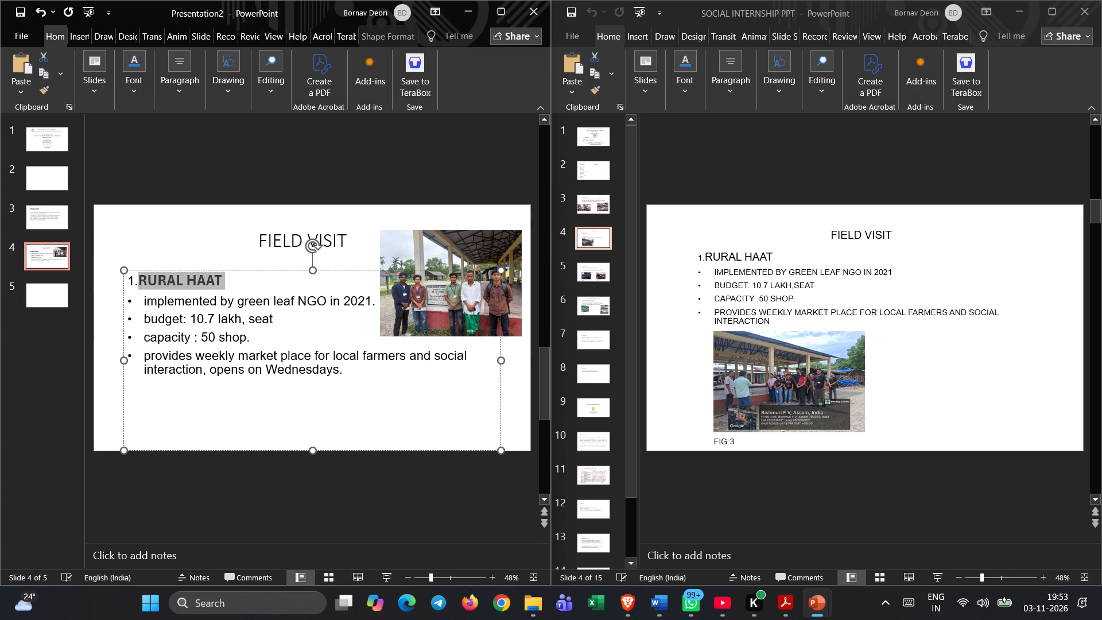
{"action": "left_click_drag", "start_coordinate": [165, 280], "coordinate": [142, 280]}
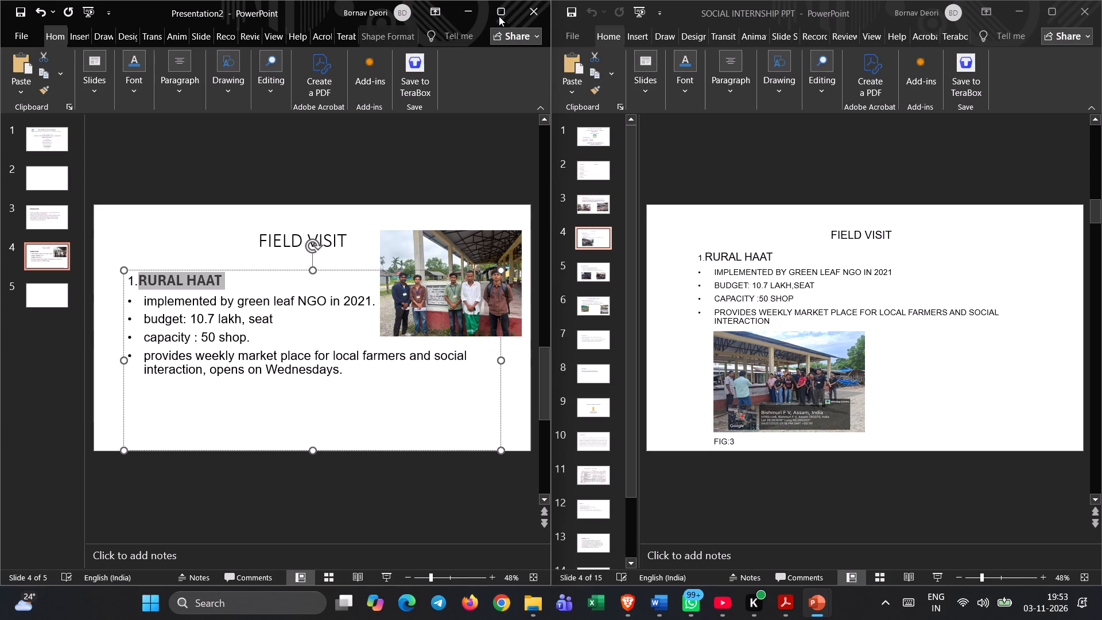
{"action": "left_click", "coordinate": [499, 16]}
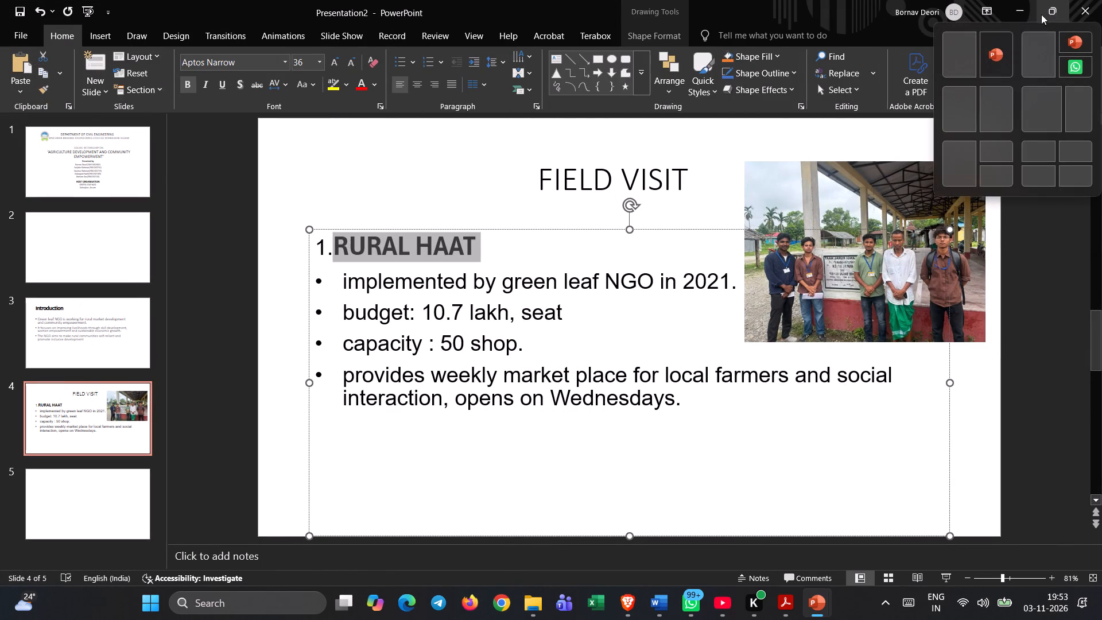
{"action": "left_click", "coordinate": [991, 42]}
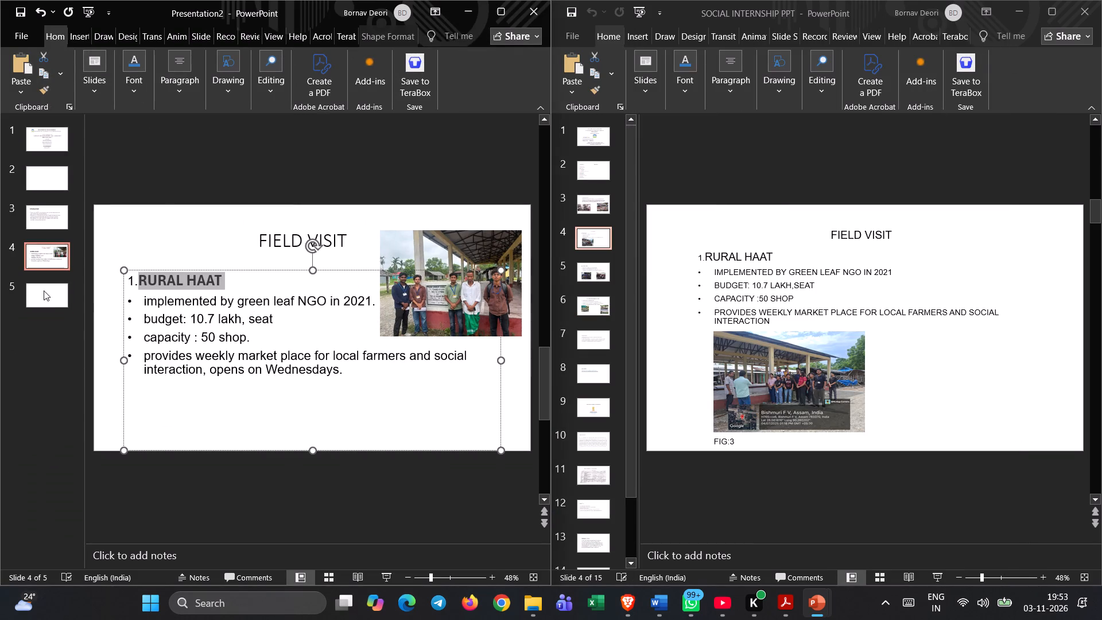
Copy the "SILK FARM" heading from slide 5 of SOCIAL INTERNSHIP PPT into the title of Presentation2's blank slide 5.
{"action": "left_click", "coordinate": [44, 290]}
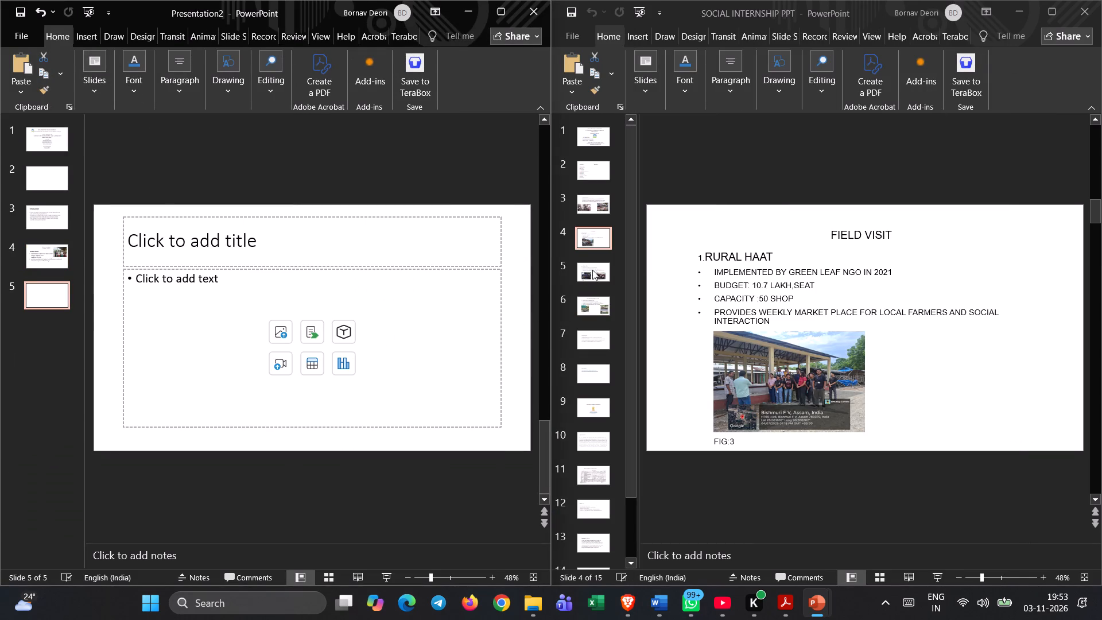
{"action": "left_click", "coordinate": [592, 269]}
{"action": "left_click", "coordinate": [592, 269]}
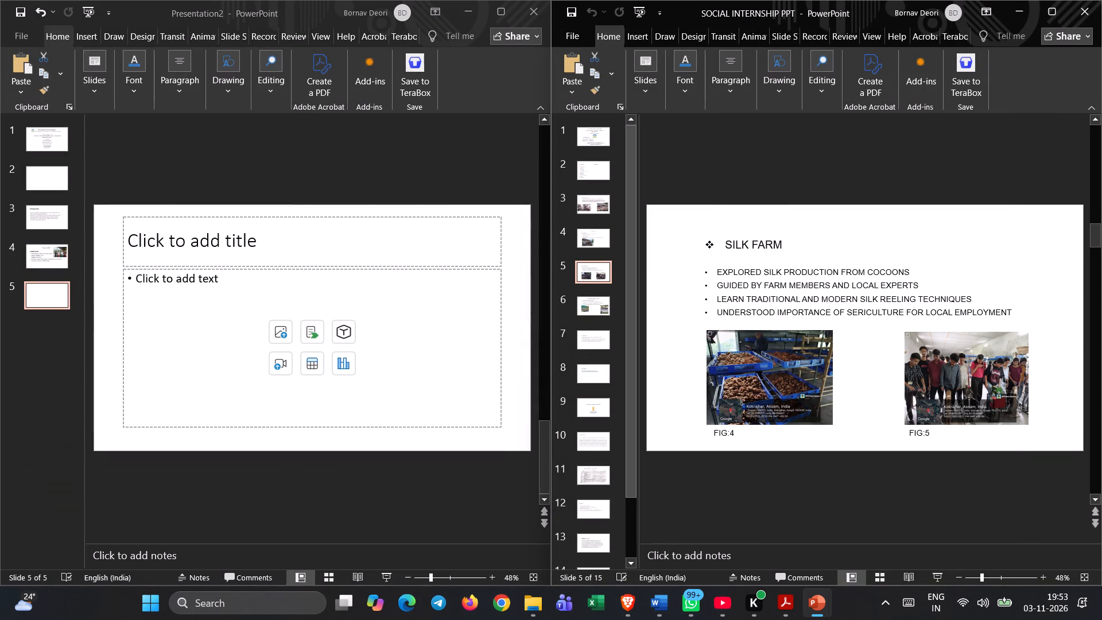
{"action": "left_click_drag", "start_coordinate": [720, 245], "coordinate": [791, 299]}
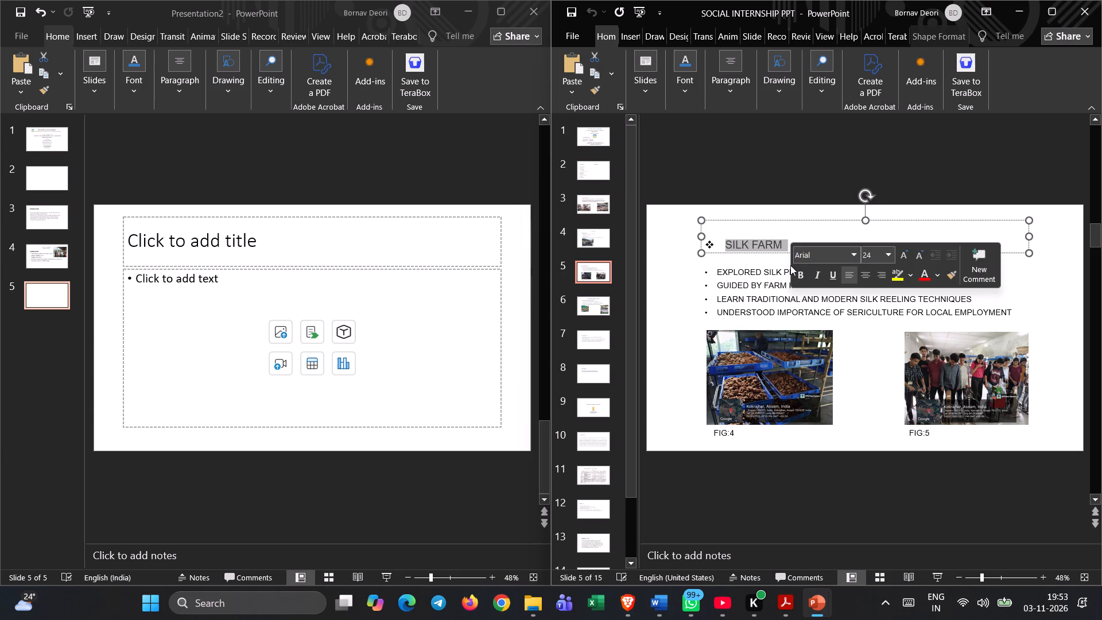
{"action": "key", "text": "ctrl+c"}
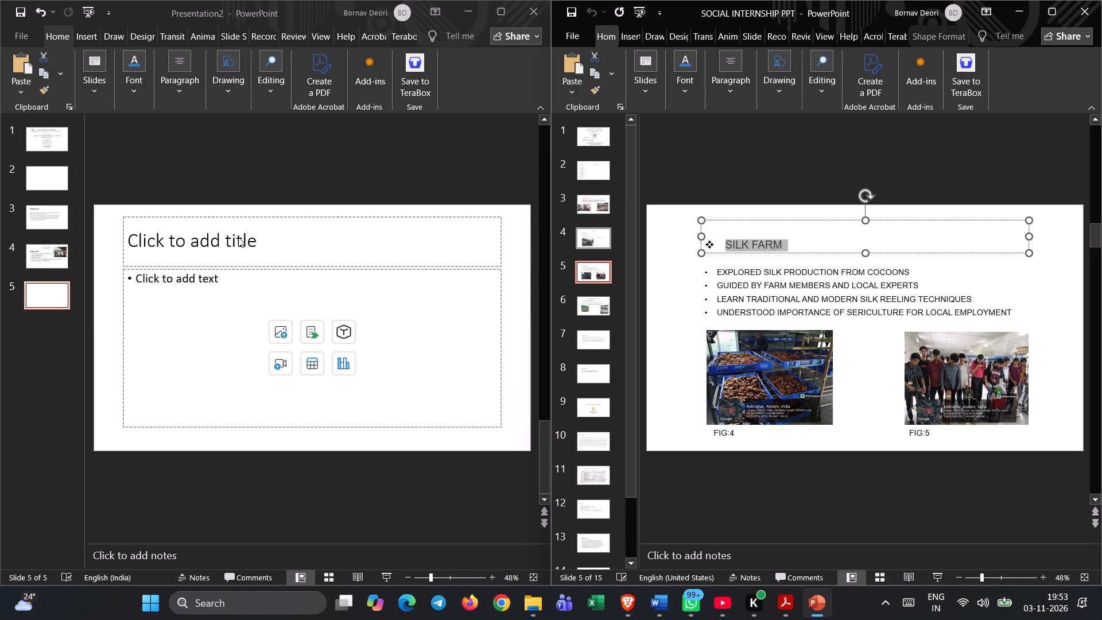
{"action": "left_click", "coordinate": [180, 242]}
{"action": "left_click", "coordinate": [157, 276]}
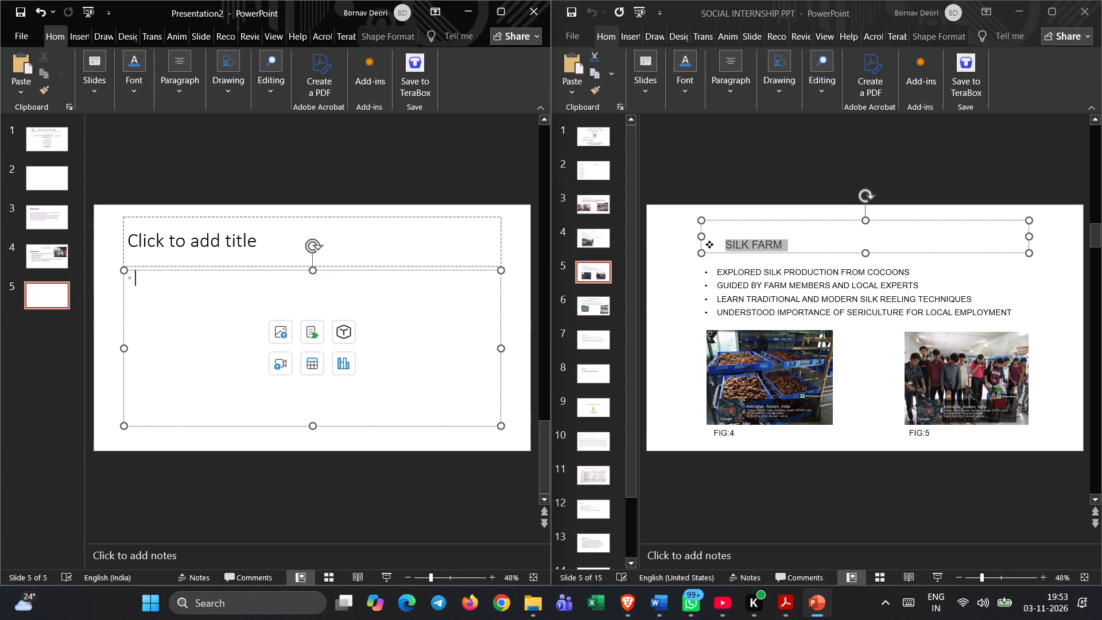
{"action": "left_click", "coordinate": [144, 253]}
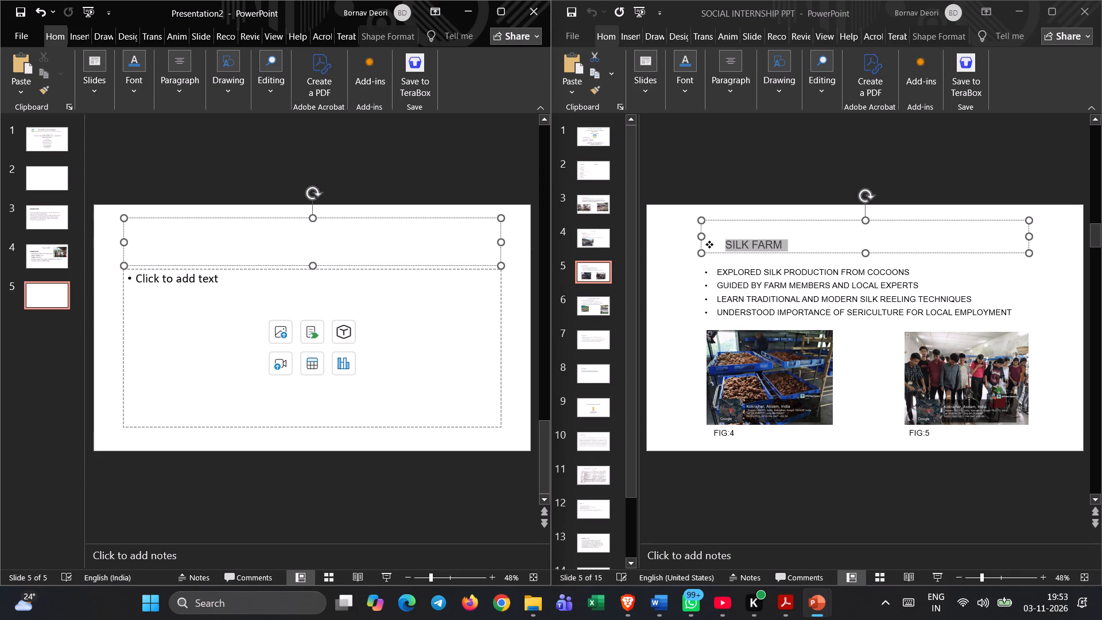
{"action": "key", "text": "ctrl+v"}
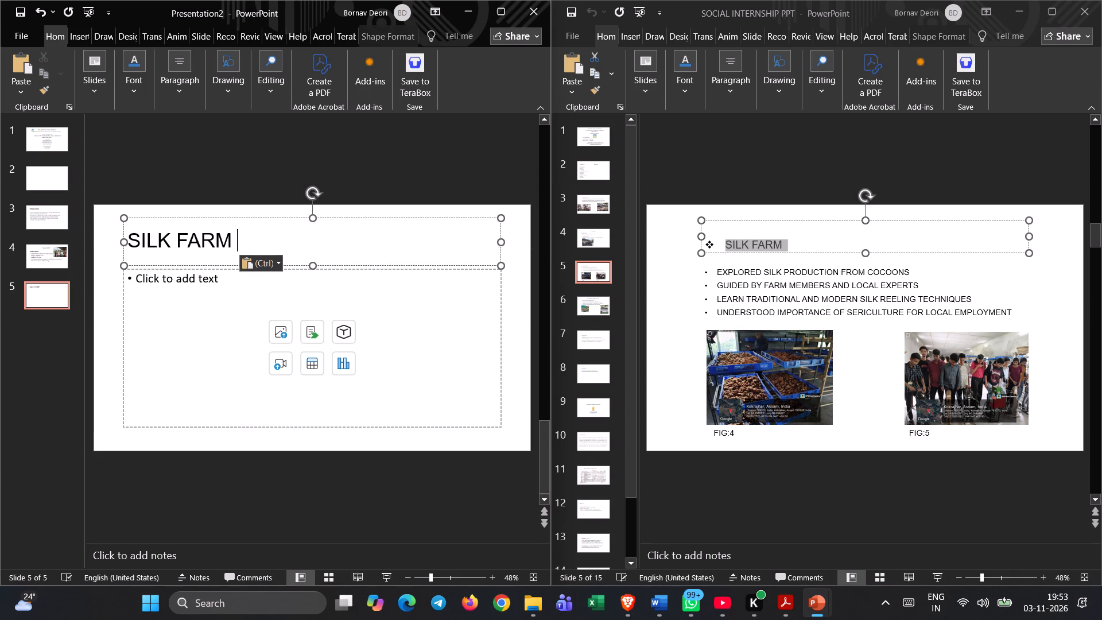
Number the SILK FARM title by adding "2." in front of it.
{"action": "left_click", "coordinate": [131, 239]}
{"action": "key", "text": "2"}
{"action": "key", "text": "period"}
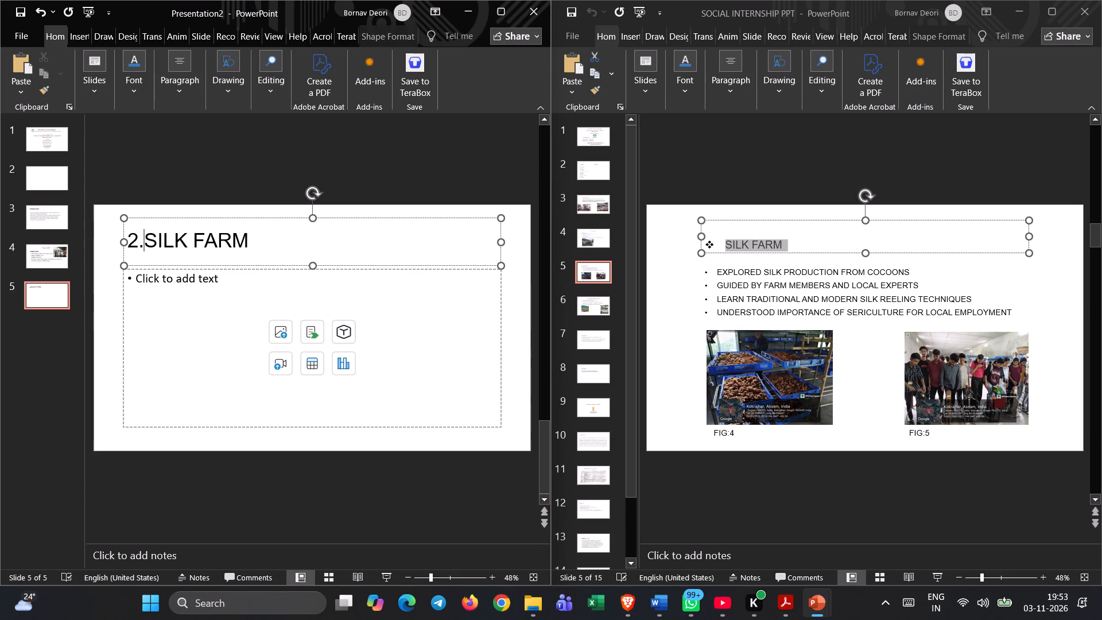
Select the whole "2.SILK FARM" title text on slide 5 of Presentation2.
{"action": "left_click_drag", "start_coordinate": [249, 241], "coordinate": [172, 239]}
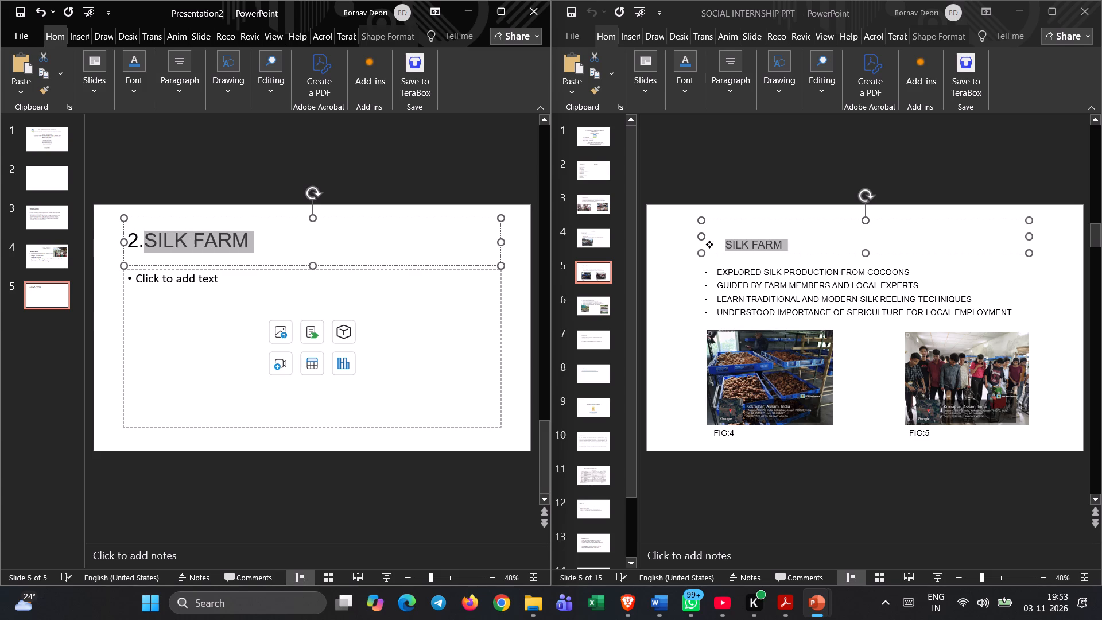
{"action": "left_click_drag", "start_coordinate": [172, 239], "coordinate": [126, 241]}
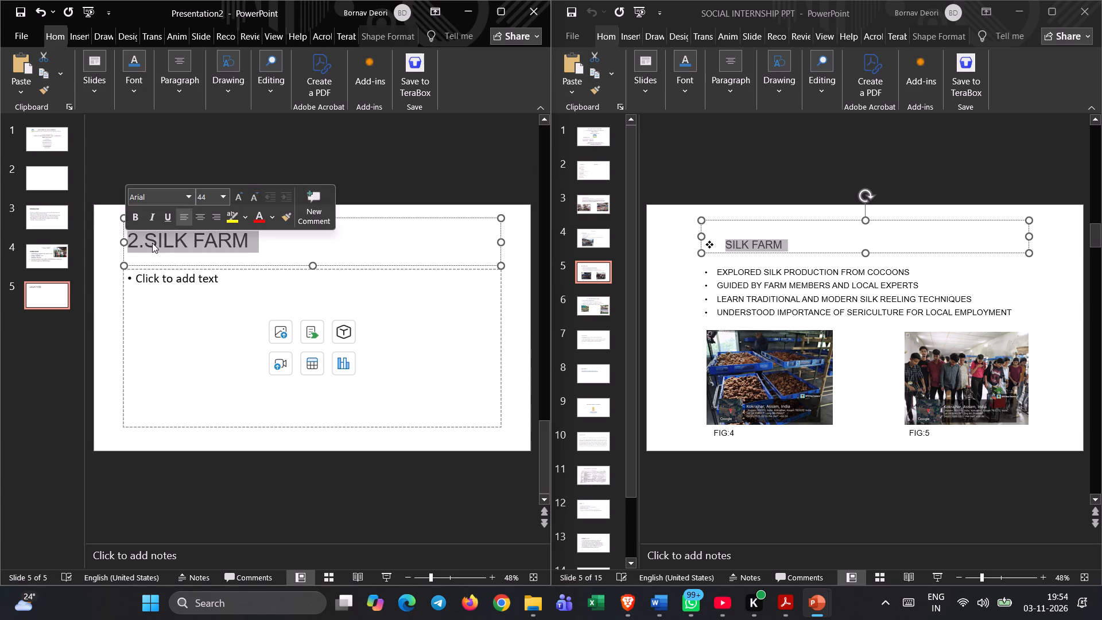
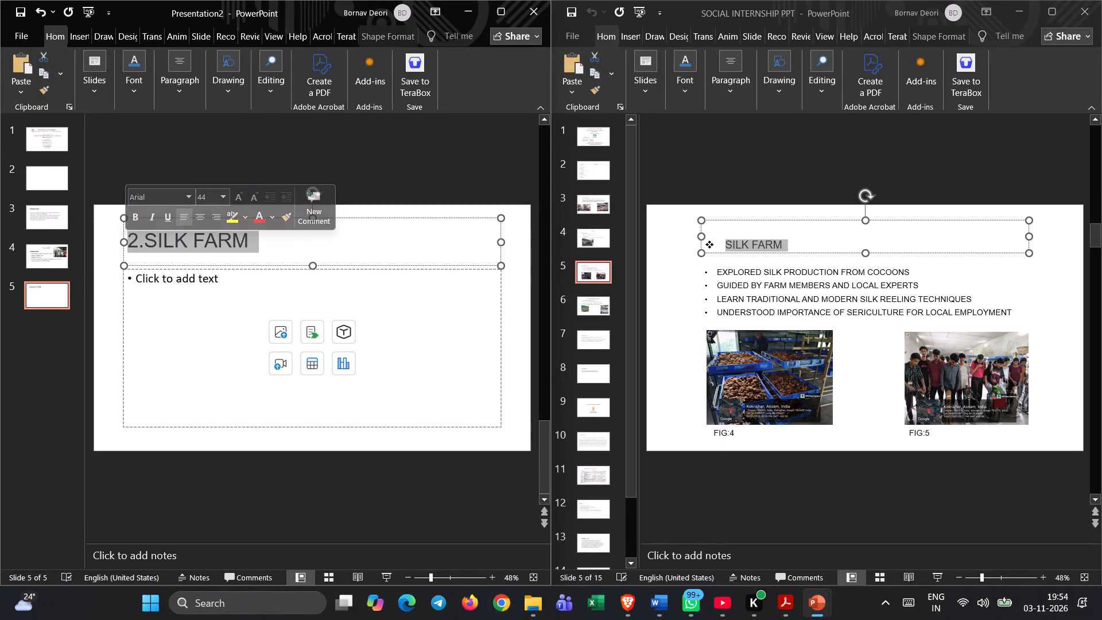
Set the selected "2.SILK FARM" title on slide 5 to Aptos Narrow at size 36.
{"action": "left_click", "coordinate": [187, 199]}
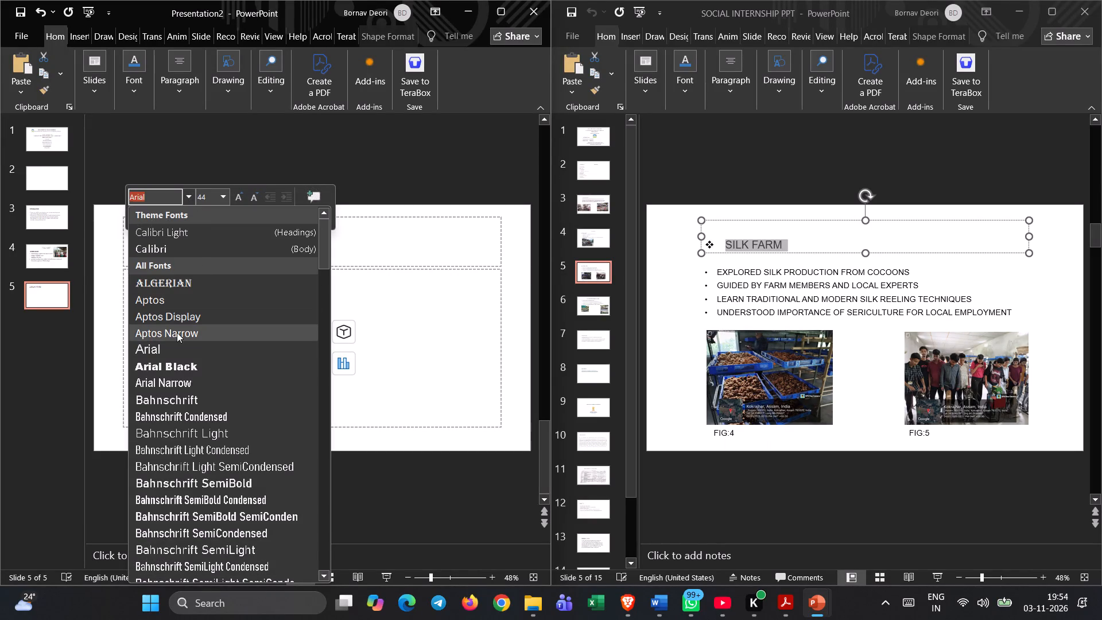
{"action": "left_click", "coordinate": [176, 334]}
{"action": "left_click", "coordinate": [224, 197]}
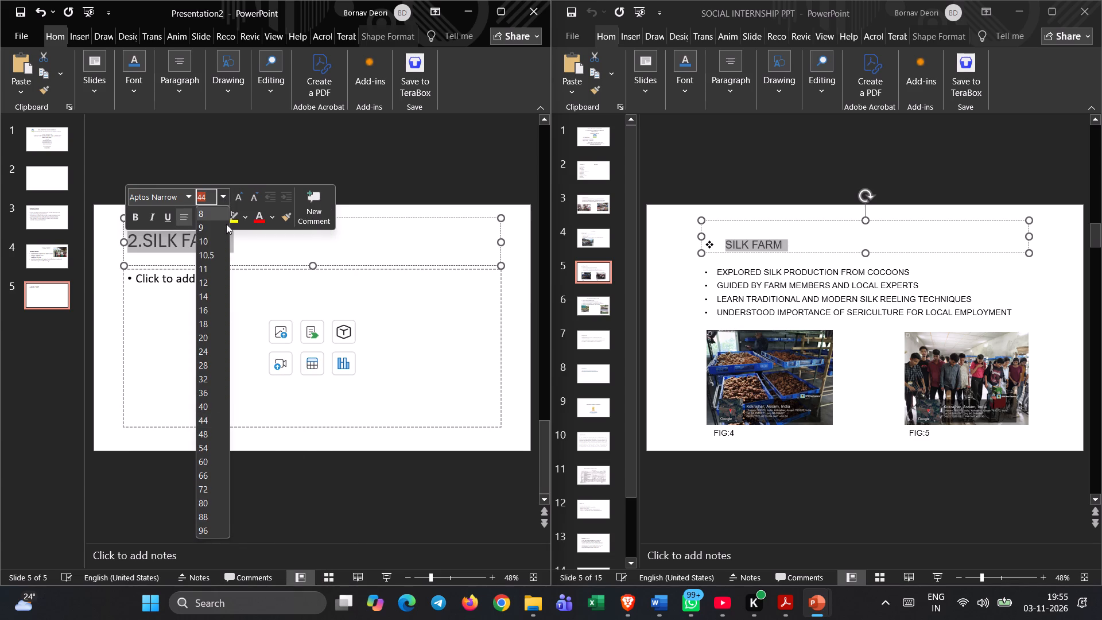
{"action": "left_click", "coordinate": [204, 395]}
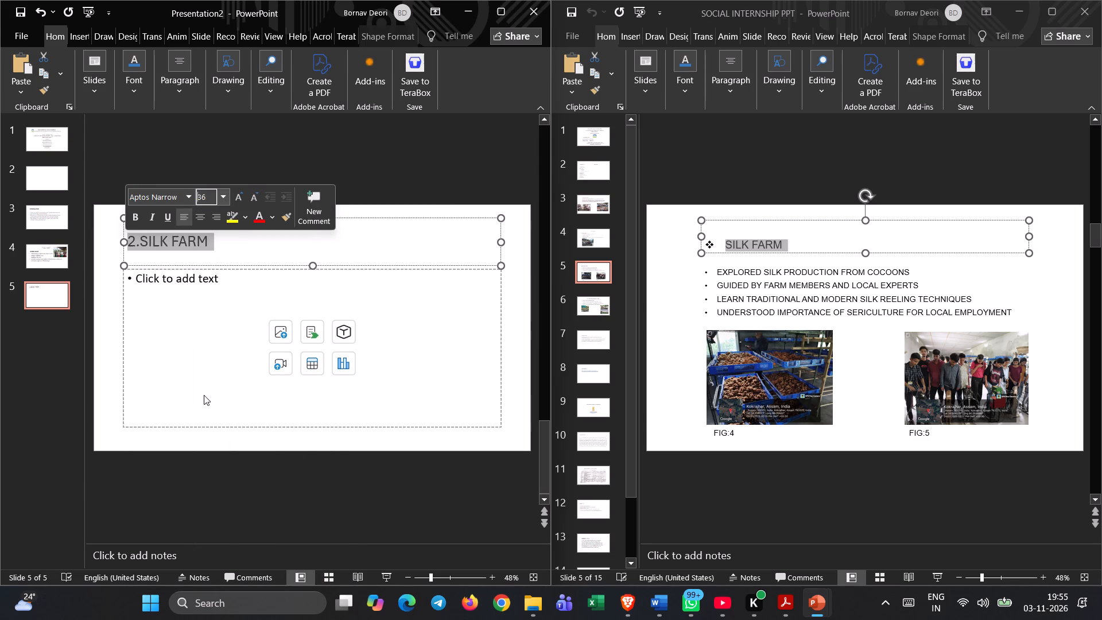
Make the whole "2.SILK FARM" title bold, using the RURAL HAAT heading on slide 4 as reference.
{"action": "left_click", "coordinate": [42, 262]}
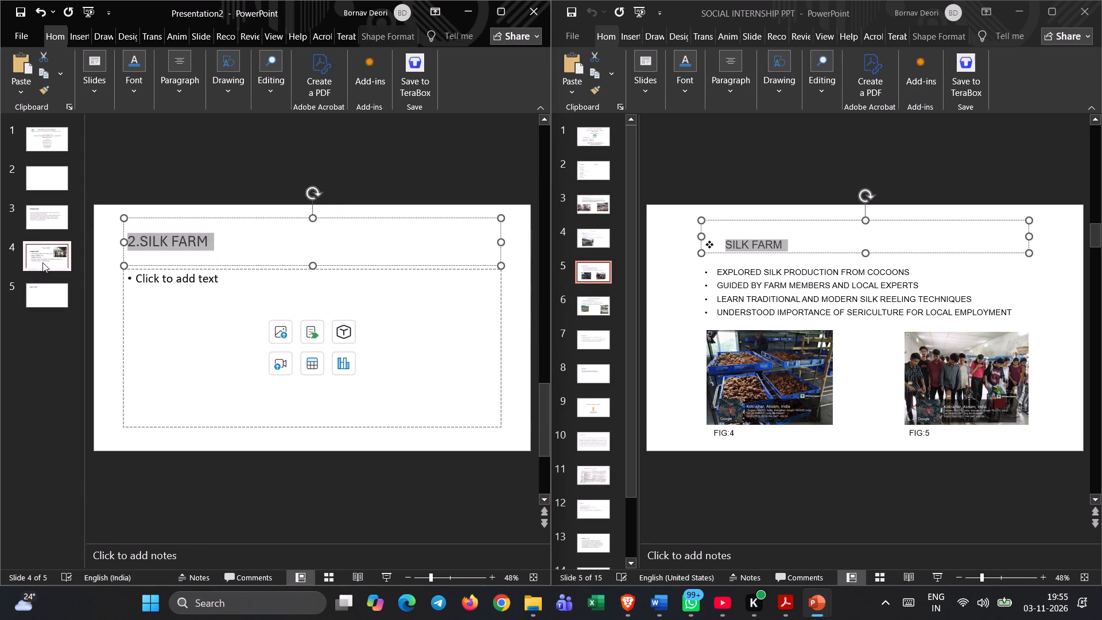
{"action": "left_click", "coordinate": [44, 289]}
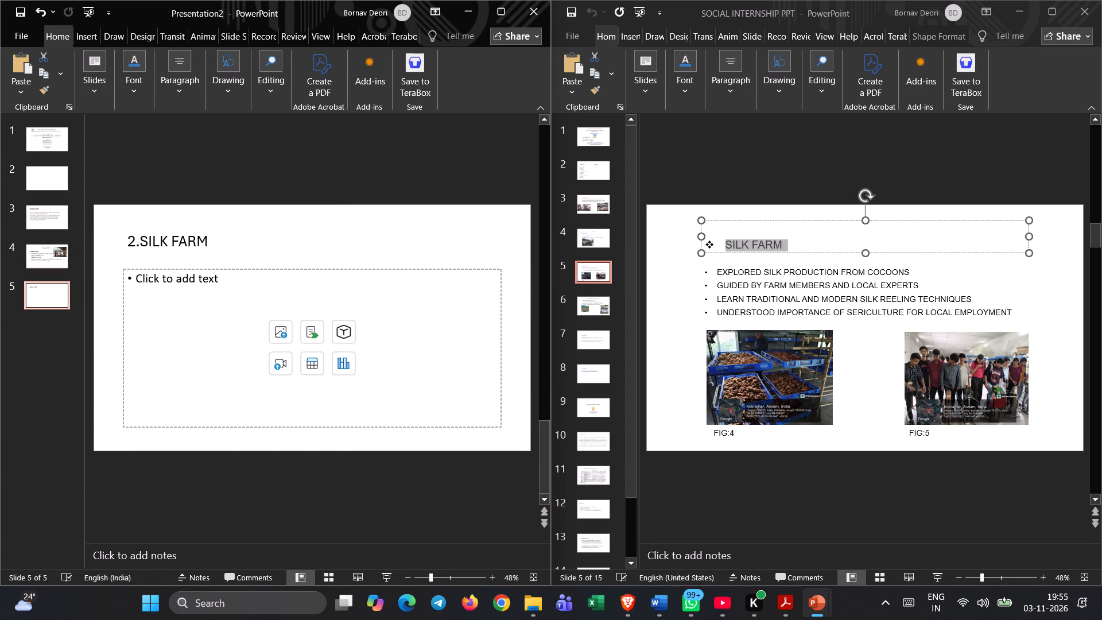
{"action": "left_click", "coordinate": [201, 241]}
{"action": "left_click_drag", "start_coordinate": [211, 243], "coordinate": [122, 243]}
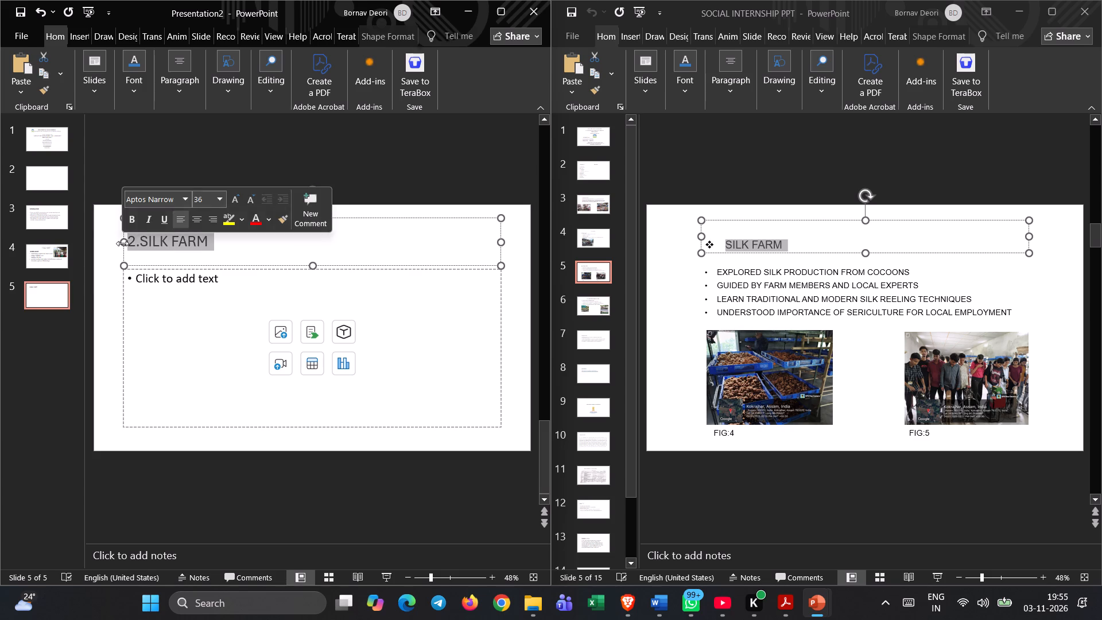
{"action": "left_click", "coordinate": [131, 220]}
{"action": "left_click", "coordinate": [181, 268]}
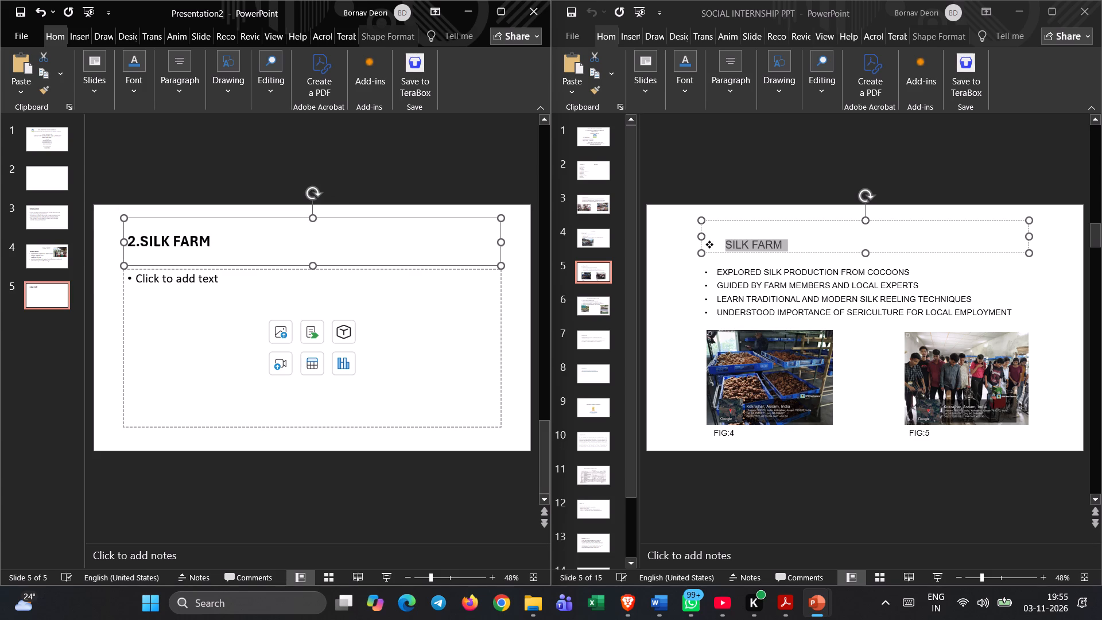
Open the FIELD VISIT slide in Presentation2 to compare its heading formatting with the SILK FARM title.
{"action": "left_click", "coordinate": [42, 254]}
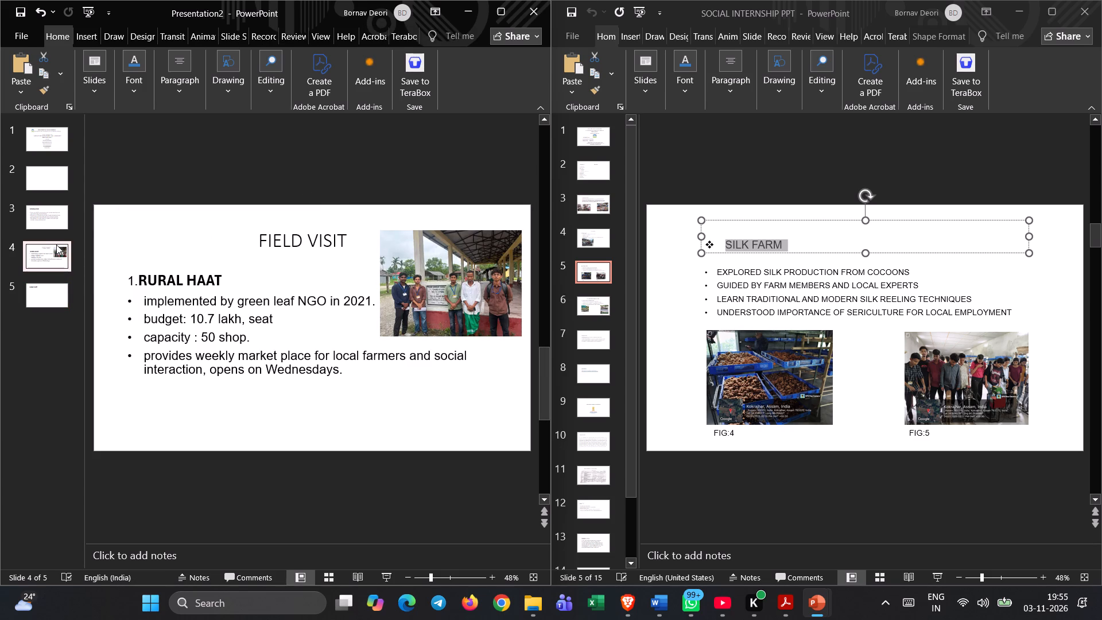
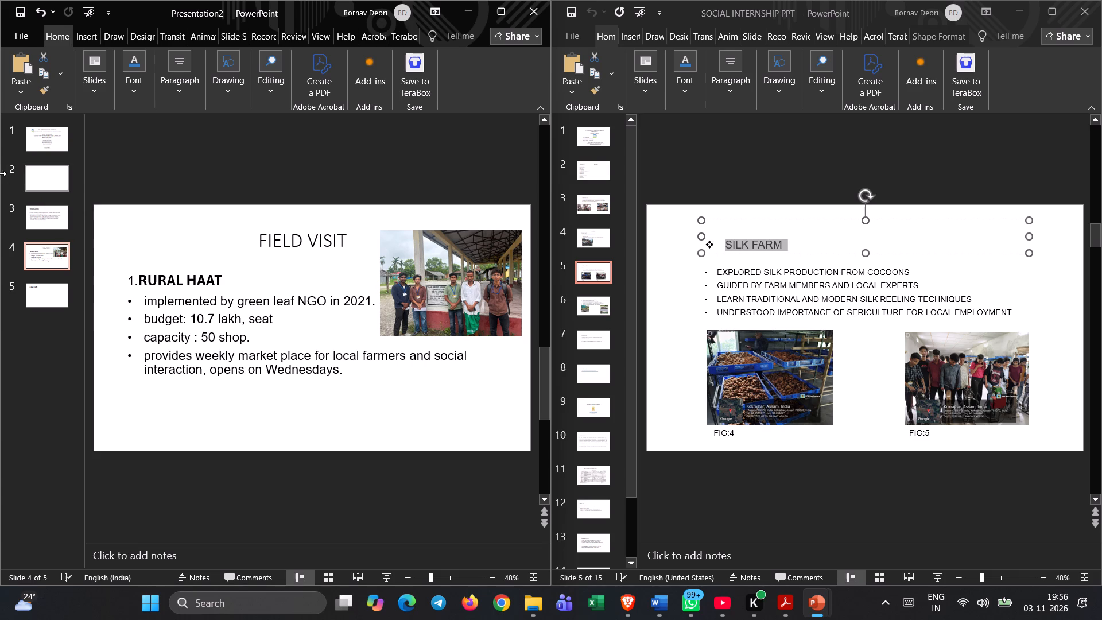
Copy the four SILK FARM bullet points from SOCIAL INTERNSHIP PPT into the body placeholder of slide 5 in Presentation2.
{"action": "left_click", "coordinate": [53, 286]}
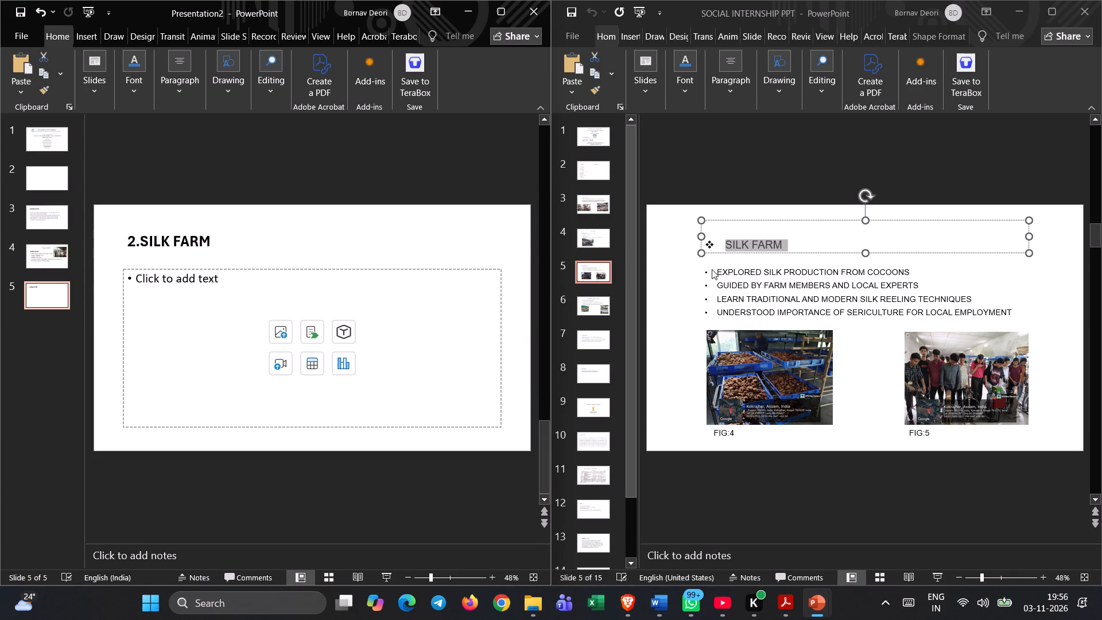
{"action": "left_click", "coordinate": [712, 270]}
{"action": "left_click_drag", "start_coordinate": [708, 272], "coordinate": [851, 315]}
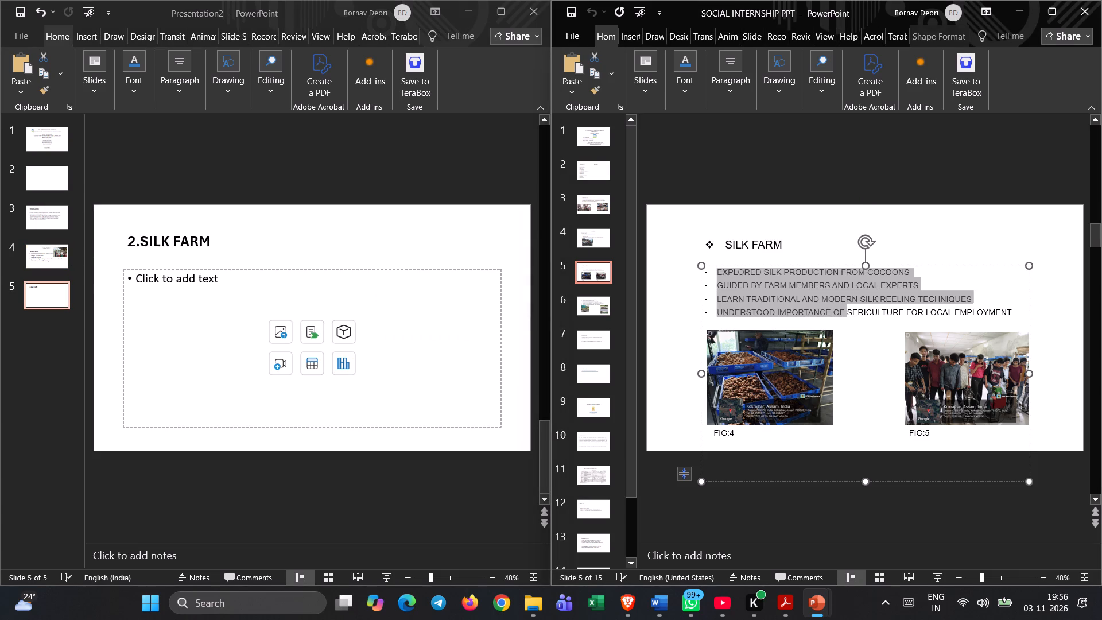
{"action": "left_click_drag", "start_coordinate": [851, 315], "coordinate": [980, 326]}
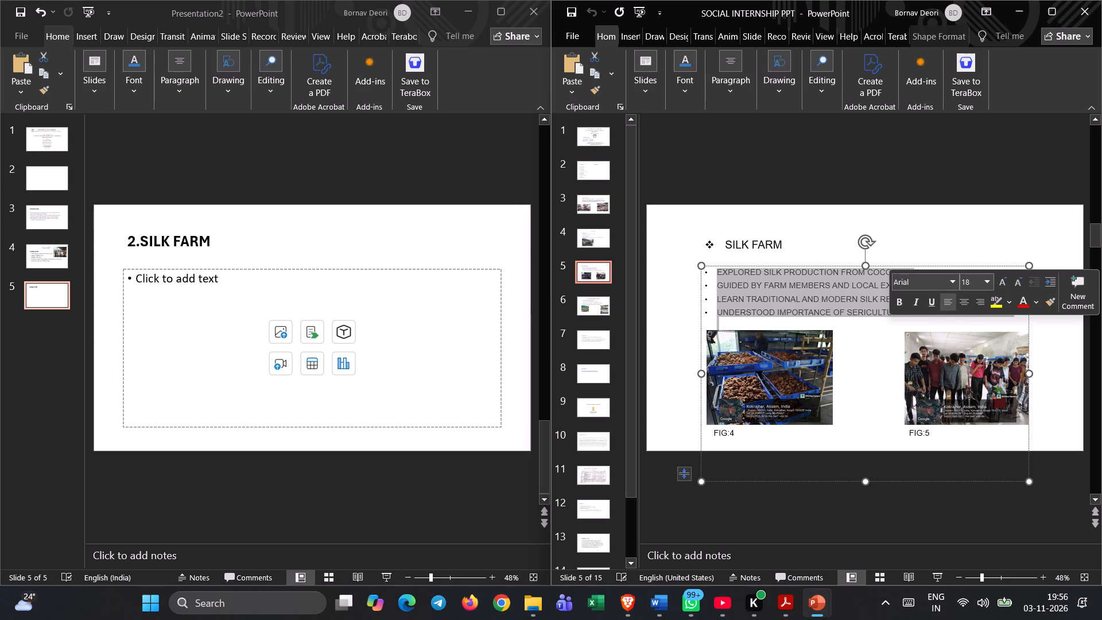
{"action": "key", "text": "ctrl+c"}
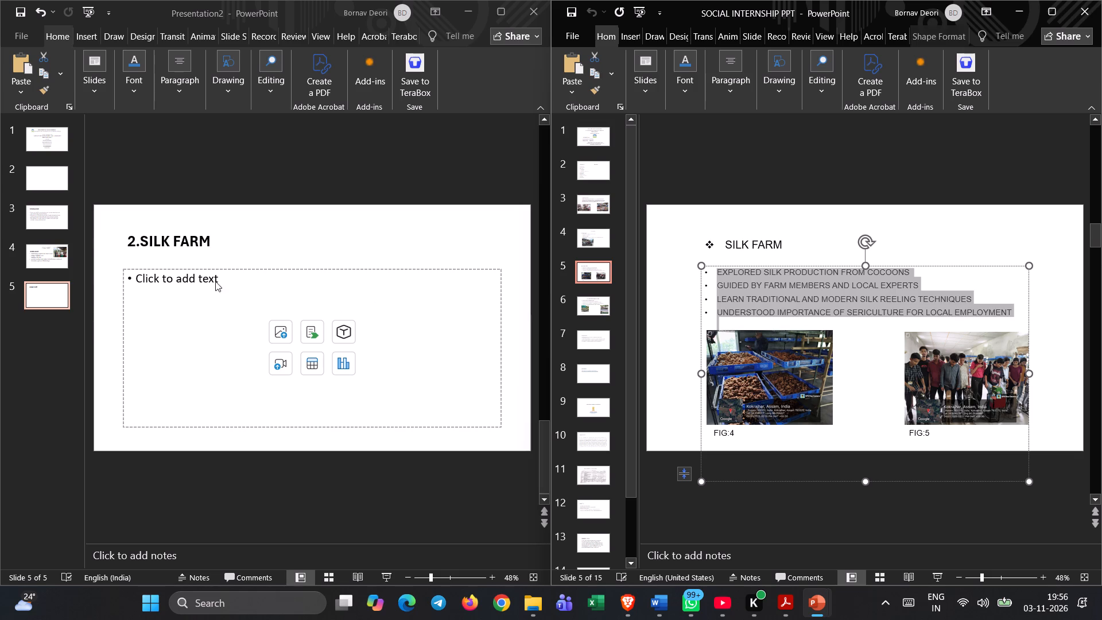
{"action": "left_click", "coordinate": [215, 281]}
{"action": "left_click", "coordinate": [214, 280]}
{"action": "key", "text": "ctrl+v"}
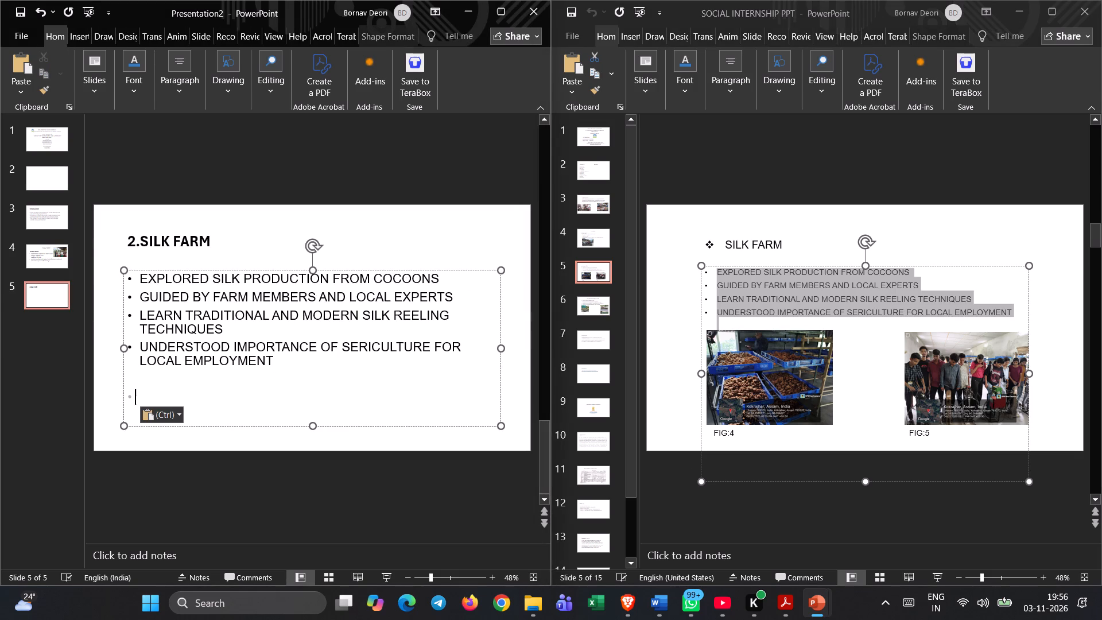
Change all four pasted bullet points under 2.SILK FARM to lowercase.
{"action": "left_click_drag", "start_coordinate": [138, 279], "coordinate": [156, 281]}
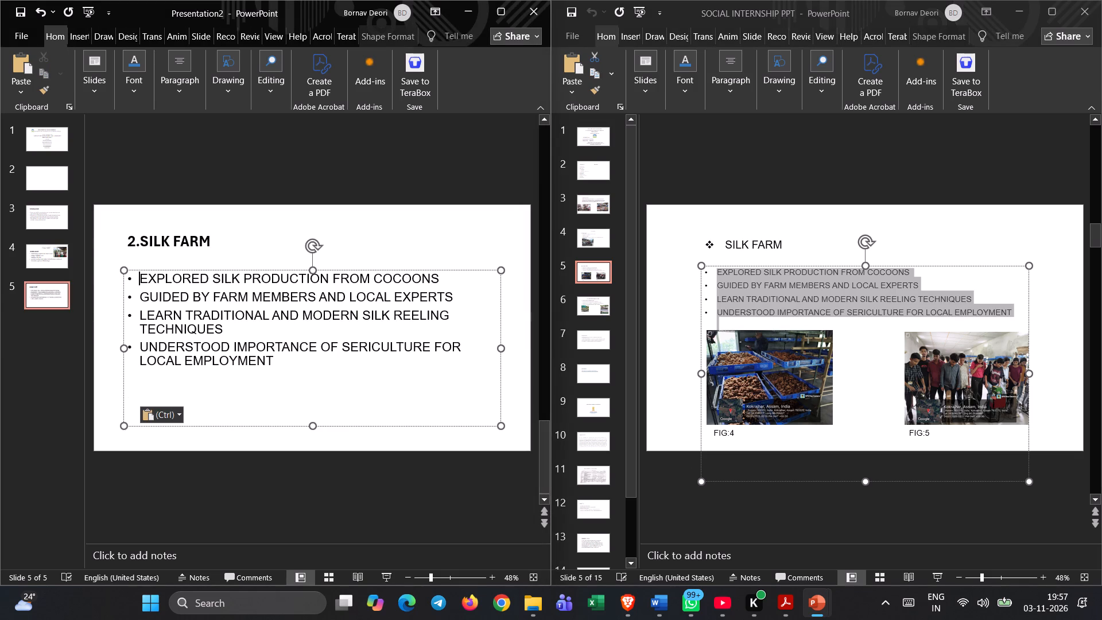
{"action": "left_click_drag", "start_coordinate": [156, 281], "coordinate": [366, 370]}
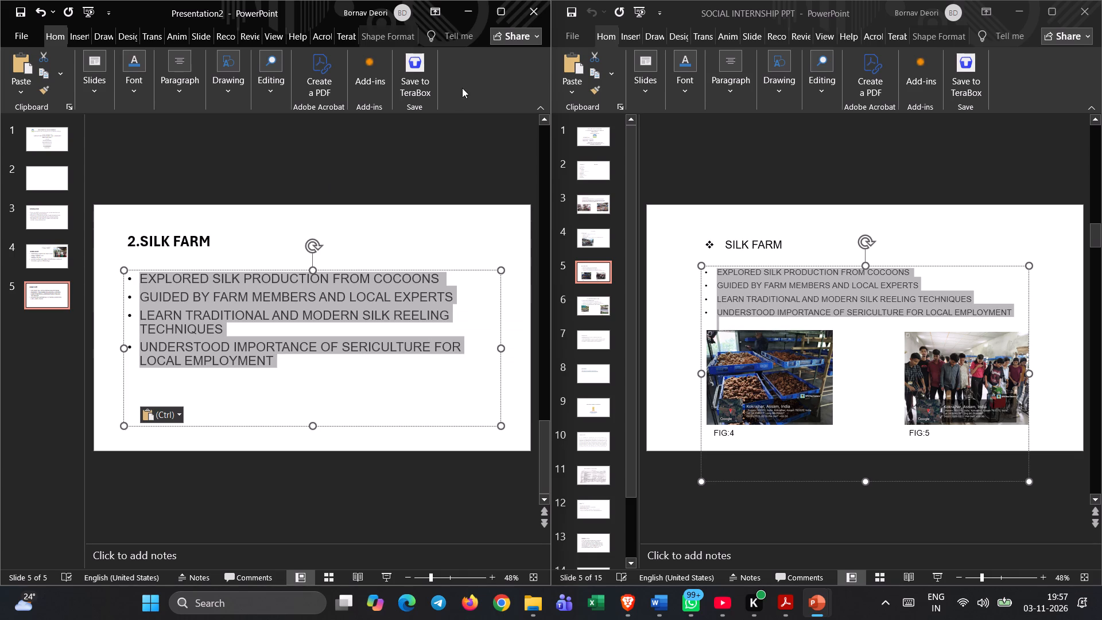
{"action": "left_click", "coordinate": [500, 11]}
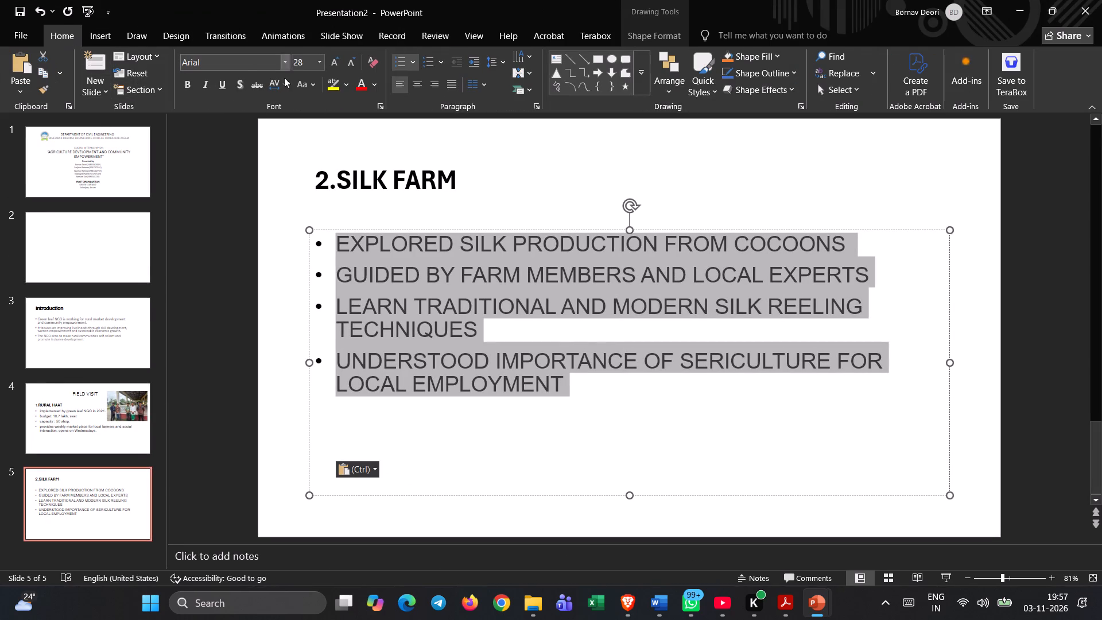
{"action": "left_click", "coordinate": [306, 88]}
{"action": "left_click", "coordinate": [314, 117]}
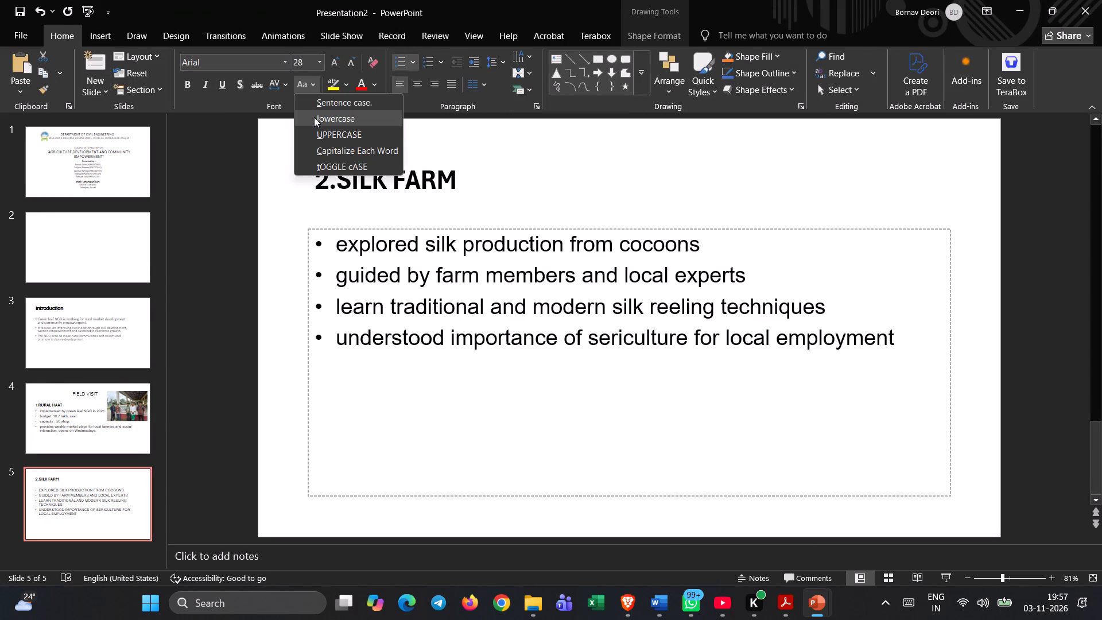
Capitalize the first letters of the first two bullets so they start with "Explored" and "Guided".
{"action": "left_click", "coordinate": [348, 242]}
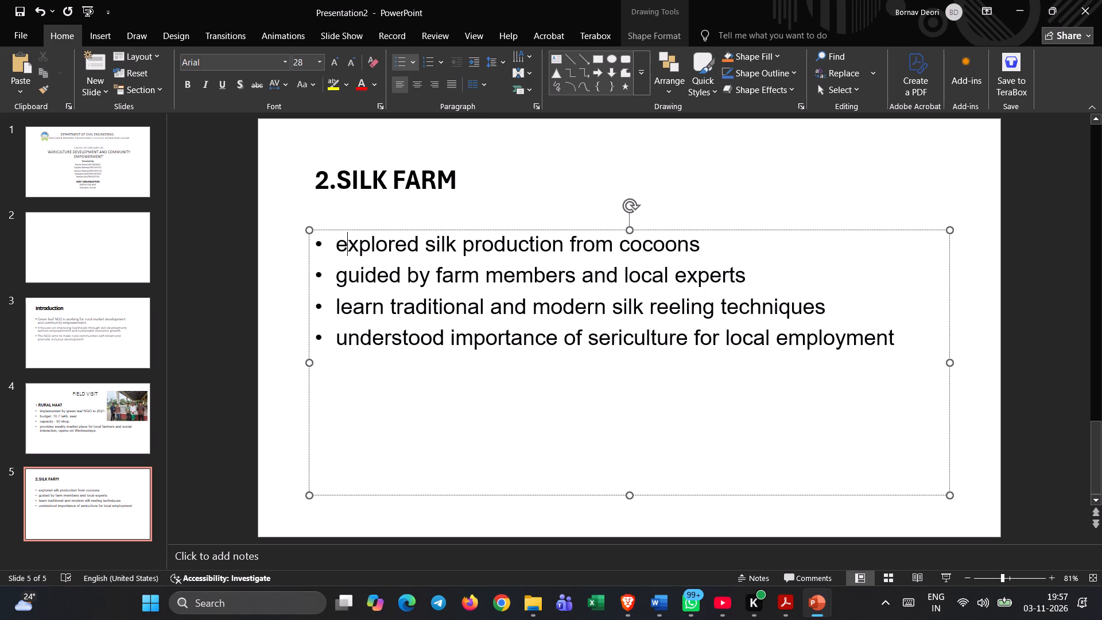
{"action": "key", "text": "e"}
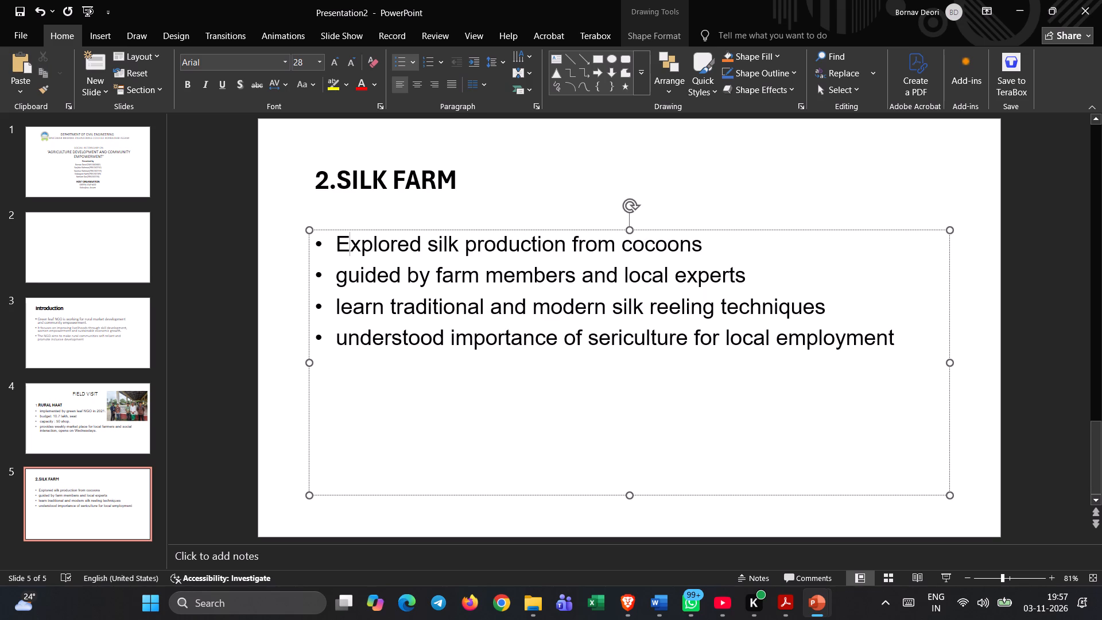
{"action": "left_click", "coordinate": [346, 281]}
{"action": "key", "text": "g"}
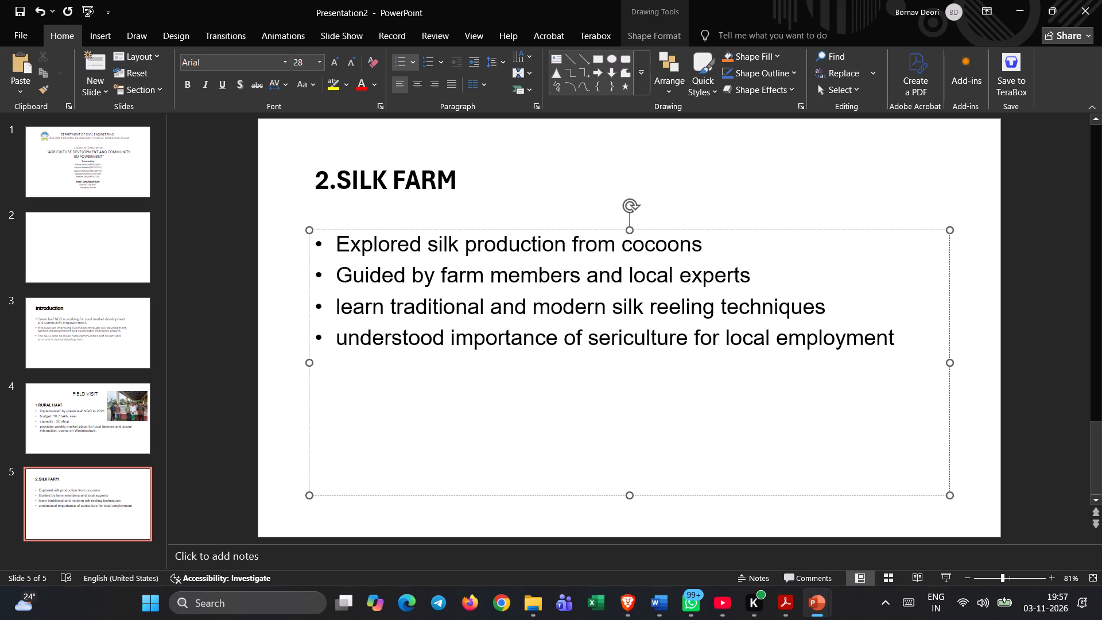
End the first two bullets with a full stop, after "cocoons" and "experts", removing the trailing space after "cocoons".
{"action": "left_click", "coordinate": [721, 256]}
{"action": "key", "text": "BackSpace"}
{"action": "key", "text": "period"}
{"action": "key", "text": "Down"}
{"action": "key", "text": "Right"}
{"action": "key", "text": "Right"}
{"action": "key", "text": "Right"}
{"action": "key", "text": "Right"}
{"action": "key", "text": "Right"}
{"action": "key", "text": "period"}
Capitalize the first letters of the last two bullets so they start with "Learn" and "Understood".
{"action": "key", "text": "Down"}
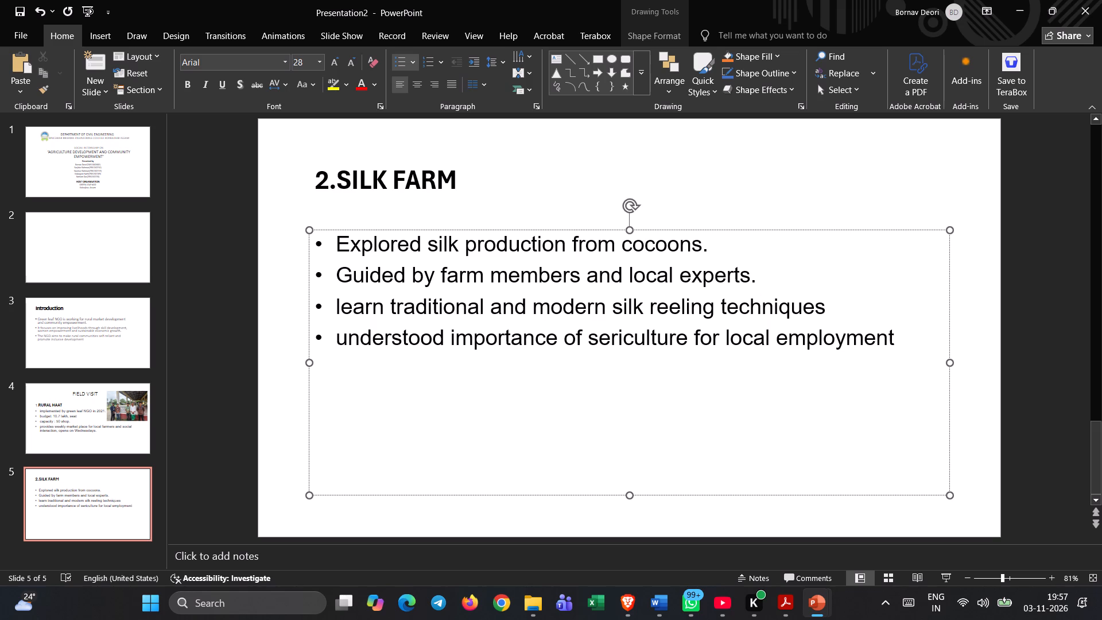
{"action": "key", "text": "ctrl+Left"}
{"action": "key", "text": "ctrl+Left"}
{"action": "key", "text": "ctrl+Left"}
{"action": "key", "text": "ctrl+Left"}
{"action": "key", "text": "ctrl+Left"}
{"action": "key", "text": "ctrl+Left"}
{"action": "key", "text": "ctrl+Left"}
{"action": "key", "text": "Right"}
{"action": "key", "text": "BackSpace"}
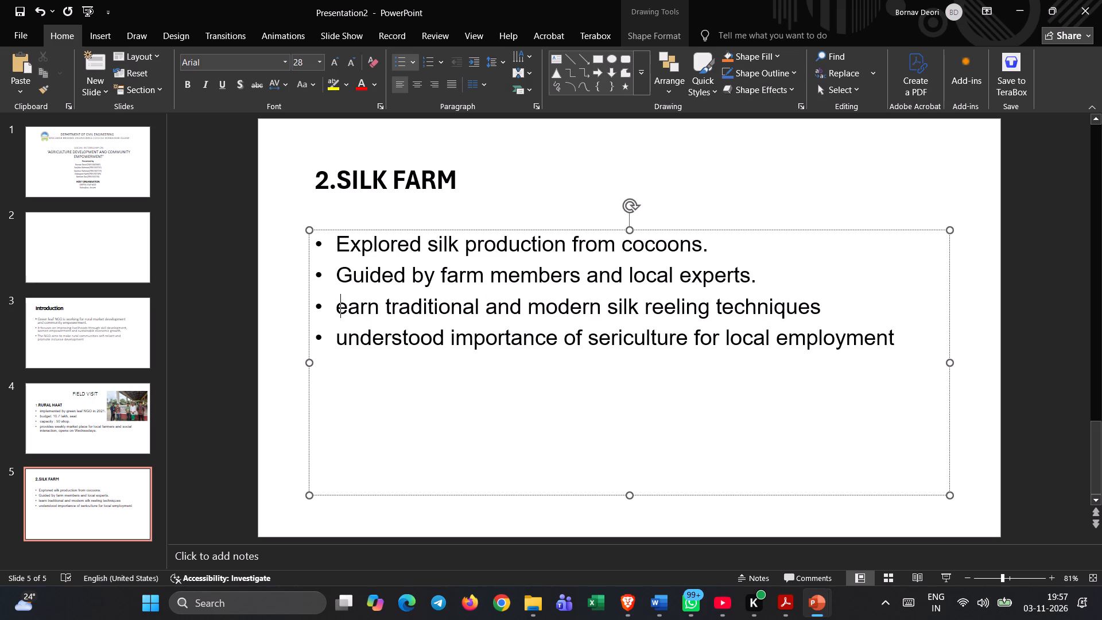
{"action": "key", "text": "l"}
{"action": "key", "text": "Down"}
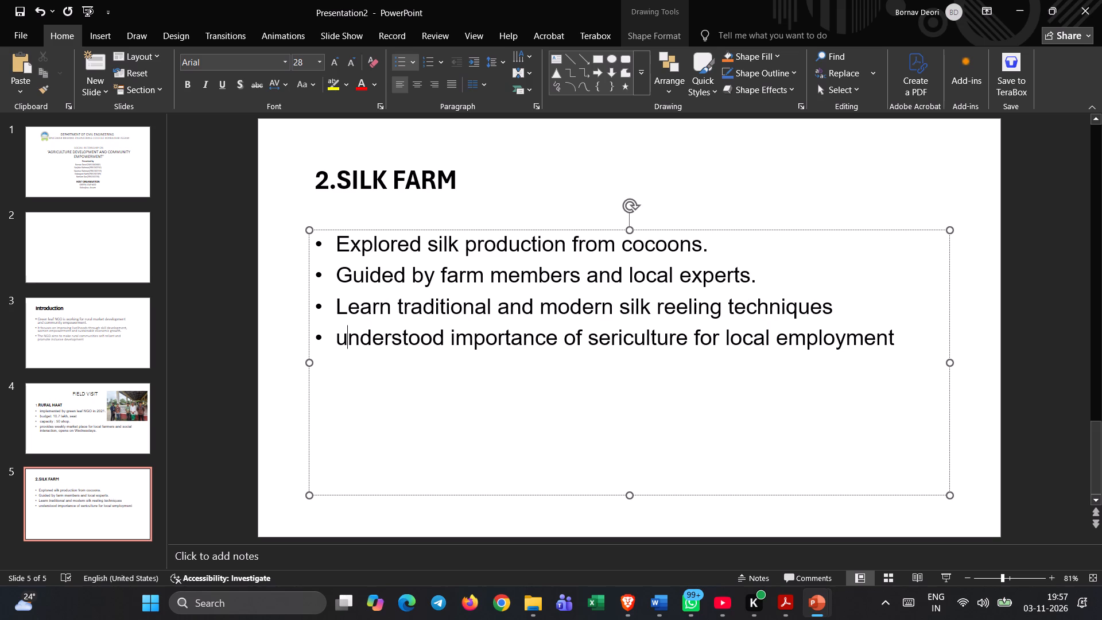
{"action": "key", "text": "BackSpace"}
{"action": "key", "text": "u"}
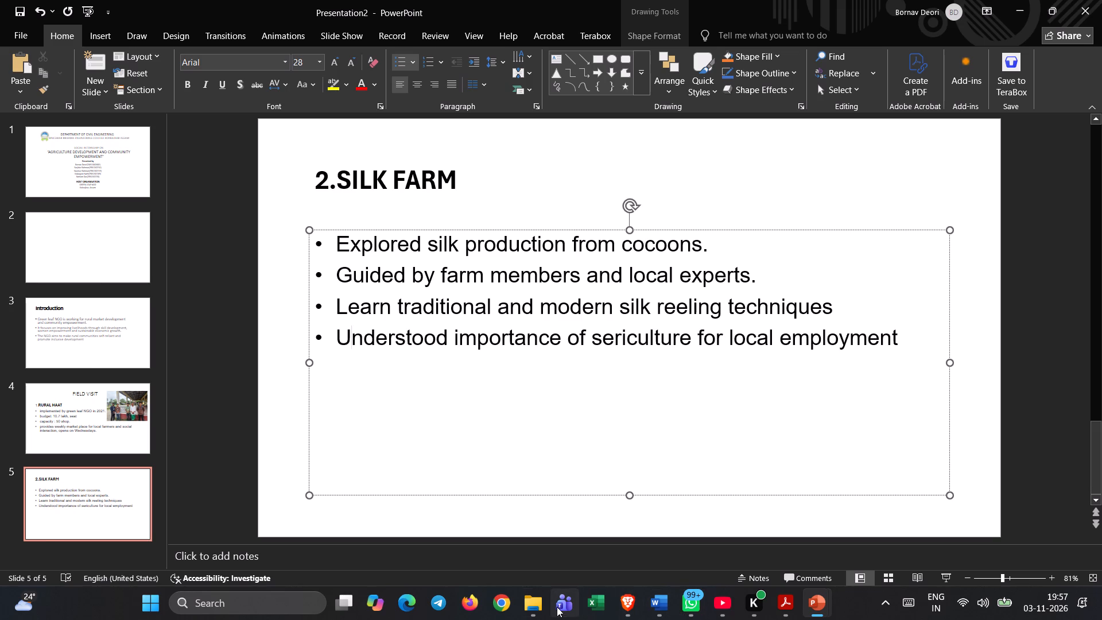
Insert the SOCIAL photo of two people before the cocoon racks from the INTERNSHIP BOTH SOCIAL SKUILL folder onto slide 5.
{"action": "left_click", "coordinate": [534, 607]}
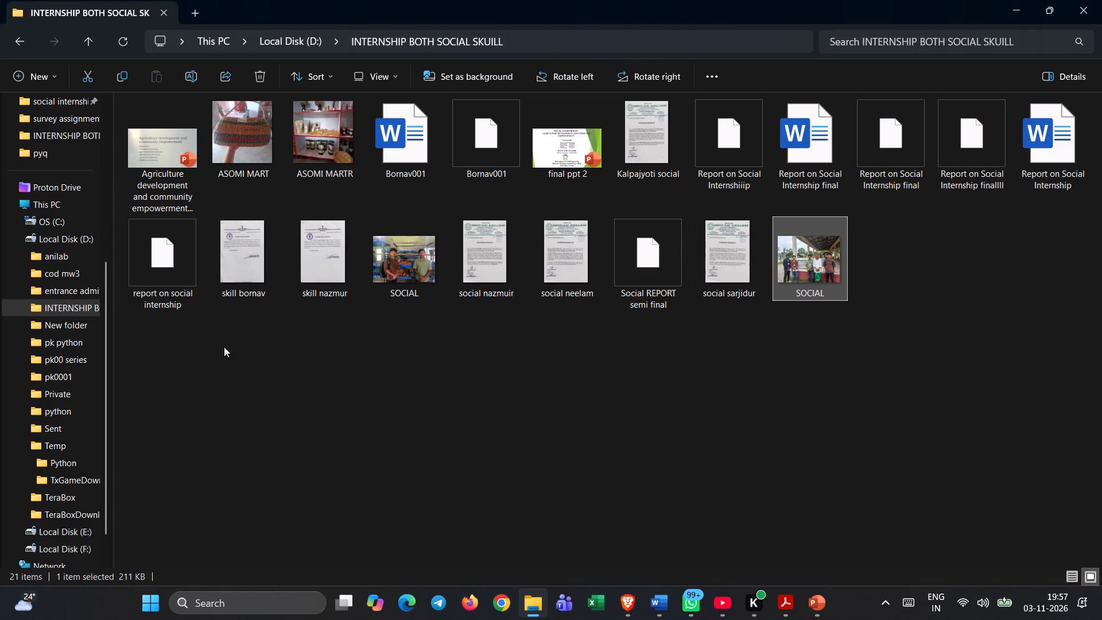
{"action": "scroll", "coordinate": [61, 420], "scroll_direction": "down", "scroll_amount": 1}
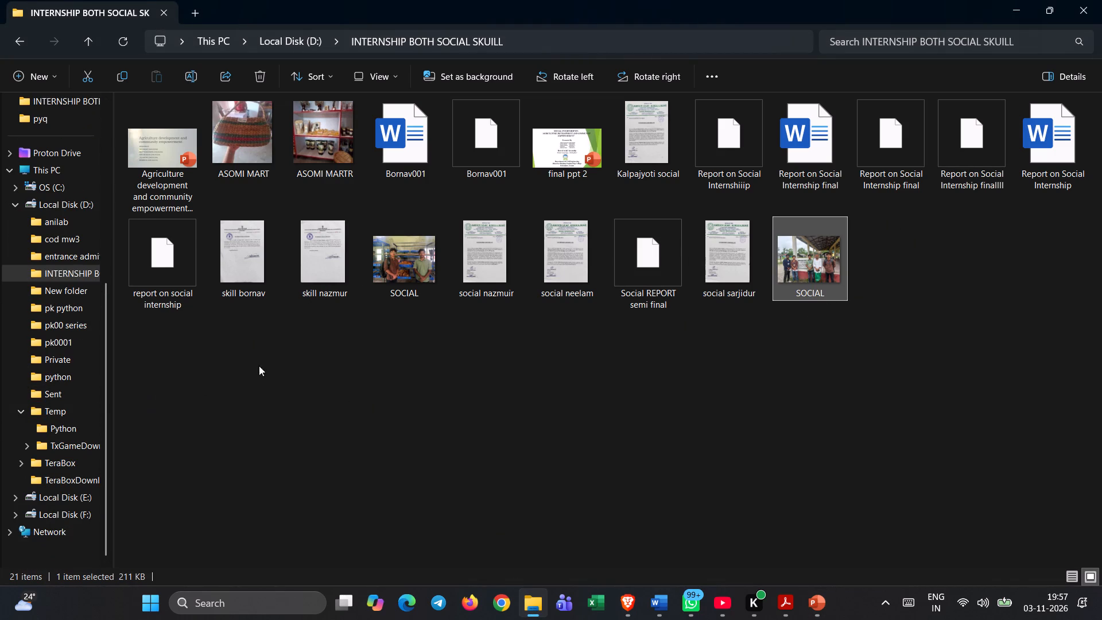
{"action": "left_click_drag", "start_coordinate": [409, 264], "coordinate": [515, 417]}
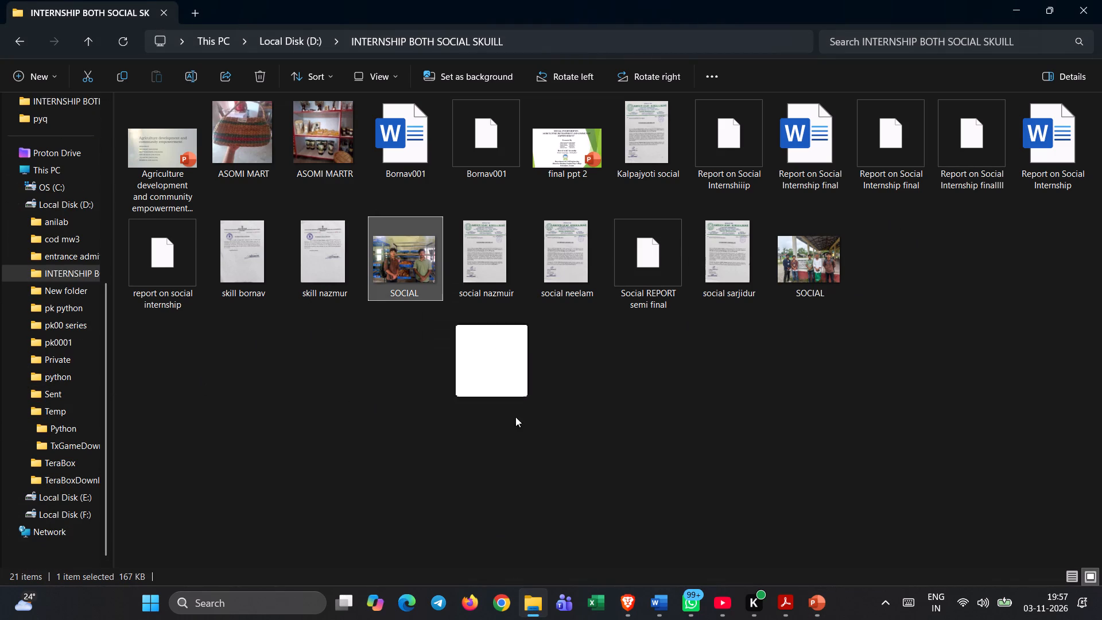
{"action": "left_click_drag", "start_coordinate": [515, 417], "coordinate": [813, 607]}
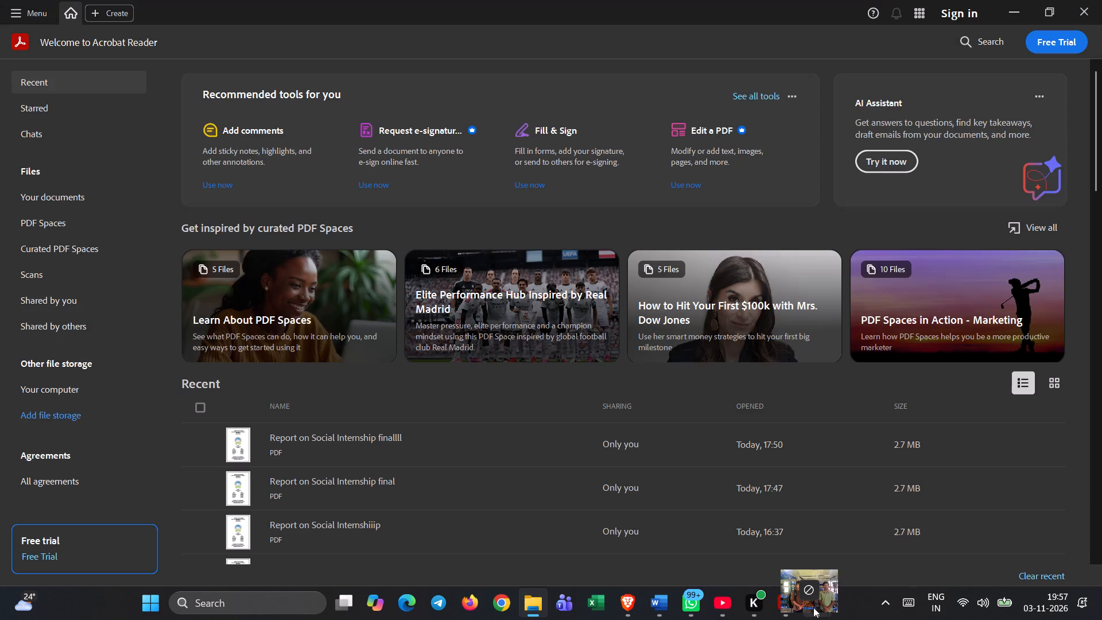
{"action": "left_click_drag", "start_coordinate": [813, 607], "coordinate": [646, 544]}
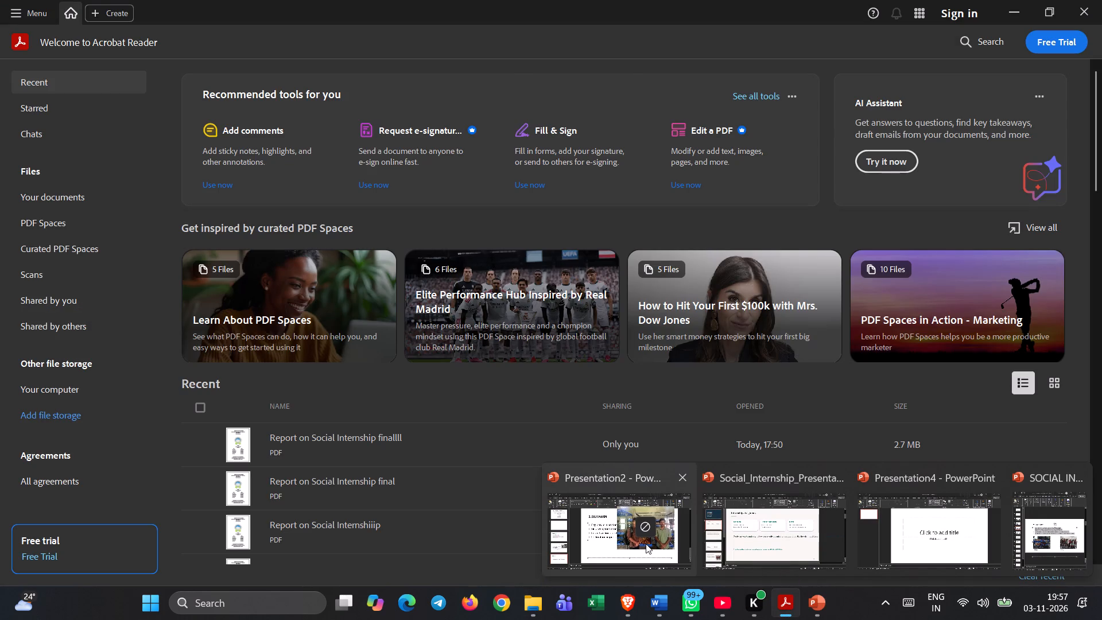
{"action": "left_click_drag", "start_coordinate": [646, 544], "coordinate": [535, 461]}
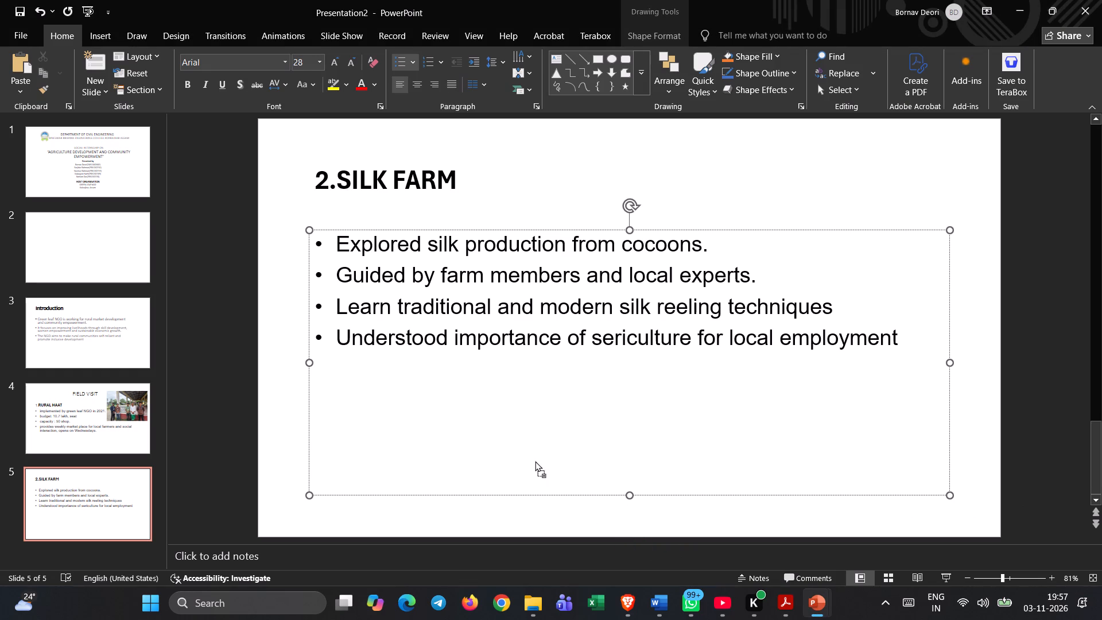
{"action": "left_click_drag", "start_coordinate": [535, 461], "coordinate": [422, 392]}
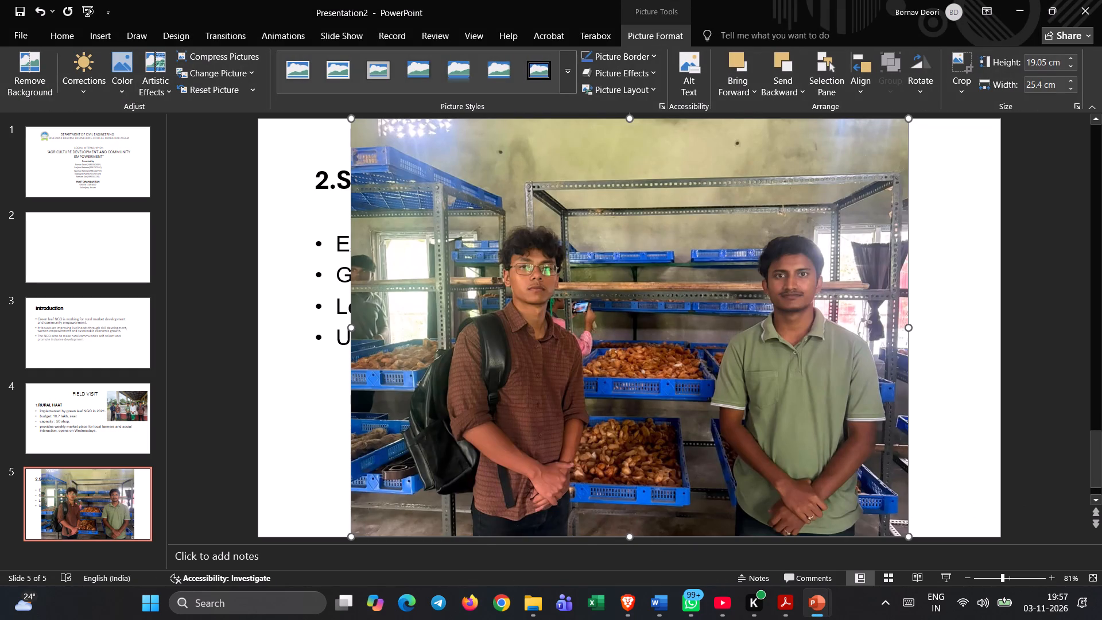
Shrink the silk farm photo proportionally to about 6.45 cm high by 8.6 cm wide, shifting it down the slide.
{"action": "left_click_drag", "start_coordinate": [908, 536], "coordinate": [814, 452]}
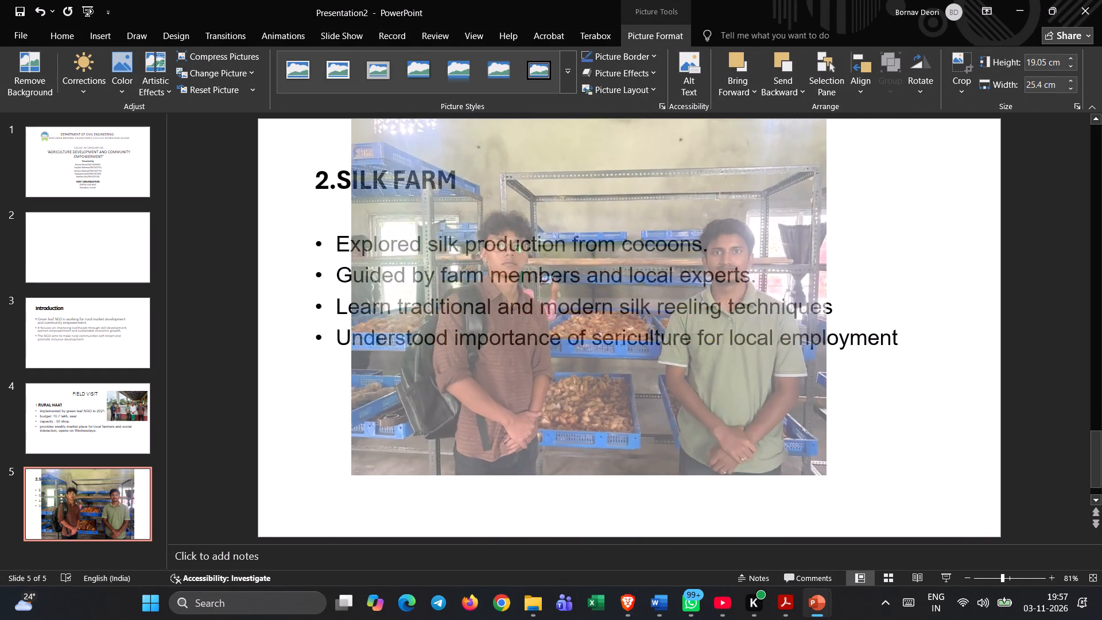
{"action": "left_click_drag", "start_coordinate": [814, 452], "coordinate": [671, 317]}
{"action": "left_click_drag", "start_coordinate": [583, 180], "coordinate": [573, 290]}
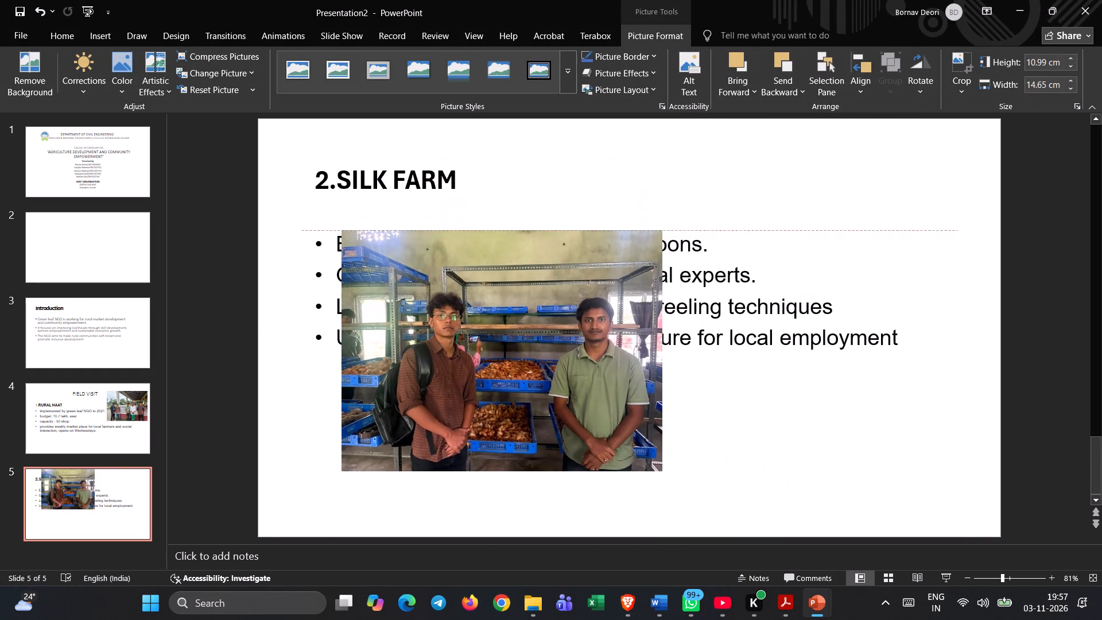
{"action": "left_click_drag", "start_coordinate": [662, 470], "coordinate": [588, 402]}
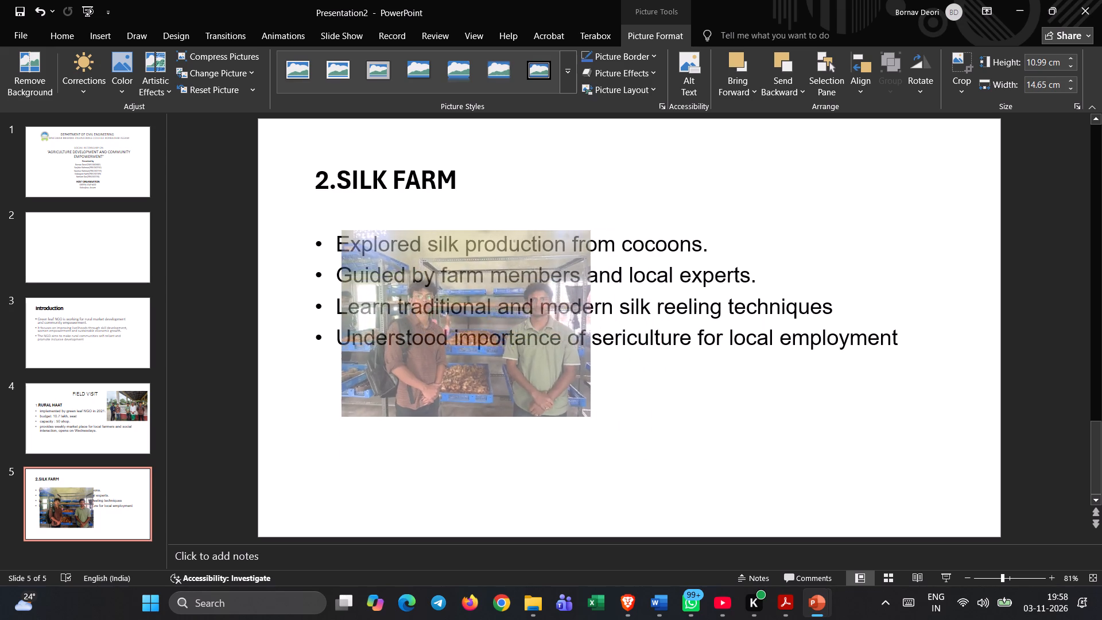
{"action": "left_click_drag", "start_coordinate": [588, 402], "coordinate": [564, 382]}
{"action": "left_click_drag", "start_coordinate": [496, 344], "coordinate": [513, 448]}
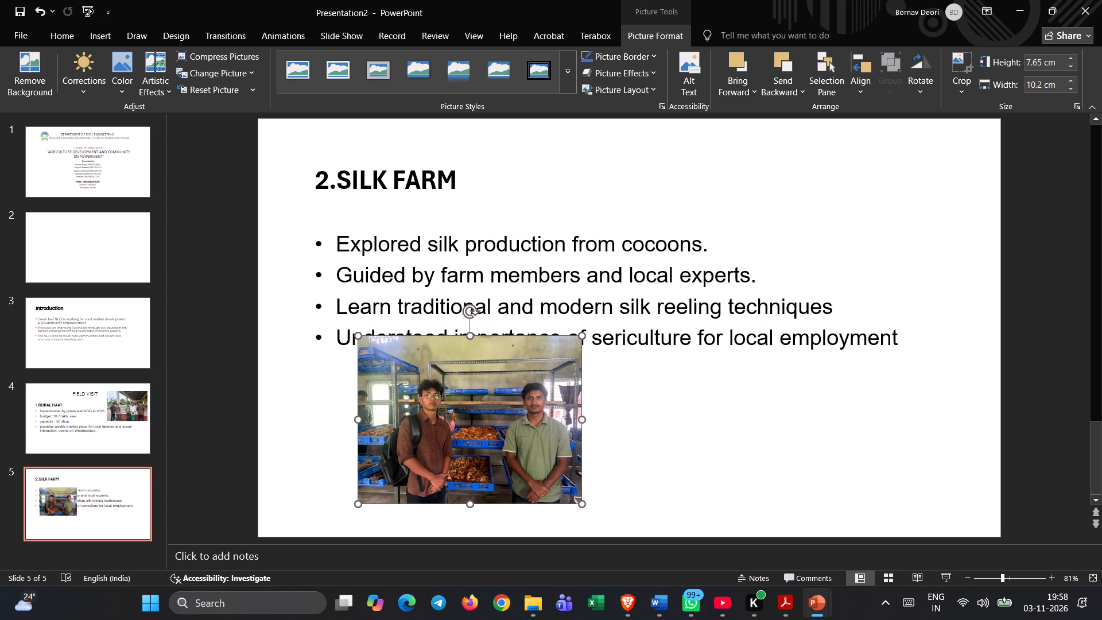
{"action": "left_click_drag", "start_coordinate": [584, 503], "coordinate": [546, 466]}
Move the silk farm photo to the slide's upper-right corner, beside the title and clear of the bullet text.
{"action": "left_click_drag", "start_coordinate": [484, 402], "coordinate": [481, 412]}
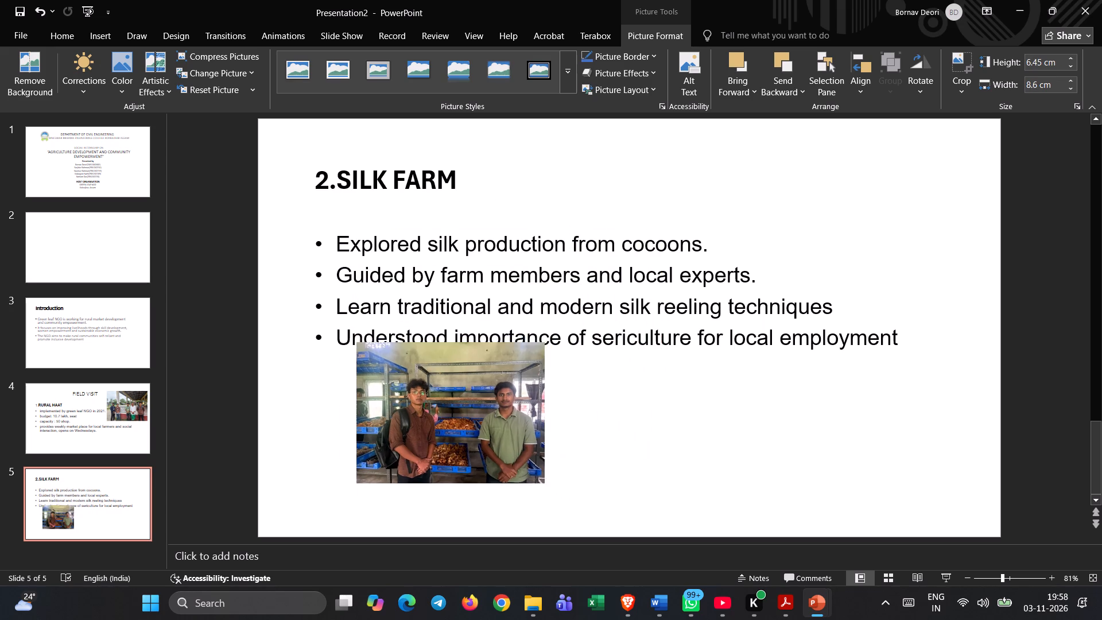
{"action": "left_click_drag", "start_coordinate": [481, 412], "coordinate": [467, 428]}
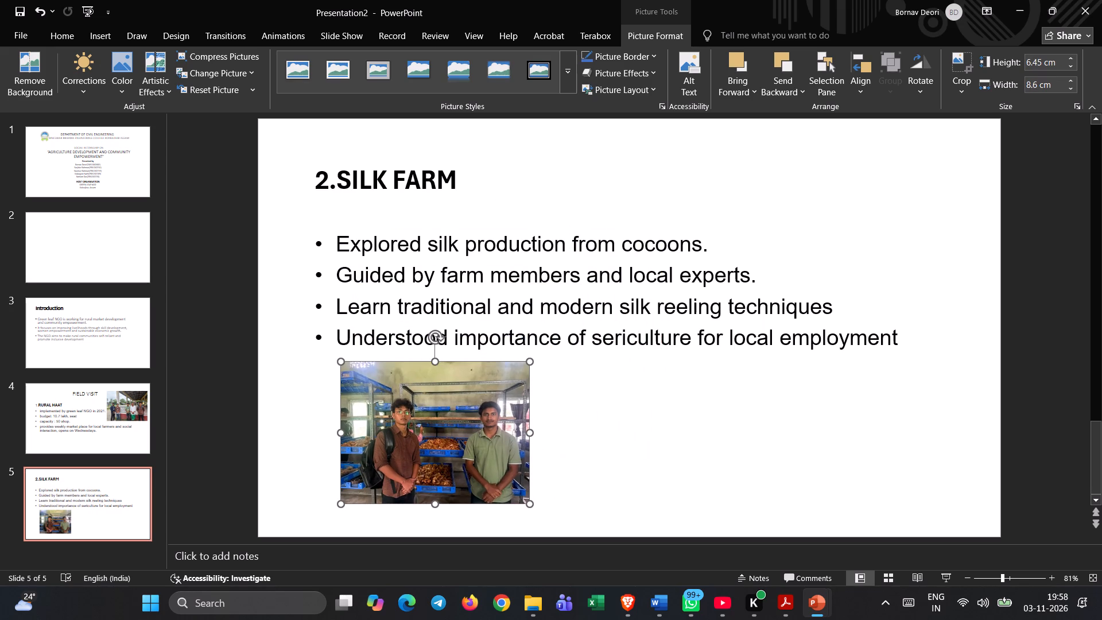
{"action": "left_click_drag", "start_coordinate": [449, 424], "coordinate": [892, 204]}
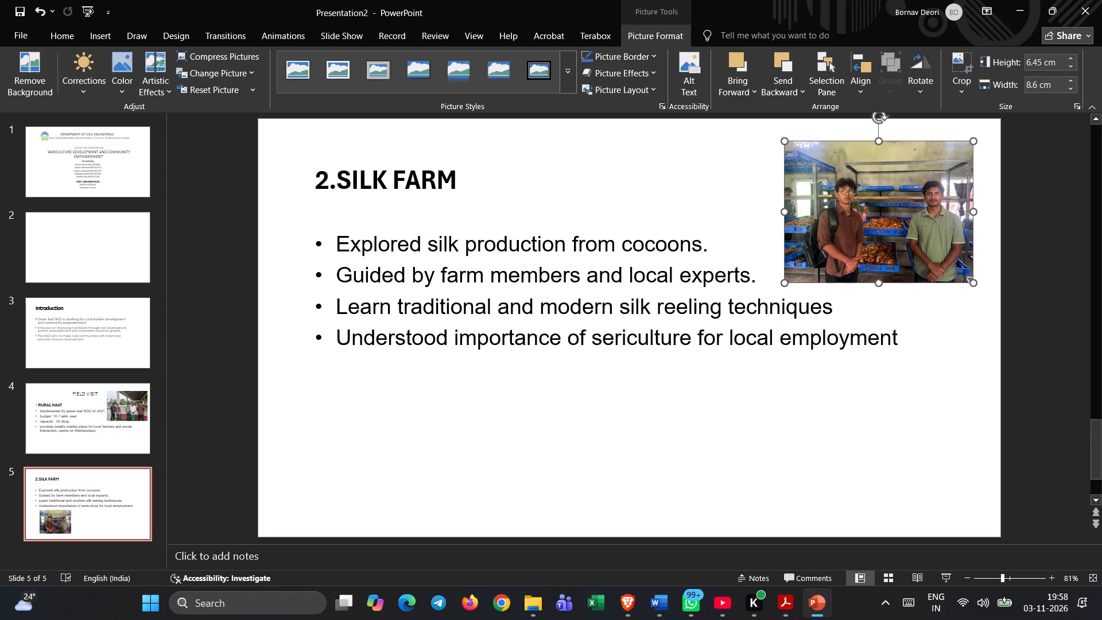
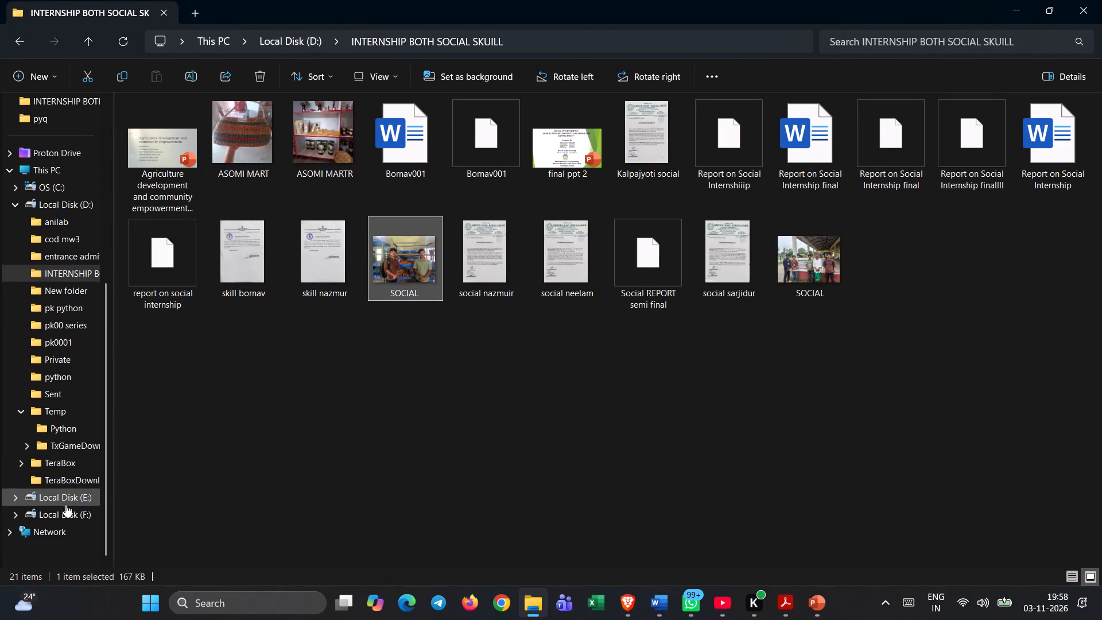
Insert the cocoon tray photo, WhatsApp Image 2026-08-20 at 22.02.22, from drive F's social internship folder onto slide 5 of Presentation2.
{"action": "left_click", "coordinate": [68, 510]}
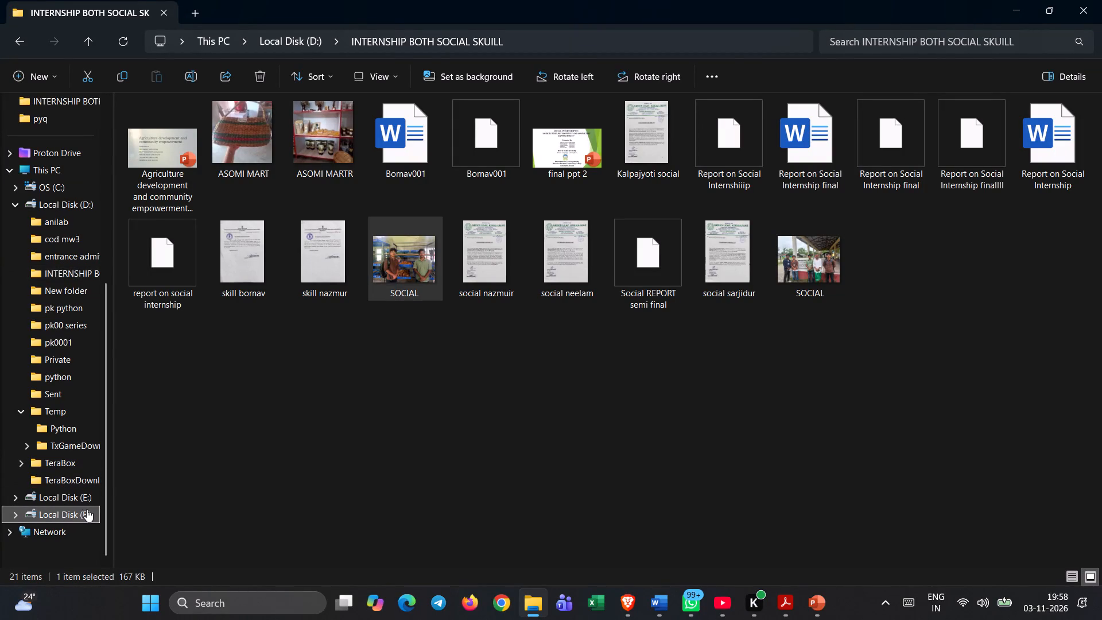
{"action": "left_click", "coordinate": [80, 516]}
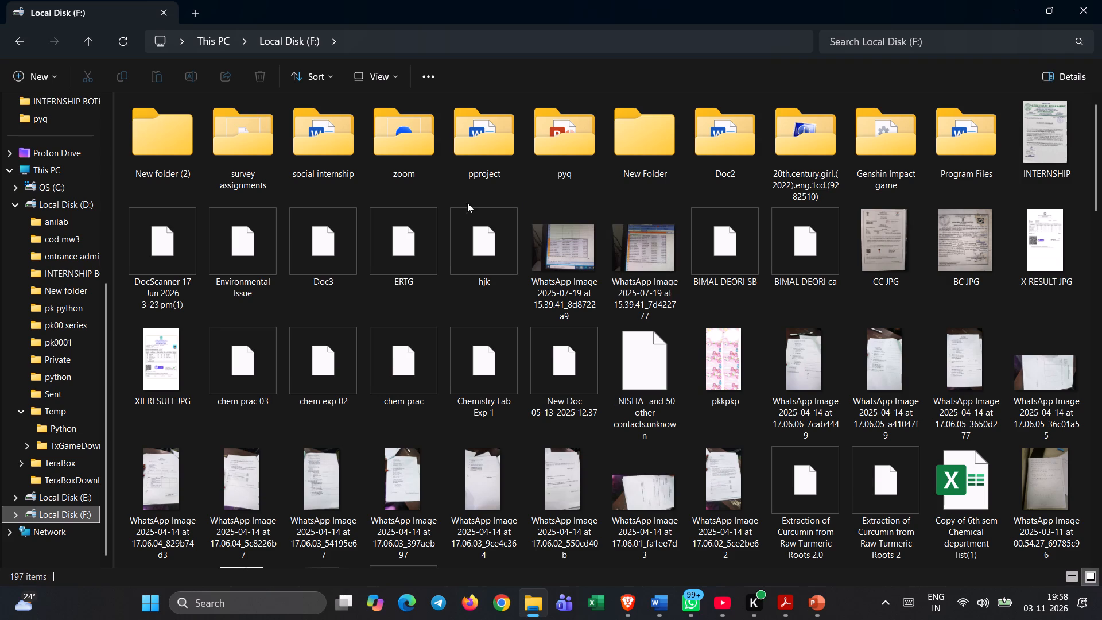
{"action": "double_click", "coordinate": [325, 146]}
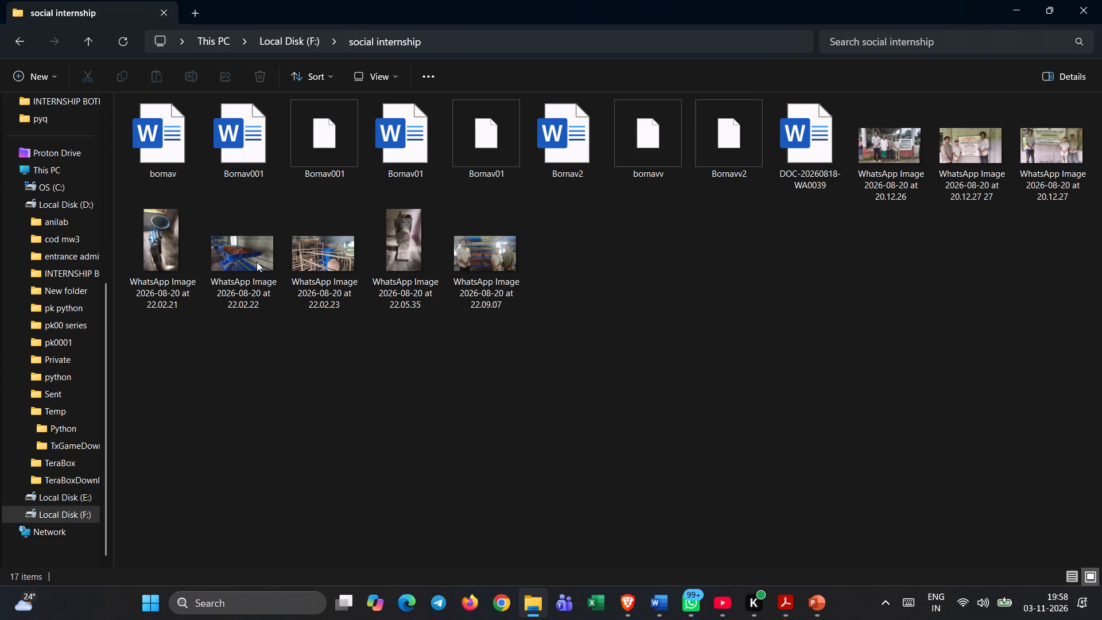
{"action": "left_click_drag", "start_coordinate": [246, 257], "coordinate": [651, 596]}
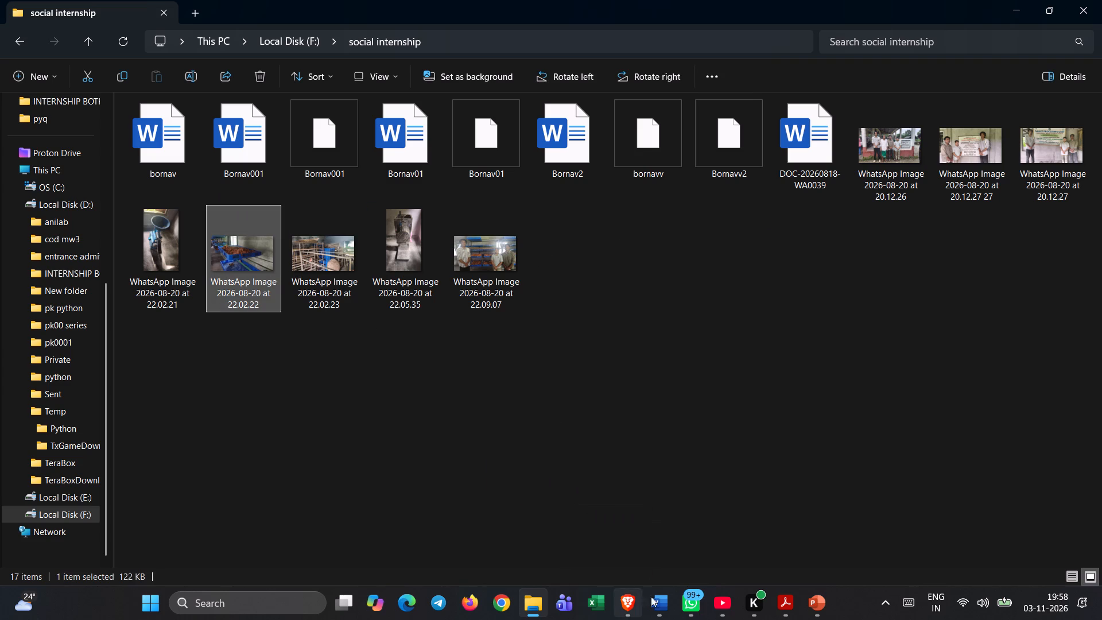
{"action": "left_click_drag", "start_coordinate": [651, 596], "coordinate": [816, 607]}
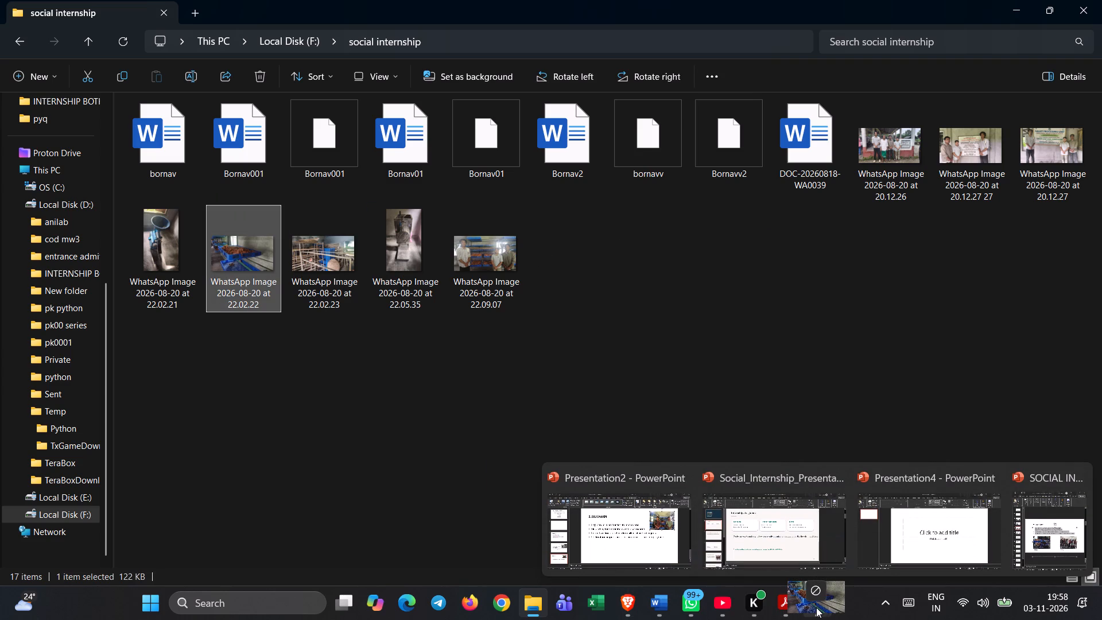
{"action": "left_click_drag", "start_coordinate": [816, 607], "coordinate": [633, 545]}
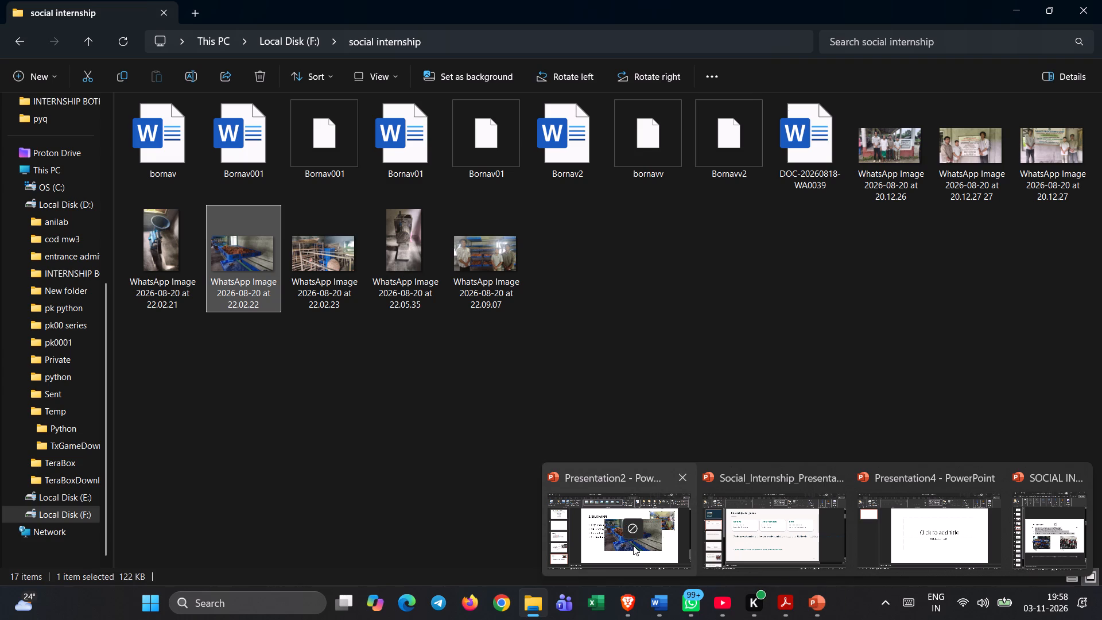
{"action": "left_click_drag", "start_coordinate": [633, 545], "coordinate": [602, 434]}
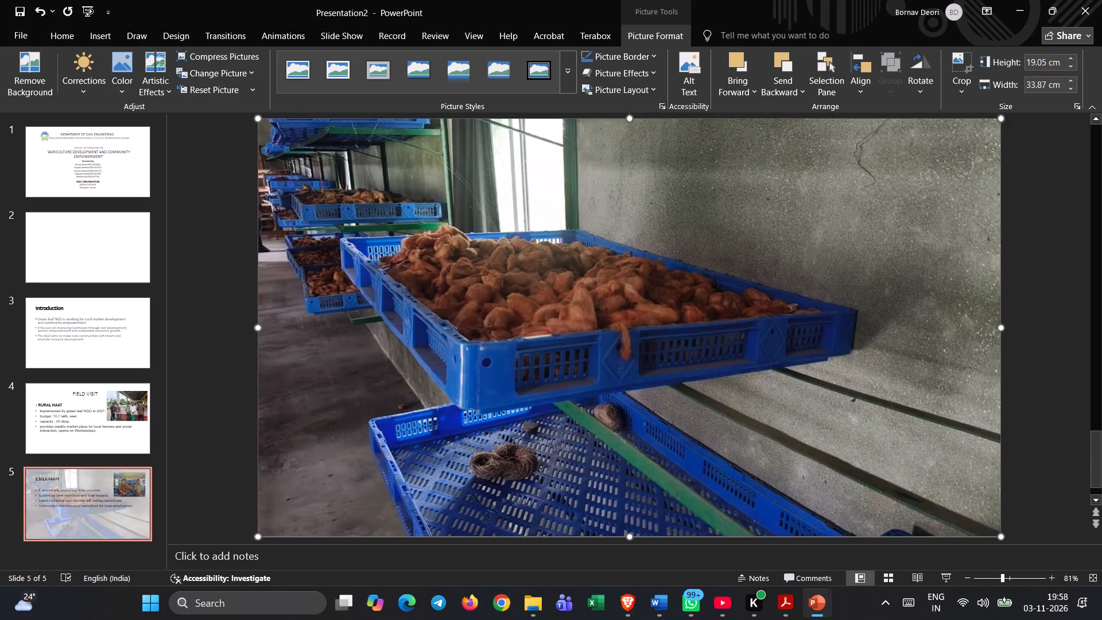
Shrink the cocoon tray photo proportionally to about 6.86 cm high by 12.2 cm wide and place it below the bullets in the slide's lower-right corner.
{"action": "left_click_drag", "start_coordinate": [999, 541], "coordinate": [734, 353]}
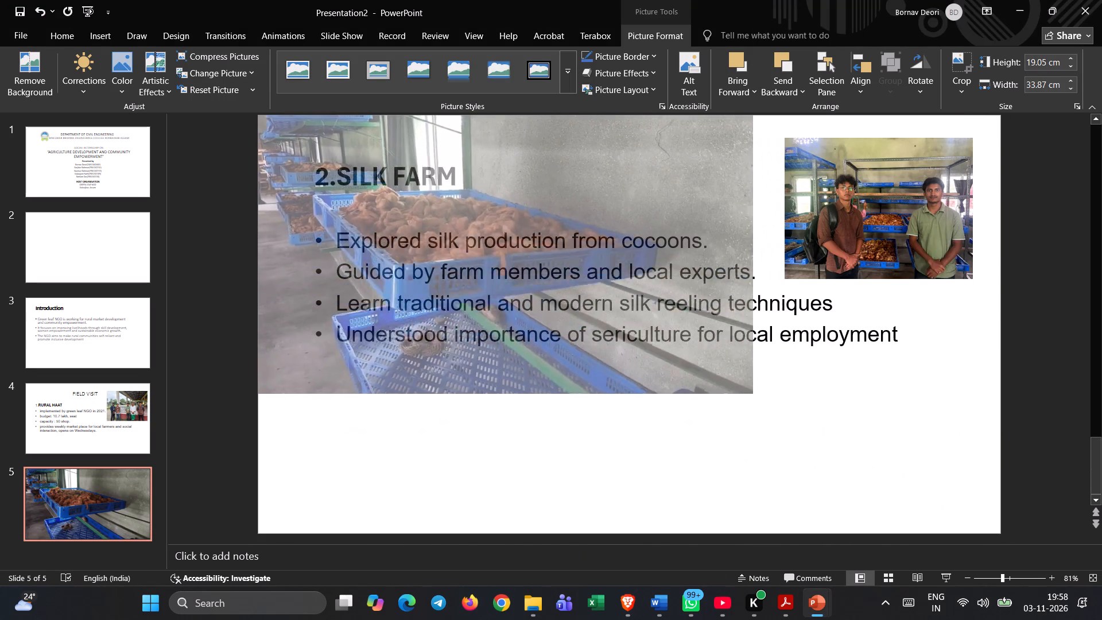
{"action": "left_click_drag", "start_coordinate": [734, 353], "coordinate": [596, 269]}
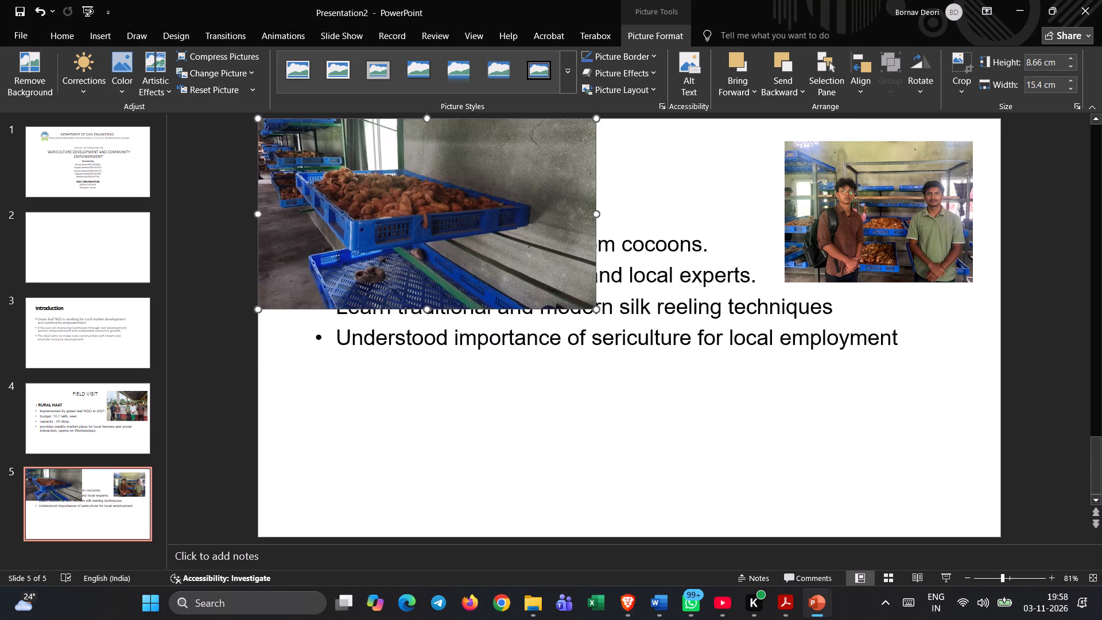
{"action": "left_click_drag", "start_coordinate": [510, 199], "coordinate": [663, 433]}
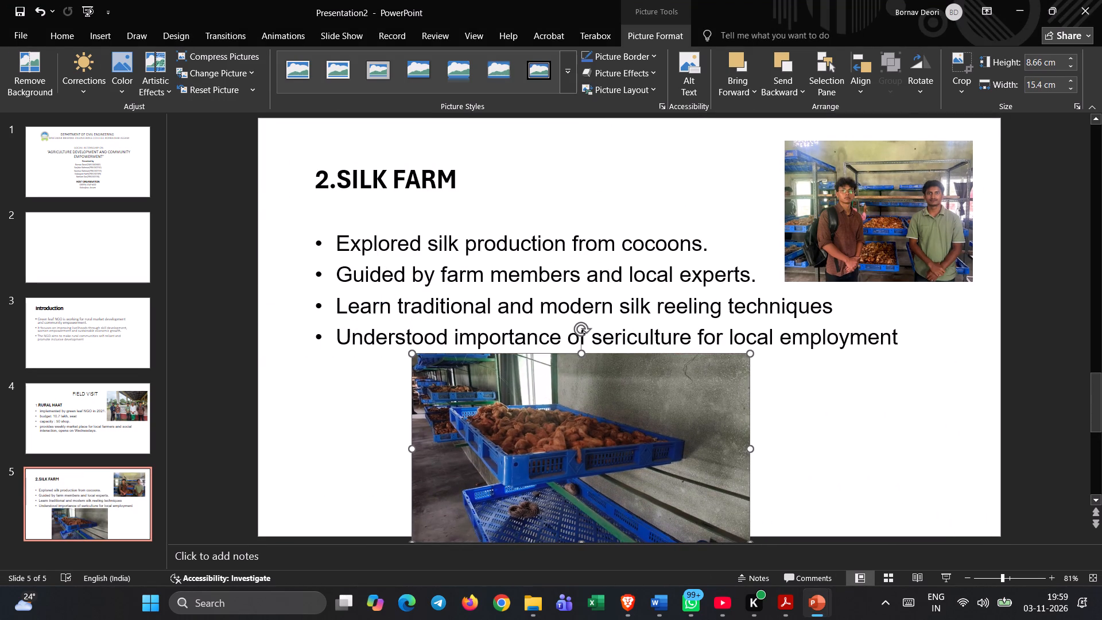
{"action": "left_click_drag", "start_coordinate": [750, 540], "coordinate": [679, 469]}
{"action": "left_click_drag", "start_coordinate": [575, 454], "coordinate": [878, 466]}
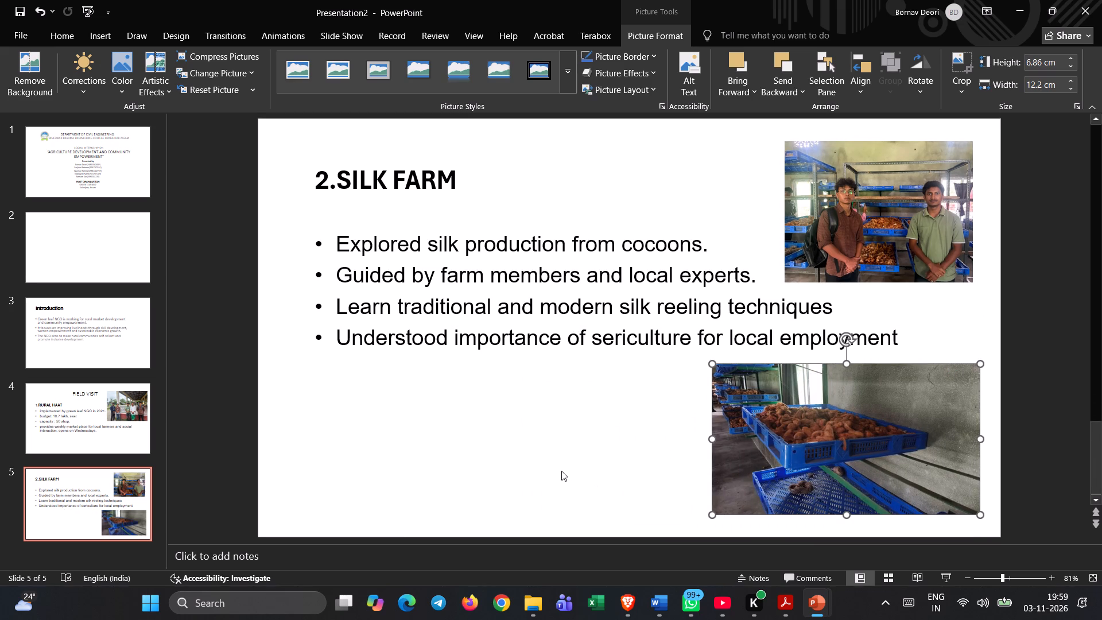
{"action": "left_click", "coordinate": [645, 456]}
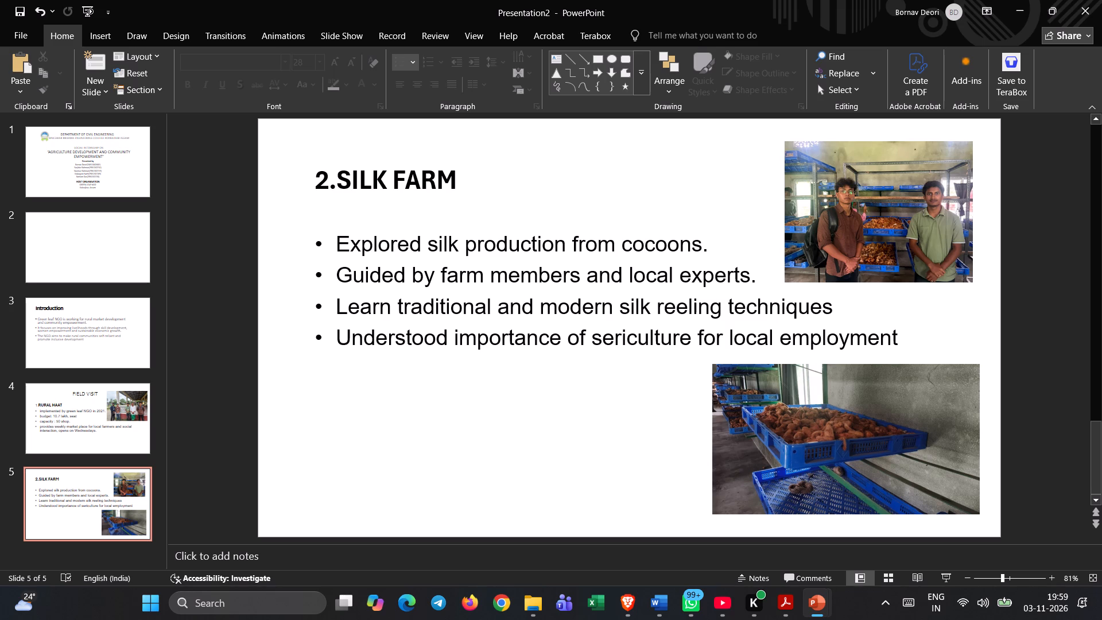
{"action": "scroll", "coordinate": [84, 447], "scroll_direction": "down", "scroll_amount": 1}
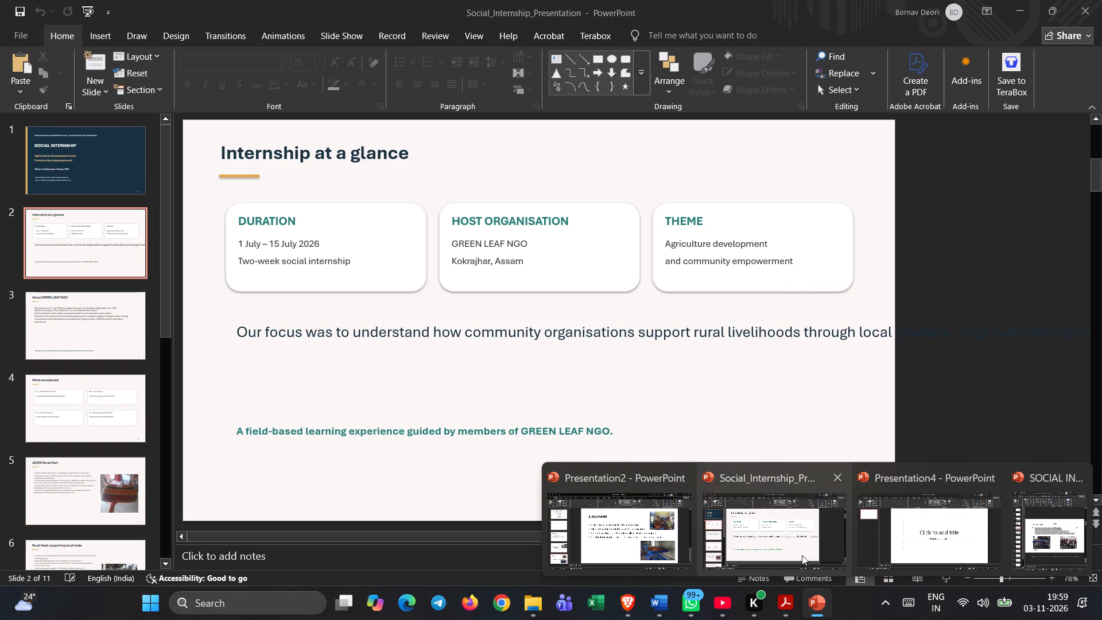
Close the Social_Internship_Presentation and Presentation4 windows.
{"action": "left_click", "coordinate": [833, 480]}
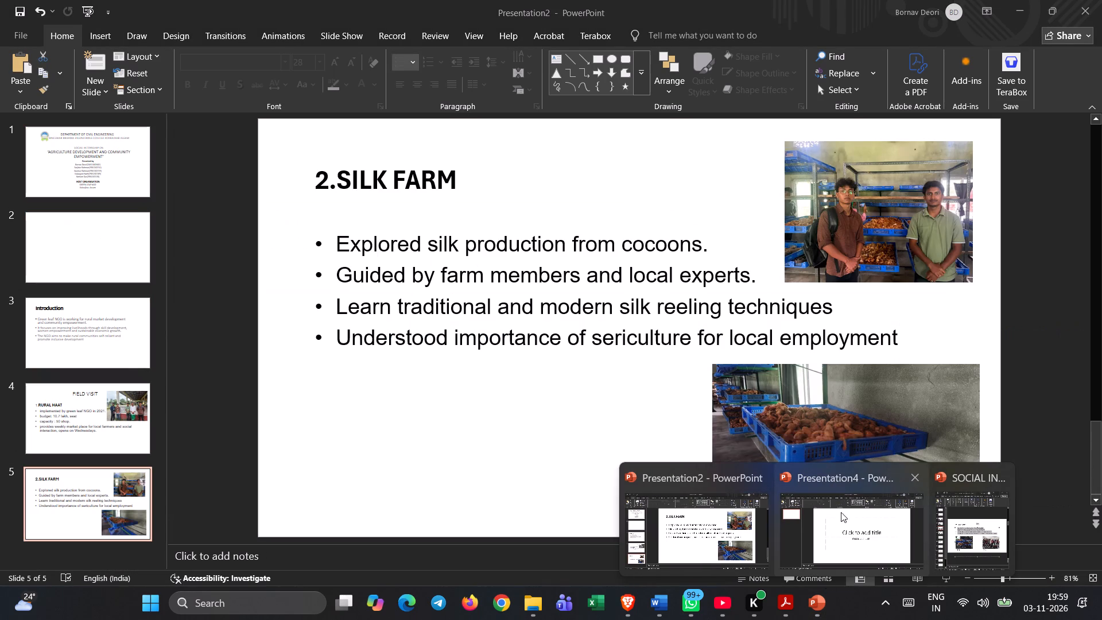
{"action": "left_click", "coordinate": [907, 474]}
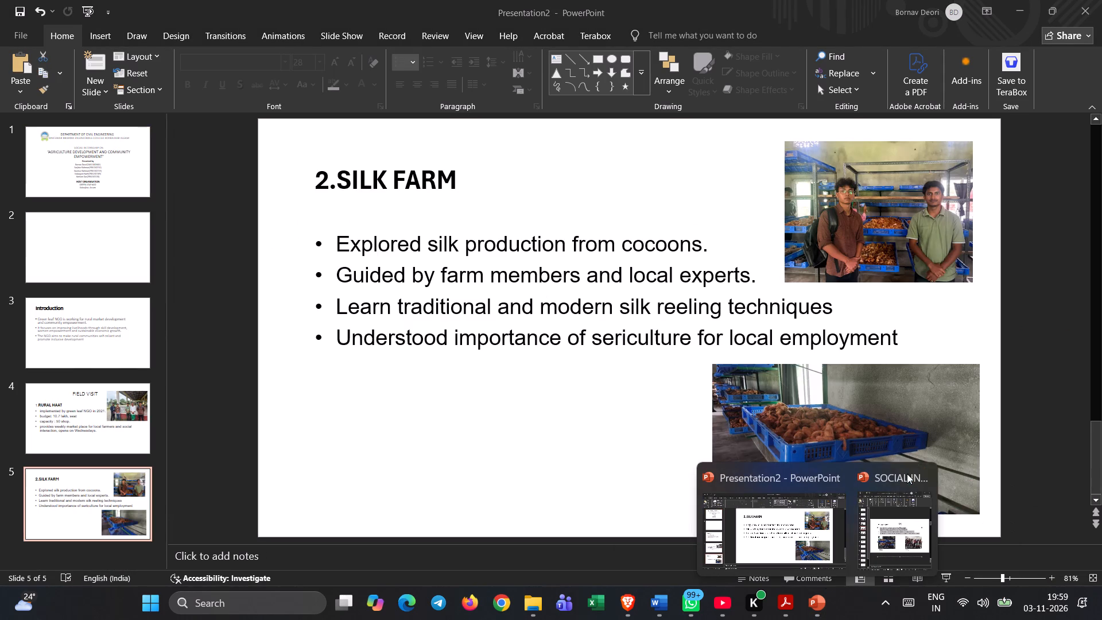
Arrange SOCIAL INTERNSHIP PPT side by side with Presentation2 and display its ONION AND BAMBOO FARM slide.
{"action": "left_click", "coordinate": [889, 513]}
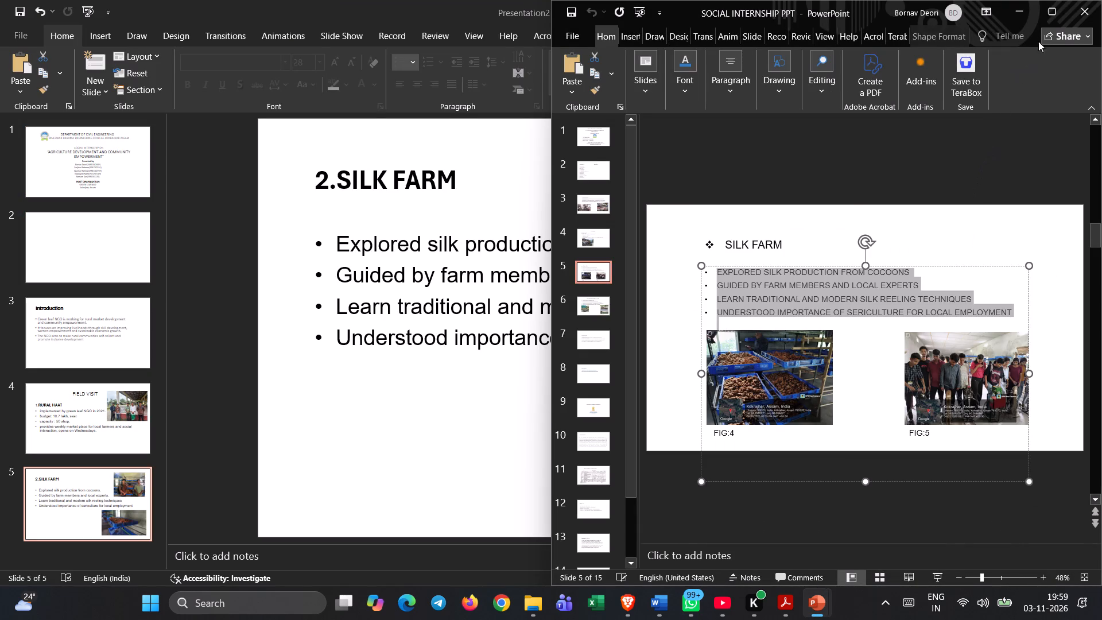
{"action": "left_click", "coordinate": [994, 51]}
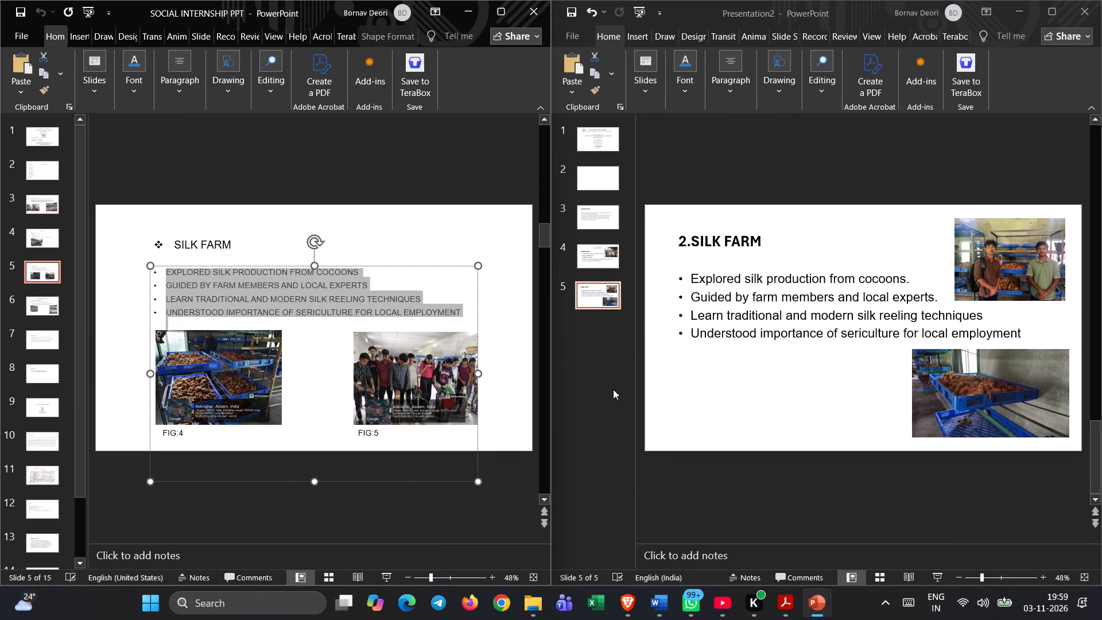
{"action": "left_click", "coordinate": [52, 308]}
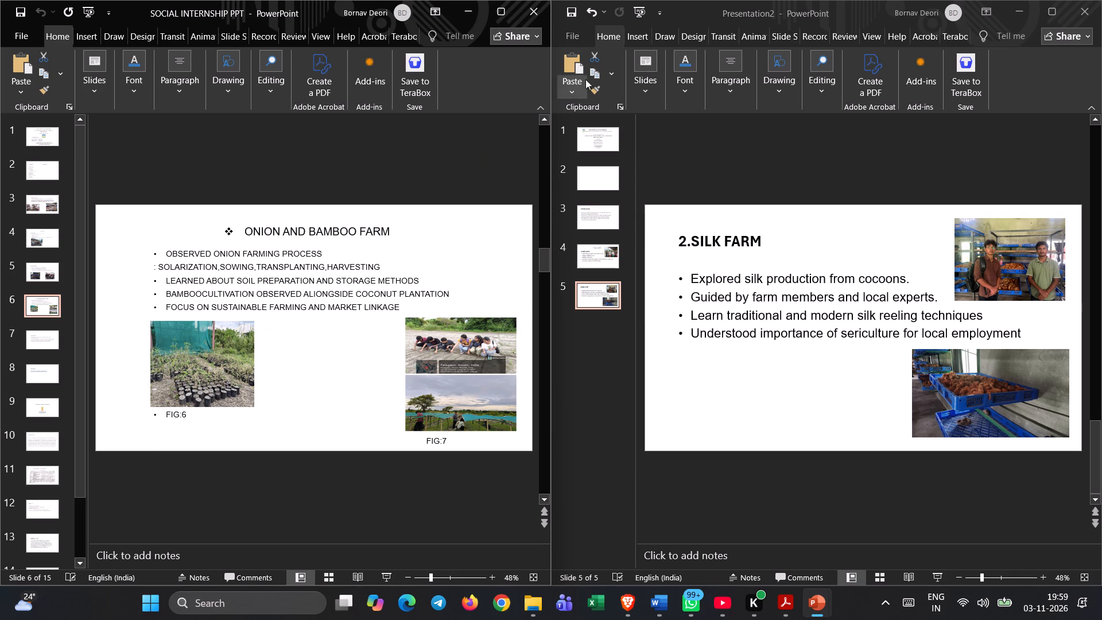
Add a new title-and-content slide after the SILK FARM slide in Presentation2.
{"action": "left_click", "coordinate": [643, 69]}
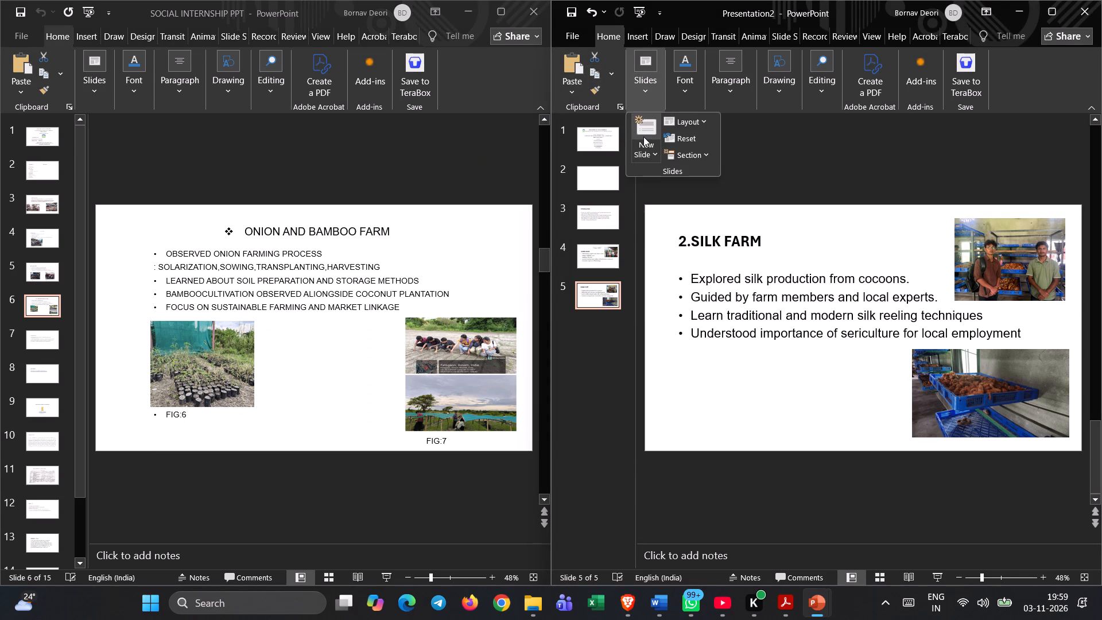
{"action": "left_click", "coordinate": [643, 137]}
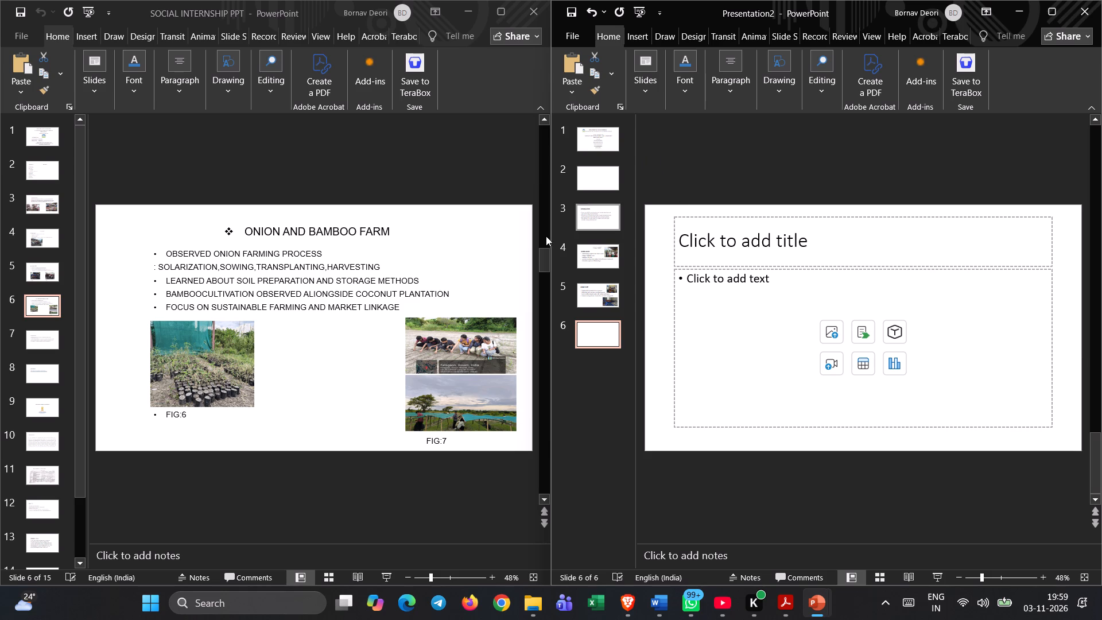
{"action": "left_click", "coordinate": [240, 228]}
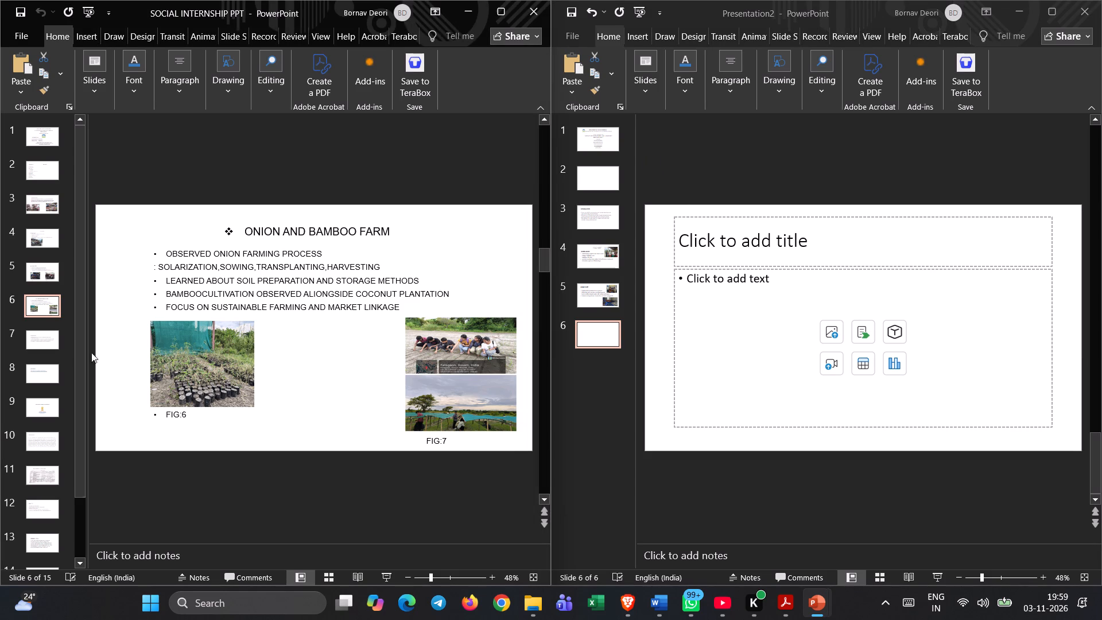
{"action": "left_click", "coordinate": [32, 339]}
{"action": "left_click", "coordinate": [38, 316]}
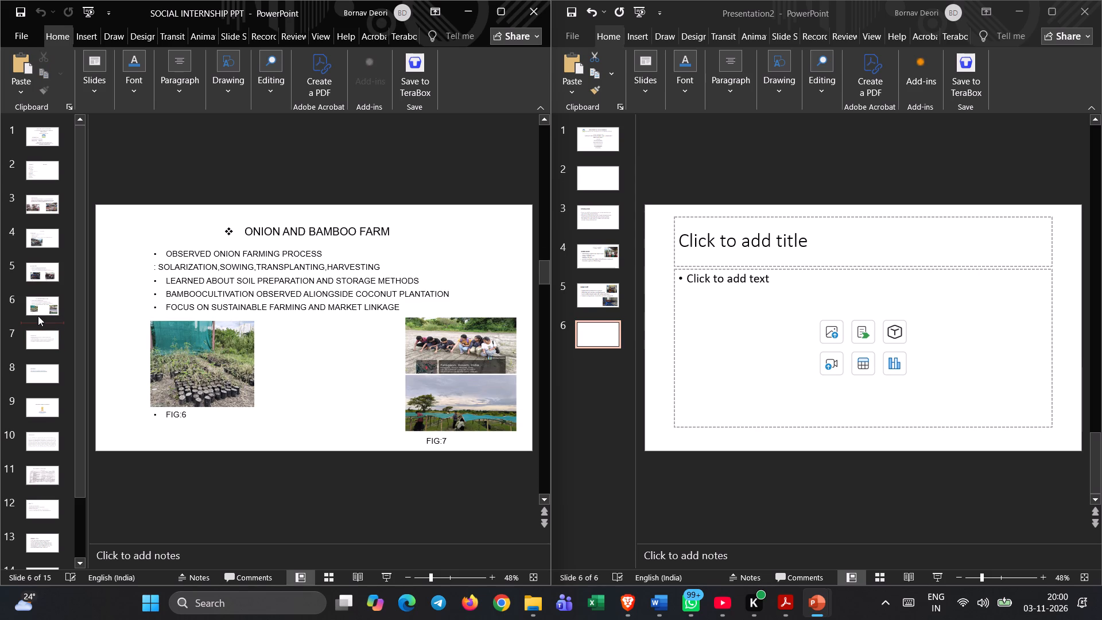
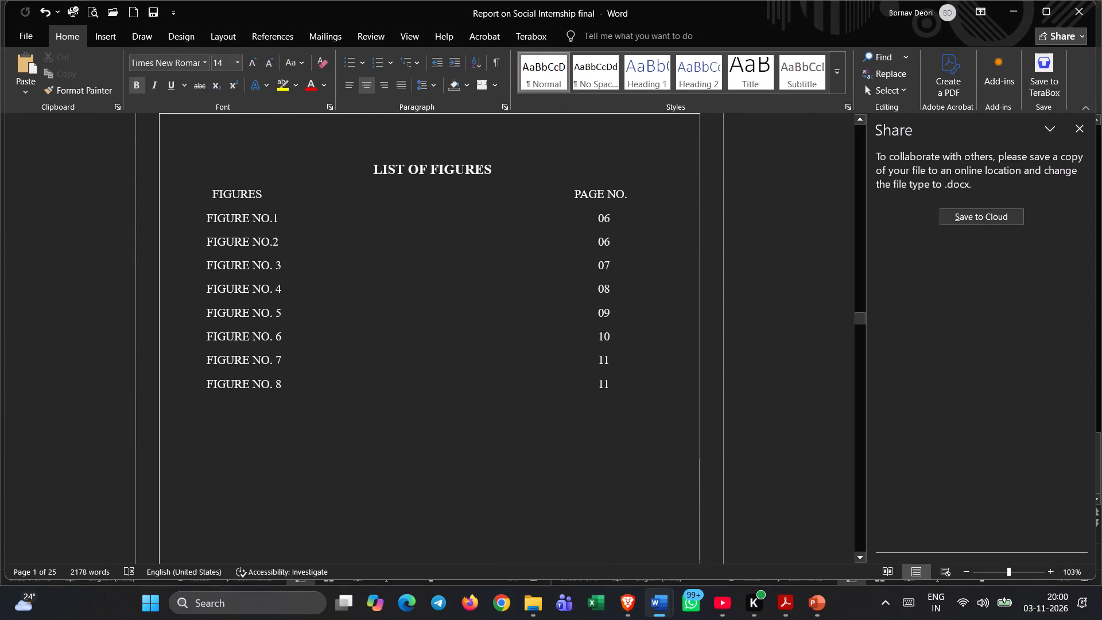
Look through the Report on Social Internship final document in Word for the farm visit sections and their photos.
{"action": "scroll", "coordinate": [490, 404], "scroll_direction": "down", "scroll_amount": 6}
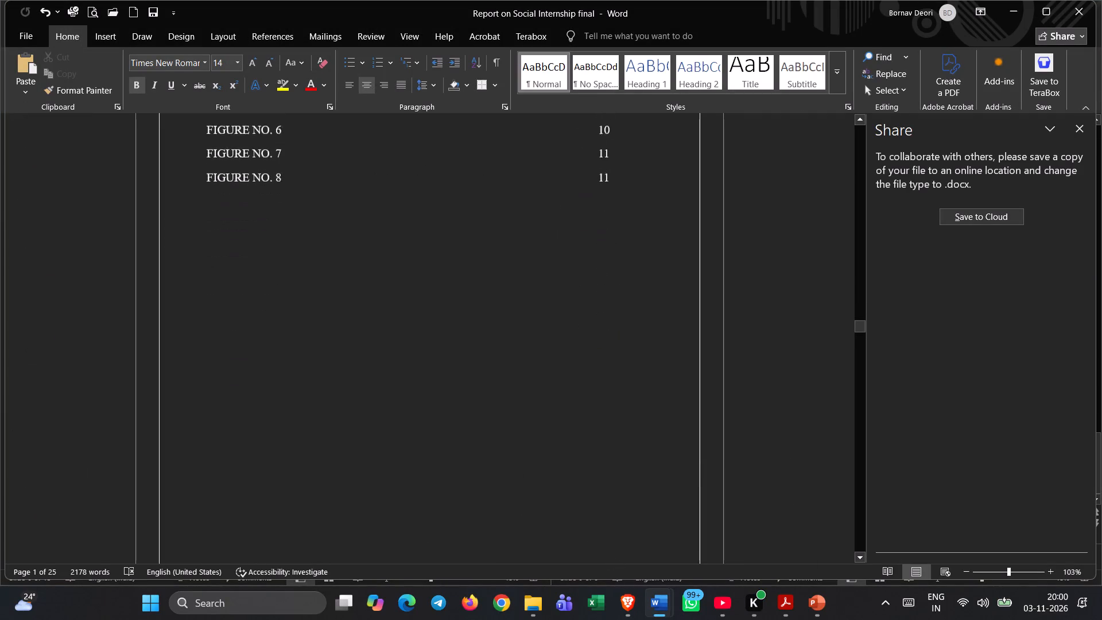
{"action": "scroll", "coordinate": [490, 404], "scroll_direction": "down", "scroll_amount": 20}
{"action": "scroll", "coordinate": [490, 404], "scroll_direction": "down", "scroll_amount": 10}
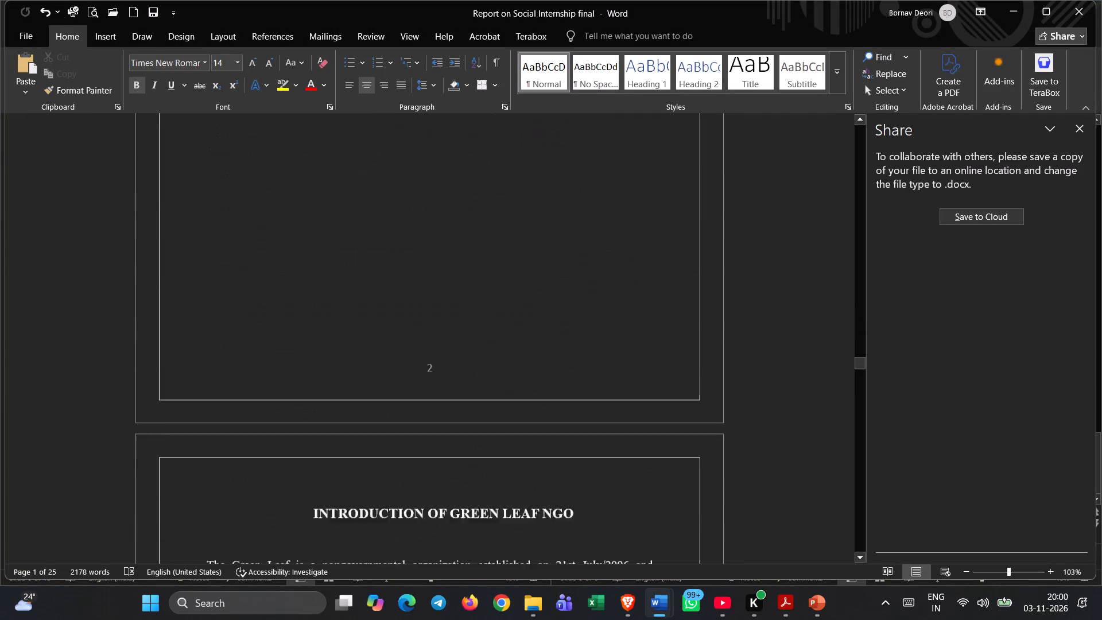
{"action": "scroll", "coordinate": [490, 404], "scroll_direction": "down", "scroll_amount": 20}
{"action": "scroll", "coordinate": [490, 404], "scroll_direction": "down", "scroll_amount": 14}
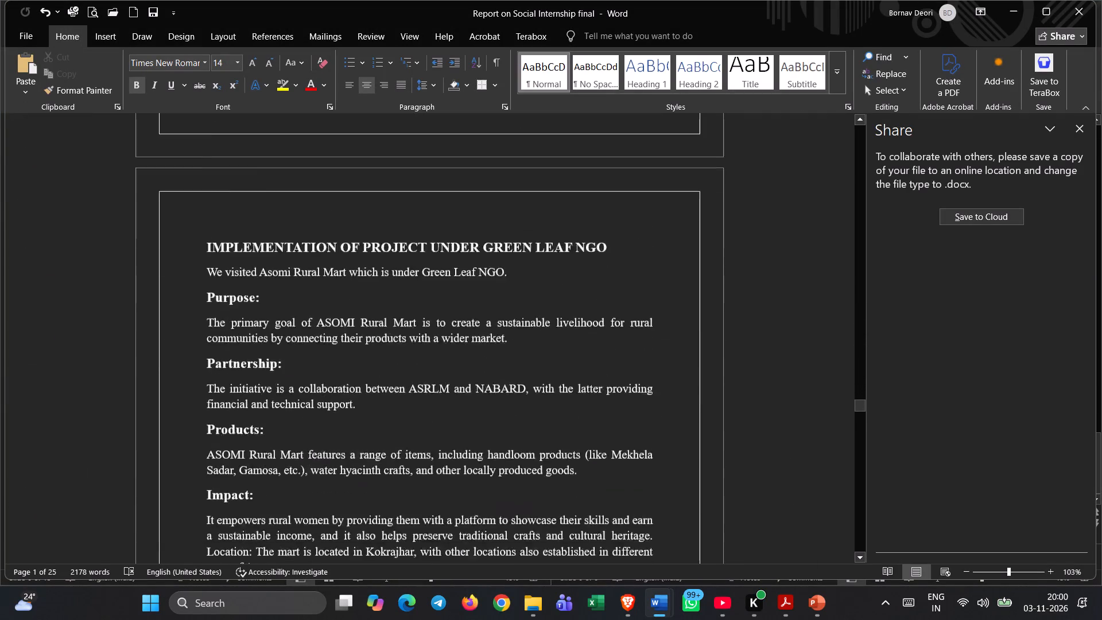
{"action": "scroll", "coordinate": [492, 398], "scroll_direction": "down", "scroll_amount": 20}
{"action": "scroll", "coordinate": [492, 398], "scroll_direction": "down", "scroll_amount": 14}
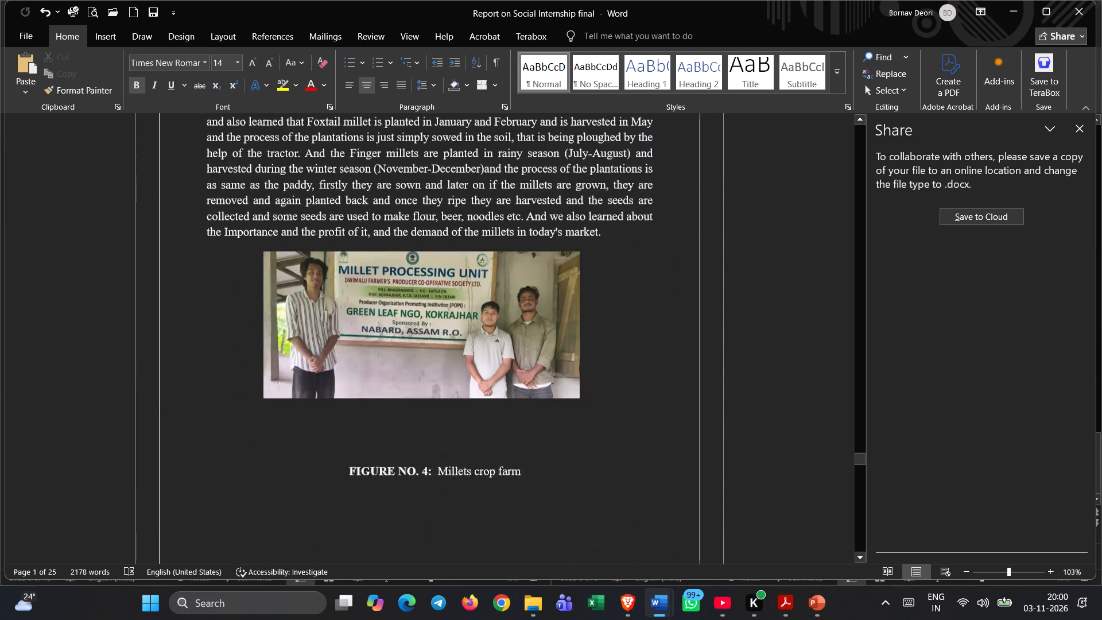
{"action": "scroll", "coordinate": [498, 383], "scroll_direction": "down", "scroll_amount": 18}
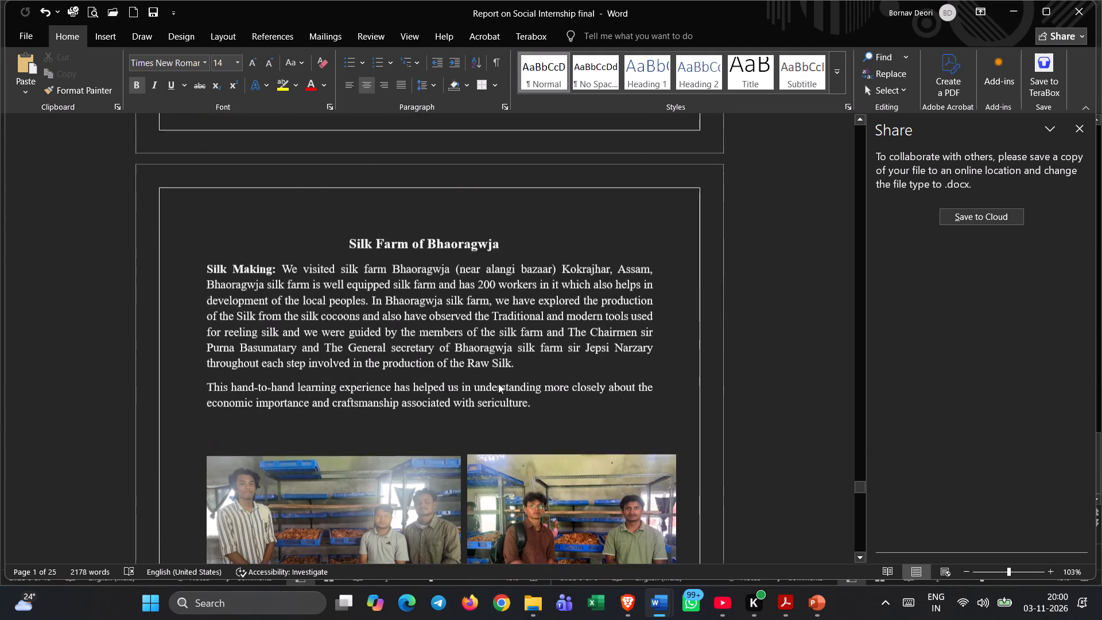
{"action": "scroll", "coordinate": [498, 383], "scroll_direction": "down", "scroll_amount": 5}
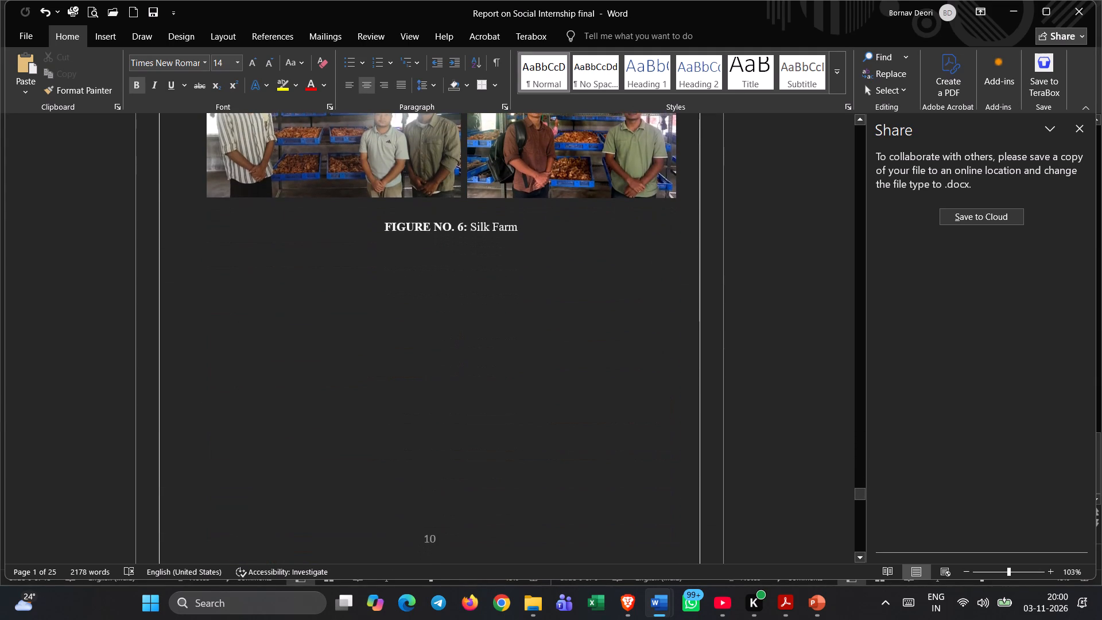
Look through the report's silk farm photos and conclusion in Word, ending on the wooden racks and bamboo trays picture.
{"action": "scroll", "coordinate": [498, 383], "scroll_direction": "up", "scroll_amount": 2}
{"action": "scroll", "coordinate": [498, 383], "scroll_direction": "down", "scroll_amount": 16}
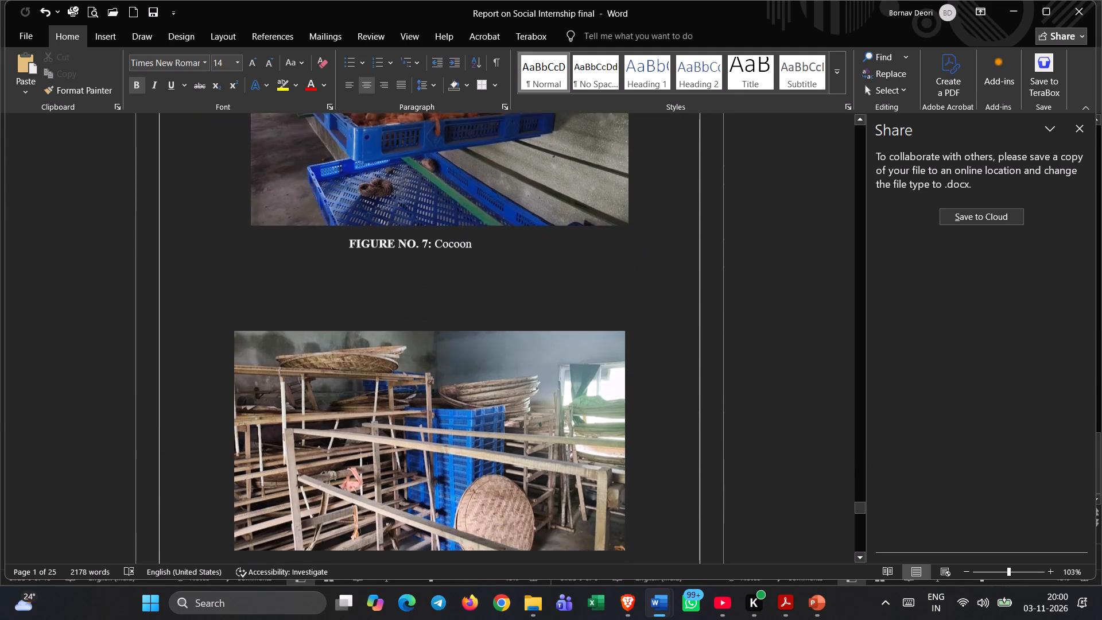
{"action": "scroll", "coordinate": [498, 383], "scroll_direction": "down", "scroll_amount": 4}
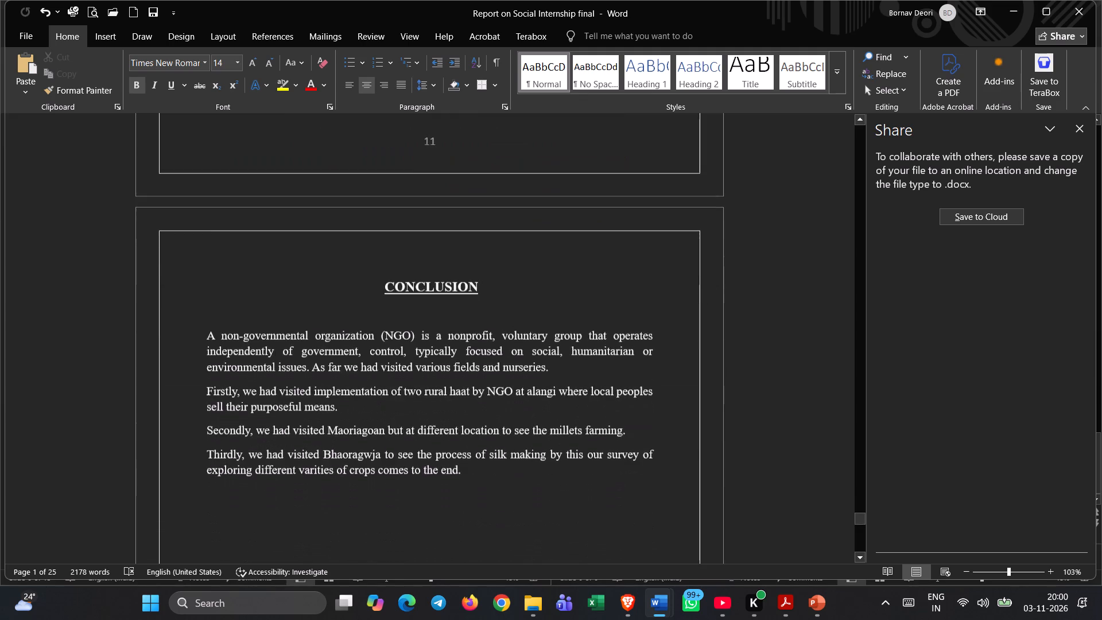
{"action": "scroll", "coordinate": [498, 383], "scroll_direction": "down", "scroll_amount": 4}
{"action": "scroll", "coordinate": [498, 383], "scroll_direction": "up", "scroll_amount": 7}
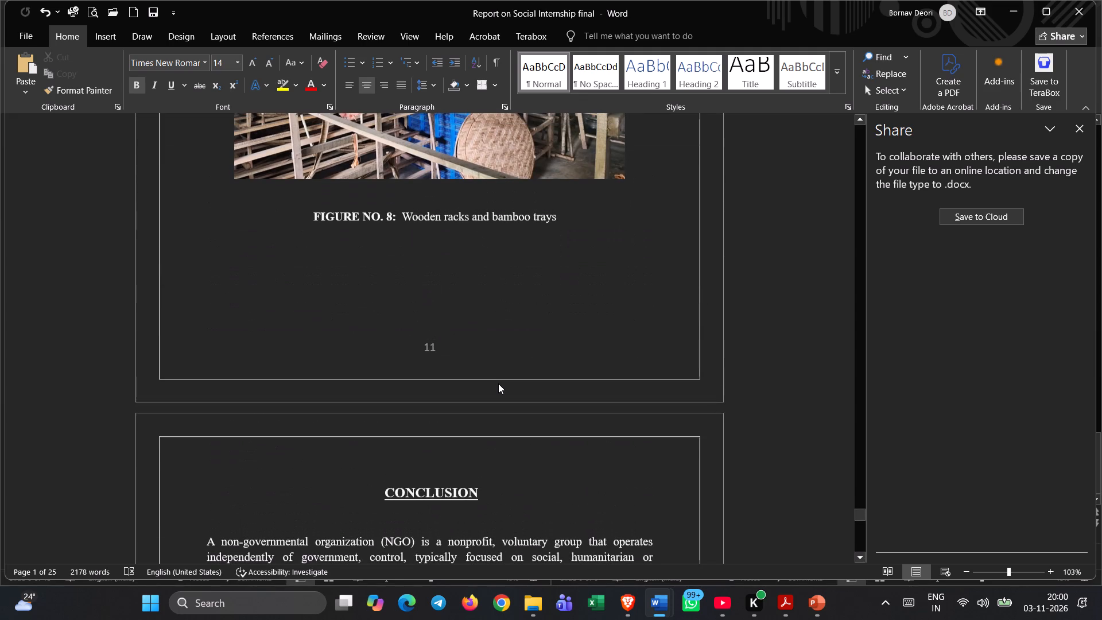
{"action": "scroll", "coordinate": [498, 383], "scroll_direction": "up", "scroll_amount": 2}
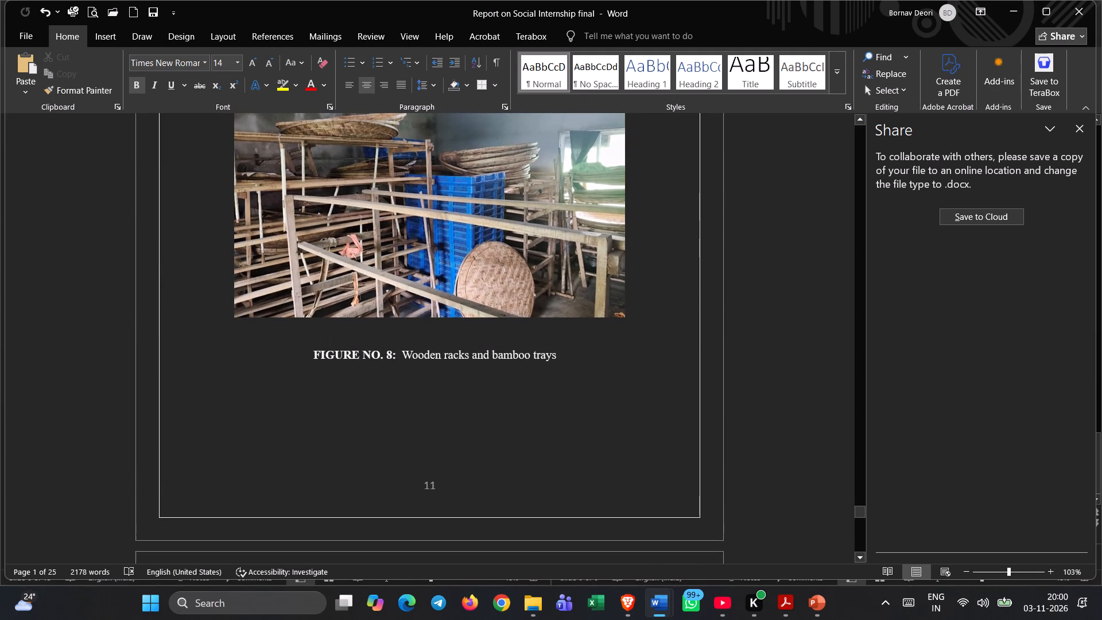
{"action": "left_click", "coordinate": [467, 259]}
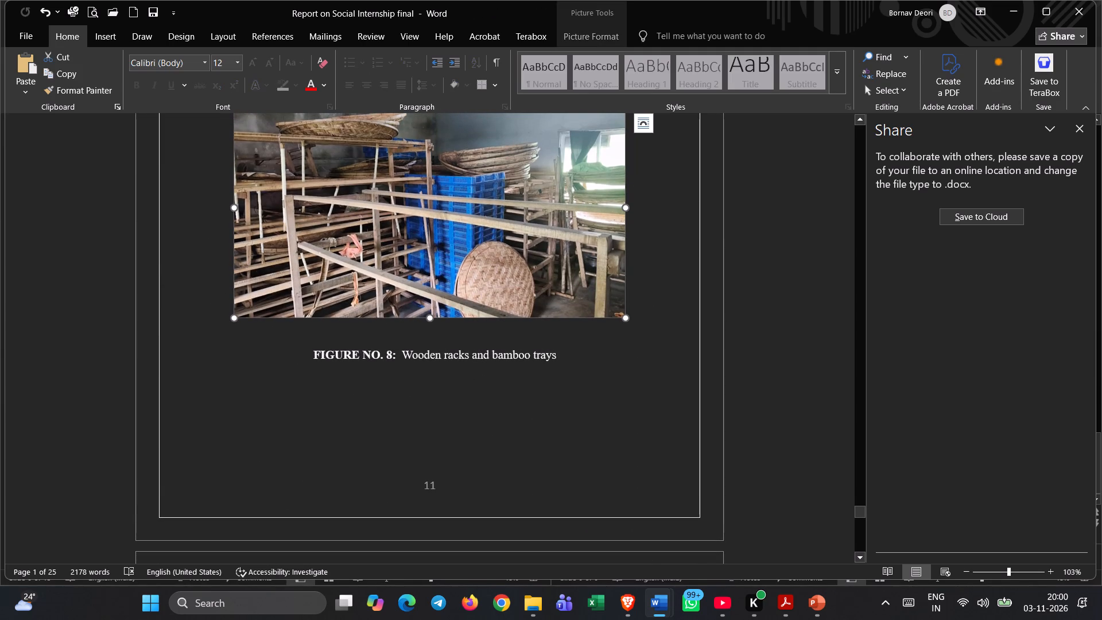
Insert the photo WhatsApp Image 2026-08-20 at 22.02.23 from the social internship folder in File Explorer into Presentation2's empty slide 6.
{"action": "left_click", "coordinate": [533, 603]}
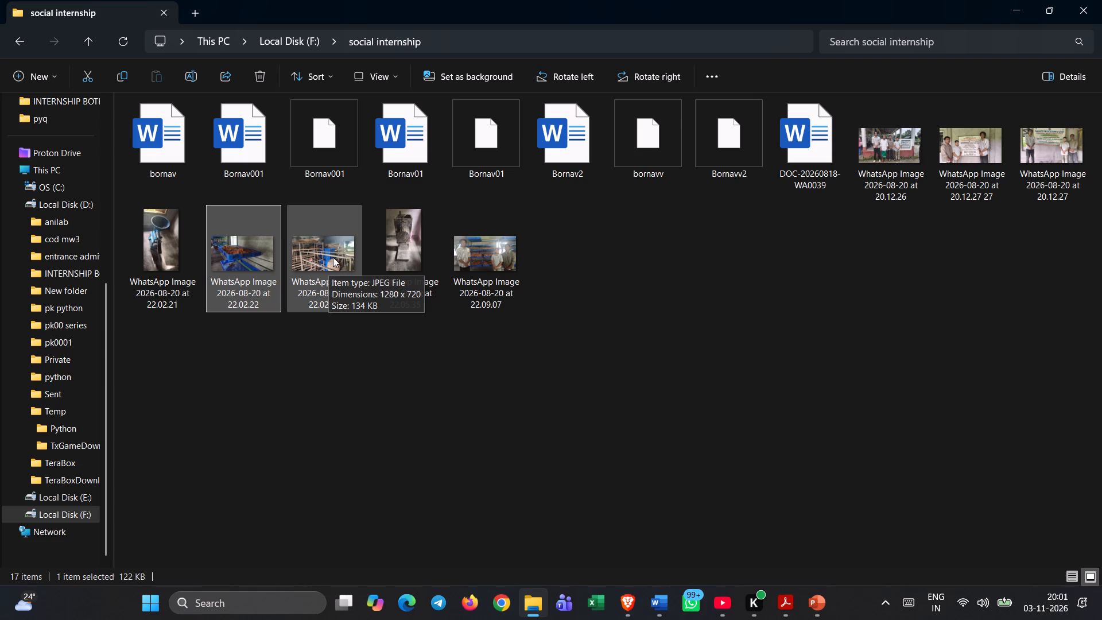
{"action": "left_click_drag", "start_coordinate": [332, 255], "coordinate": [879, 619]}
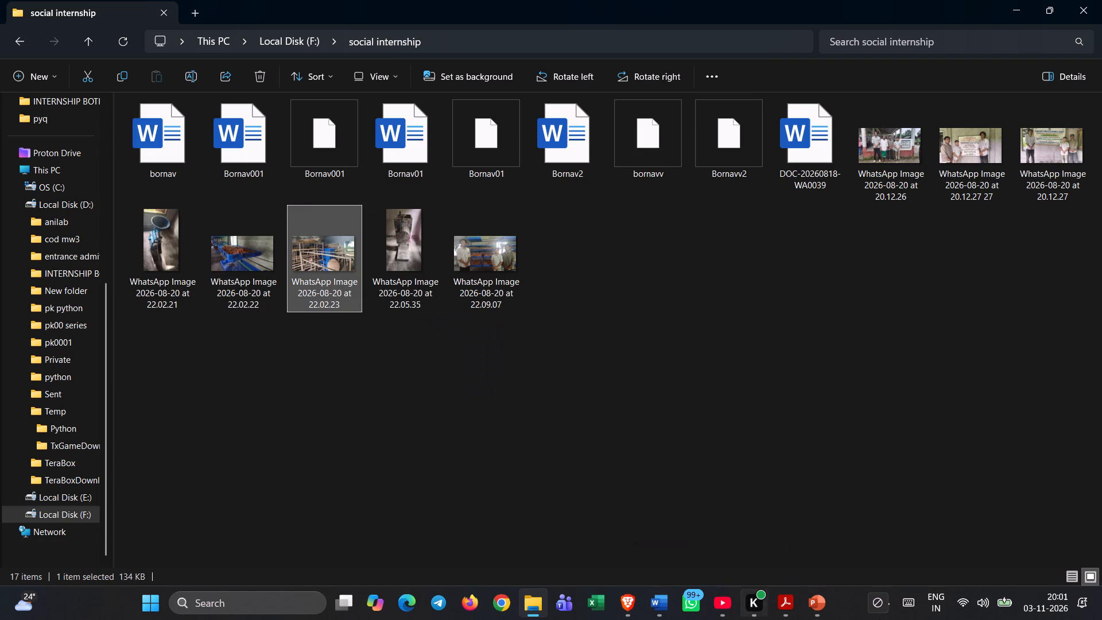
{"action": "left_click_drag", "start_coordinate": [879, 619], "coordinate": [765, 570]}
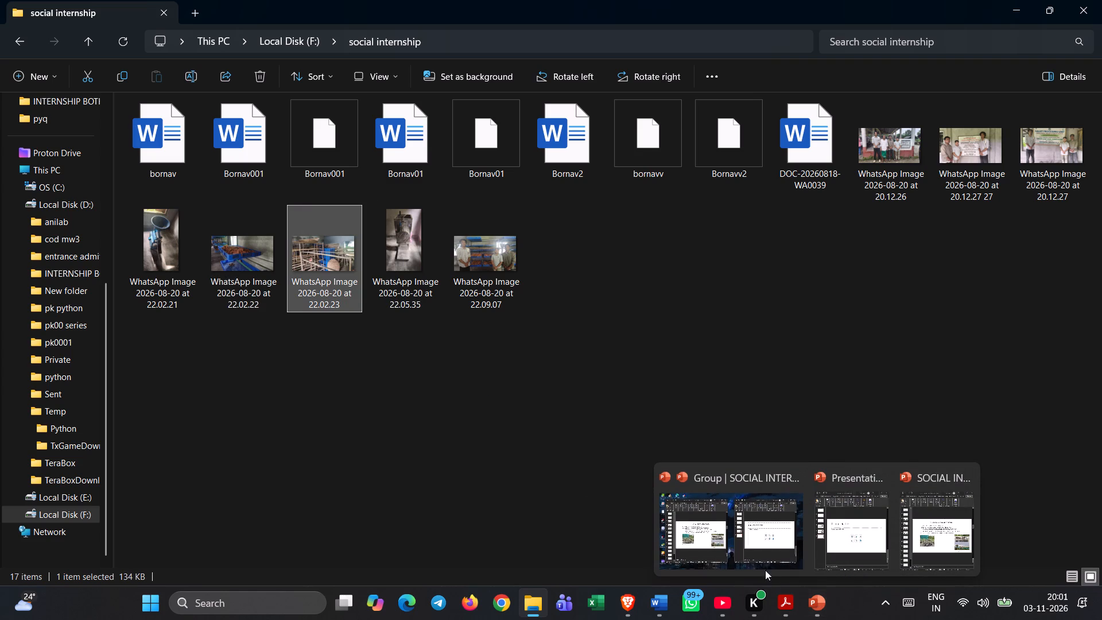
{"action": "left_click_drag", "start_coordinate": [765, 570], "coordinate": [771, 534]}
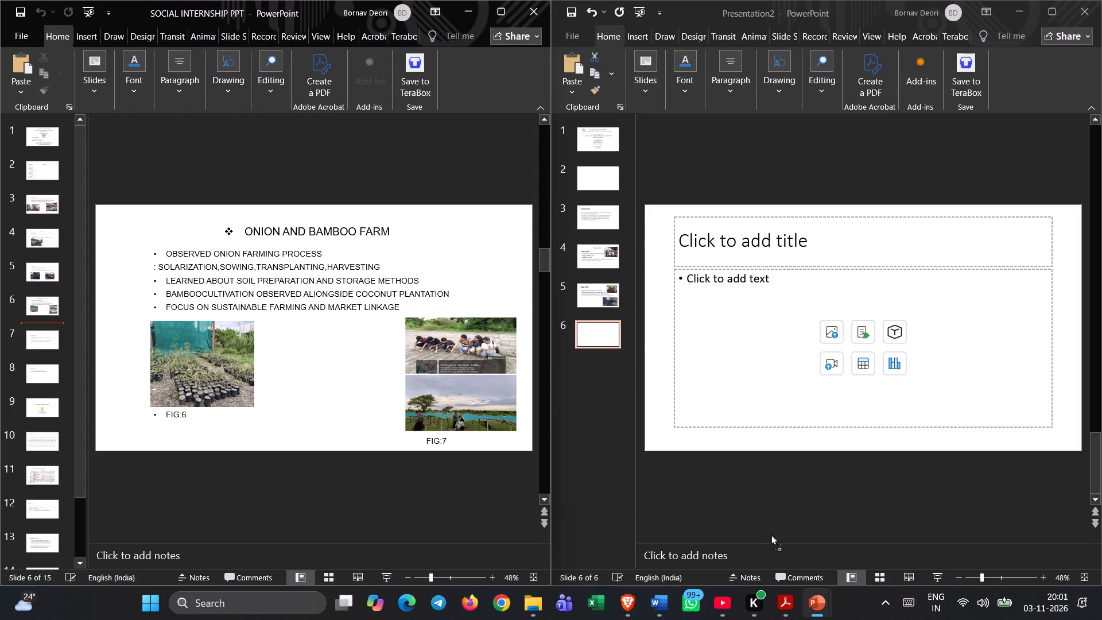
{"action": "left_click_drag", "start_coordinate": [771, 534], "coordinate": [669, 295]}
{"action": "left_click_drag", "start_coordinate": [669, 295], "coordinate": [710, 295]}
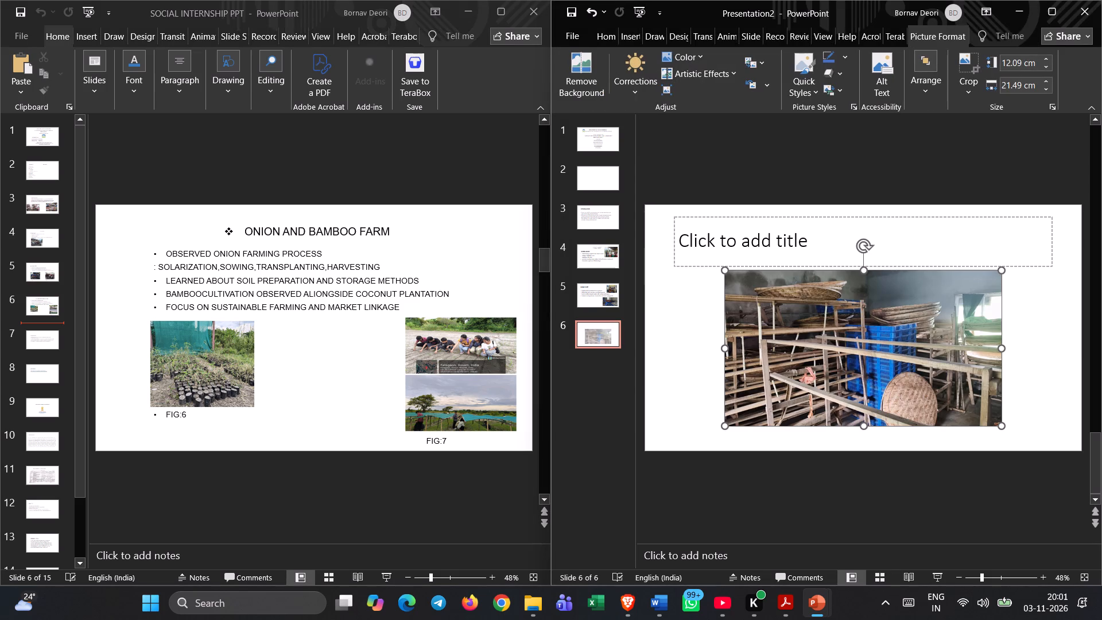
Move the photo of bamboo racks and blue crates up over the title area of slide 6 and resize it to about 11.93 cm by 21.22 cm.
{"action": "left_click_drag", "start_coordinate": [769, 318], "coordinate": [700, 281]}
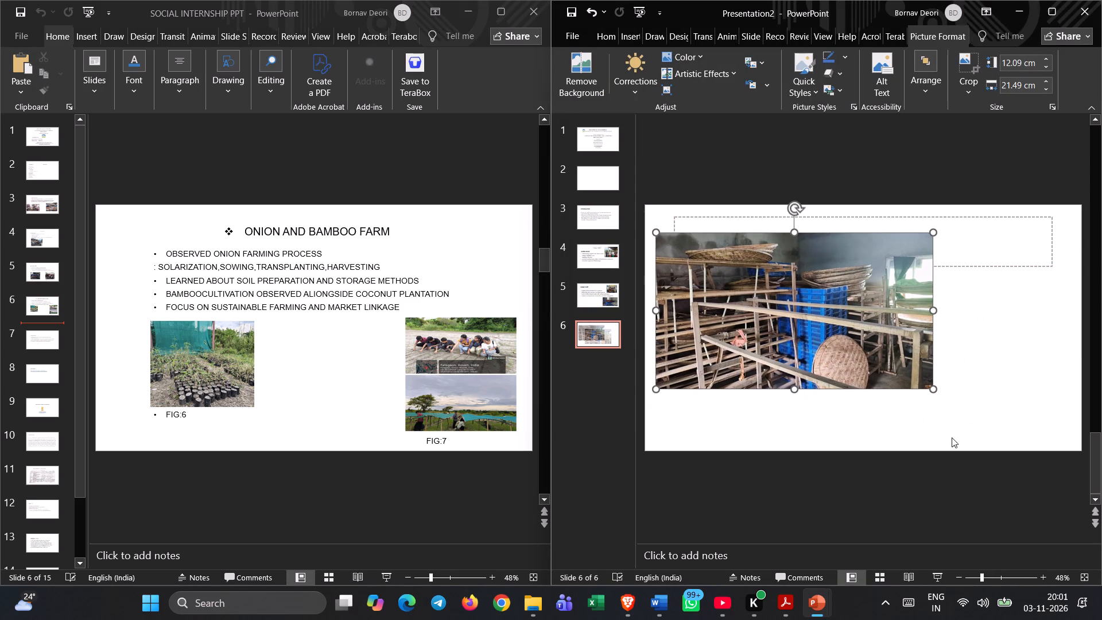
{"action": "left_click_drag", "start_coordinate": [933, 388], "coordinate": [880, 335]}
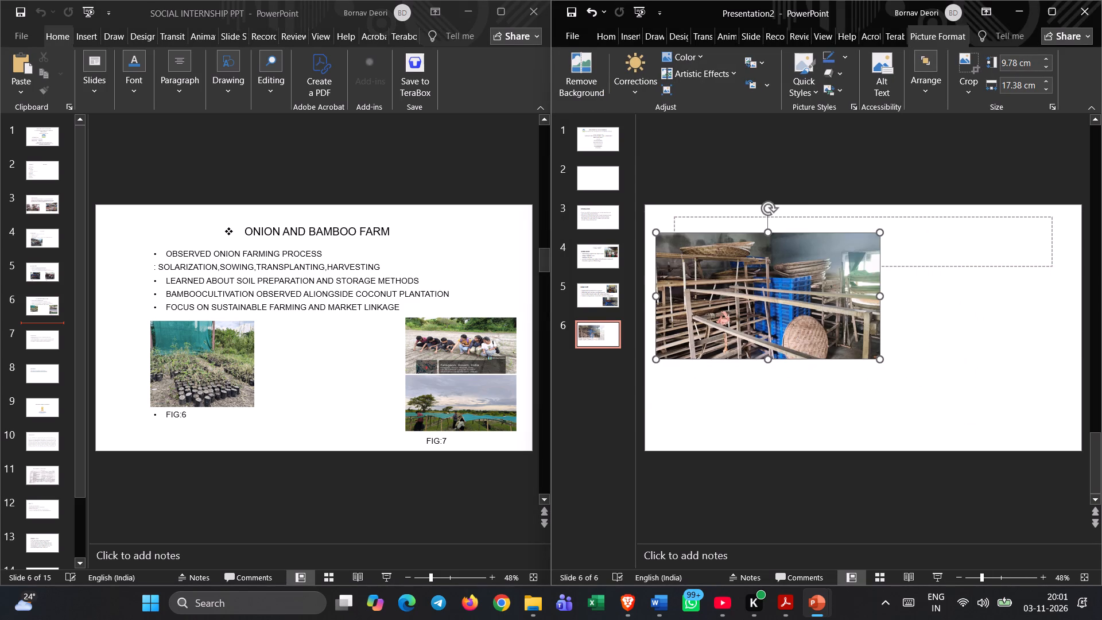
{"action": "left_click_drag", "start_coordinate": [805, 315], "coordinate": [818, 303]}
{"action": "left_click", "coordinate": [812, 308]}
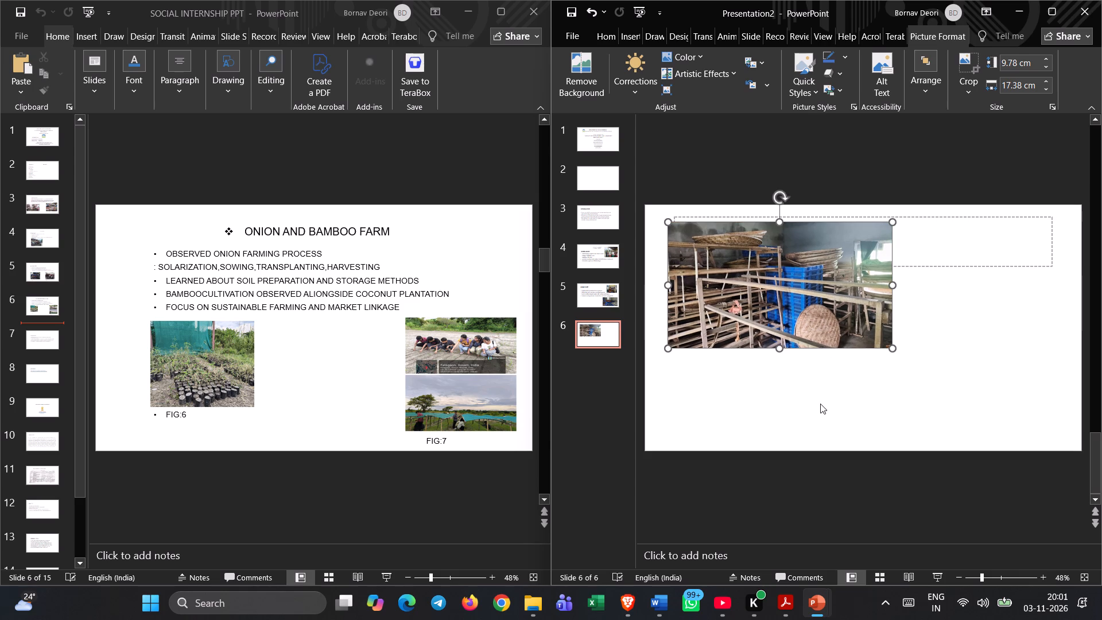
{"action": "left_click_drag", "start_coordinate": [778, 318], "coordinate": [813, 327]}
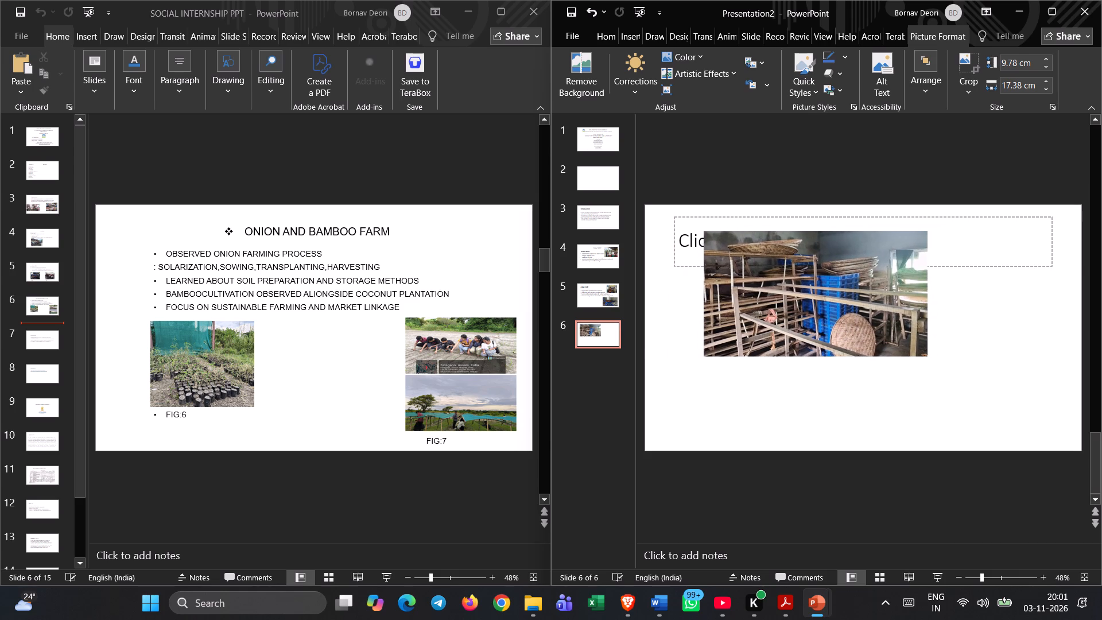
{"action": "left_click_drag", "start_coordinate": [813, 327], "coordinate": [794, 323]}
{"action": "left_click_drag", "start_coordinate": [909, 352], "coordinate": [926, 360]}
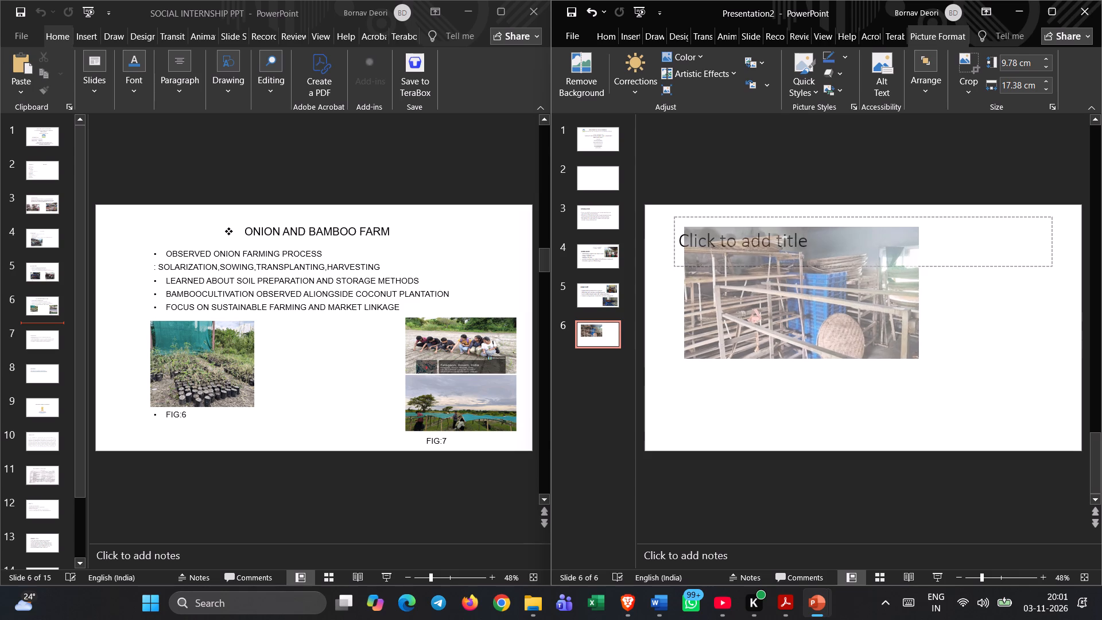
{"action": "left_click_drag", "start_coordinate": [926, 360], "coordinate": [957, 370]}
{"action": "left_click_drag", "start_coordinate": [839, 335], "coordinate": [855, 331]}
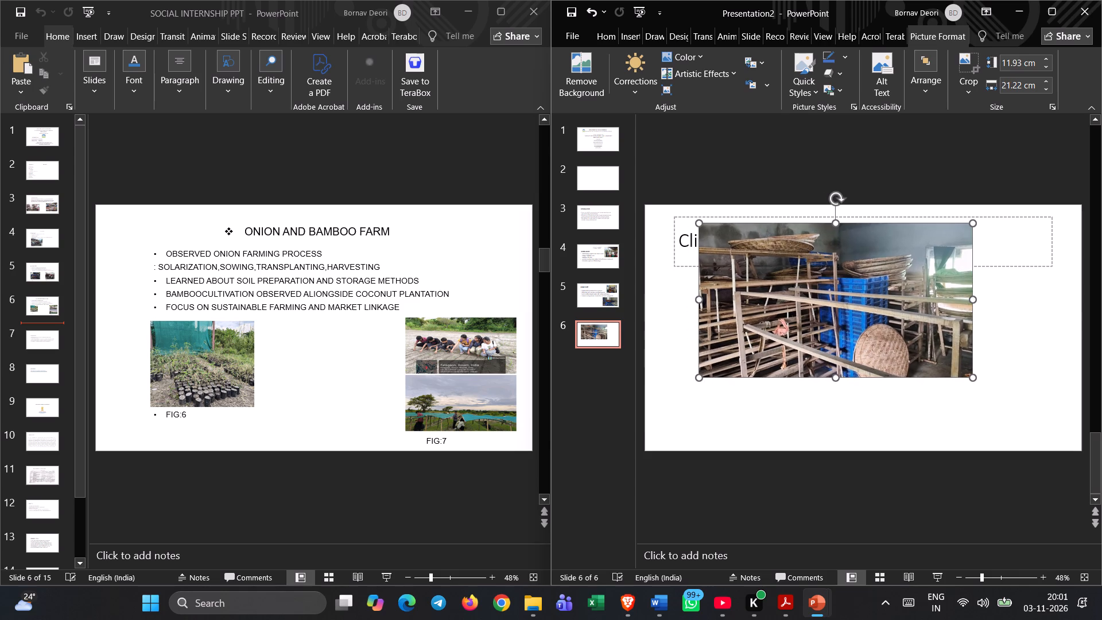
{"action": "left_click", "coordinate": [777, 403]}
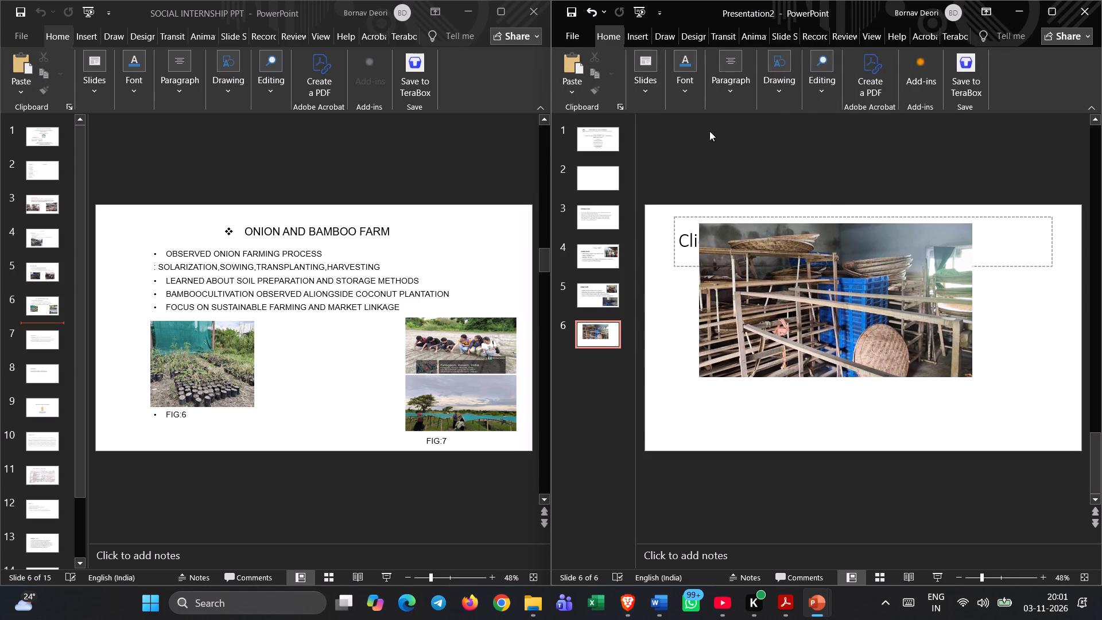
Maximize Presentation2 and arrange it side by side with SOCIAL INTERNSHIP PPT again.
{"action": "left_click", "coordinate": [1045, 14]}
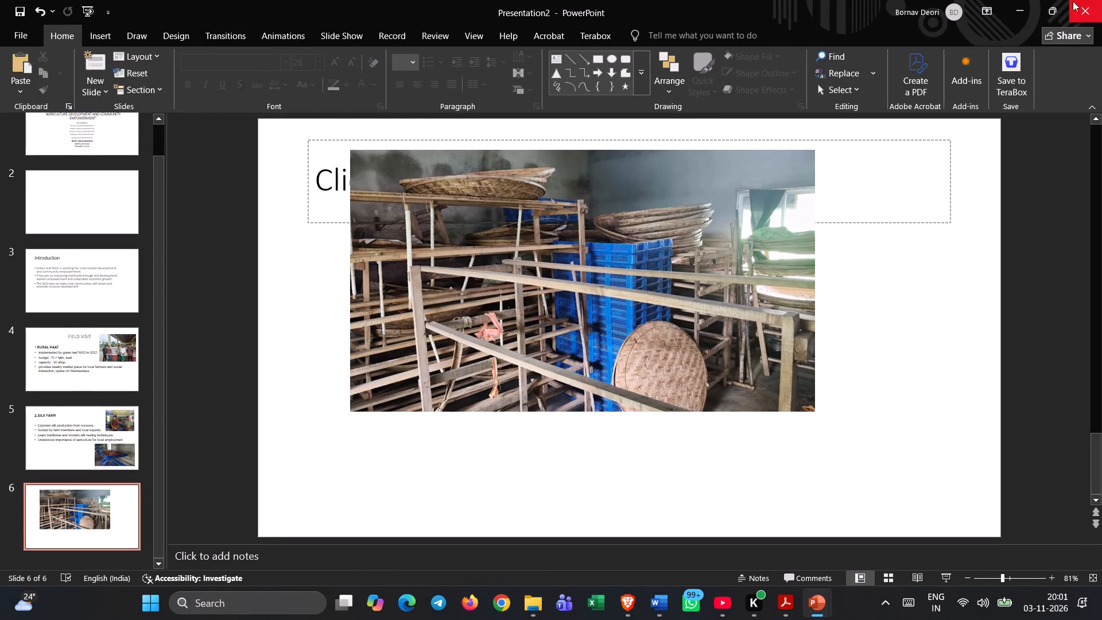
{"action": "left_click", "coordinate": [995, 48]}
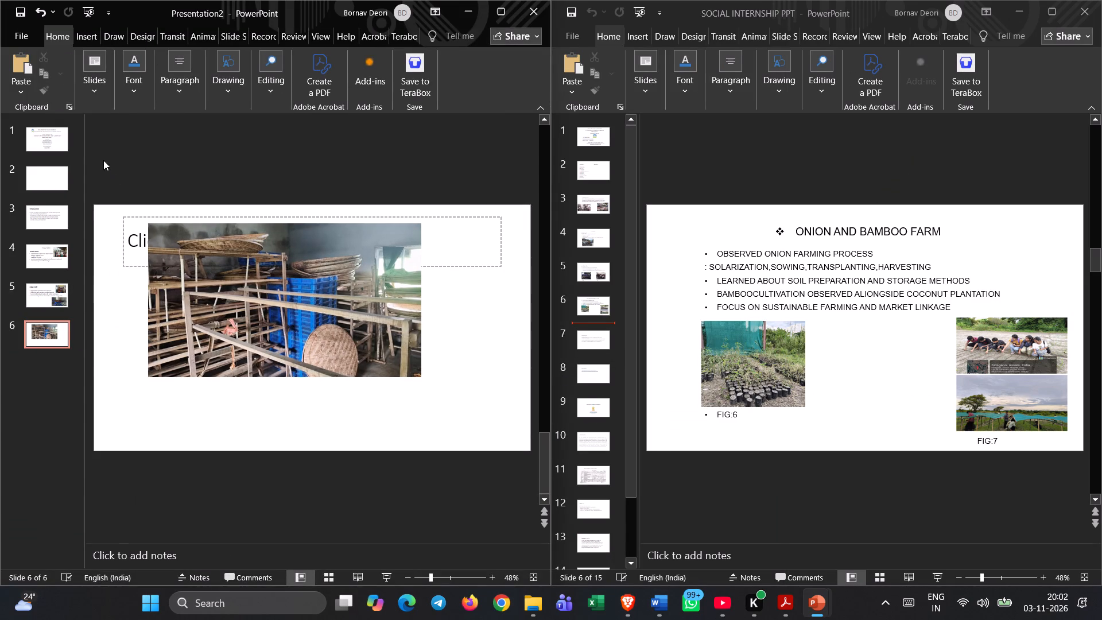
Add a new title-and-content slide after the bamboo racks photo slide in Presentation2.
{"action": "left_click", "coordinate": [95, 73]}
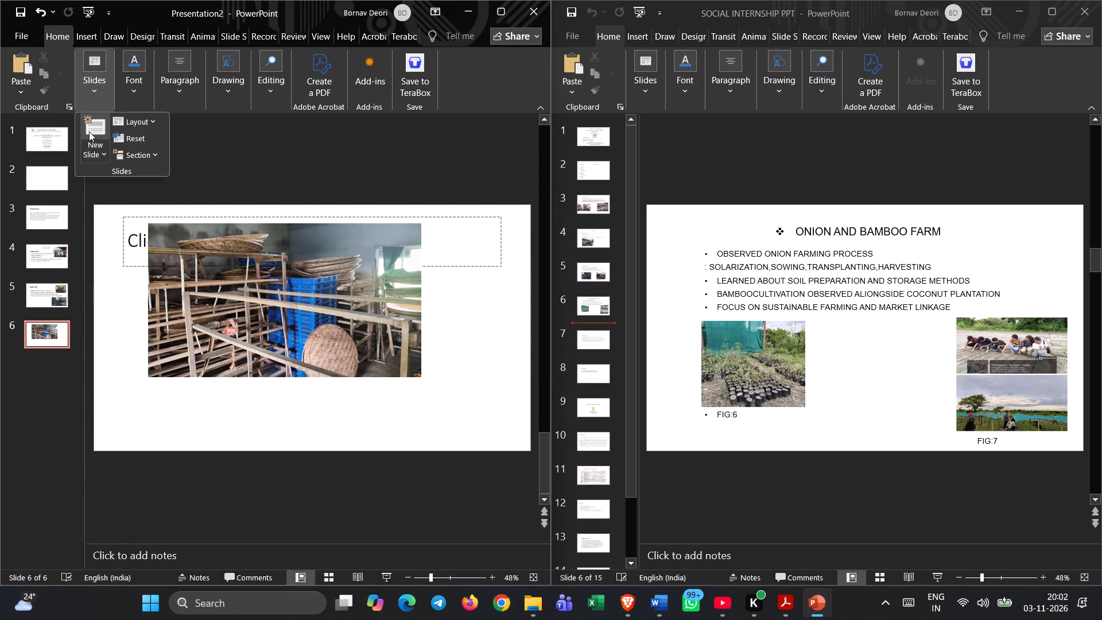
{"action": "left_click", "coordinate": [89, 132]}
{"action": "left_click", "coordinate": [46, 366]}
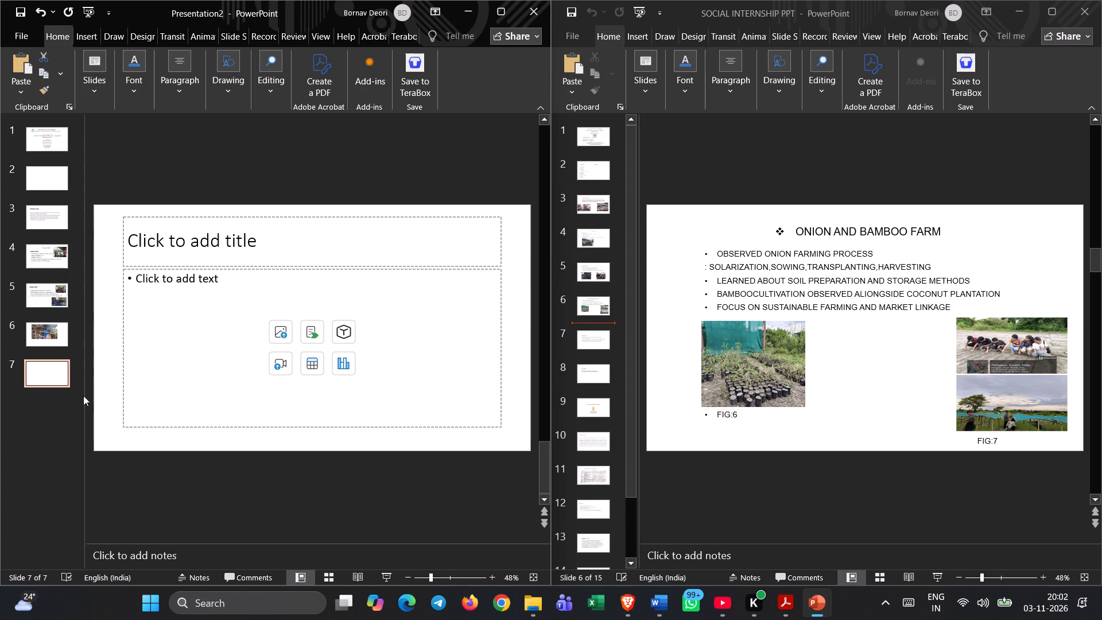
Find the millets section in the Report on Social Internship final document and copy "THE MILLETS CROPS" from its heading.
{"action": "left_click", "coordinate": [648, 611]}
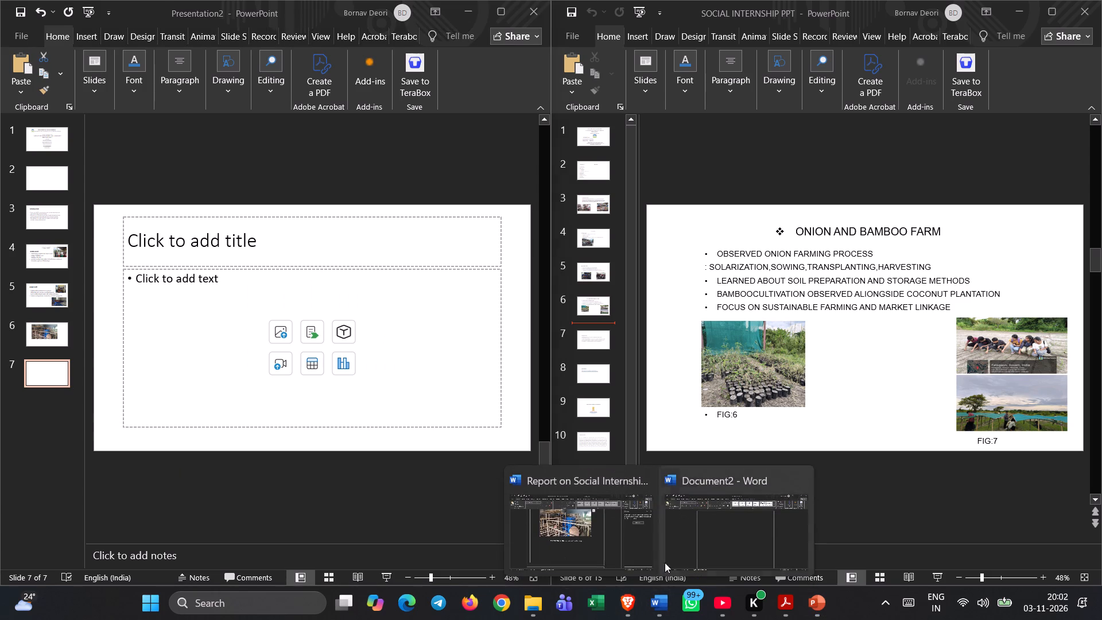
{"action": "left_click", "coordinate": [571, 537]}
{"action": "scroll", "coordinate": [525, 431], "scroll_direction": "down", "scroll_amount": 5}
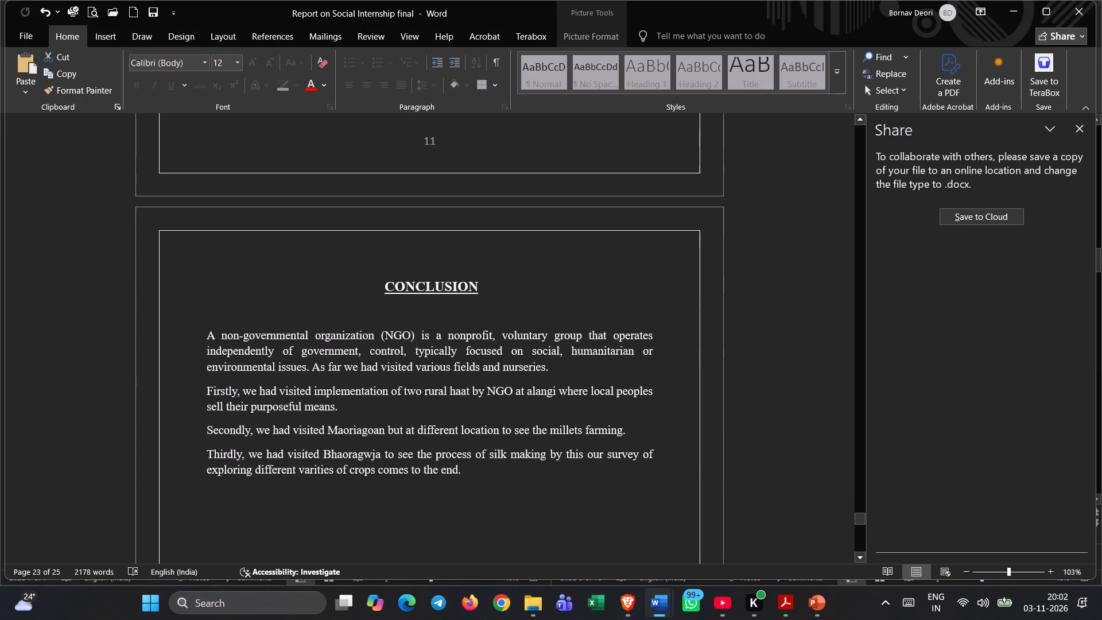
{"action": "scroll", "coordinate": [525, 431], "scroll_direction": "up", "scroll_amount": 20}
{"action": "scroll", "coordinate": [525, 431], "scroll_direction": "up", "scroll_amount": 5}
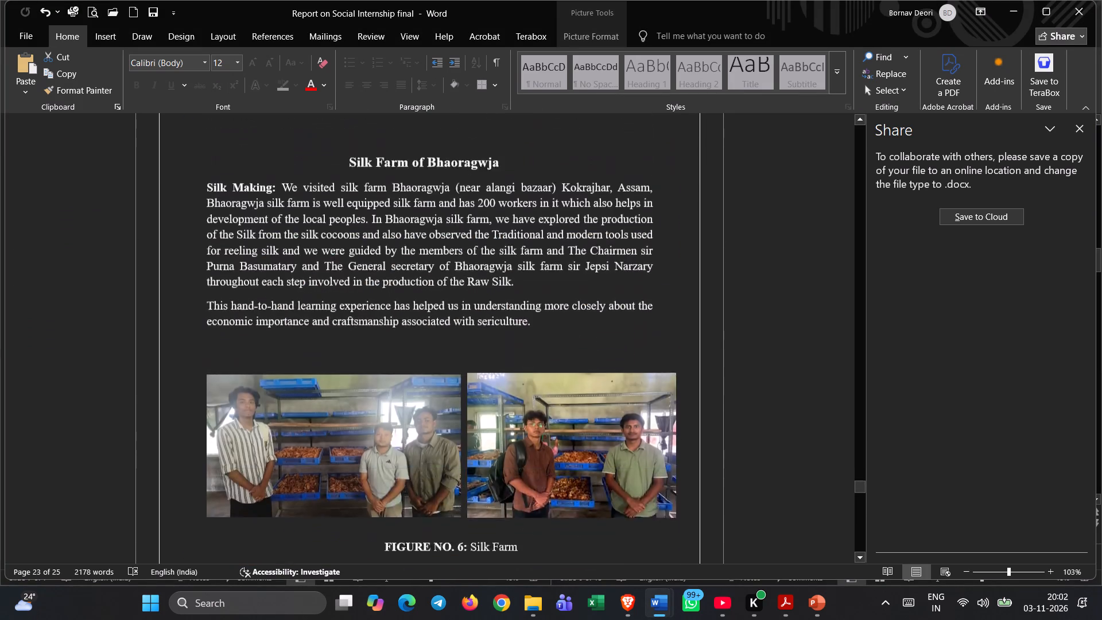
{"action": "scroll", "coordinate": [525, 431], "scroll_direction": "up", "scroll_amount": 16}
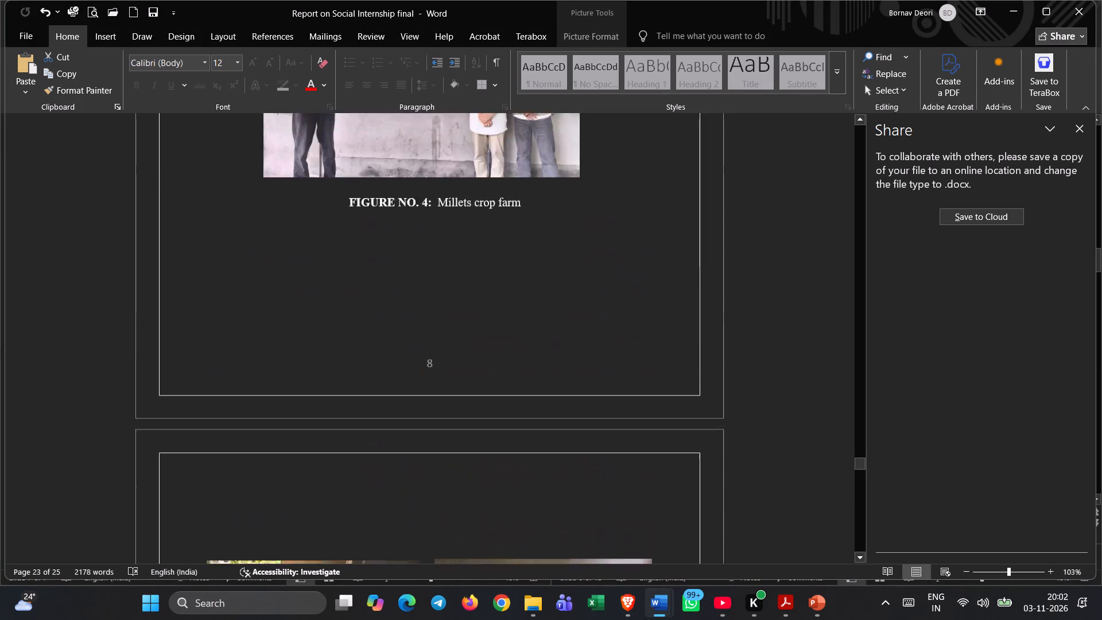
{"action": "scroll", "coordinate": [525, 431], "scroll_direction": "up", "scroll_amount": 8}
{"action": "scroll", "coordinate": [525, 431], "scroll_direction": "down", "scroll_amount": 2}
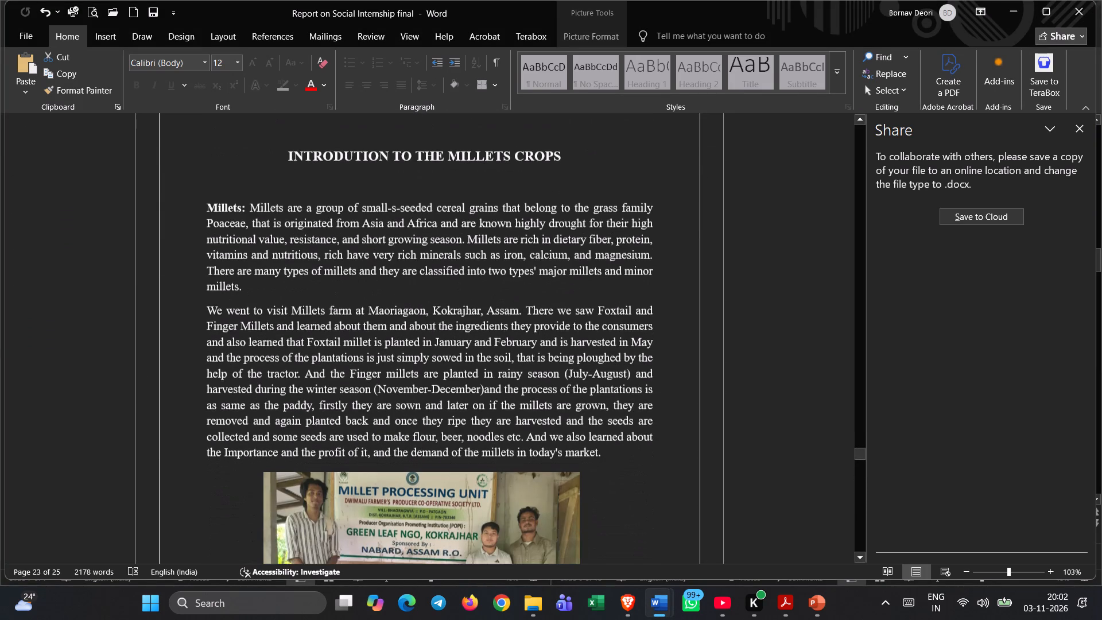
{"action": "scroll", "coordinate": [525, 431], "scroll_direction": "up", "scroll_amount": 1}
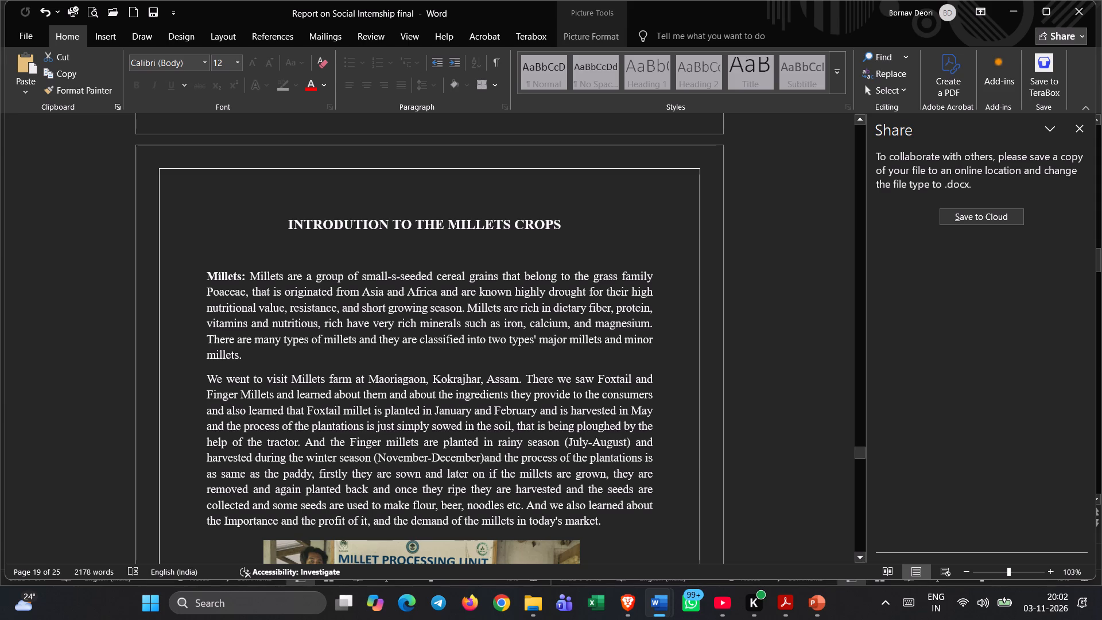
{"action": "left_click_drag", "start_coordinate": [415, 223], "coordinate": [576, 225]}
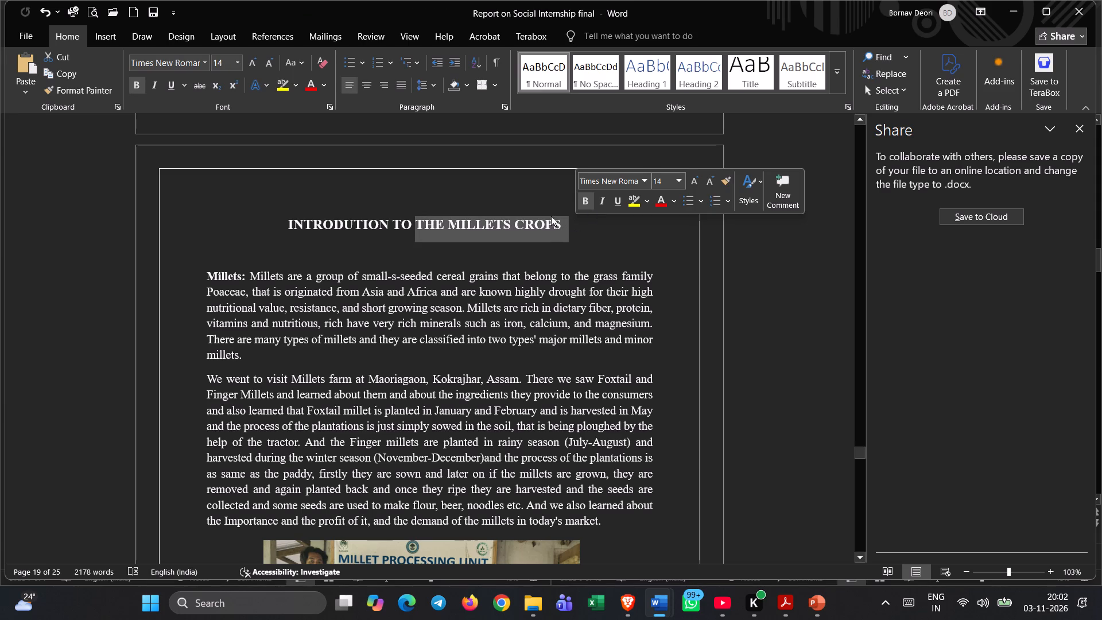
{"action": "key", "text": "ctrl+c"}
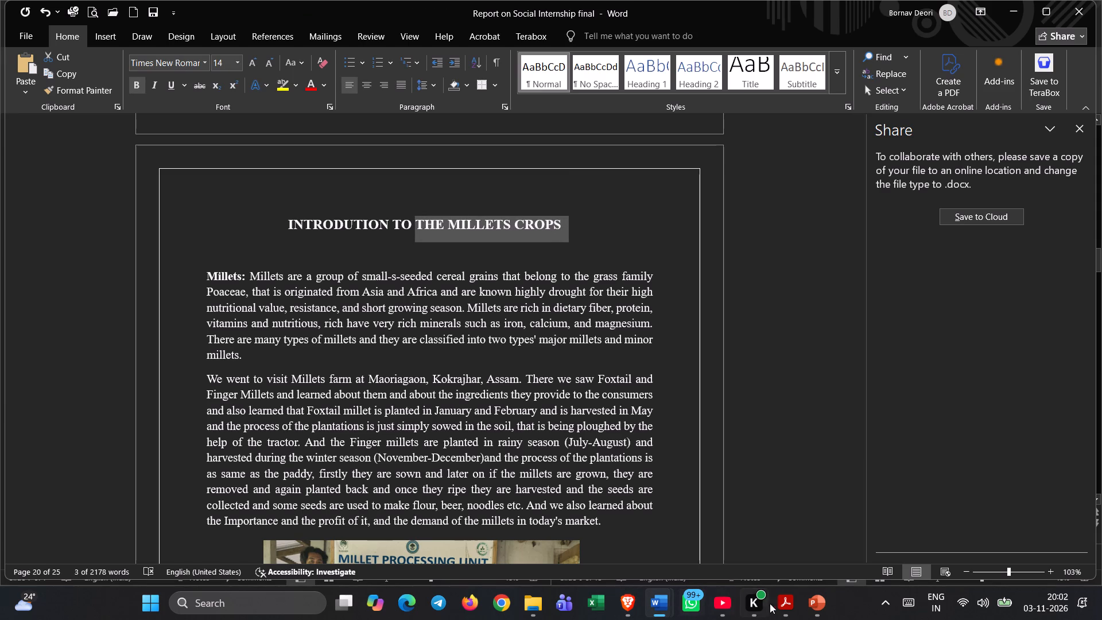
Minimize SOCIAL INTERNSHIP PPT, arrange the Word report side by side with Presentation2, and close the report's Share pane.
{"action": "left_click", "coordinate": [713, 533]}
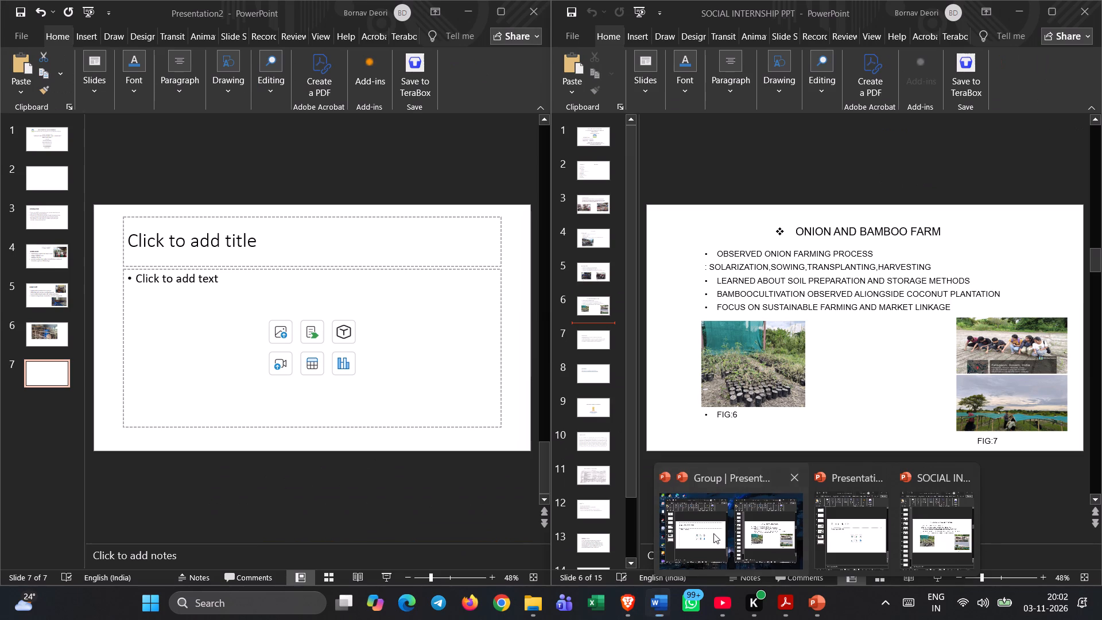
{"action": "left_click", "coordinate": [1025, 11]}
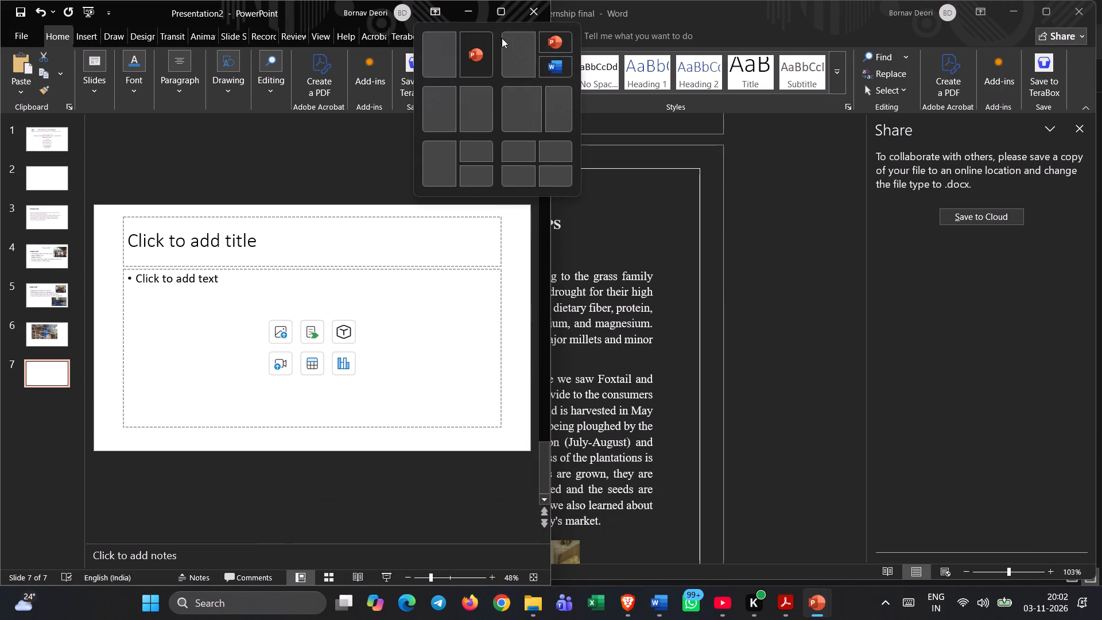
{"action": "left_click", "coordinate": [518, 55]}
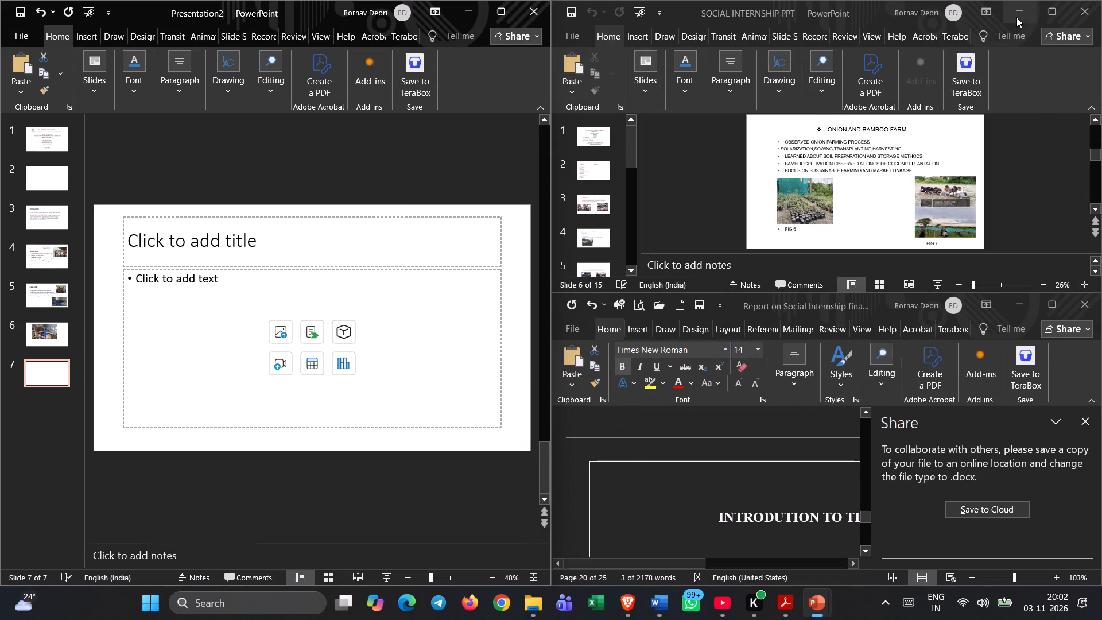
{"action": "left_click", "coordinate": [1016, 17]}
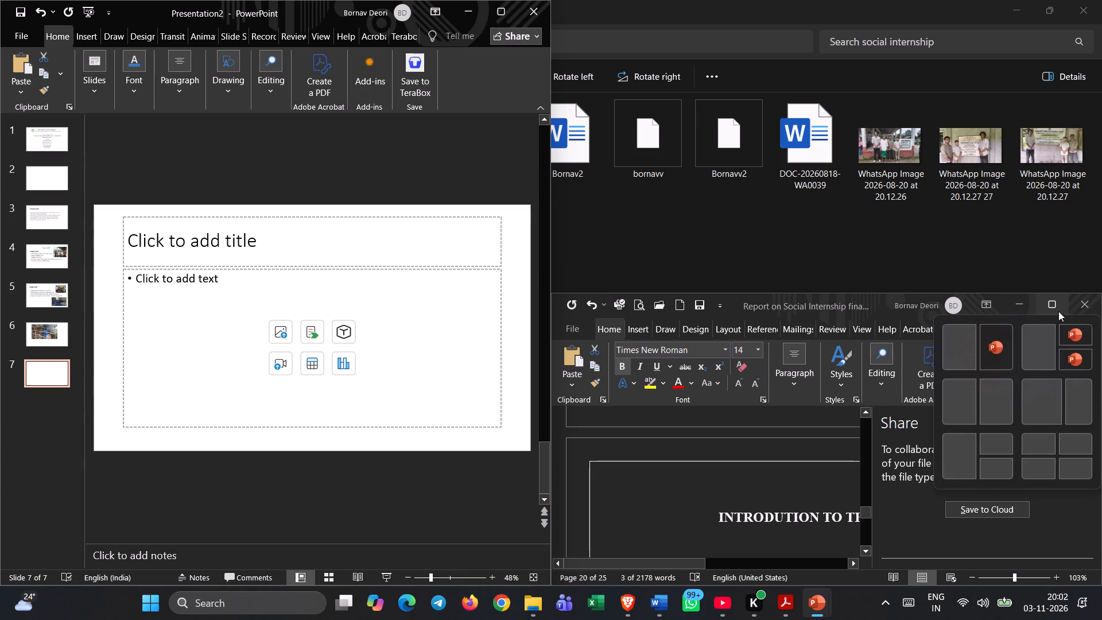
{"action": "left_click", "coordinate": [986, 336]}
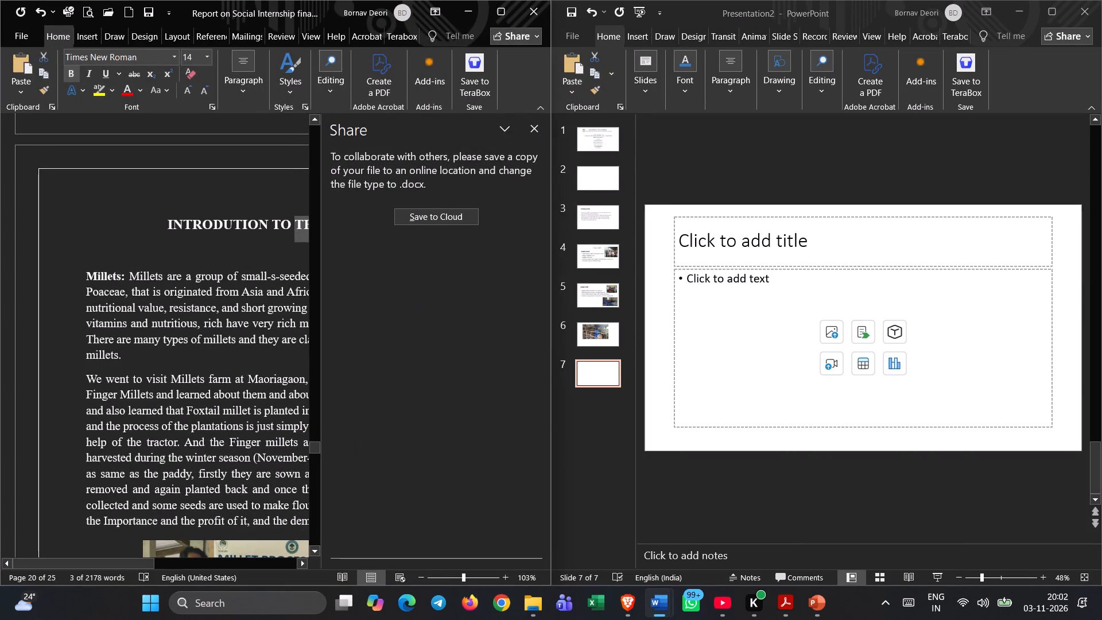
{"action": "left_click", "coordinate": [537, 129]}
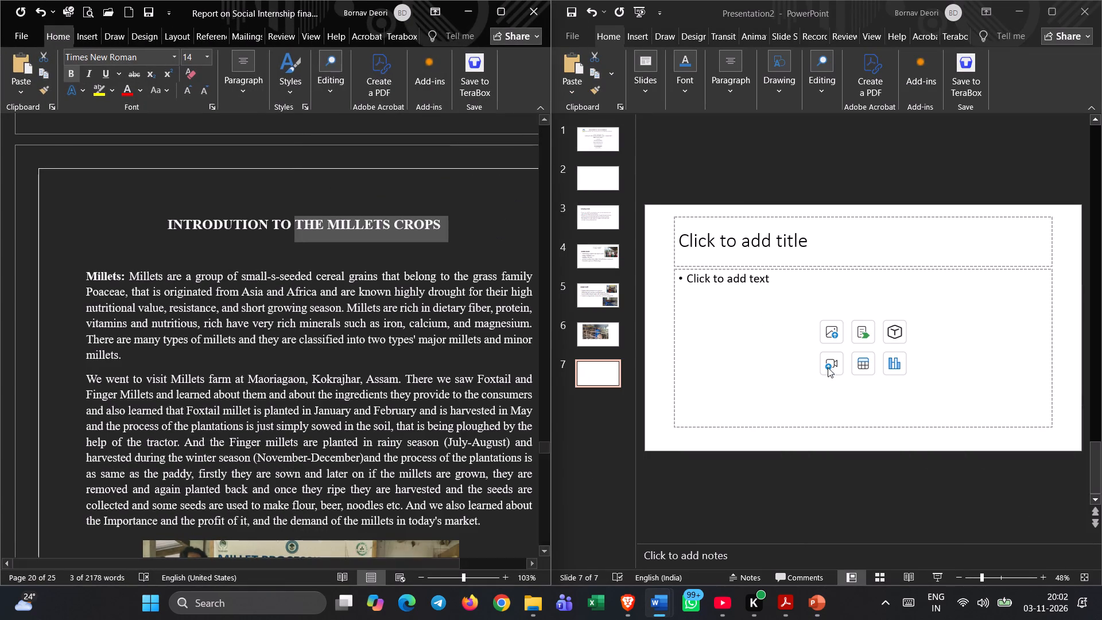
Paste the copied heading as the title of slide 7 and number it so it reads "3.THE MILLETS CROPS".
{"action": "left_click", "coordinate": [744, 238]}
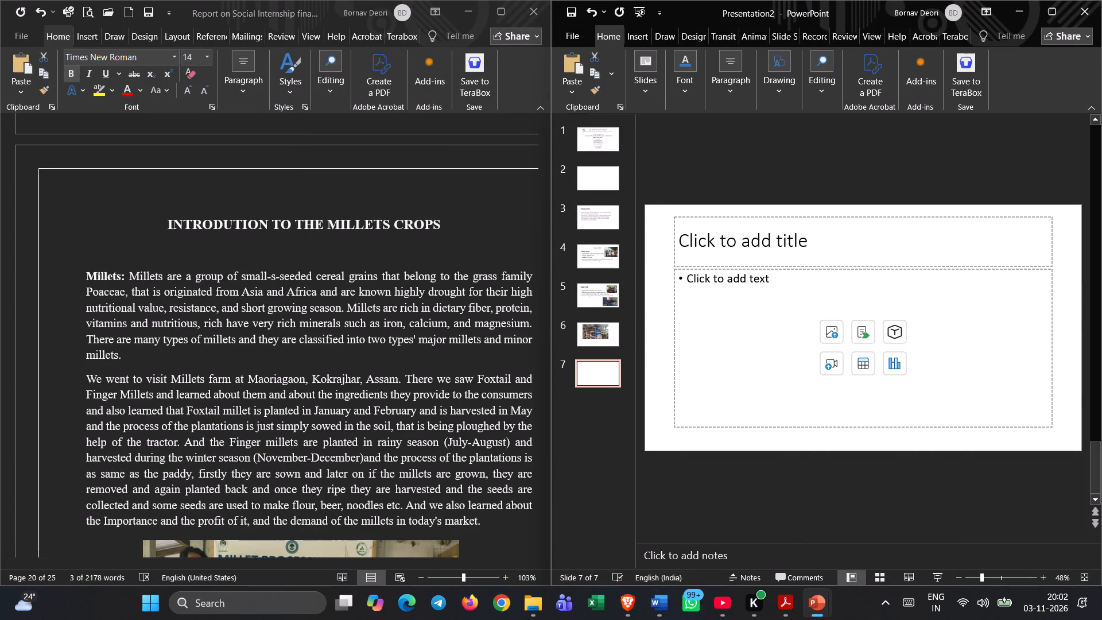
{"action": "left_click", "coordinate": [743, 238]}
{"action": "key", "text": "ctrl+v"}
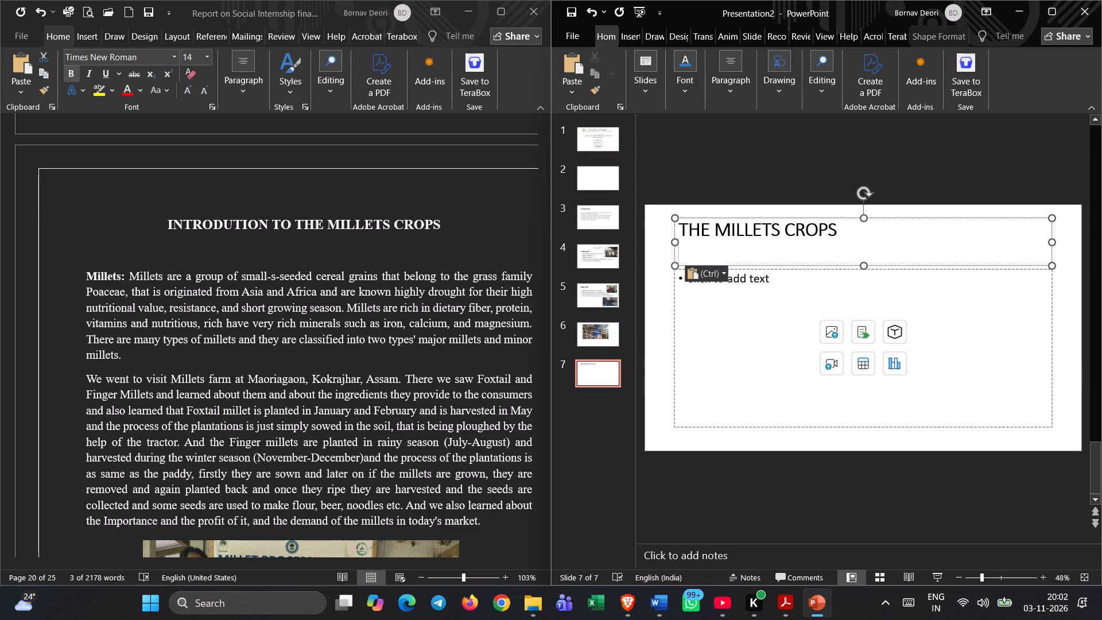
{"action": "left_click", "coordinate": [682, 226]}
{"action": "key", "text": "3"}
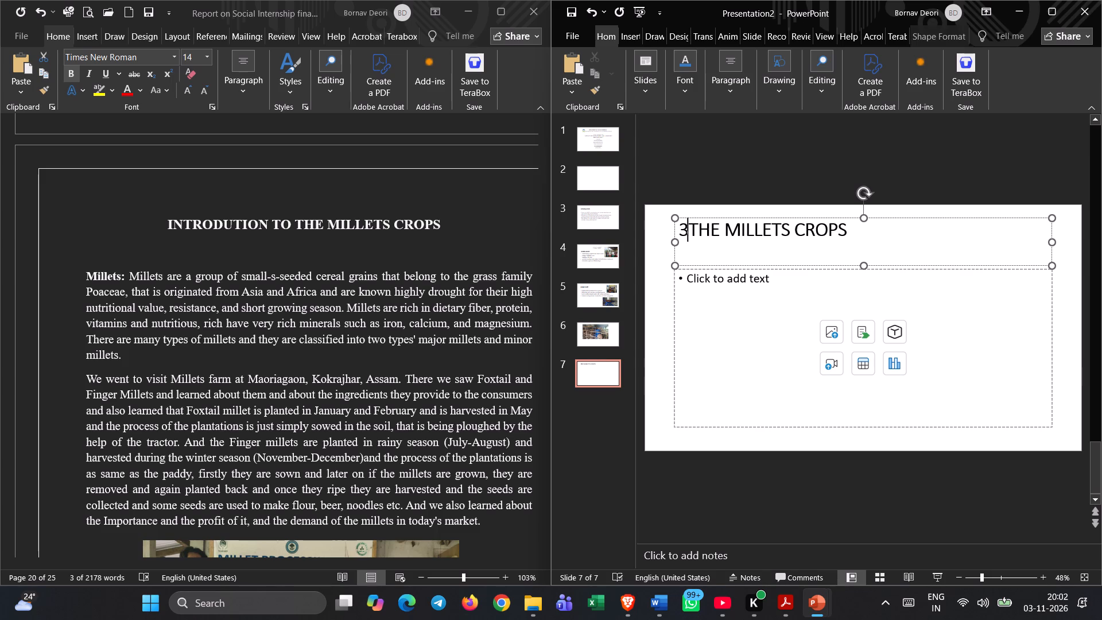
{"action": "key", "text": "period"}
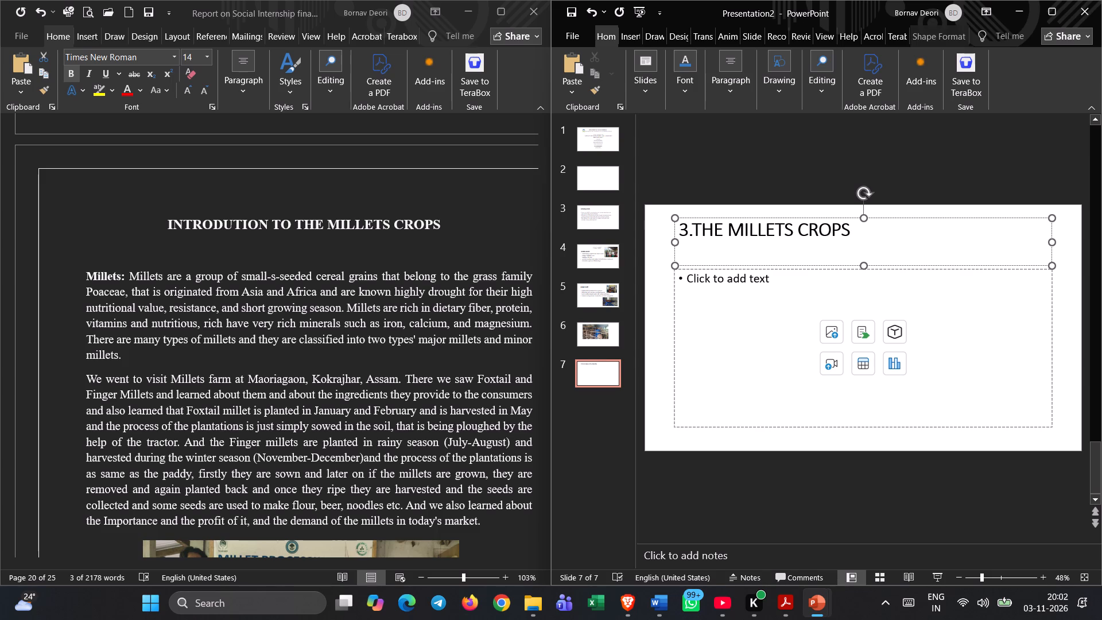
Format the "3.THE MILLETS CROPS" title on slide 7 in bold Aptos Narrow, size 36.
{"action": "left_click_drag", "start_coordinate": [849, 232], "coordinate": [687, 233]}
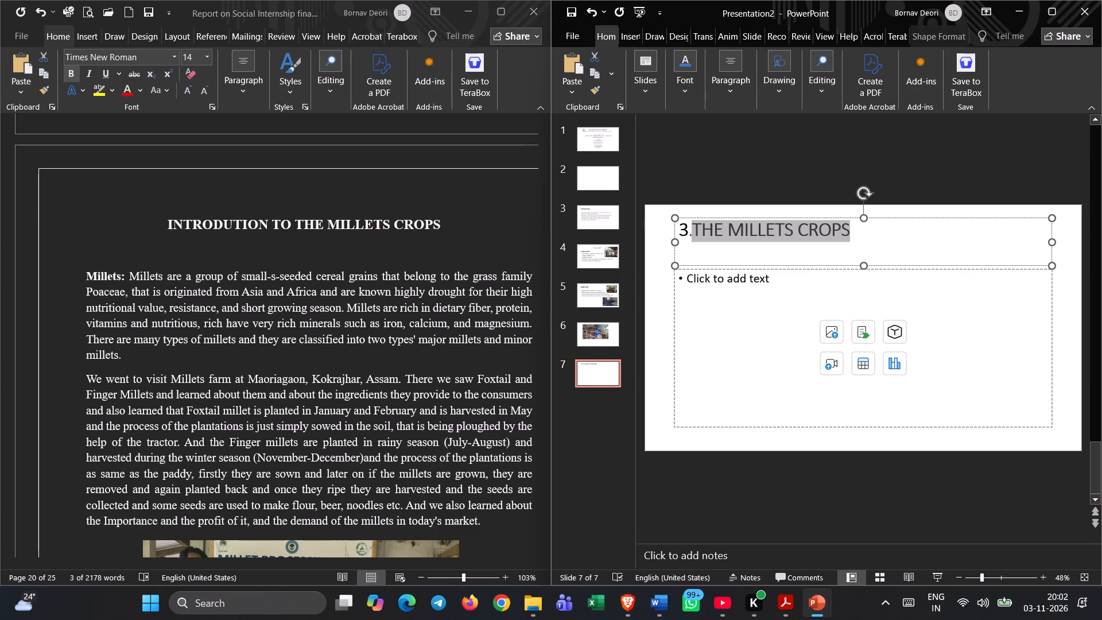
{"action": "left_click_drag", "start_coordinate": [687, 233], "coordinate": [675, 233]}
{"action": "left_click", "coordinate": [739, 192]}
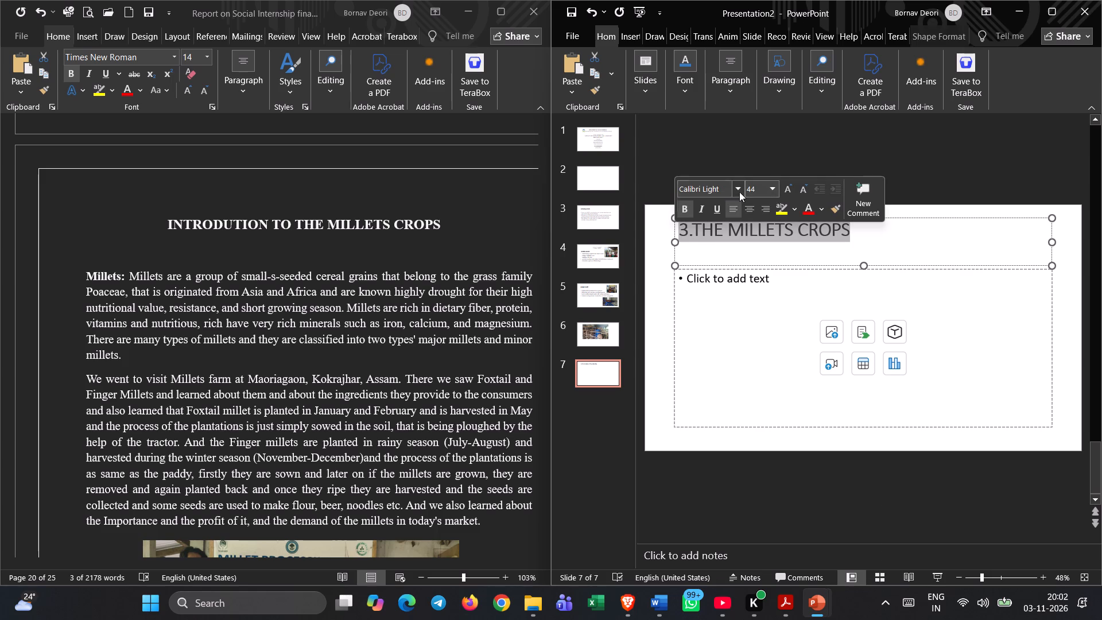
{"action": "left_click", "coordinate": [742, 325]}
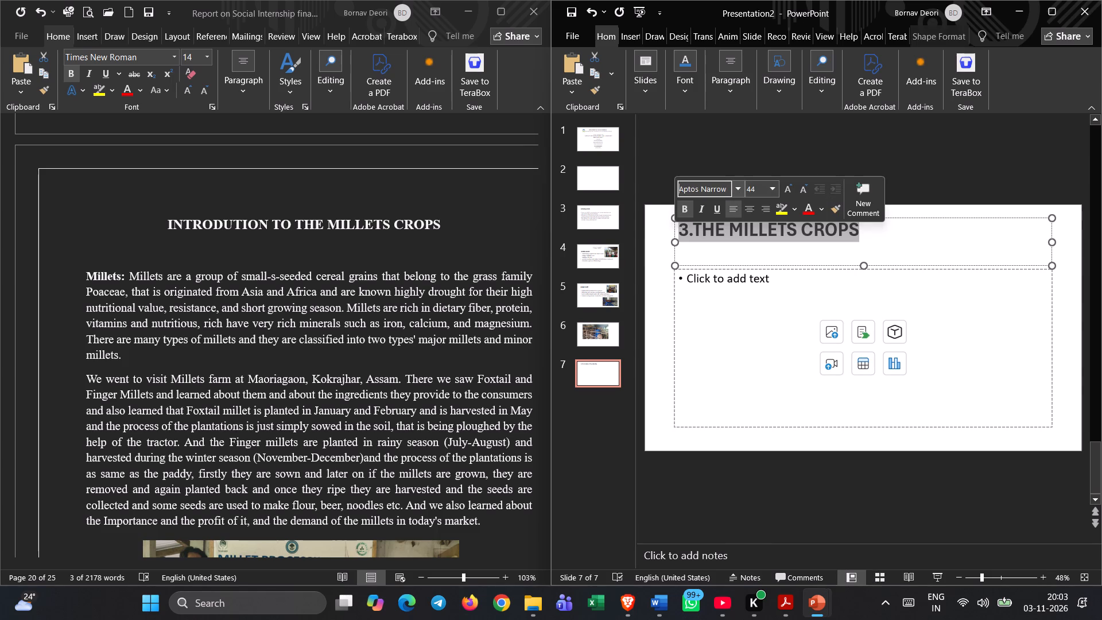
{"action": "left_click", "coordinate": [774, 189]}
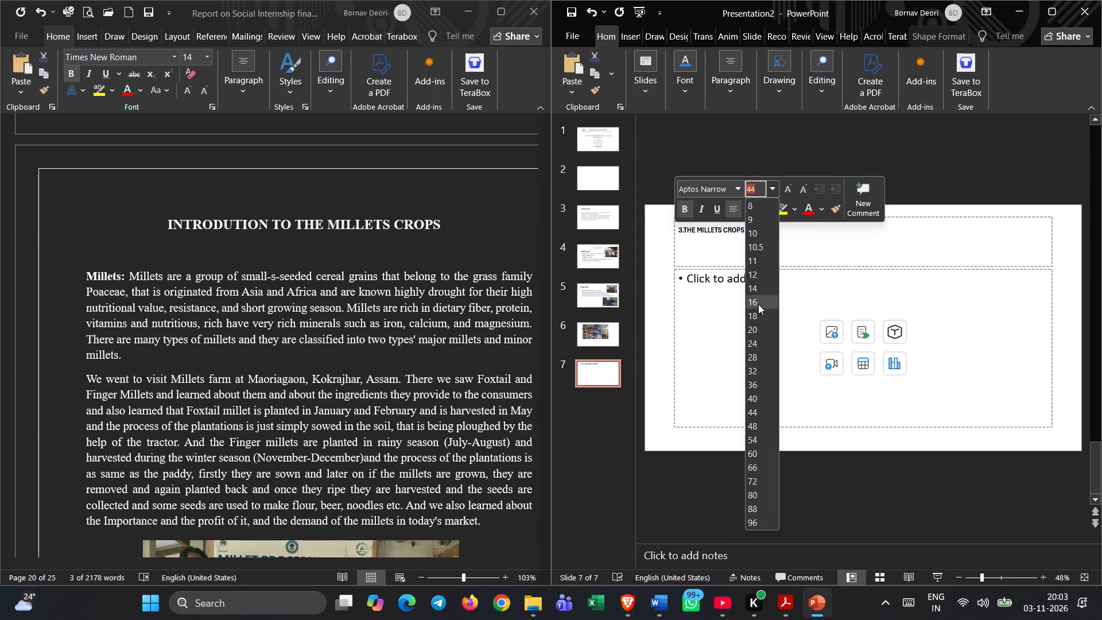
{"action": "left_click", "coordinate": [759, 386]}
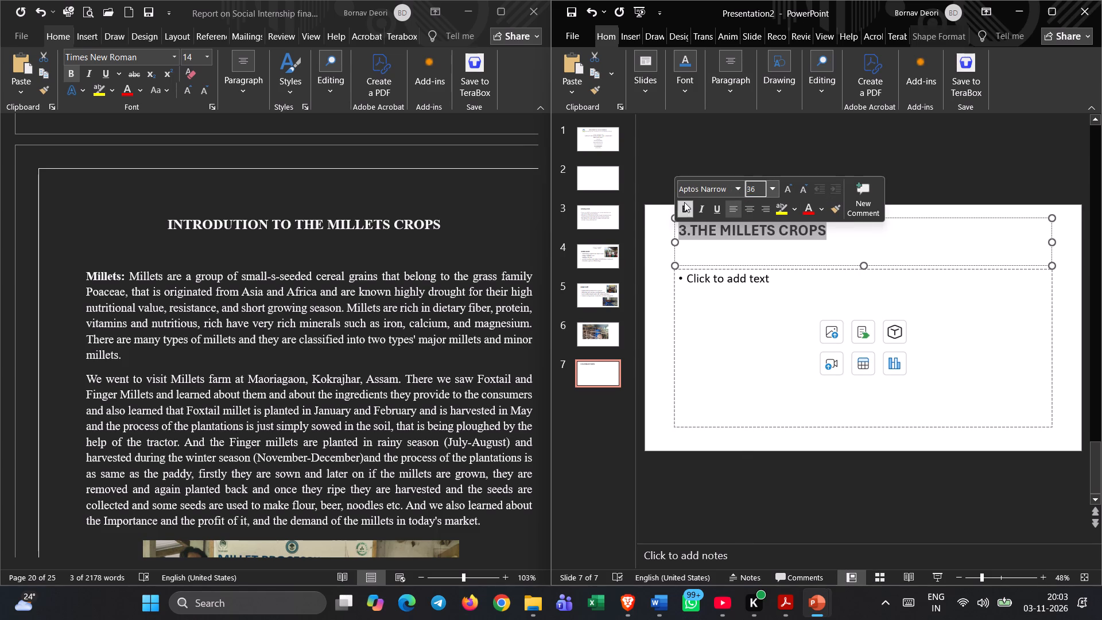
{"action": "left_click", "coordinate": [684, 202]}
{"action": "left_click", "coordinate": [682, 205]}
{"action": "left_click", "coordinate": [713, 286]}
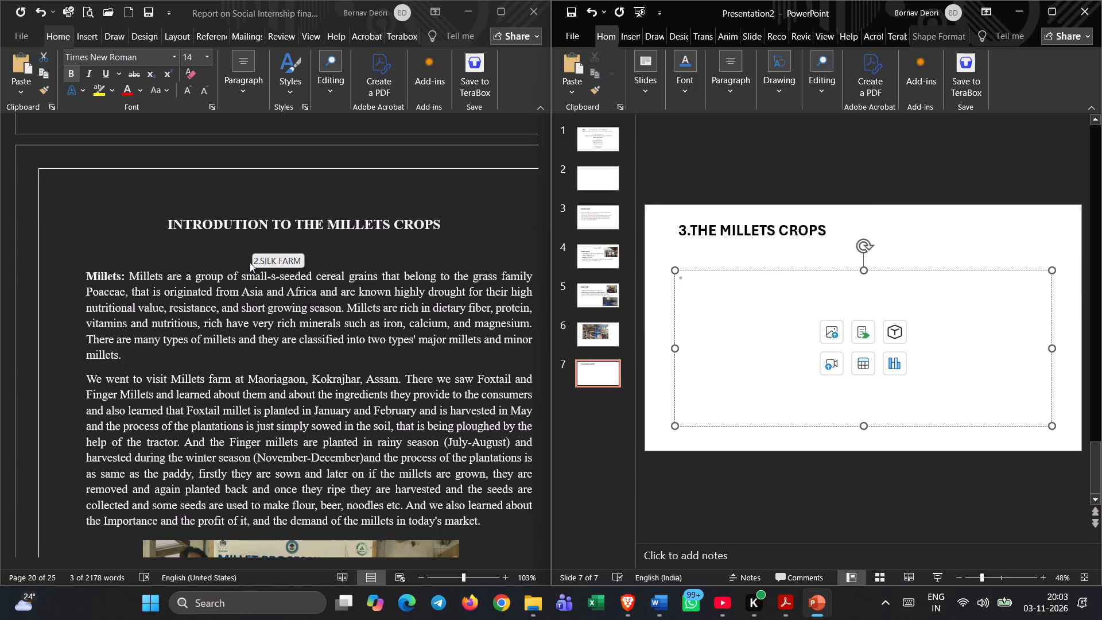
Make the number "1." before "RURAL HAAT" on slide 4 bold to match the heading.
{"action": "left_click", "coordinate": [589, 267]}
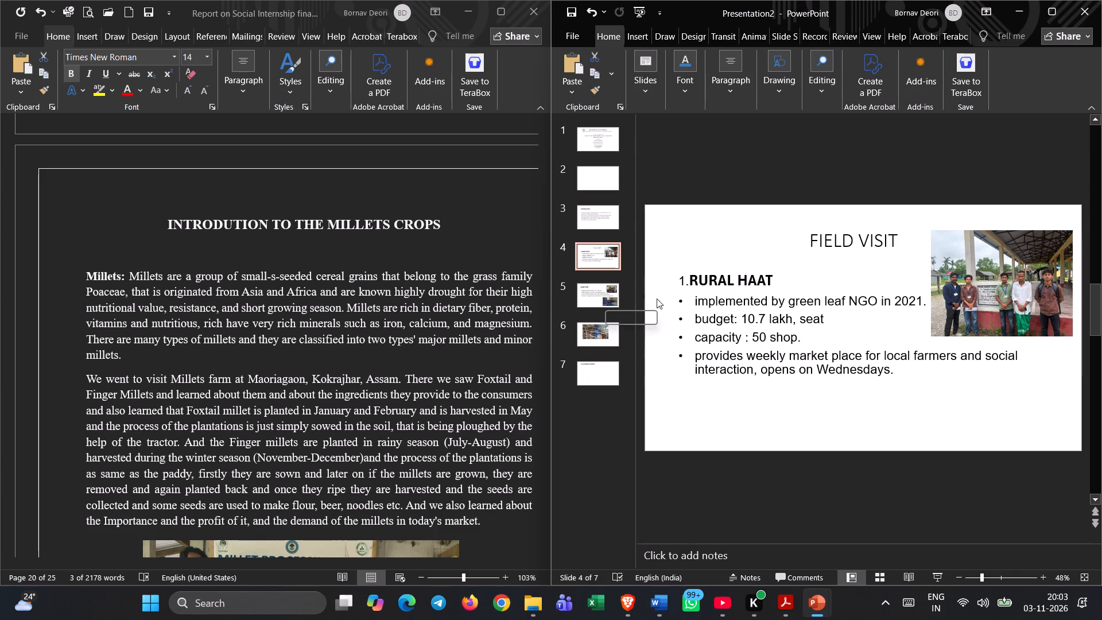
{"action": "left_click", "coordinate": [677, 280]}
{"action": "left_click_drag", "start_coordinate": [680, 280], "coordinate": [686, 281]}
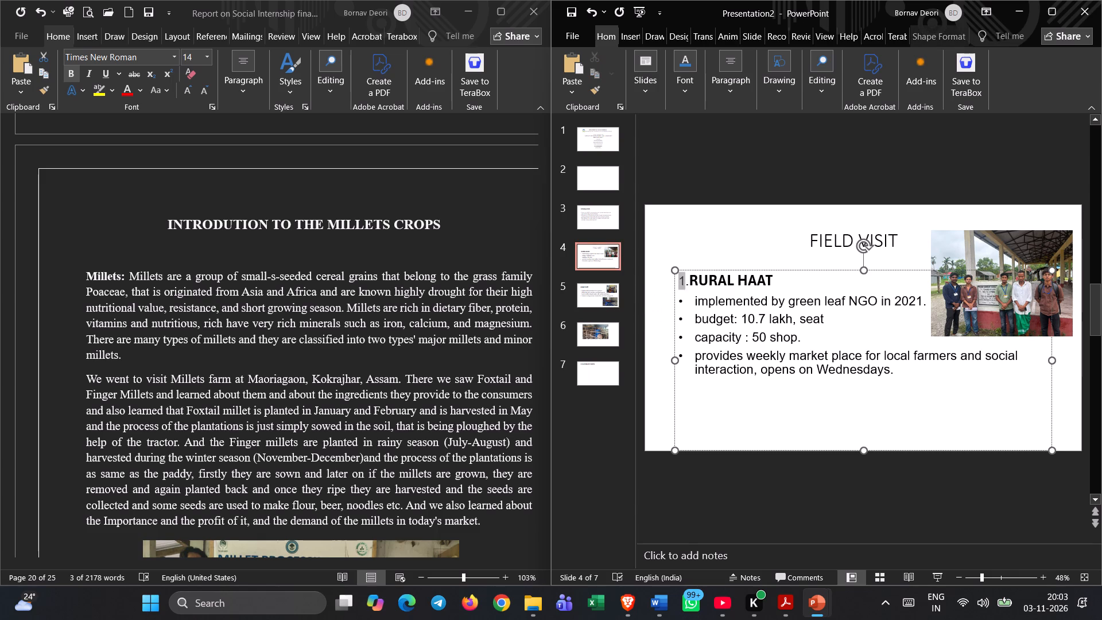
{"action": "left_click_drag", "start_coordinate": [686, 281], "coordinate": [684, 281]}
{"action": "left_click_drag", "start_coordinate": [684, 281], "coordinate": [688, 282]}
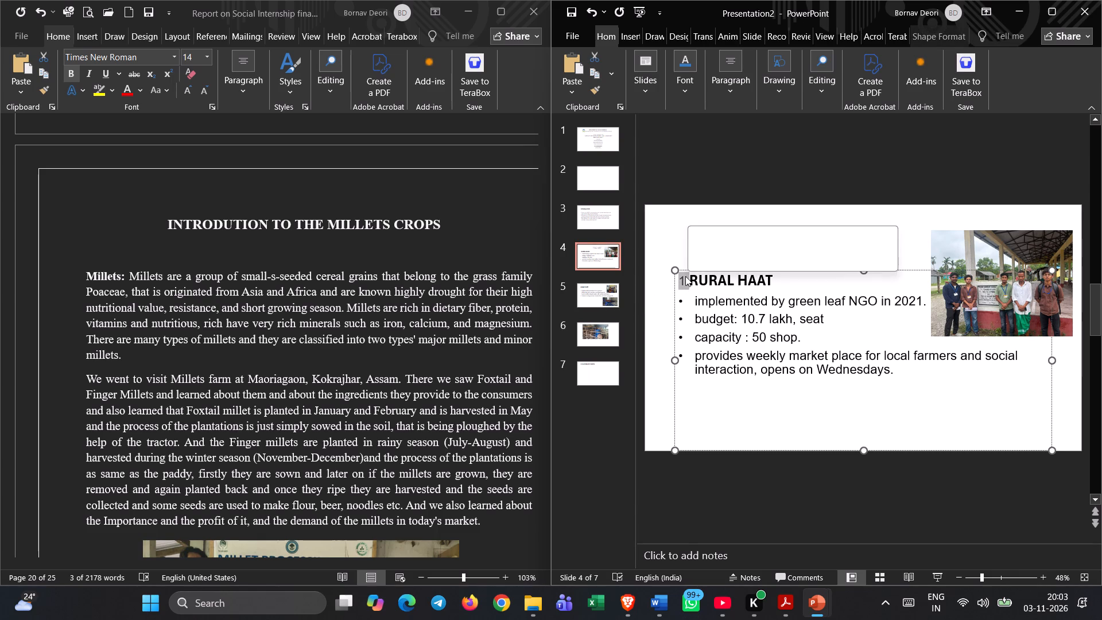
{"action": "left_click", "coordinate": [700, 258]}
{"action": "left_click", "coordinate": [698, 293]}
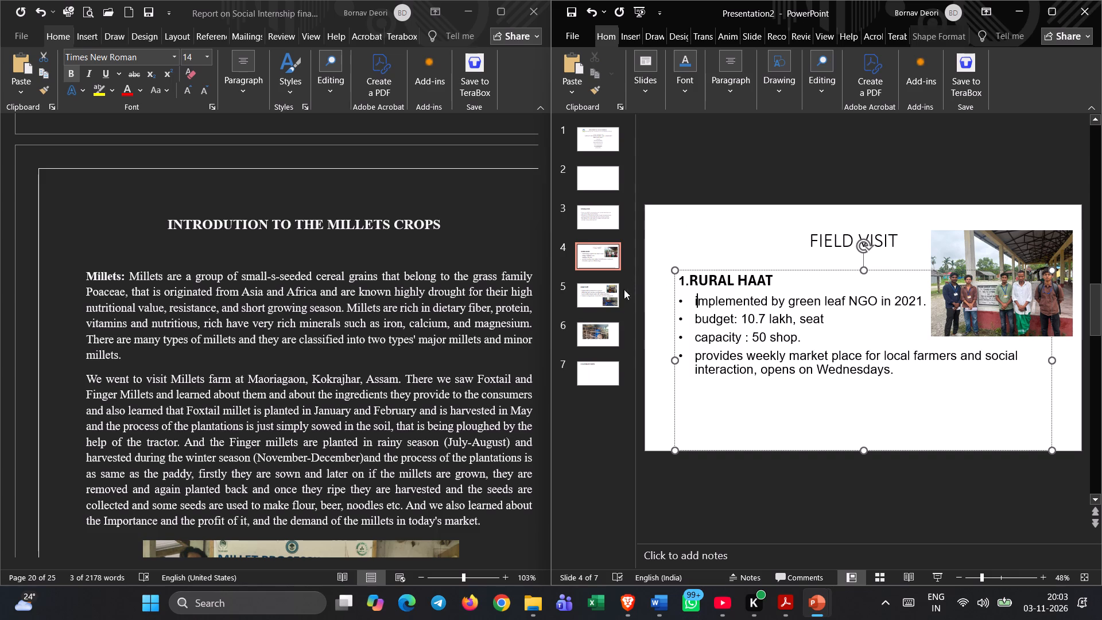
Return to slide 7 and delete "THE" from its title so it reads "3. MILLETS CROPS".
{"action": "left_click", "coordinate": [614, 298]}
{"action": "left_click", "coordinate": [594, 342]}
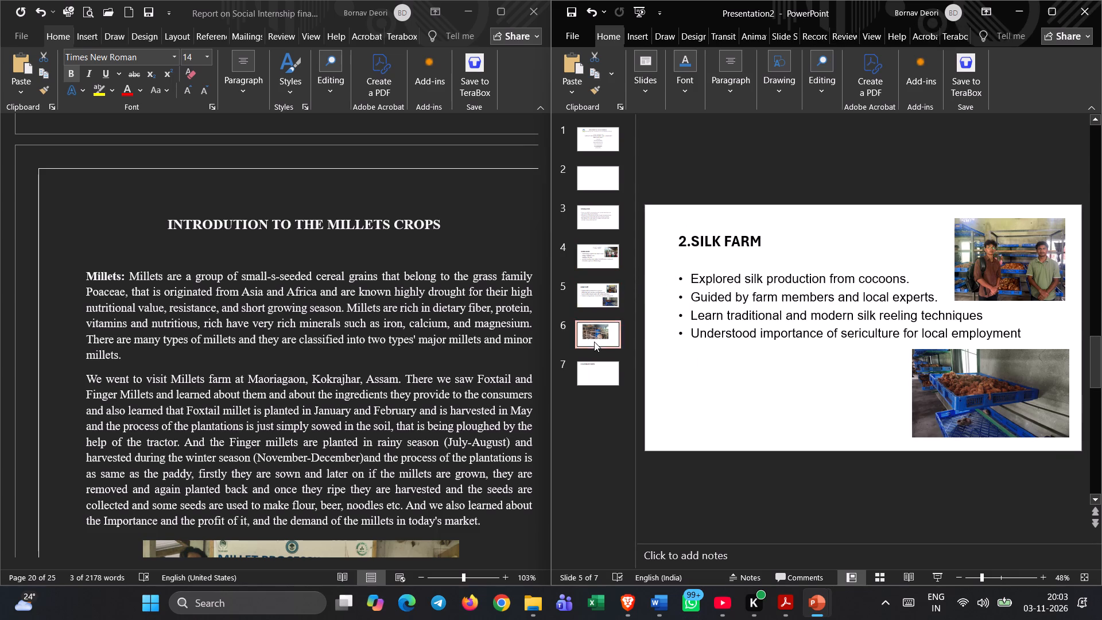
{"action": "left_click", "coordinate": [596, 365]}
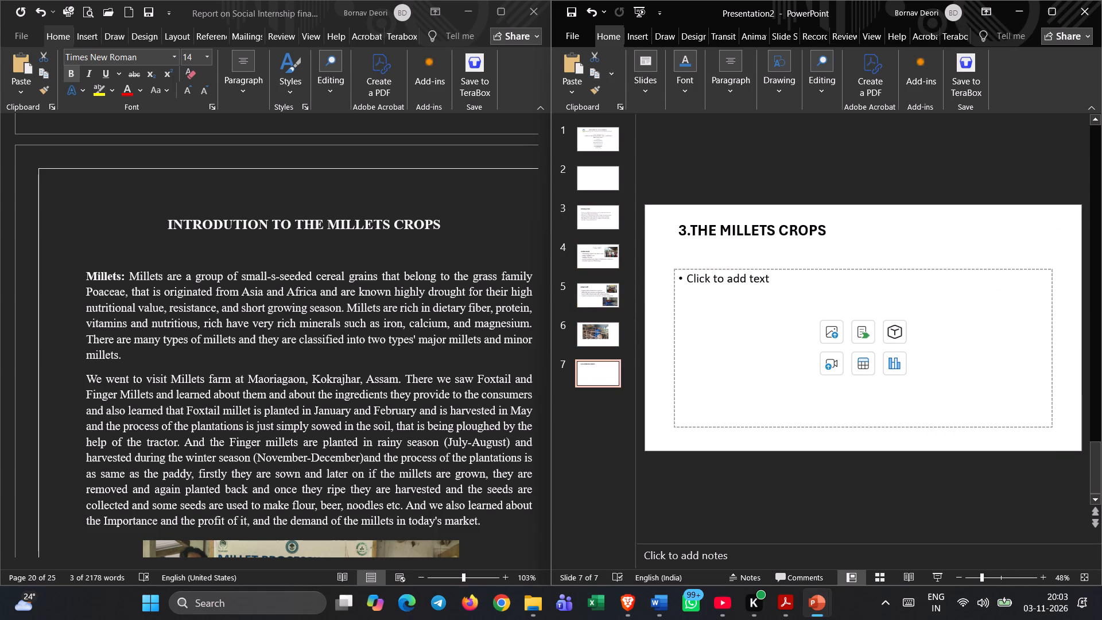
{"action": "left_click_drag", "start_coordinate": [717, 228], "coordinate": [693, 237]}
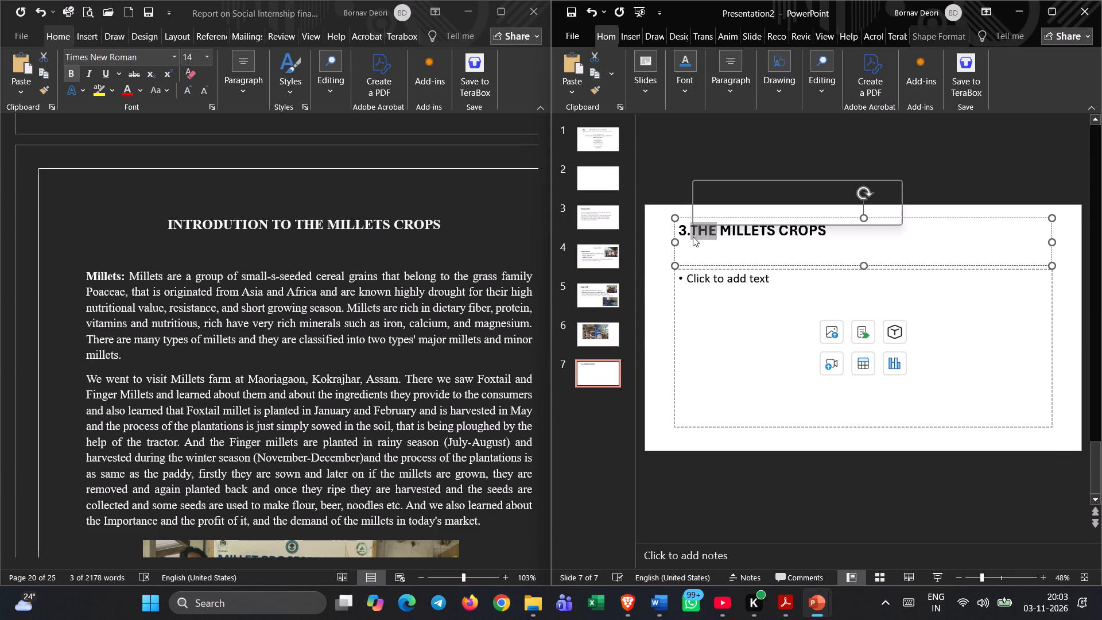
{"action": "key", "text": "BackSpace"}
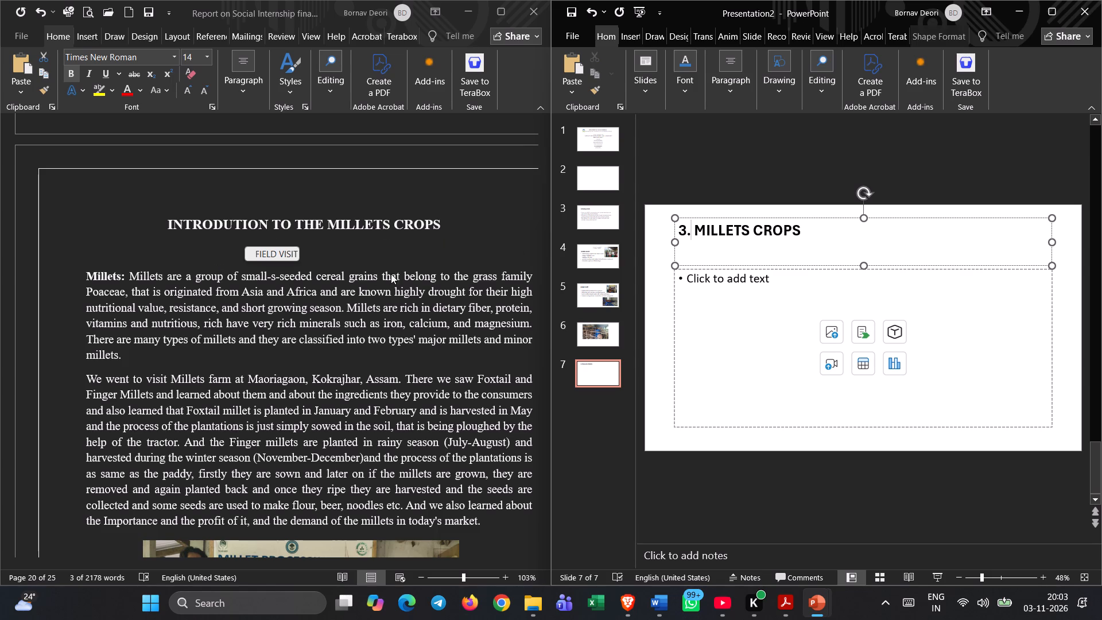
Copy "Millets are a group of small-s-seeded cereal grains" from the Word report as slide 7's first bullet, ending it with a period.
{"action": "left_click", "coordinate": [131, 275]}
{"action": "left_click_drag", "start_coordinate": [129, 275], "coordinate": [131, 275]}
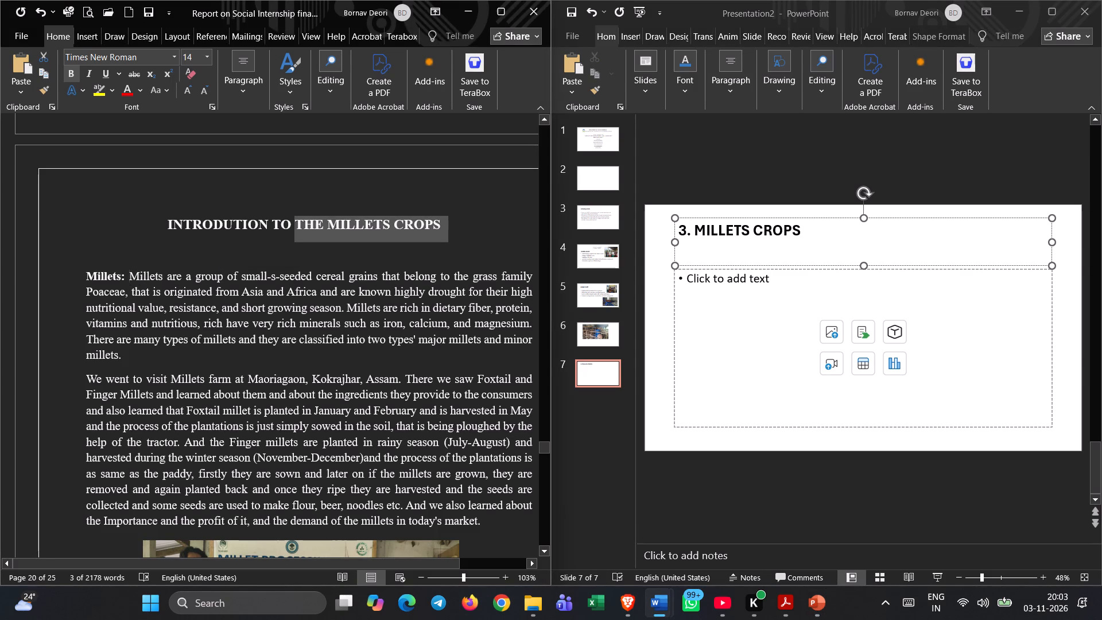
{"action": "left_click_drag", "start_coordinate": [131, 275], "coordinate": [355, 277]}
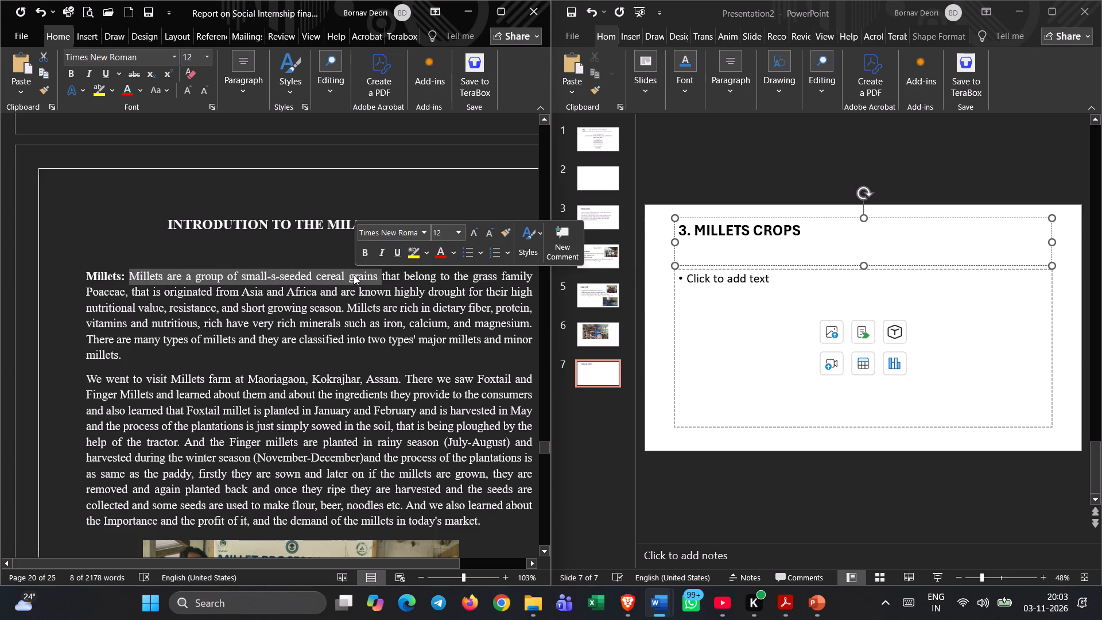
{"action": "key", "text": "ctrl+c"}
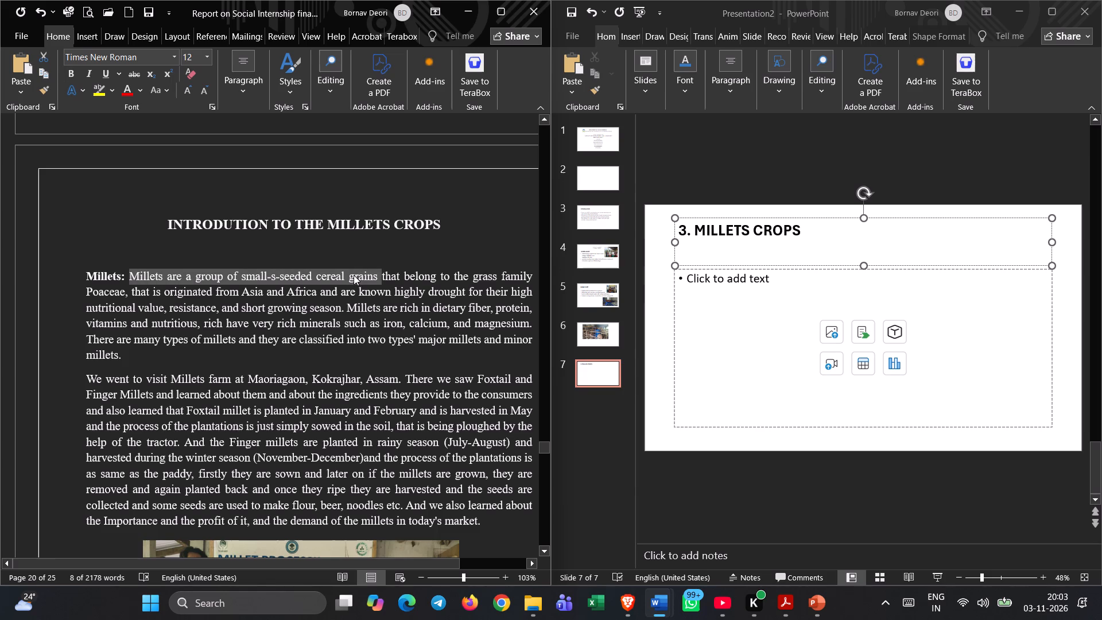
{"action": "left_click", "coordinate": [697, 276]}
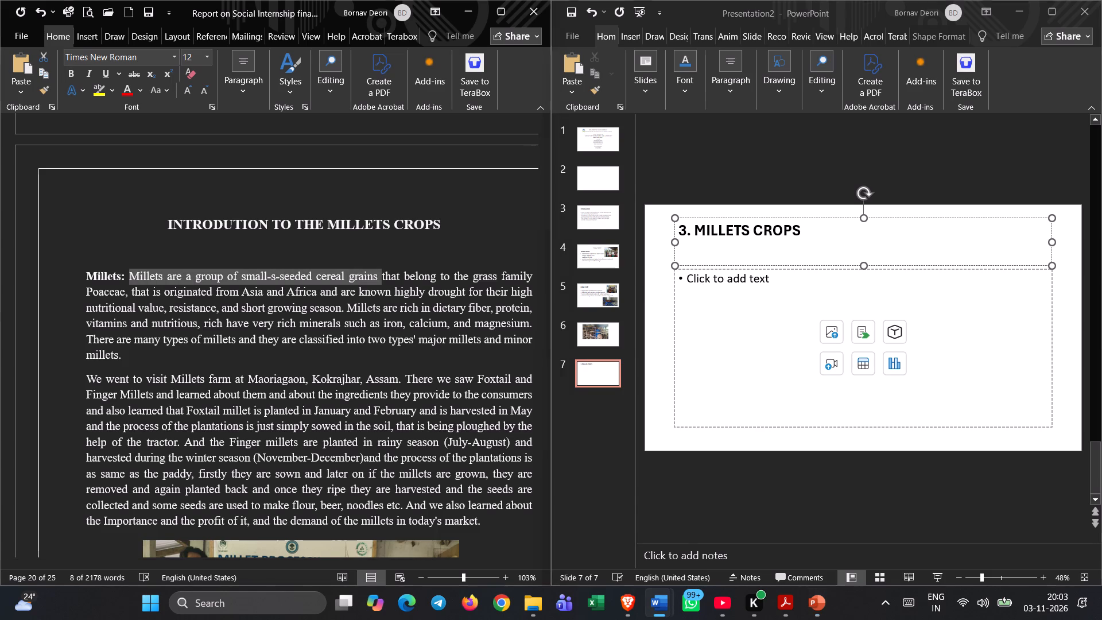
{"action": "left_click", "coordinate": [697, 276]}
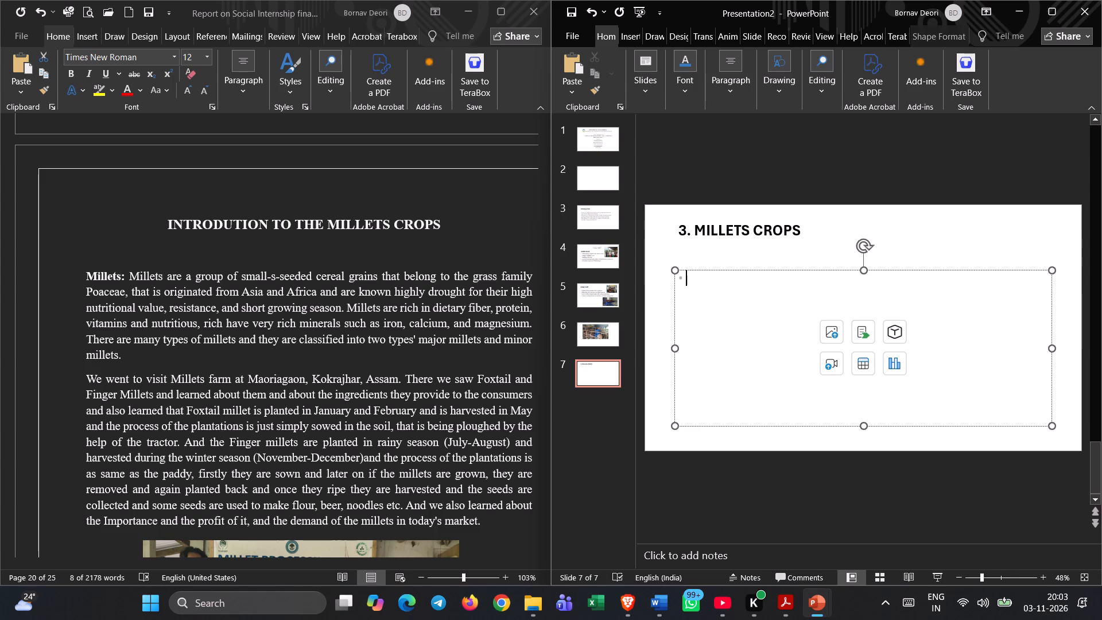
{"action": "key", "text": "ctrl+v"}
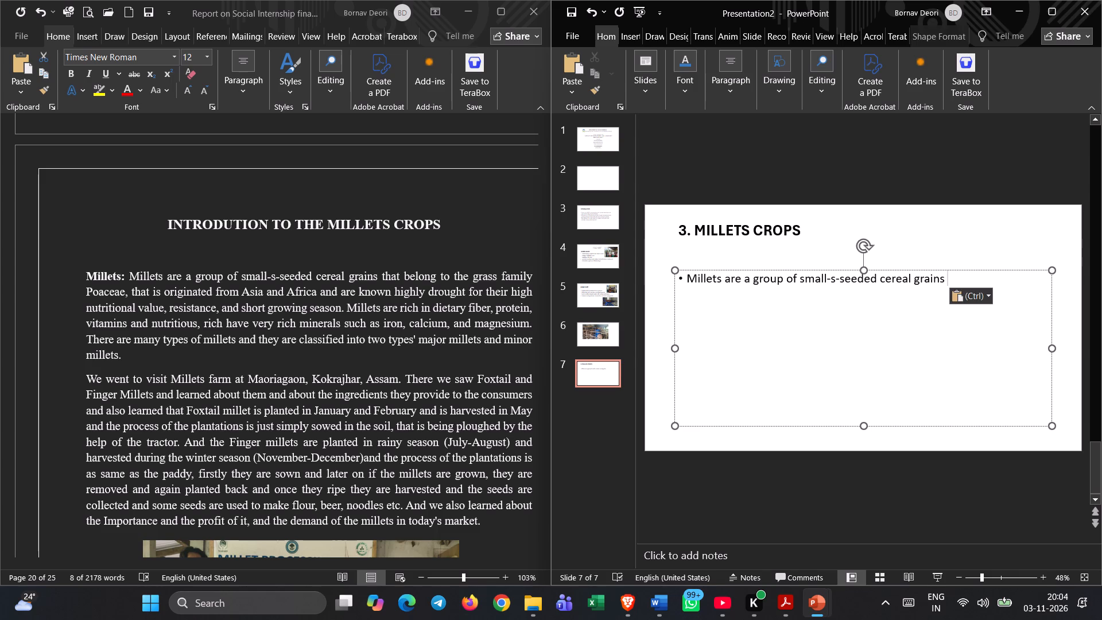
{"action": "key", "text": "BackSpace"}
{"action": "key", "text": "period"}
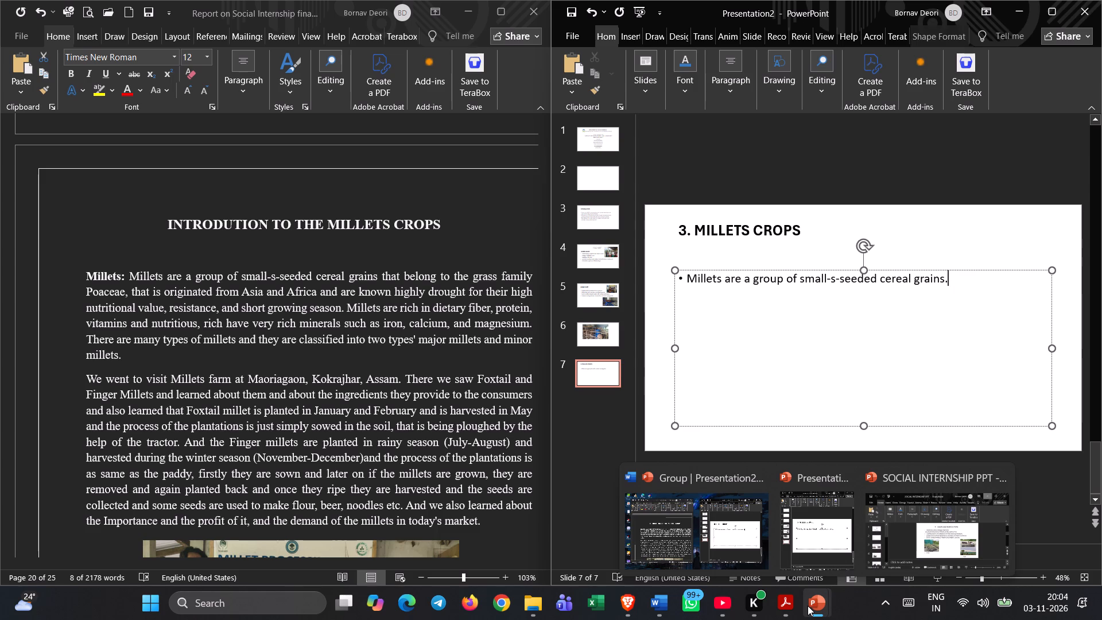
Review the report's millets section and add "Foxtail Millets and Finger Millets" as the second bullet on slide 7.
{"action": "scroll", "coordinate": [363, 462], "scroll_direction": "down", "scroll_amount": 3}
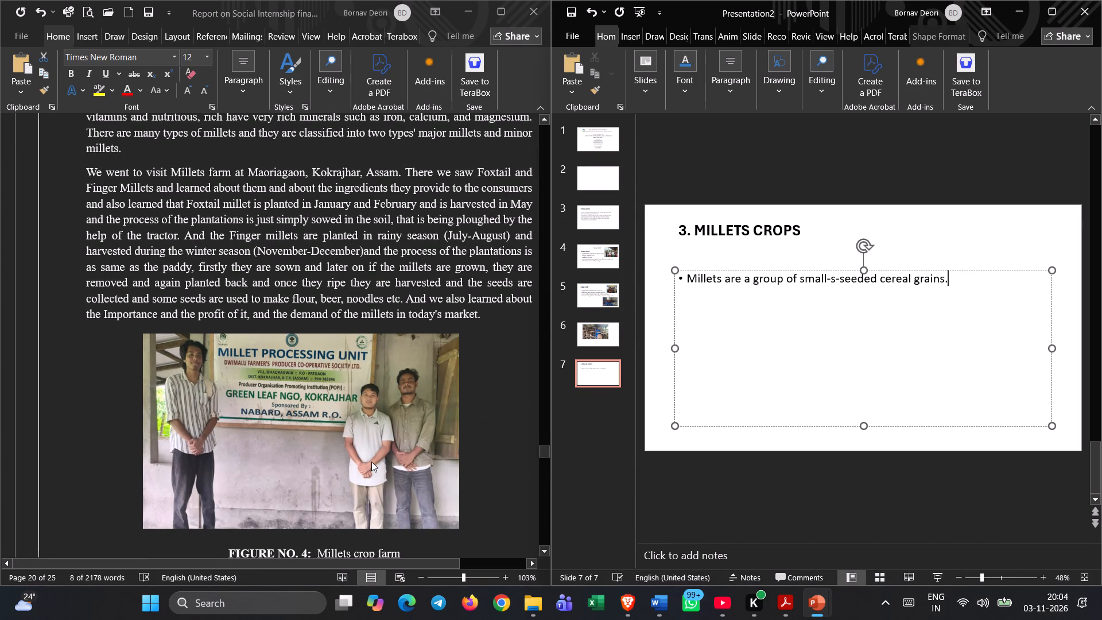
{"action": "scroll", "coordinate": [371, 462], "scroll_direction": "down", "scroll_amount": 1}
{"action": "scroll", "coordinate": [371, 462], "scroll_direction": "up", "scroll_amount": 2}
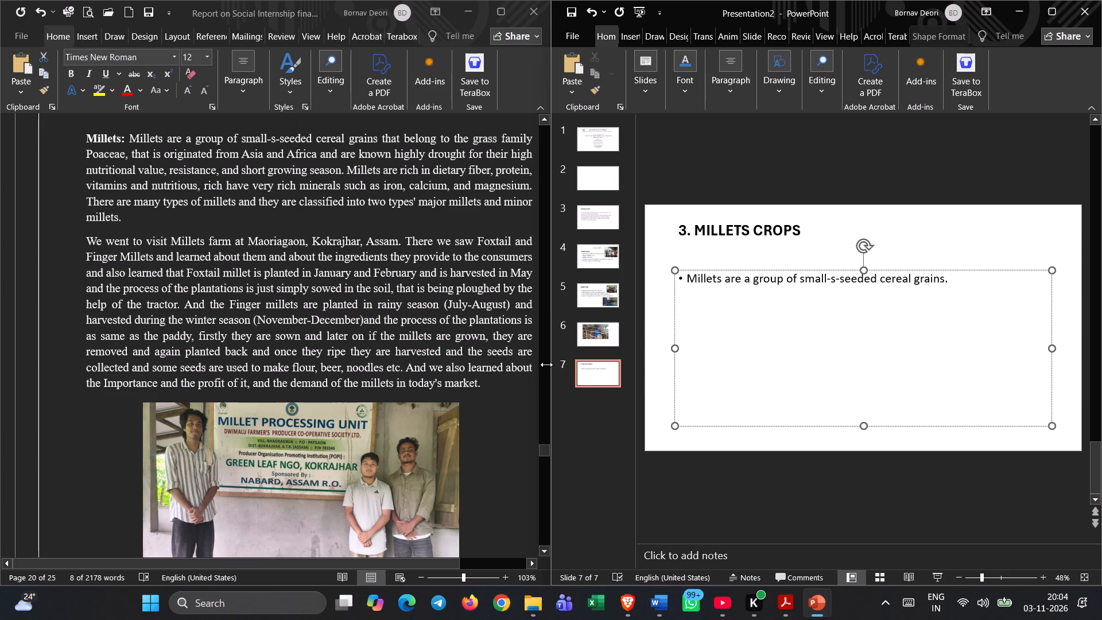
{"action": "key", "text": "Return"}
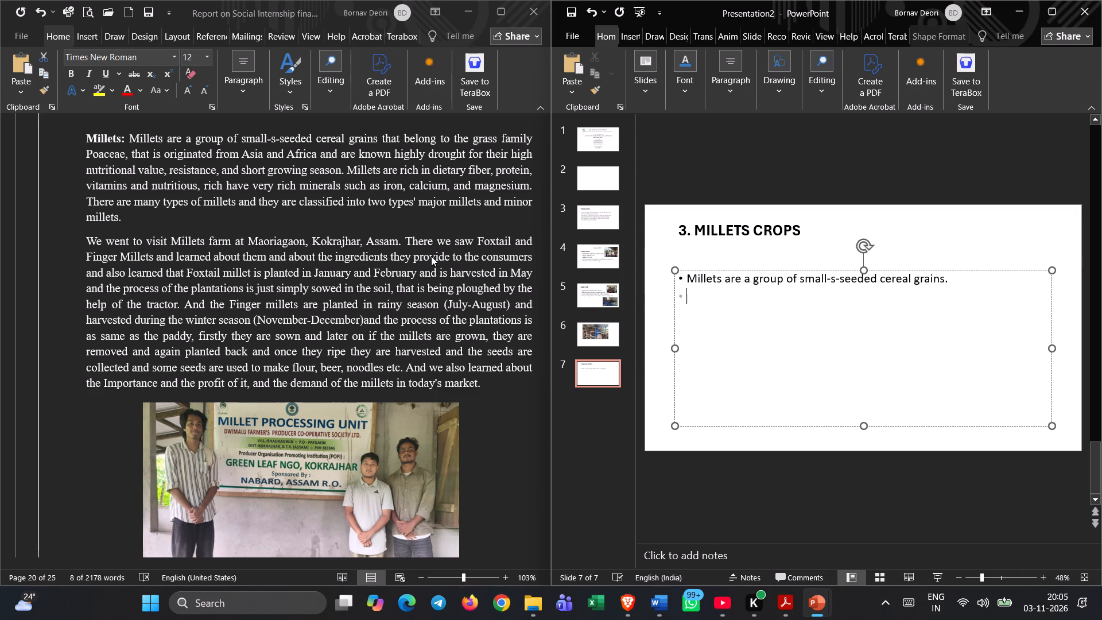
{"action": "scroll", "coordinate": [354, 310], "scroll_direction": "down", "scroll_amount": 7}
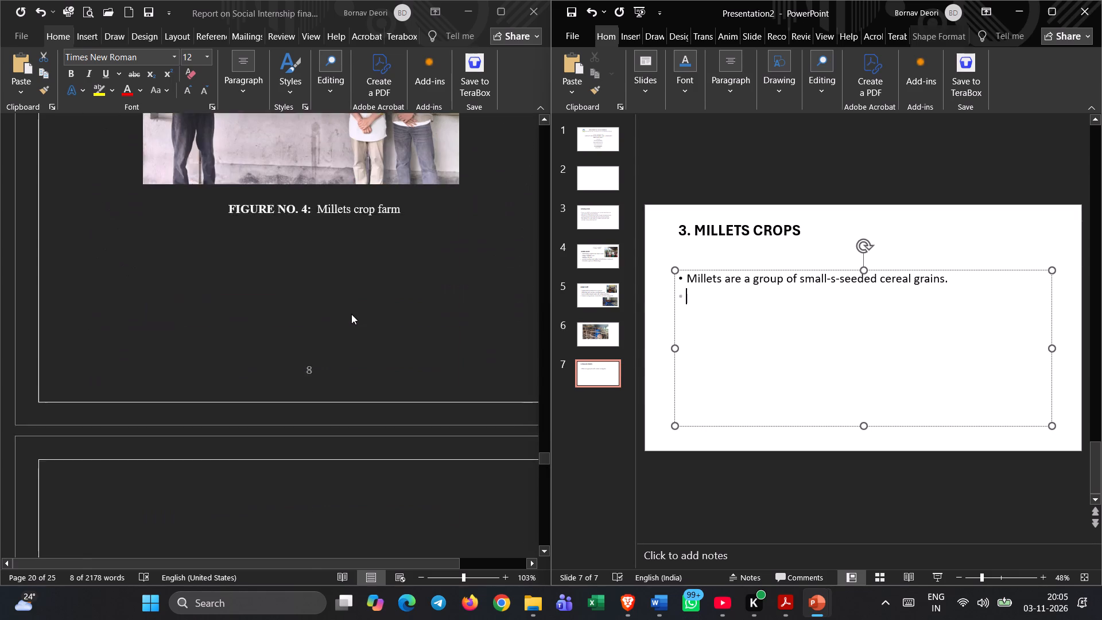
{"action": "scroll", "coordinate": [351, 314], "scroll_direction": "down", "scroll_amount": 3}
{"action": "scroll", "coordinate": [351, 314], "scroll_direction": "up", "scroll_amount": 10}
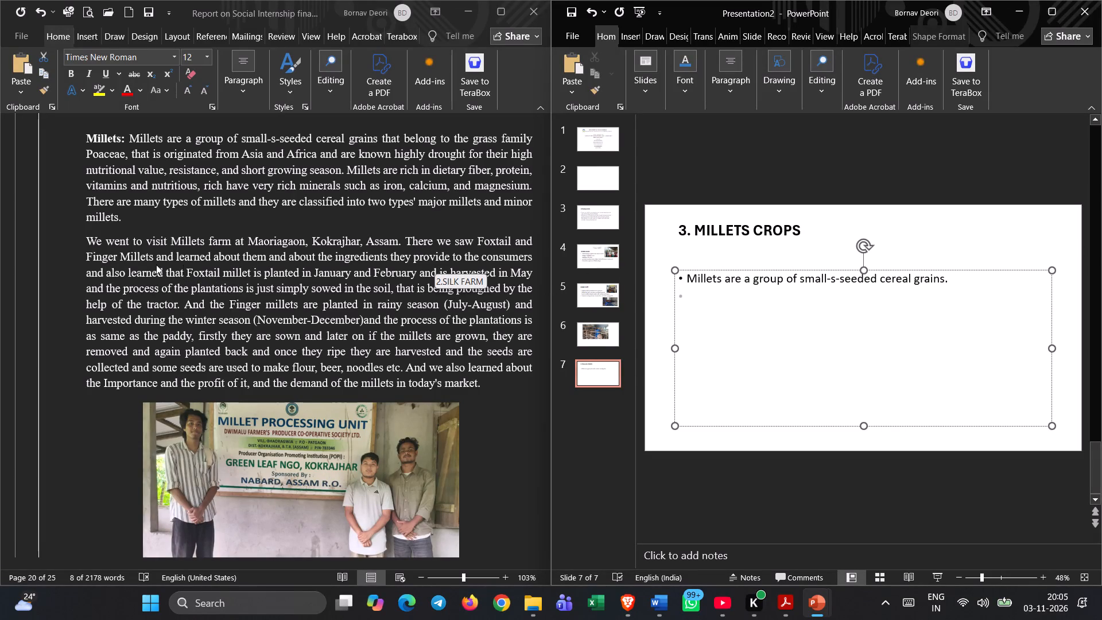
{"action": "left_click", "coordinate": [398, 265]}
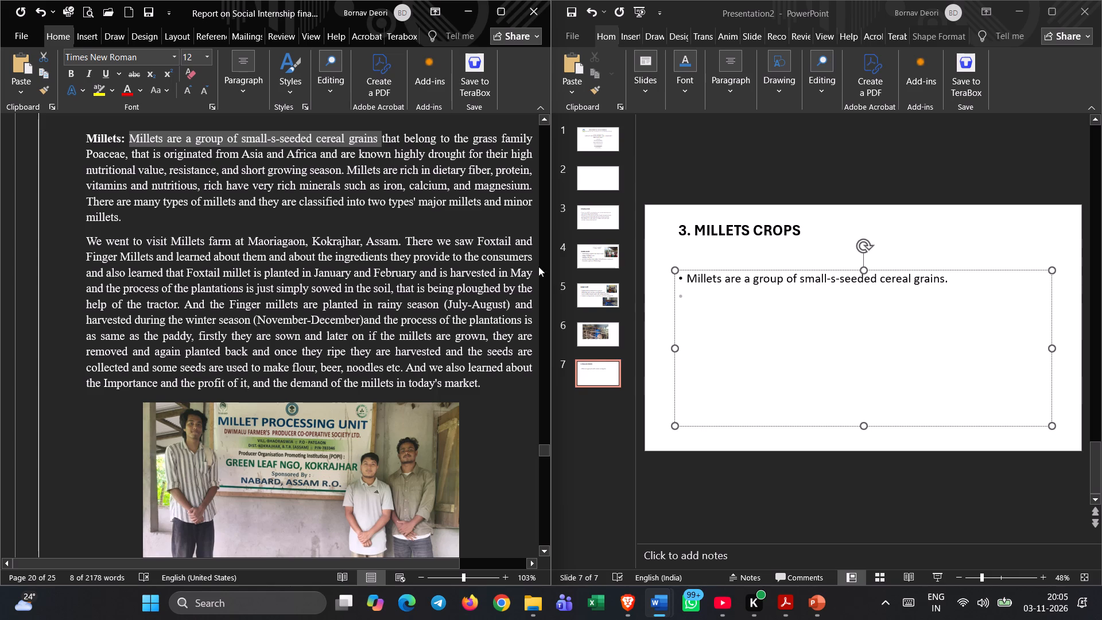
{"action": "left_click", "coordinate": [711, 297]}
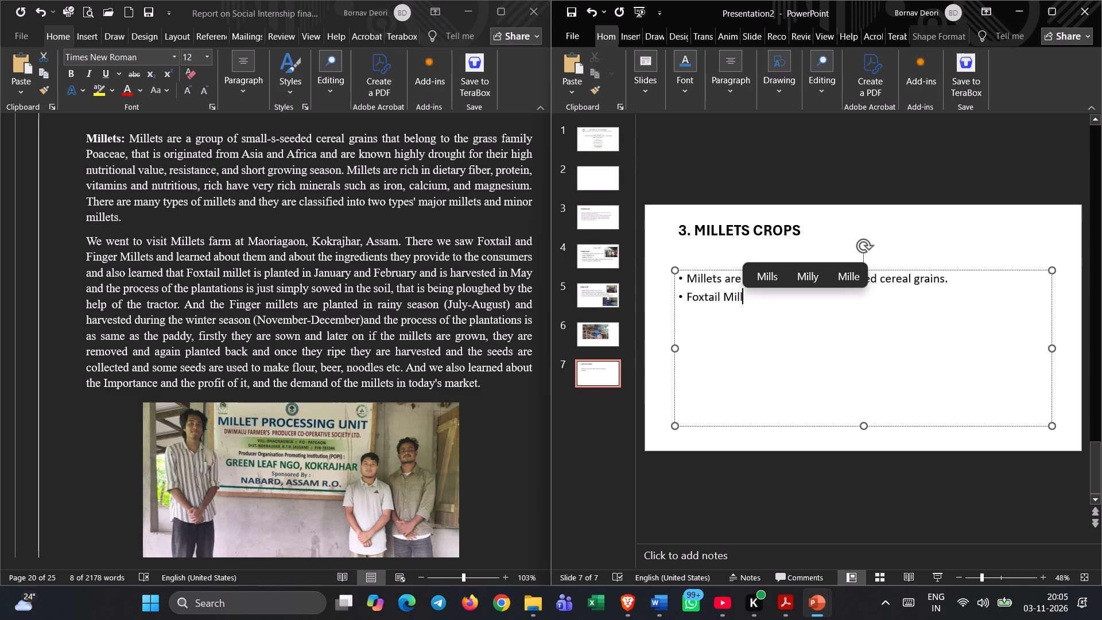
{"action": "type", "text": "and"}
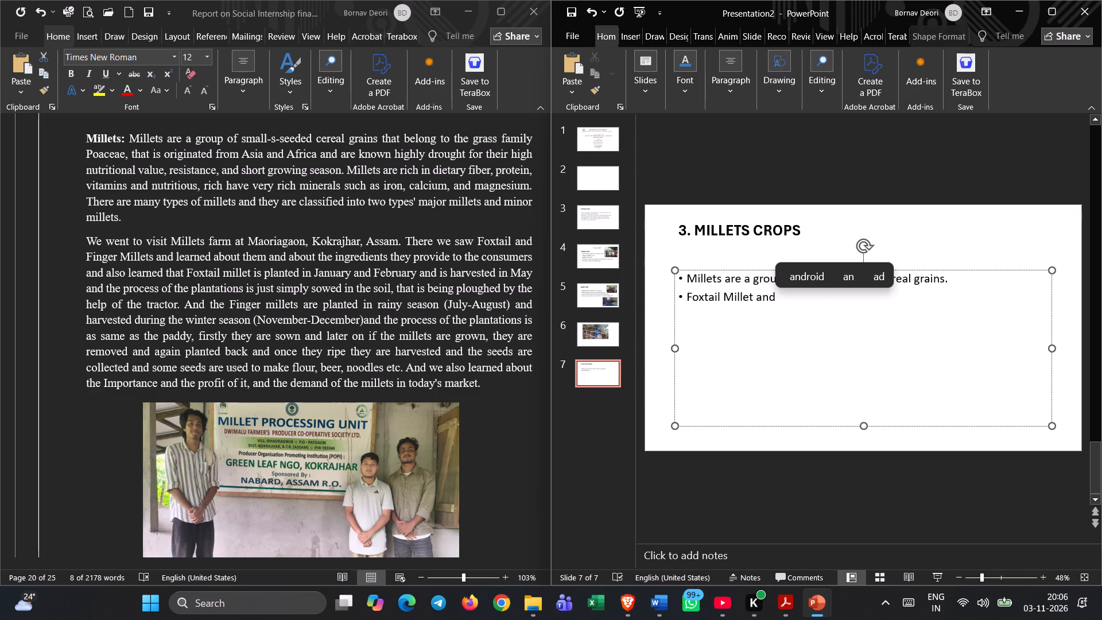
{"action": "key", "text": "space"}
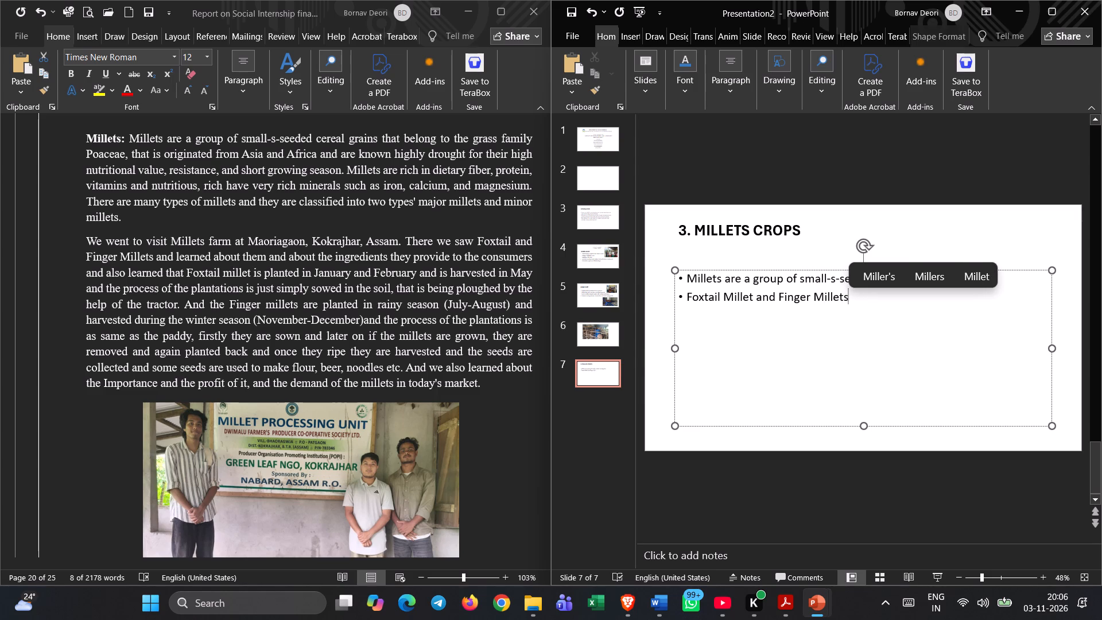
{"action": "left_click", "coordinate": [750, 298]}
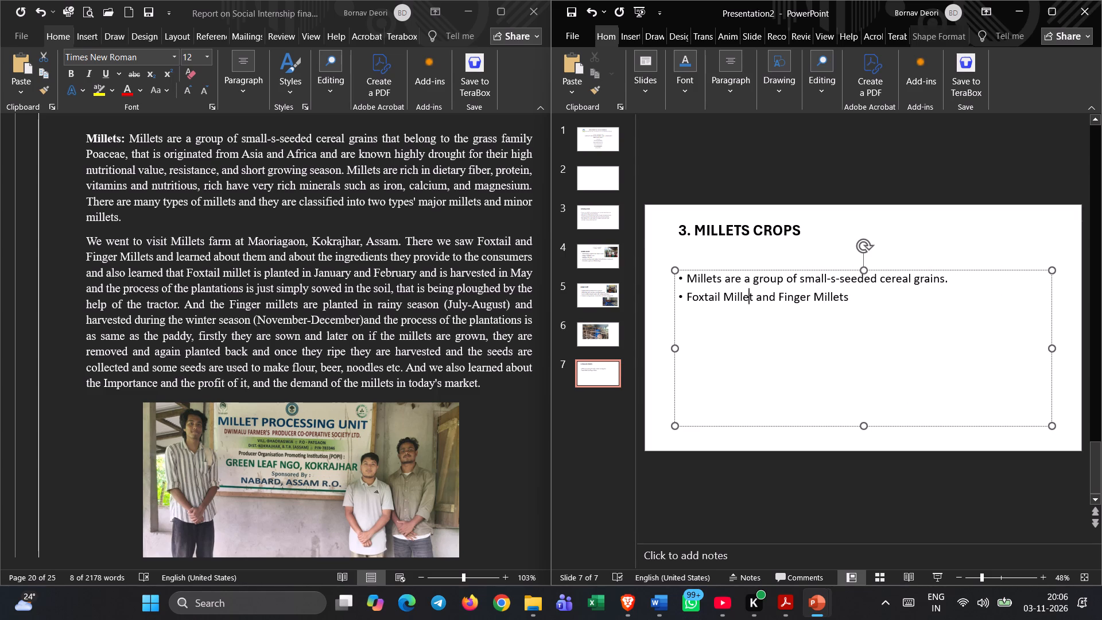
{"action": "left_click", "coordinate": [753, 299]}
{"action": "key", "text": "s"}
{"action": "left_click", "coordinate": [869, 302]}
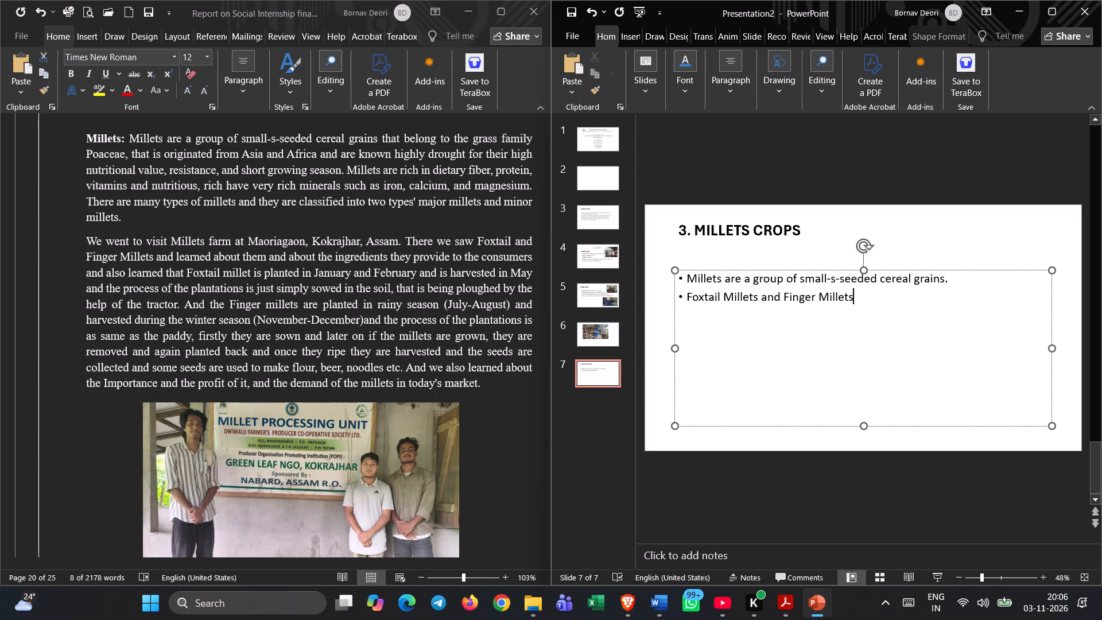
Copy "Foxtail millet is planted in January and February and is harvested in May" from the Word report as slide 7's third bullet.
{"action": "key", "text": "Return"}
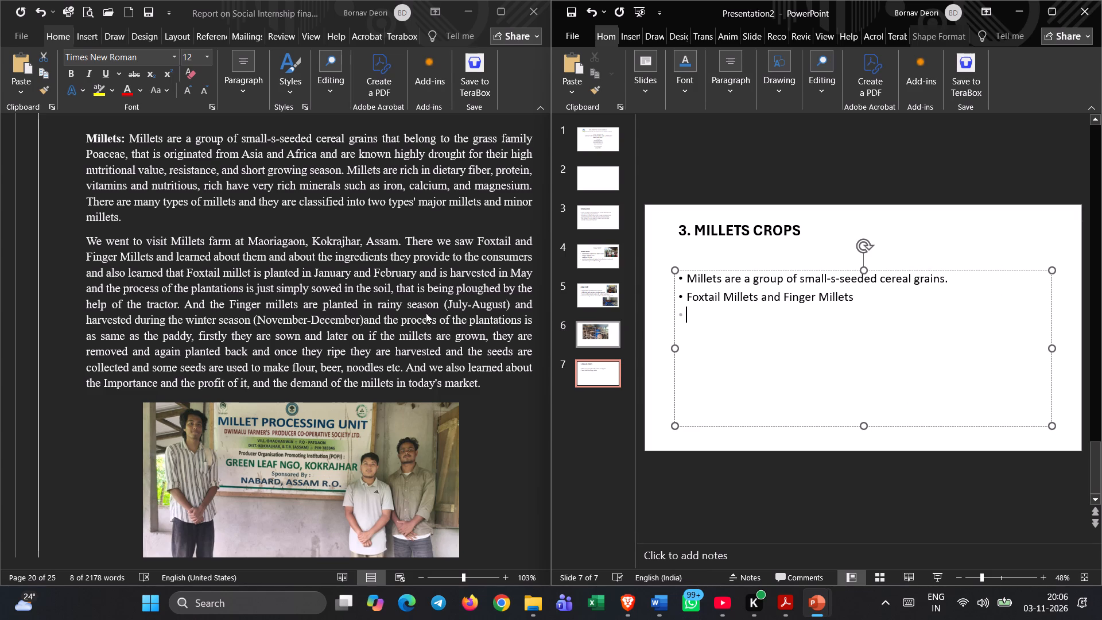
{"action": "left_click", "coordinate": [187, 268]}
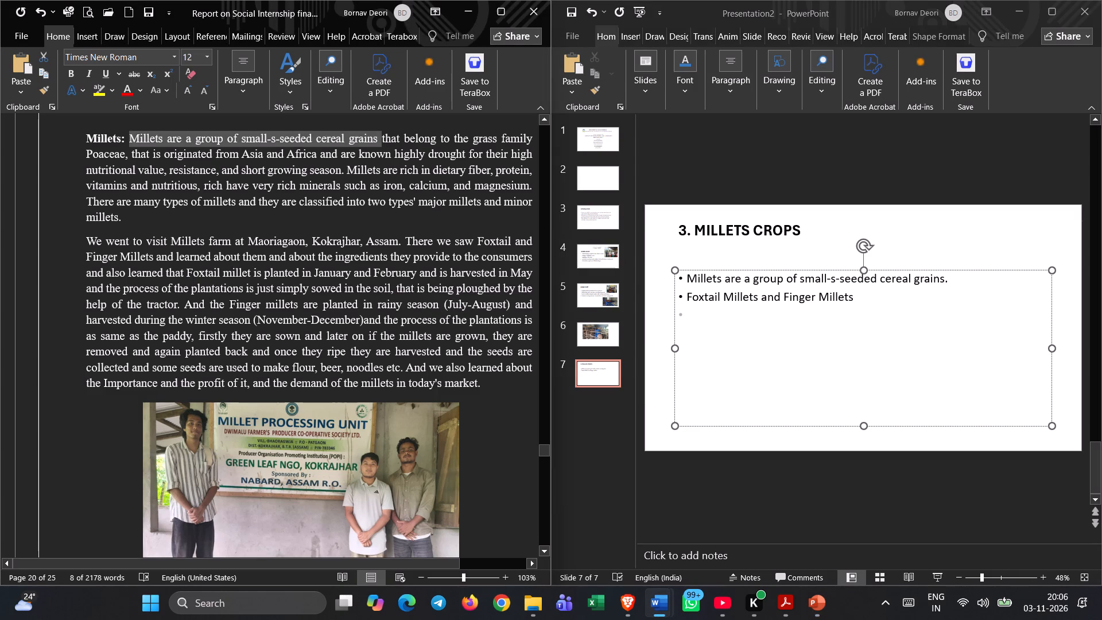
{"action": "left_click_drag", "start_coordinate": [188, 273], "coordinate": [504, 274]}
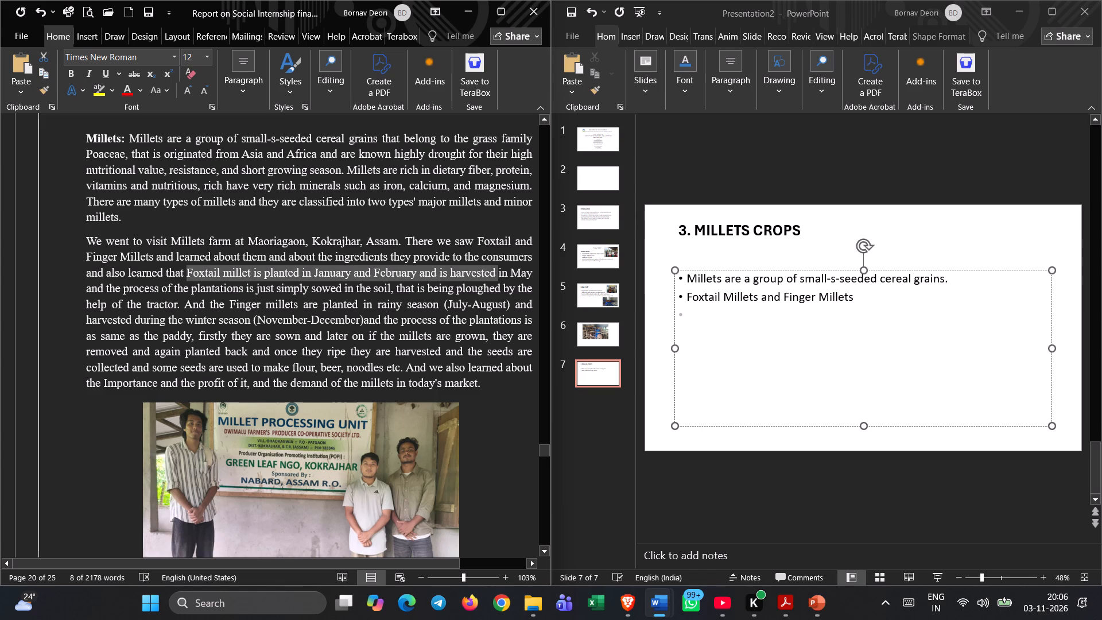
{"action": "left_click_drag", "start_coordinate": [504, 274], "coordinate": [529, 276]}
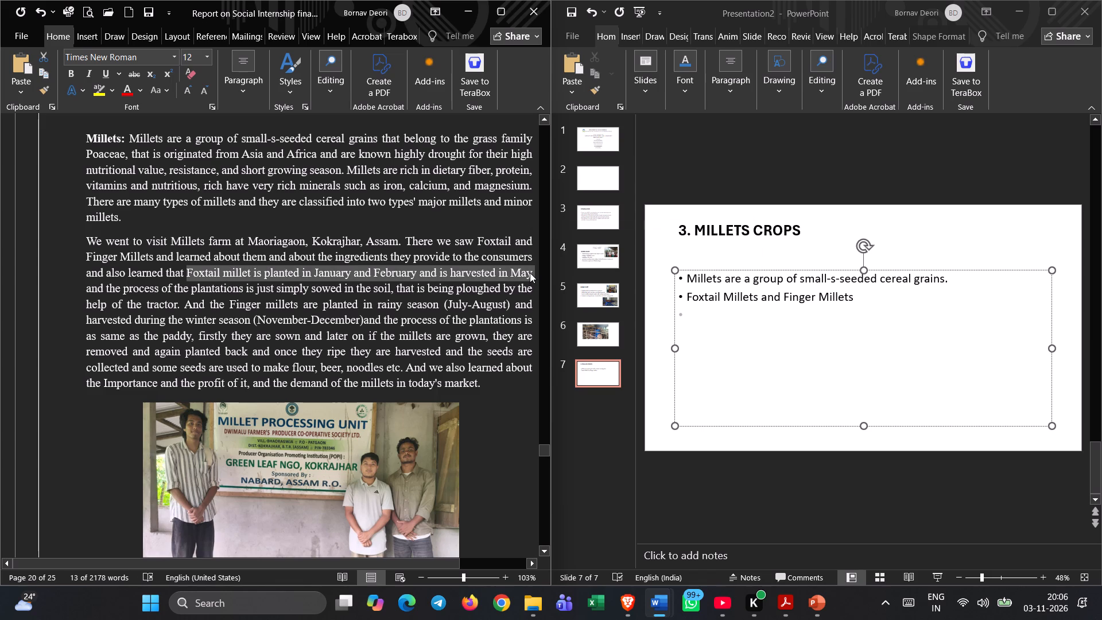
{"action": "key", "text": "ctrl+c"}
{"action": "left_click", "coordinate": [697, 311]}
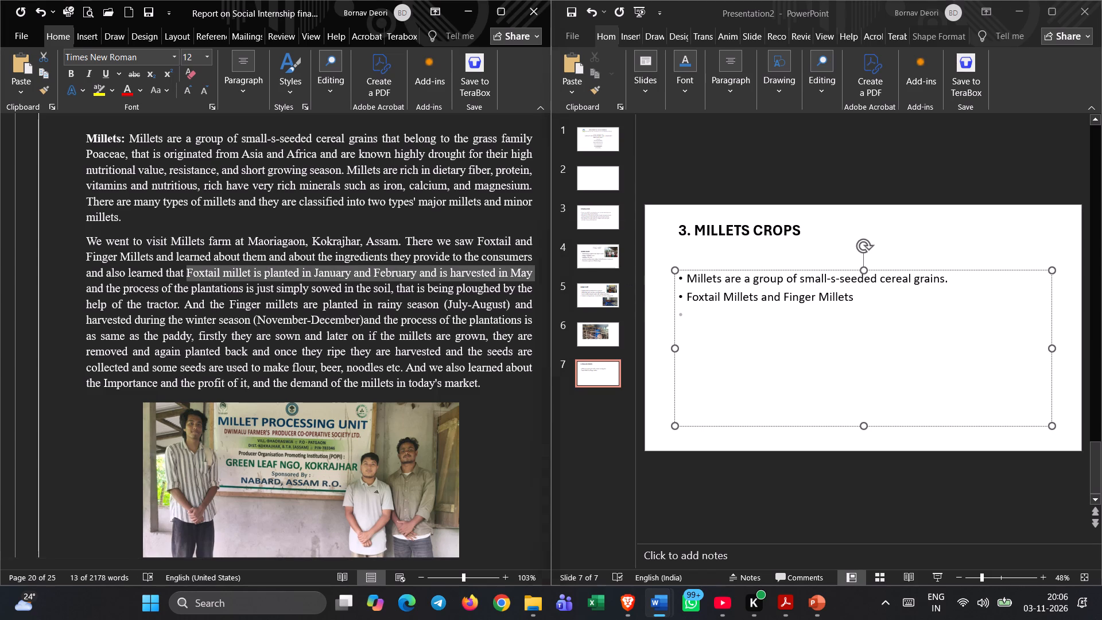
{"action": "key", "text": "ctrl+v"}
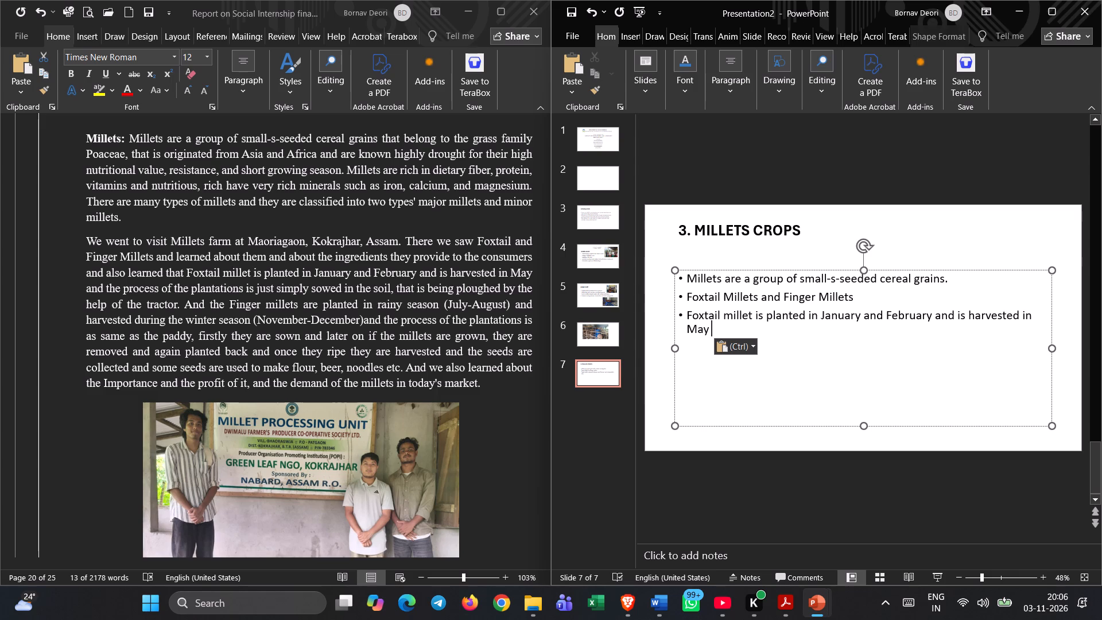
Copy "the Finger millets are planted in rainy season (July-August) and harvested during the winter season (November-December)" from the report as slide 7's fourth bullet.
{"action": "key", "text": "Return"}
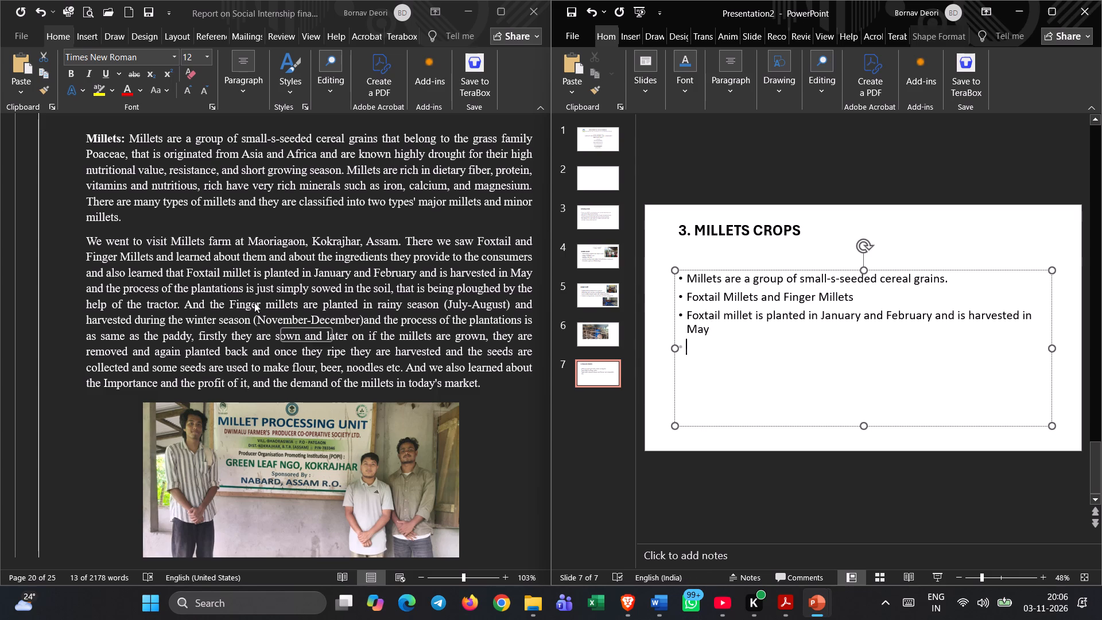
{"action": "left_click", "coordinate": [231, 305]}
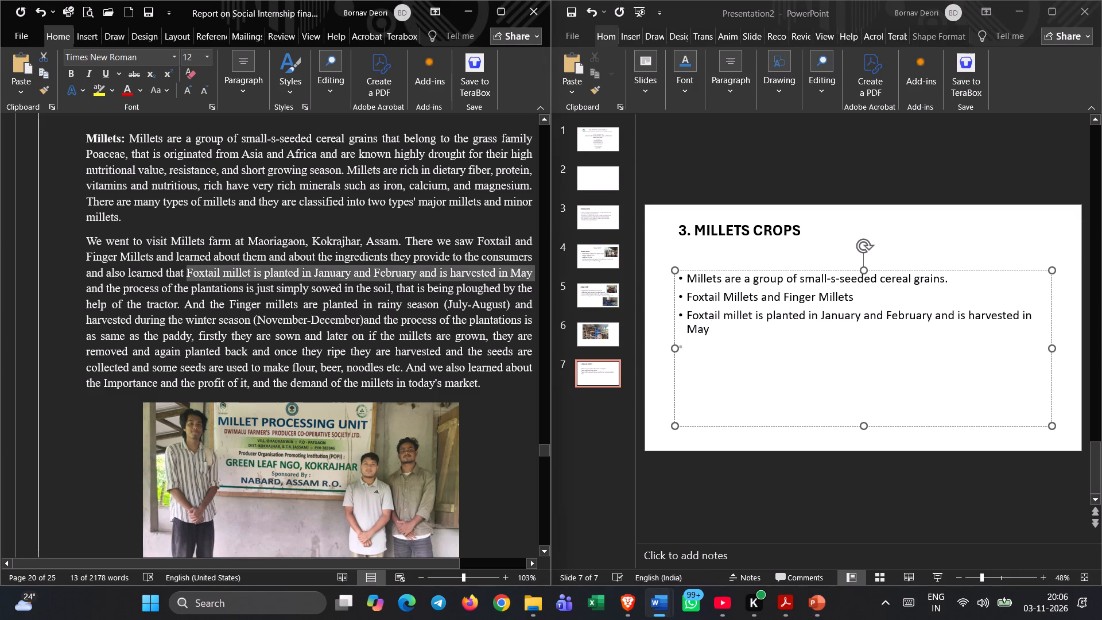
{"action": "left_click", "coordinate": [230, 305]}
{"action": "left_click_drag", "start_coordinate": [230, 305], "coordinate": [523, 311]}
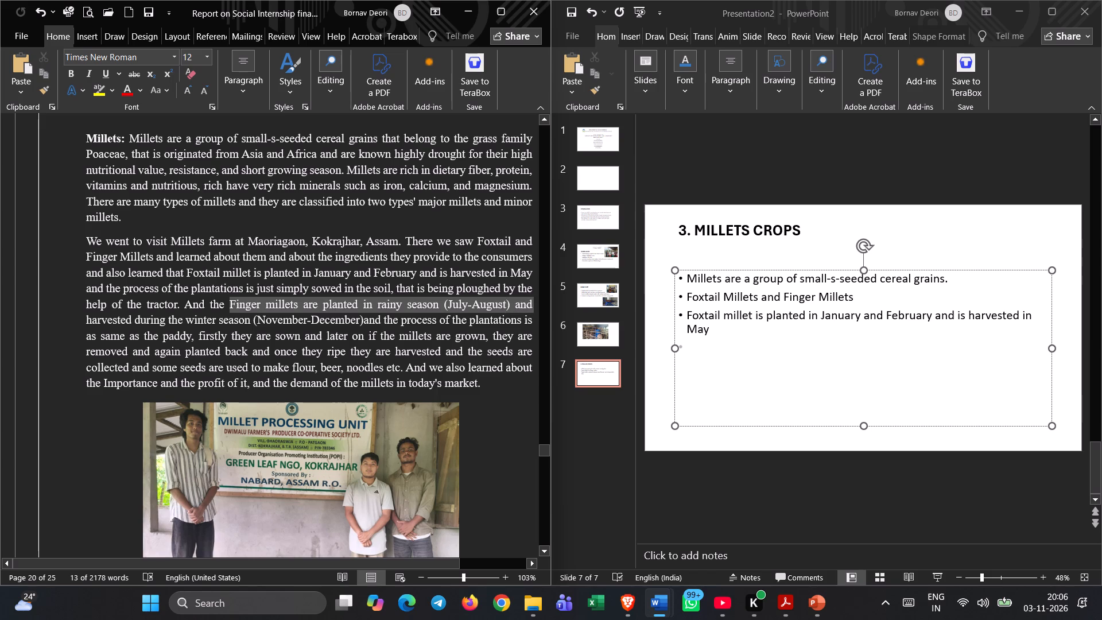
{"action": "left_click_drag", "start_coordinate": [523, 311], "coordinate": [340, 338]}
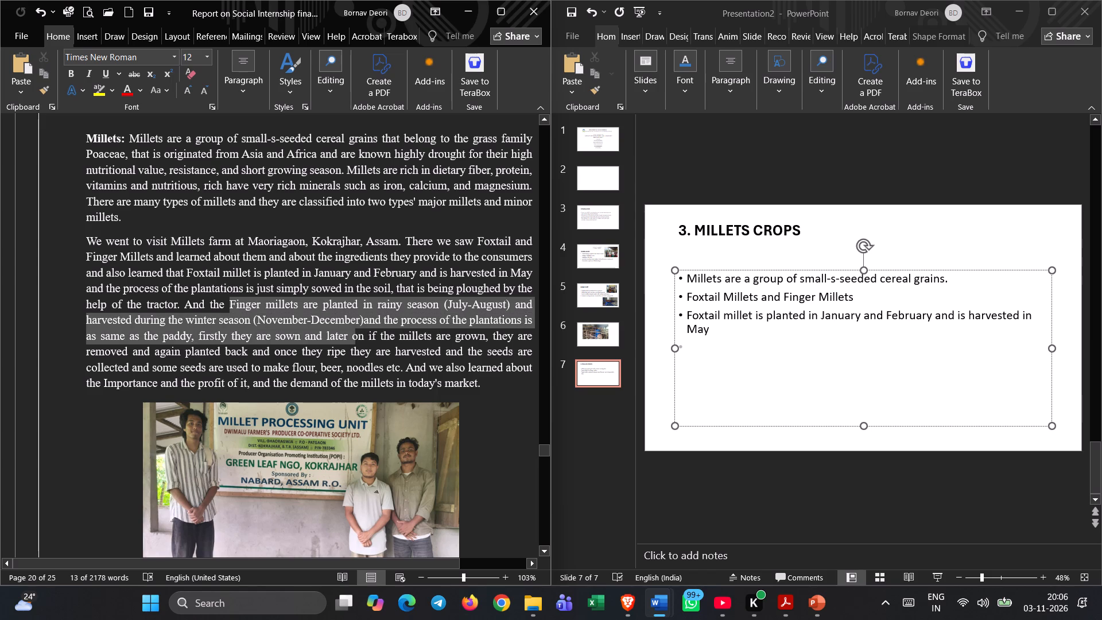
{"action": "left_click_drag", "start_coordinate": [340, 338], "coordinate": [363, 321]}
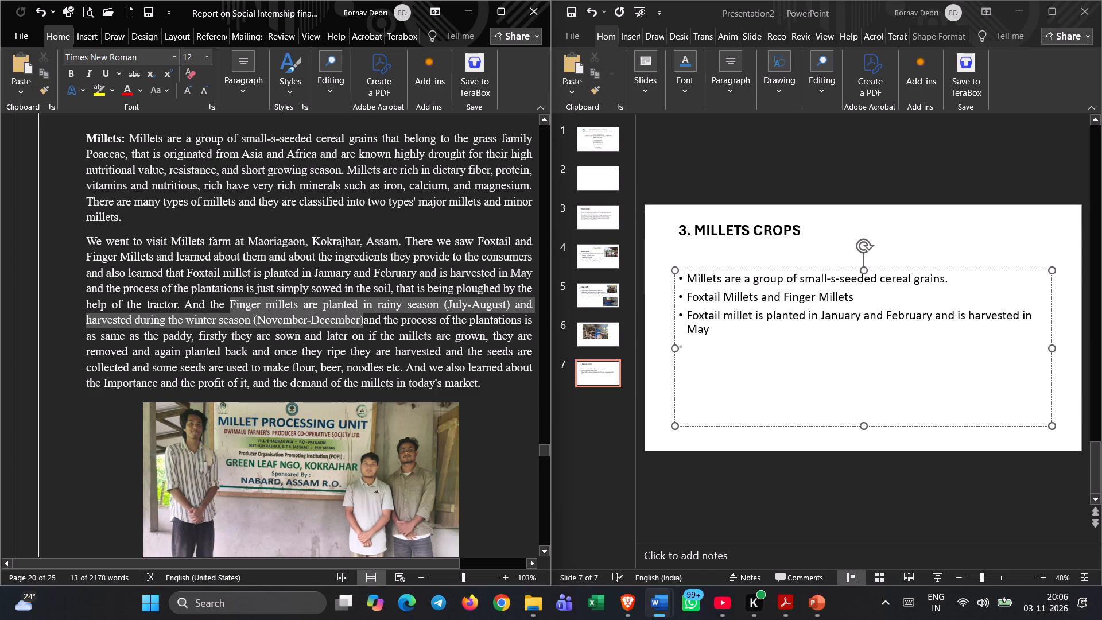
{"action": "left_click_drag", "start_coordinate": [363, 321], "coordinate": [254, 323]}
{"action": "left_click_drag", "start_coordinate": [254, 323], "coordinate": [277, 323]}
{"action": "left_click_drag", "start_coordinate": [233, 303], "coordinate": [224, 304]}
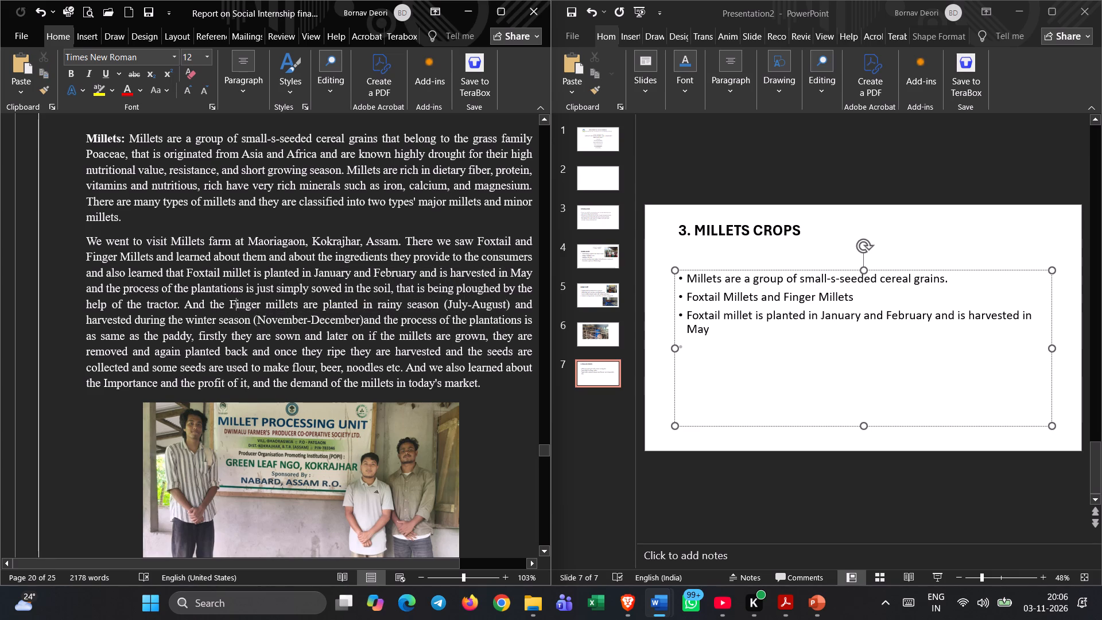
{"action": "left_click_drag", "start_coordinate": [207, 304], "coordinate": [356, 320]}
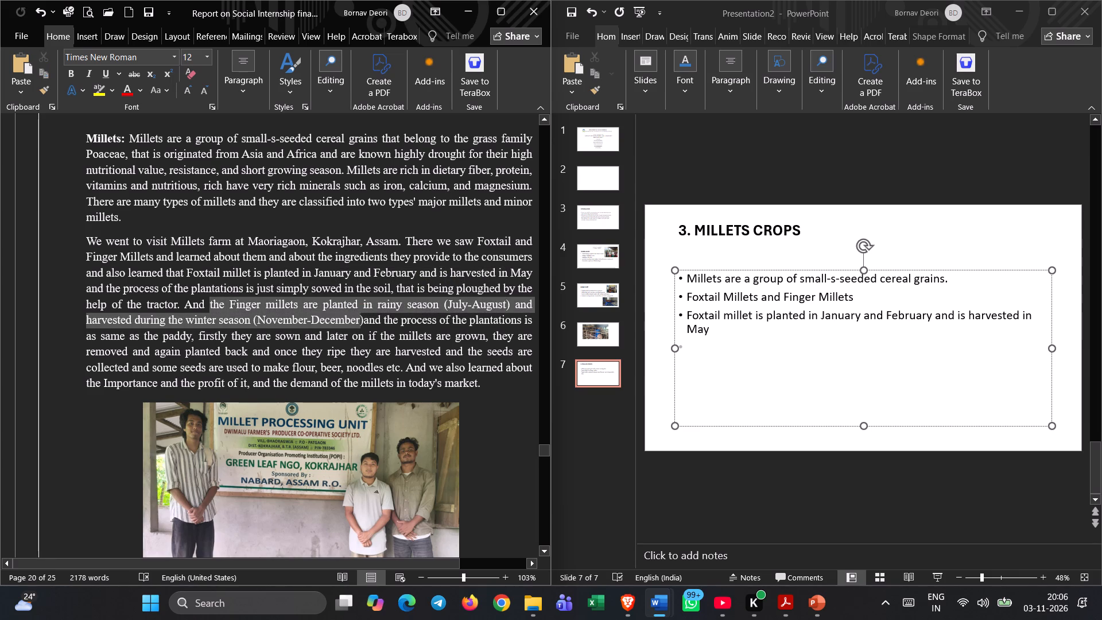
{"action": "left_click_drag", "start_coordinate": [356, 320], "coordinate": [363, 323]}
{"action": "key", "text": "ctrl+c"}
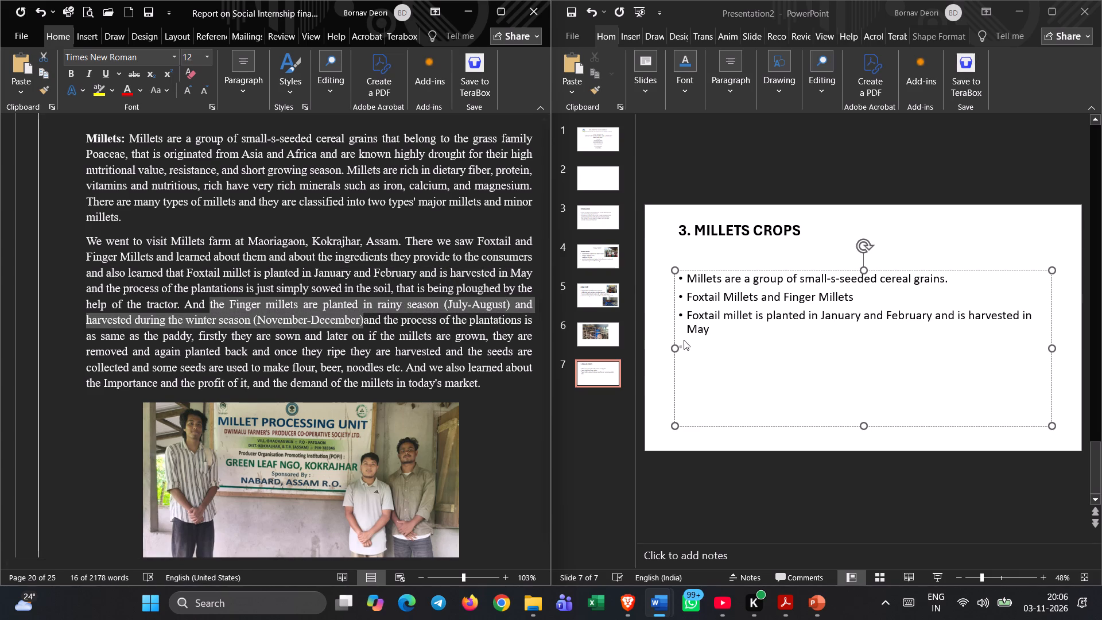
{"action": "left_click", "coordinate": [690, 345]}
{"action": "key", "text": "ctrl+v"}
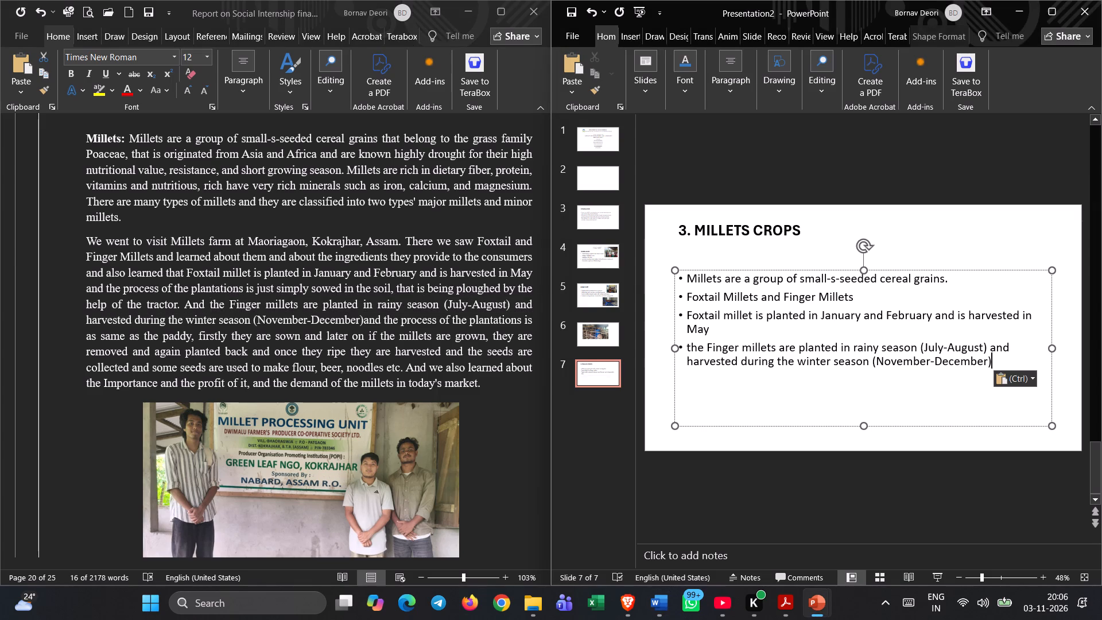
Capitalize the first word of the Finger millets bullet so it begins with "The".
{"action": "left_click", "coordinate": [690, 349]}
{"action": "key", "text": "t"}
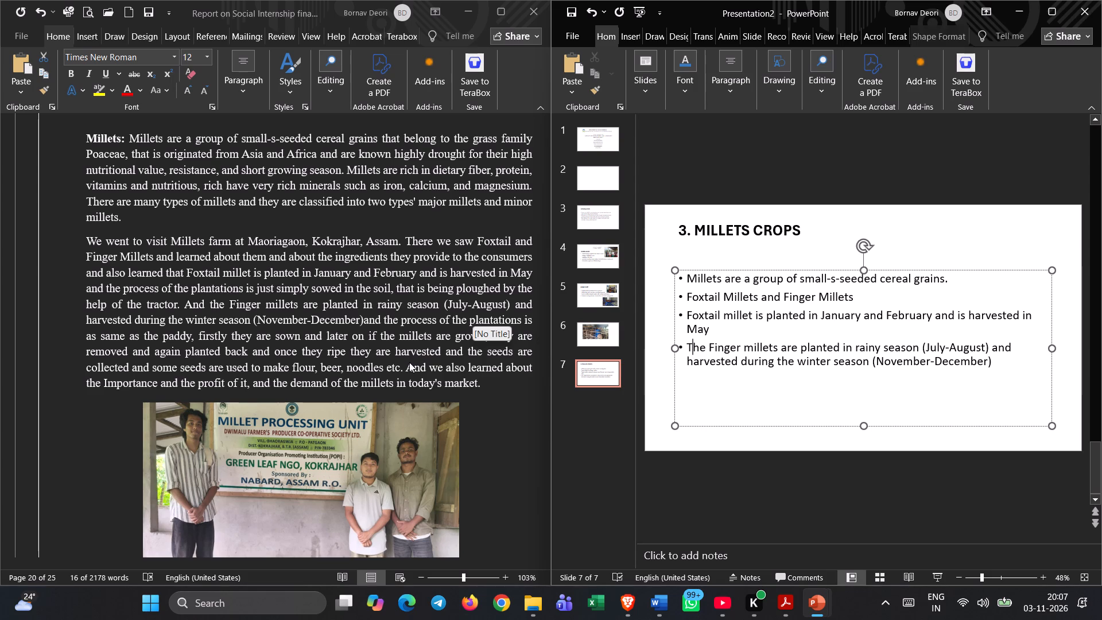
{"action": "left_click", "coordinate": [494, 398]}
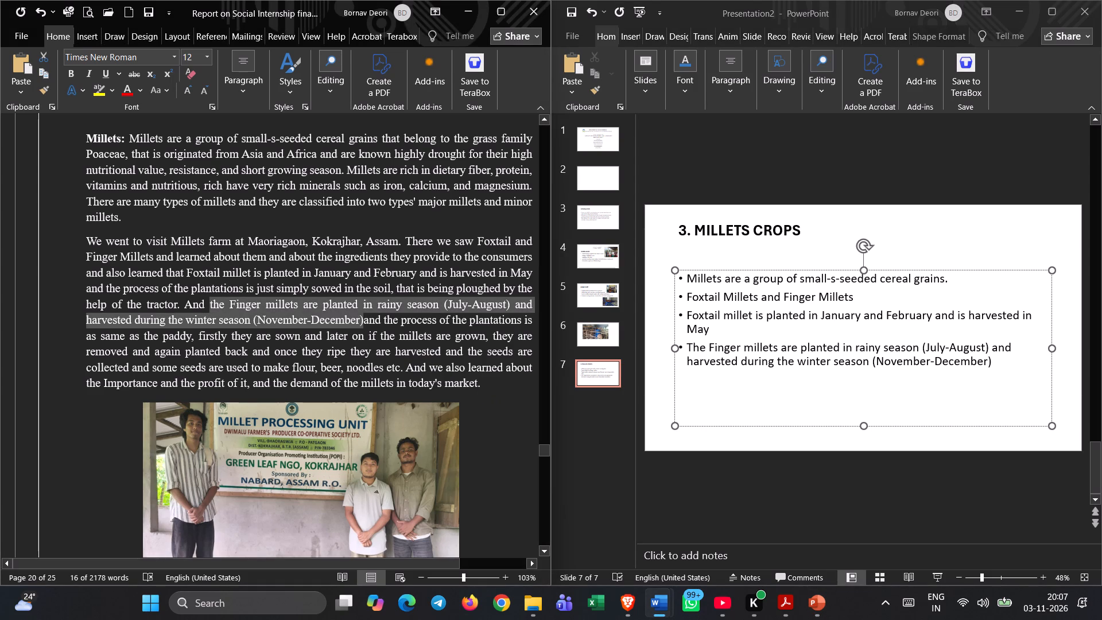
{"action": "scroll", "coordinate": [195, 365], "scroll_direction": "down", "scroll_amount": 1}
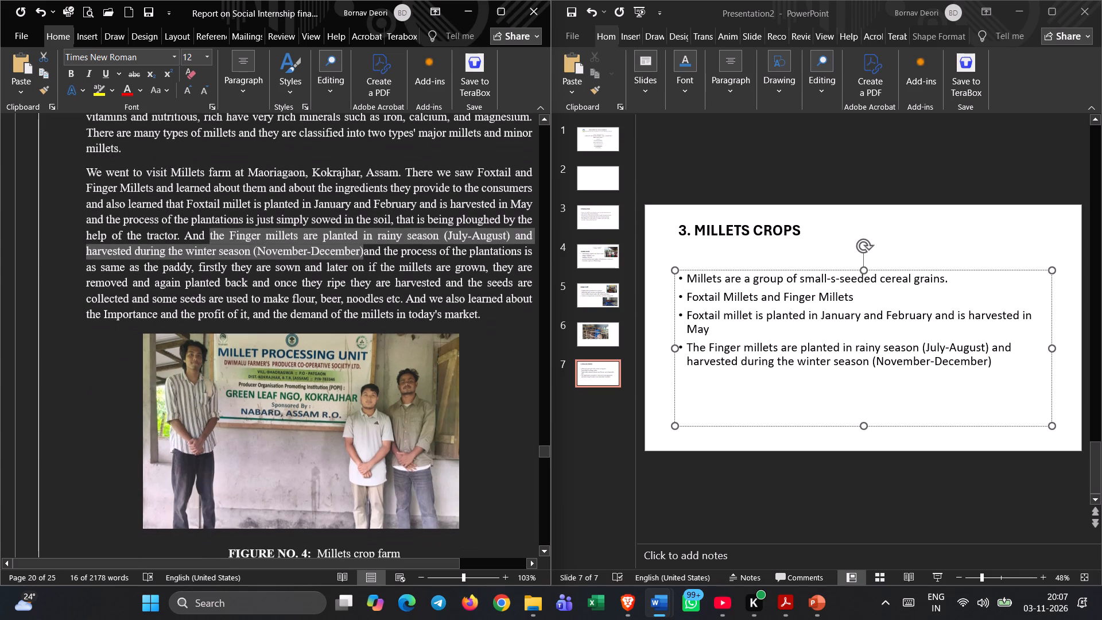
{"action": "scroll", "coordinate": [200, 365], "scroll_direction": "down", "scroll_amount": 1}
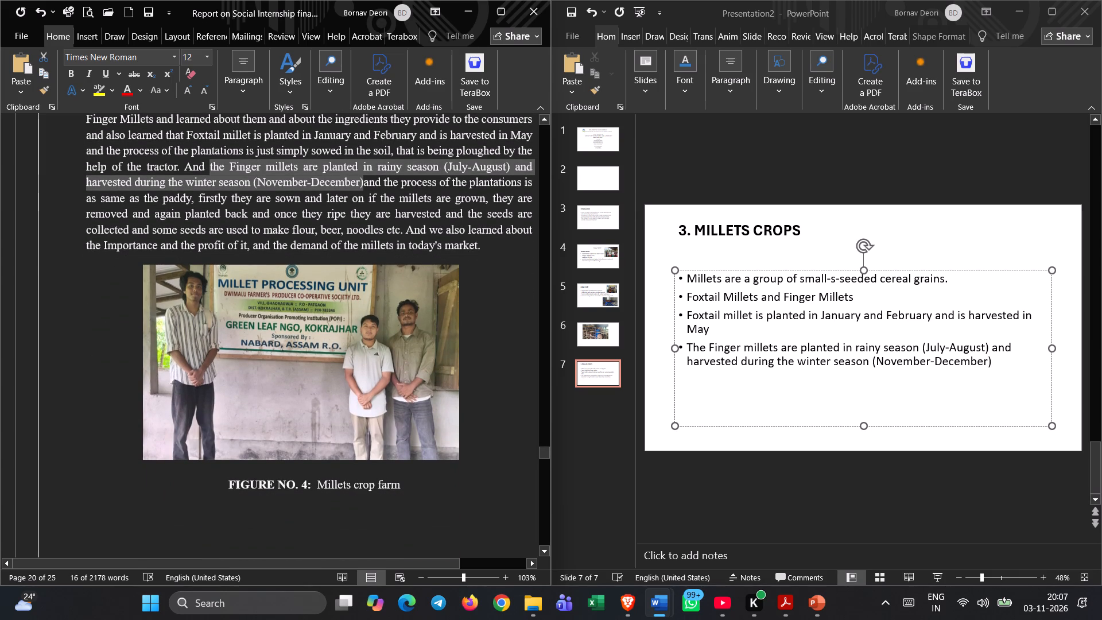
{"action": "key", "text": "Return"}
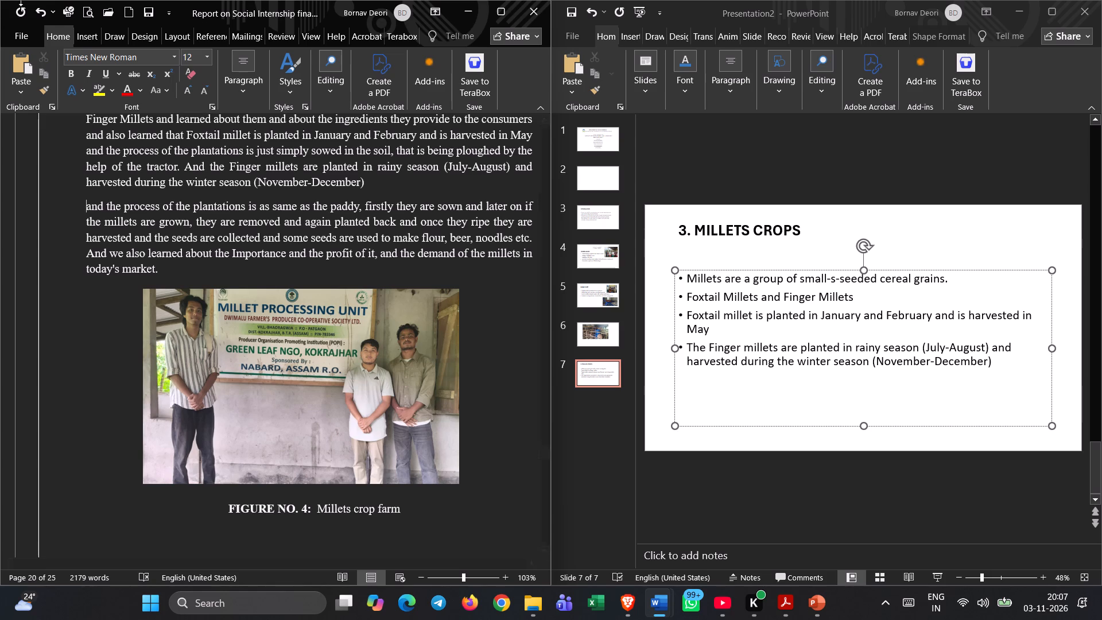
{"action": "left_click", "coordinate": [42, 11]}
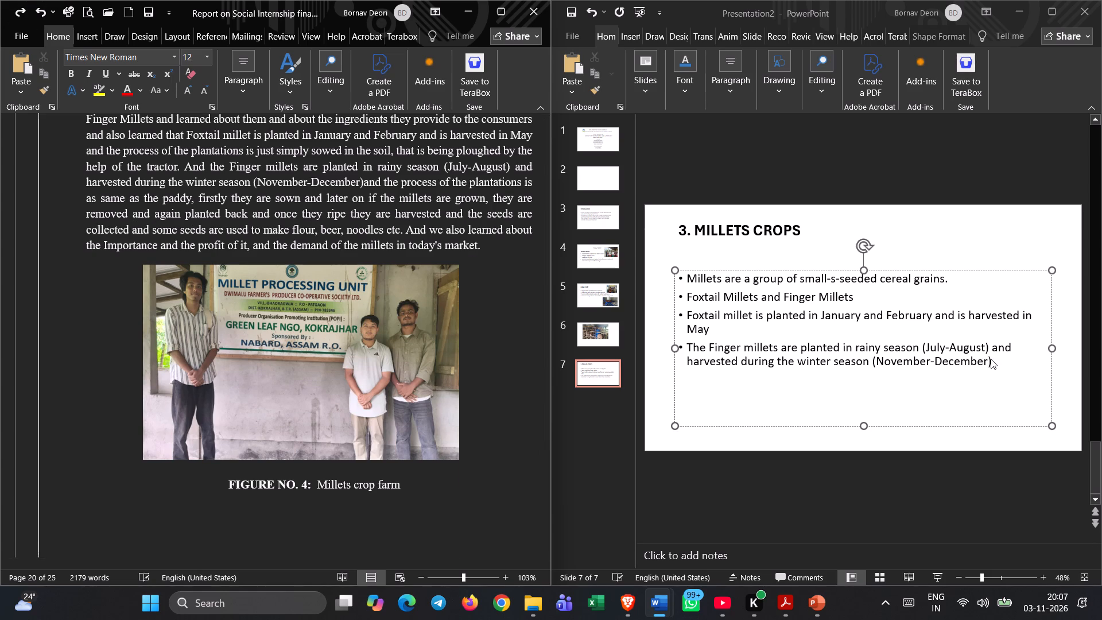
Start a new empty bullet below the Finger millets bullet on slide 7.
{"action": "left_click", "coordinate": [991, 359]}
{"action": "left_click", "coordinate": [995, 360]}
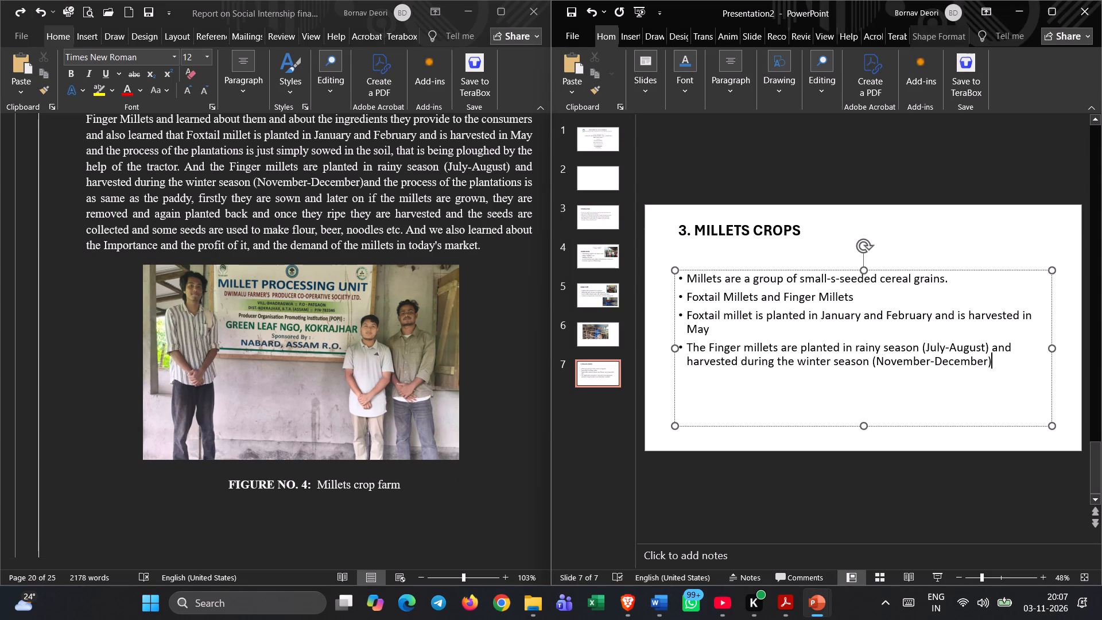
{"action": "key", "text": "Return"}
Check the topic order in the report through the Silk Farm section and renumber slide 7's title as "2. MILLETS CROPS".
{"action": "scroll", "coordinate": [312, 255], "scroll_direction": "down", "scroll_amount": 7}
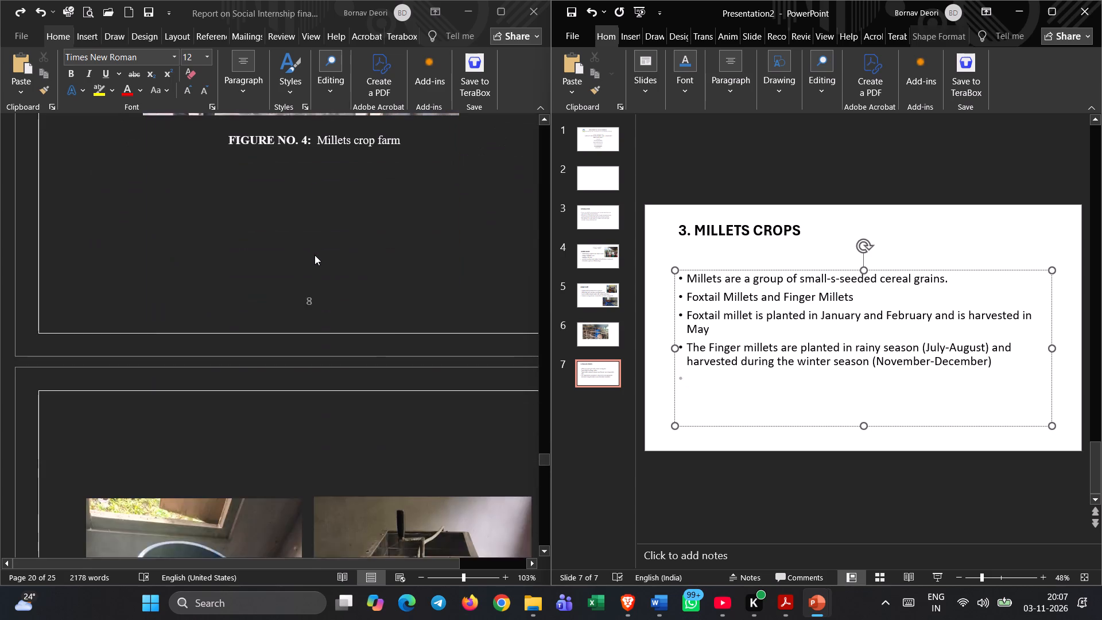
{"action": "scroll", "coordinate": [315, 255], "scroll_direction": "down", "scroll_amount": 13}
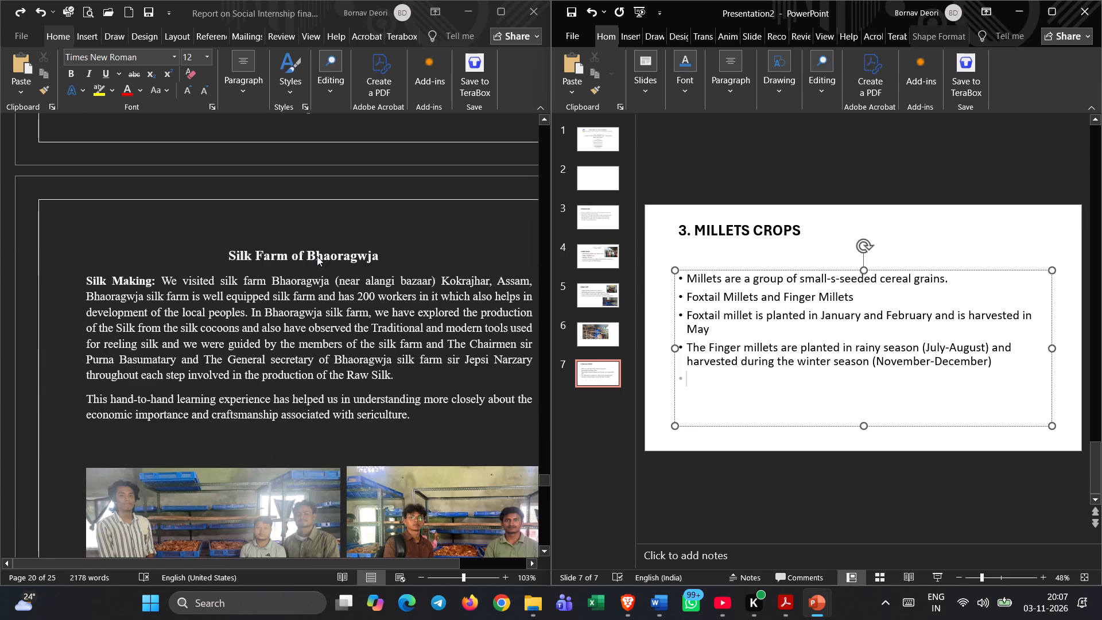
{"action": "scroll", "coordinate": [317, 256], "scroll_direction": "down", "scroll_amount": 2}
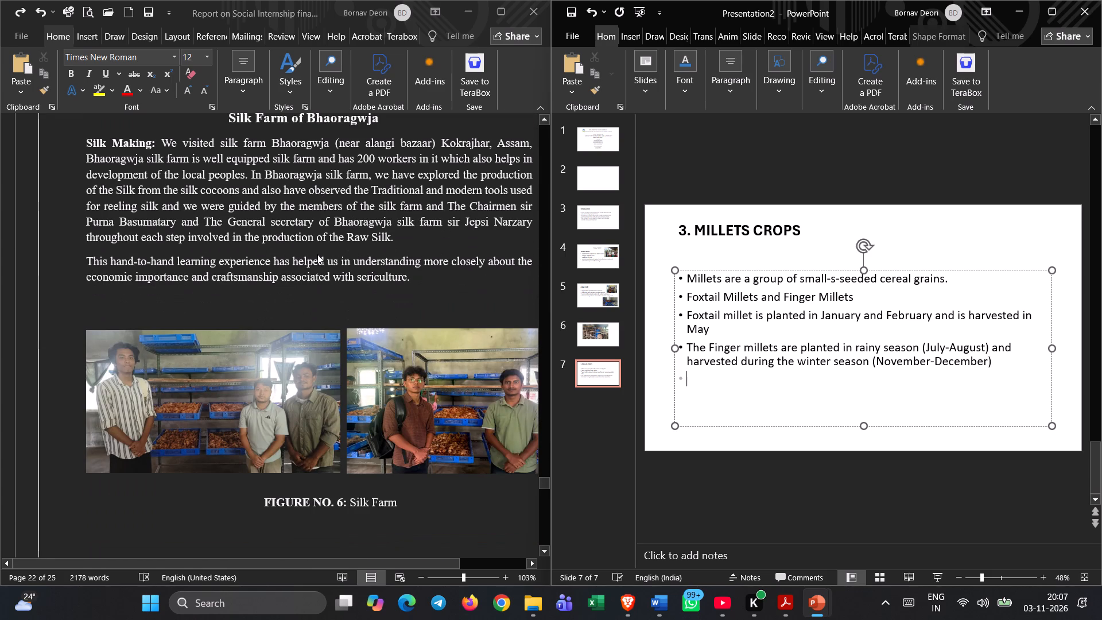
{"action": "left_click", "coordinate": [684, 232]}
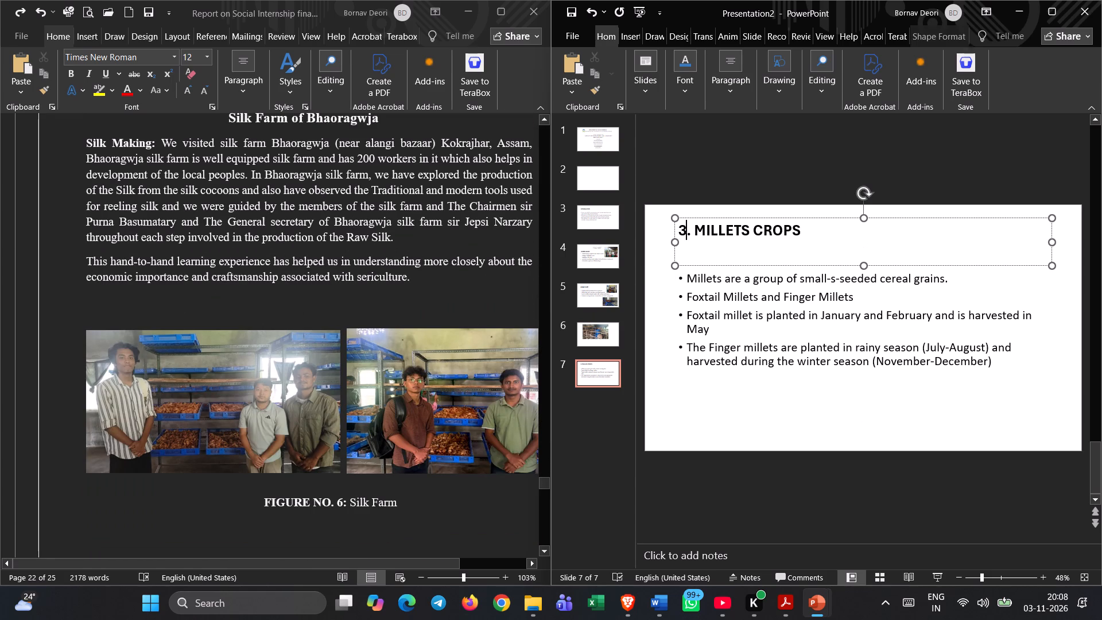
{"action": "key", "text": "BackSpace"}
{"action": "key", "text": "2"}
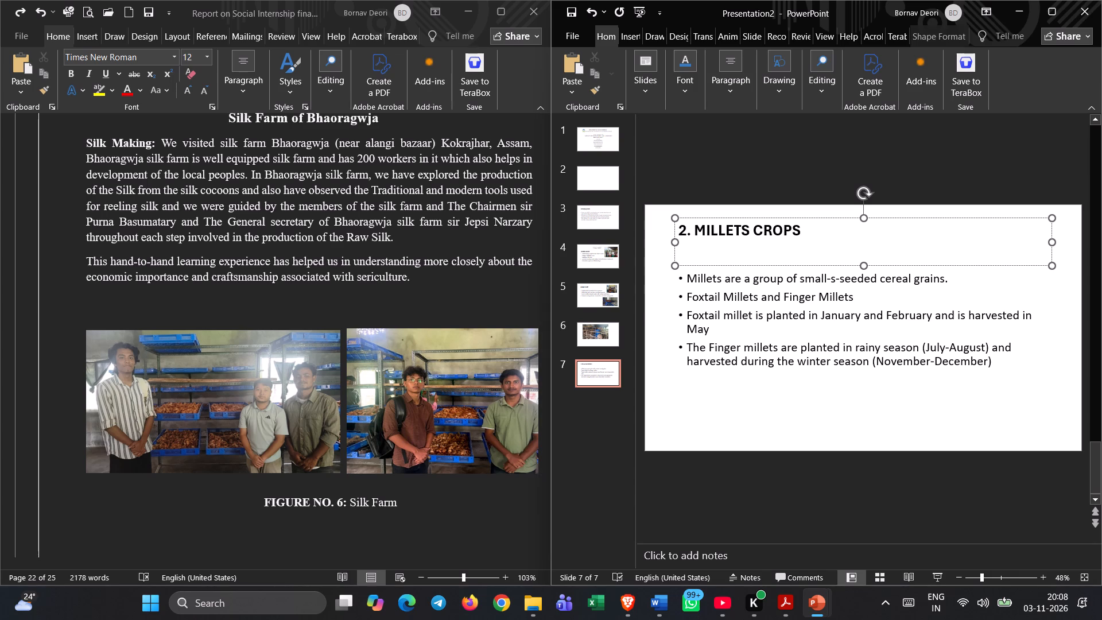
Renumber the silk farm title on slide 5 so it reads "3.SILK FARM".
{"action": "left_click", "coordinate": [600, 292]}
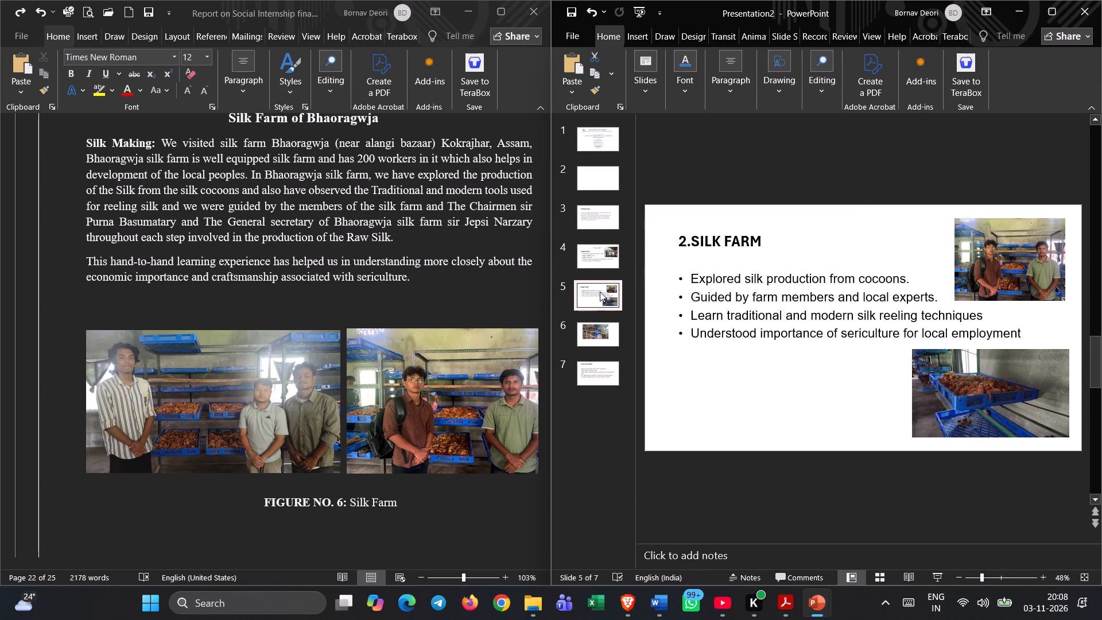
{"action": "left_click", "coordinate": [688, 246]}
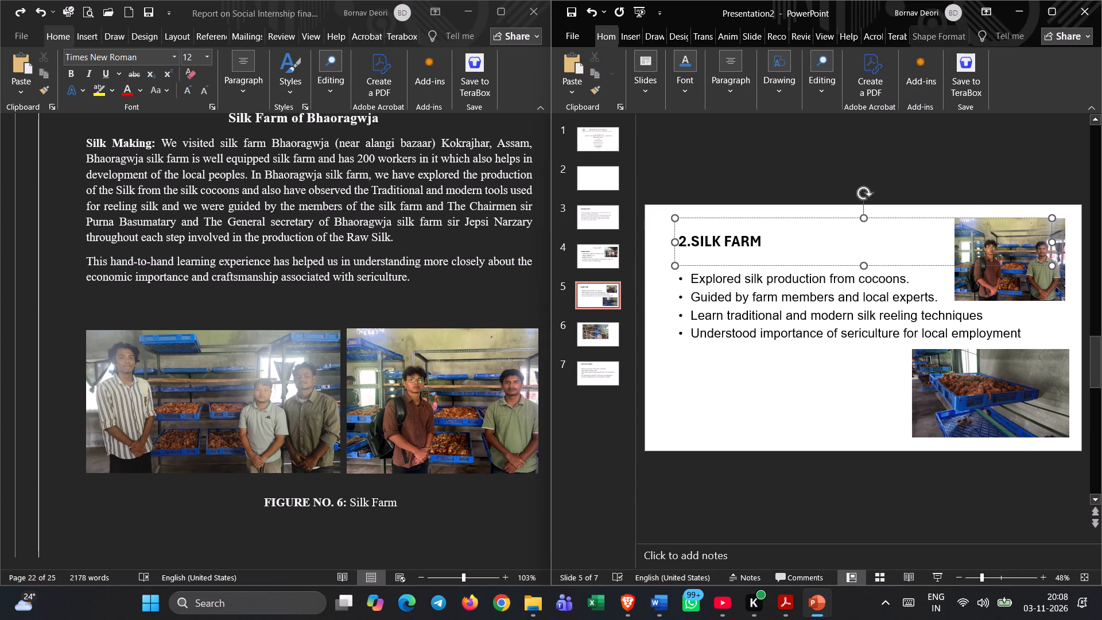
{"action": "key", "text": "BackSpace"}
{"action": "key", "text": "3"}
Move the MILLETS CROPS slide ahead of the SILK FARM slide so it becomes slide 5.
{"action": "left_click_drag", "start_coordinate": [603, 372], "coordinate": [600, 290]}
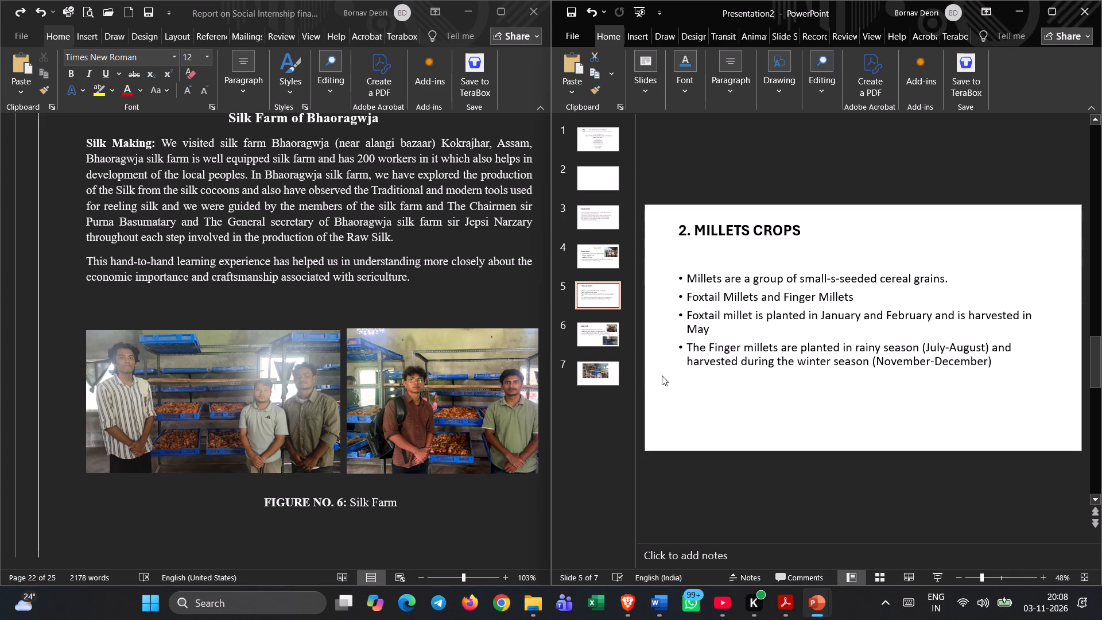
Insert a new slide after MILLETS CROPS and begin its title with "Machines used", following the report's Figure No. 5 caption.
{"action": "left_click", "coordinate": [647, 73]}
{"action": "left_click", "coordinate": [642, 129]}
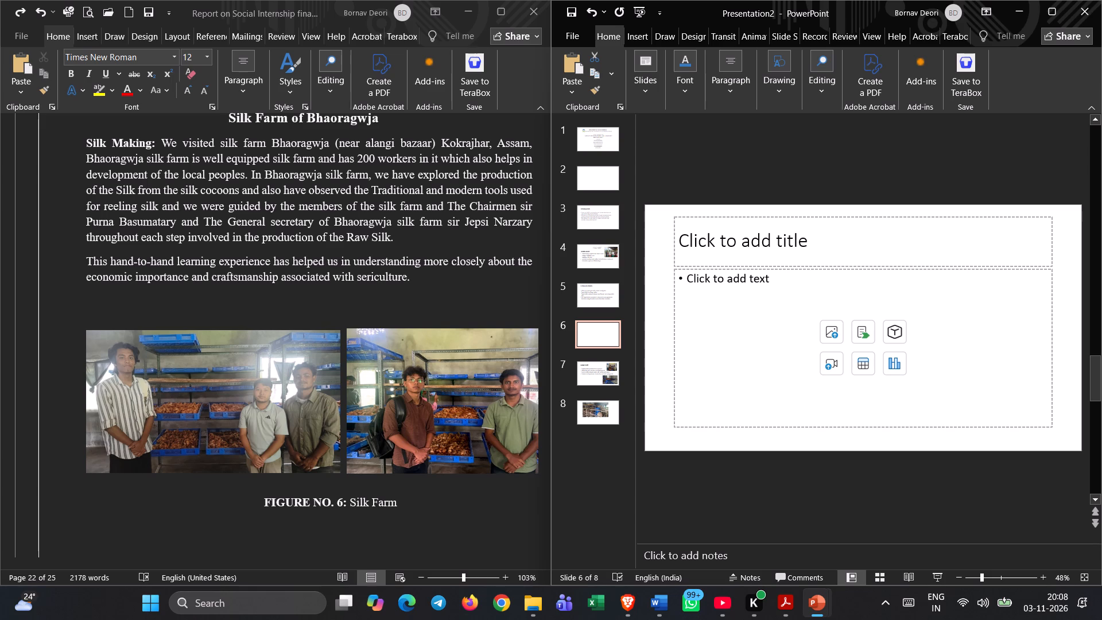
{"action": "left_click", "coordinate": [710, 248]}
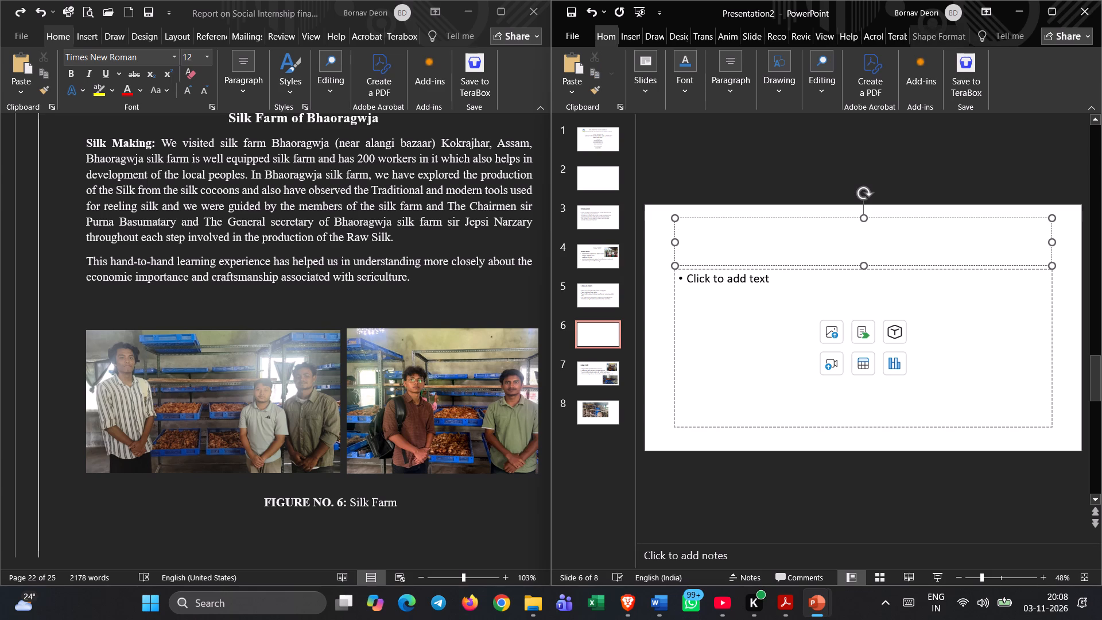
{"action": "scroll", "coordinate": [218, 325], "scroll_direction": "up", "scroll_amount": 6}
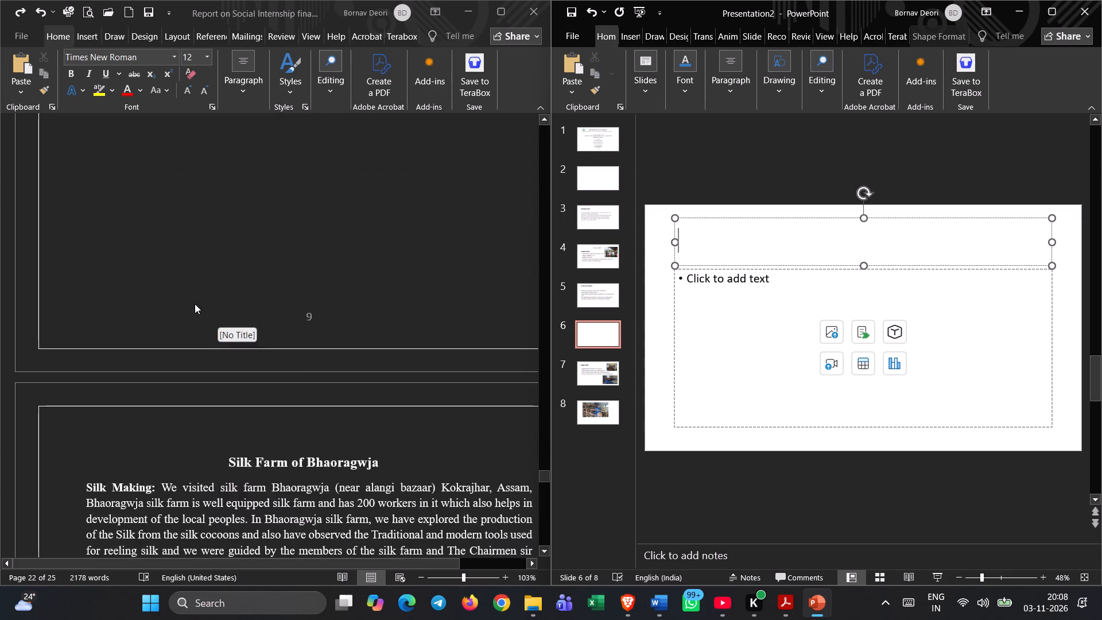
{"action": "scroll", "coordinate": [195, 304], "scroll_direction": "up", "scroll_amount": 4}
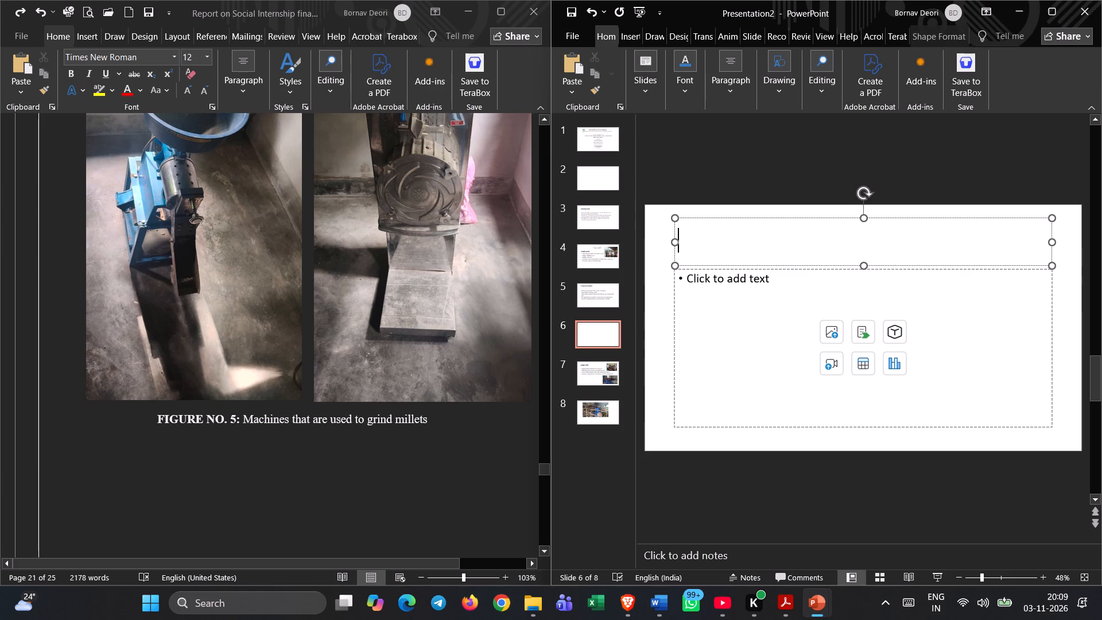
{"action": "type", "text": "achi"}
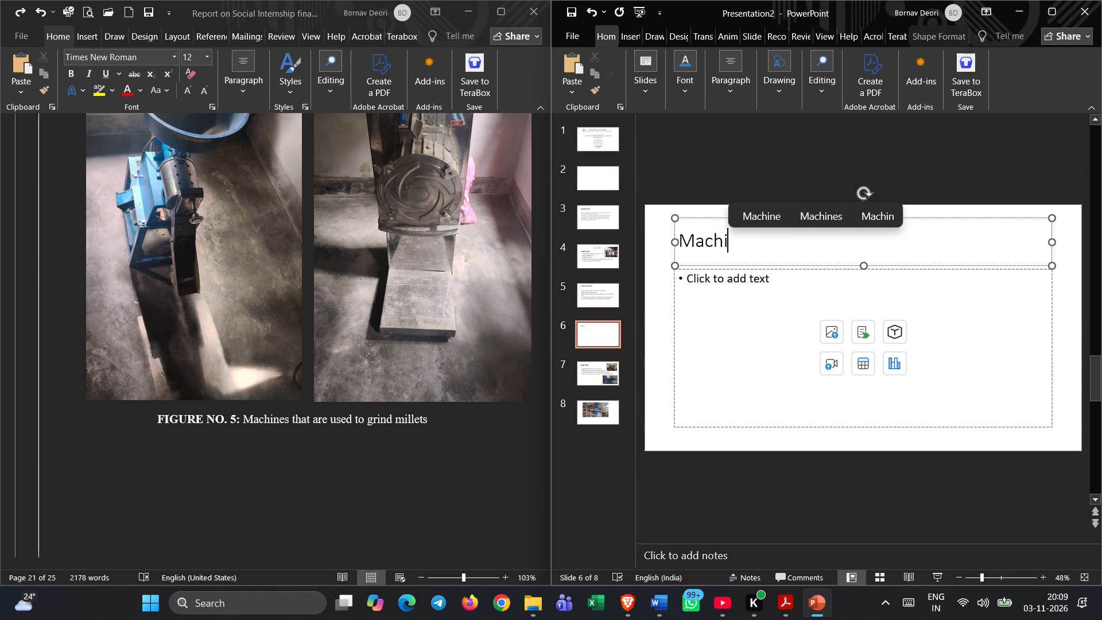
{"action": "type", "text": "nes"}
{"action": "key", "text": "space"}
{"action": "type", "text": "used"}
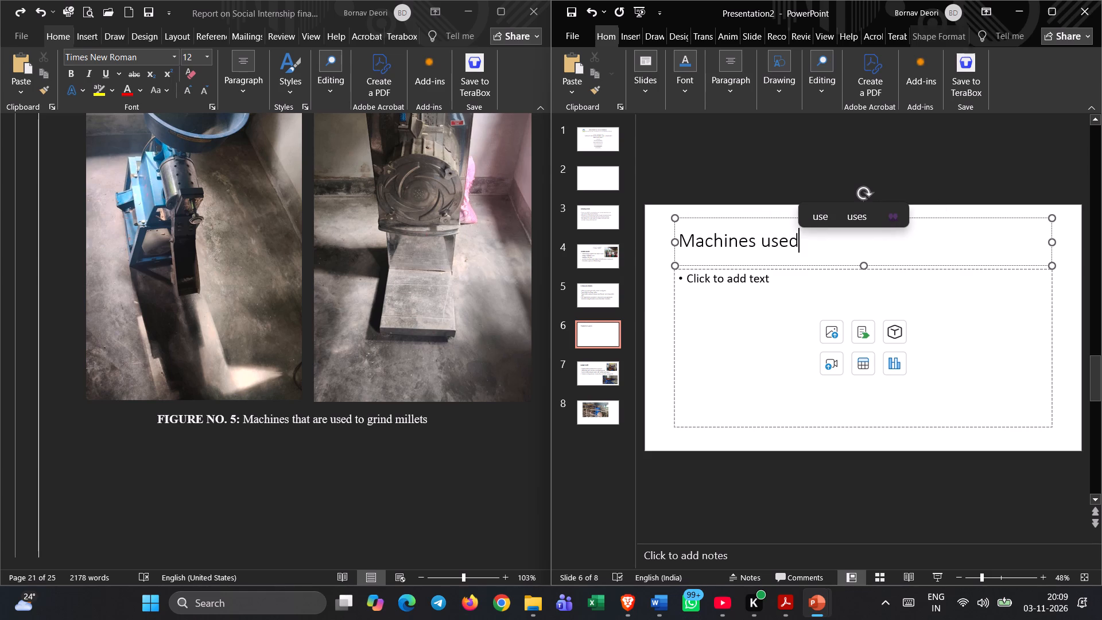
Complete slide 6's title so it reads "Machines used to grind millets".
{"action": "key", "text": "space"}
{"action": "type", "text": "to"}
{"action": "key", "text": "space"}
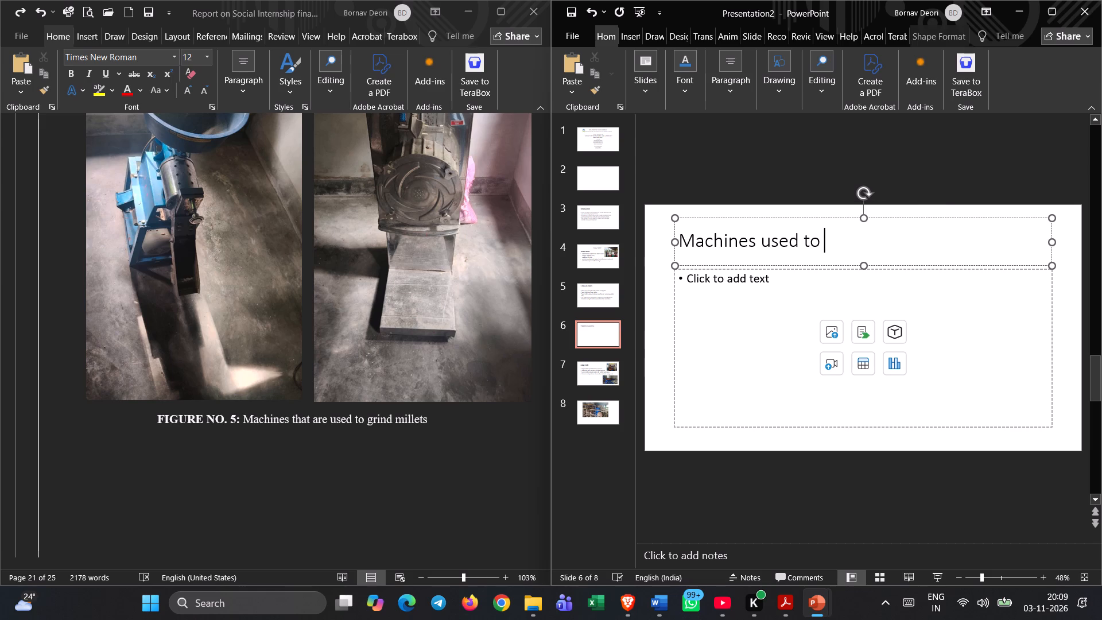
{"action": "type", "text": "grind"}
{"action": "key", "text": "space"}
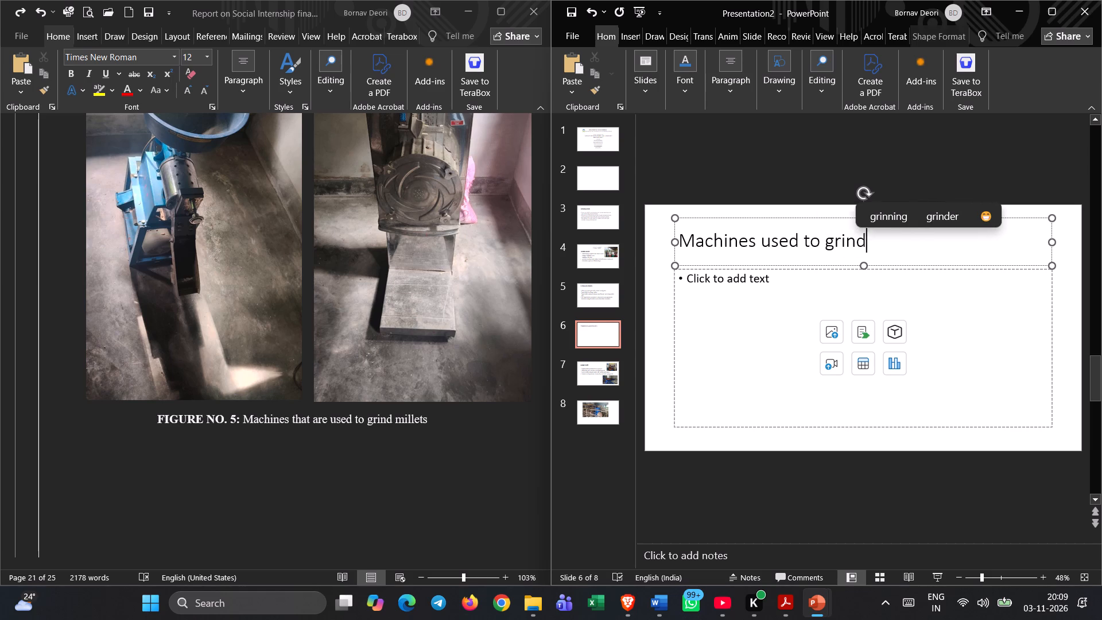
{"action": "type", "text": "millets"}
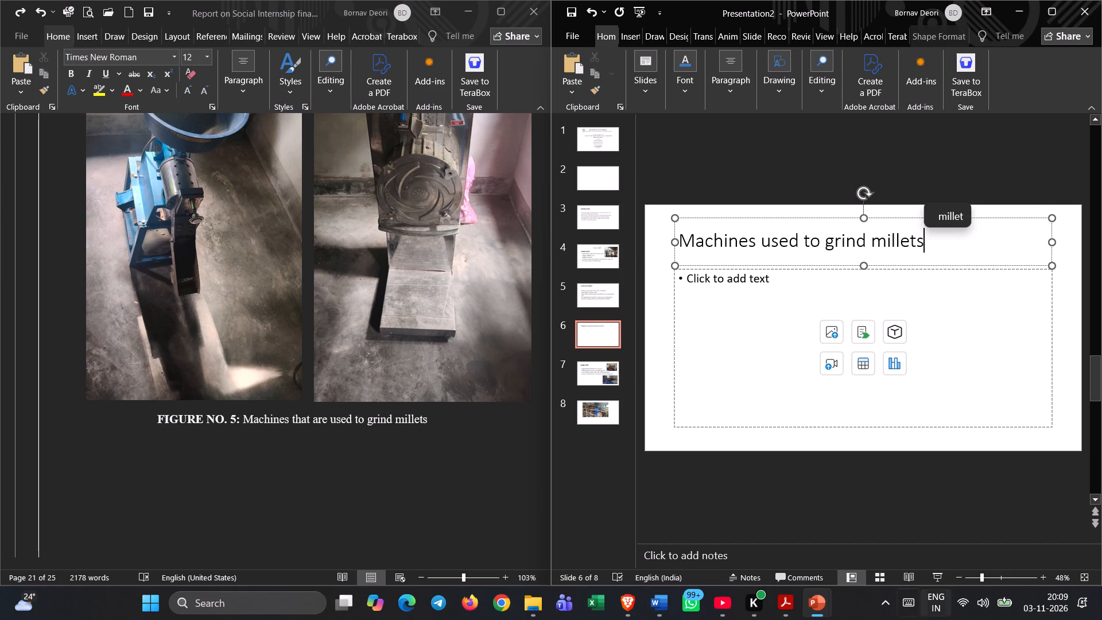
Add the 22.05.35 grinding machine photo from the social internship folder to slide 6's left half, sized about 11.3 by 6.3 cm.
{"action": "left_click", "coordinate": [514, 609]}
{"action": "left_click", "coordinate": [534, 611]}
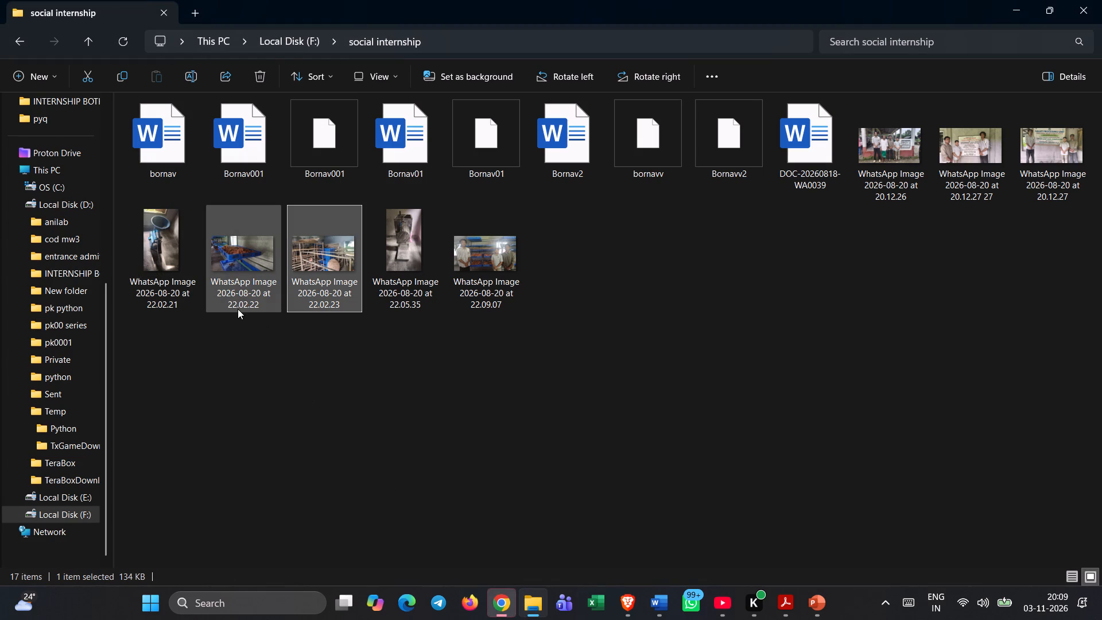
{"action": "left_click", "coordinate": [560, 482]}
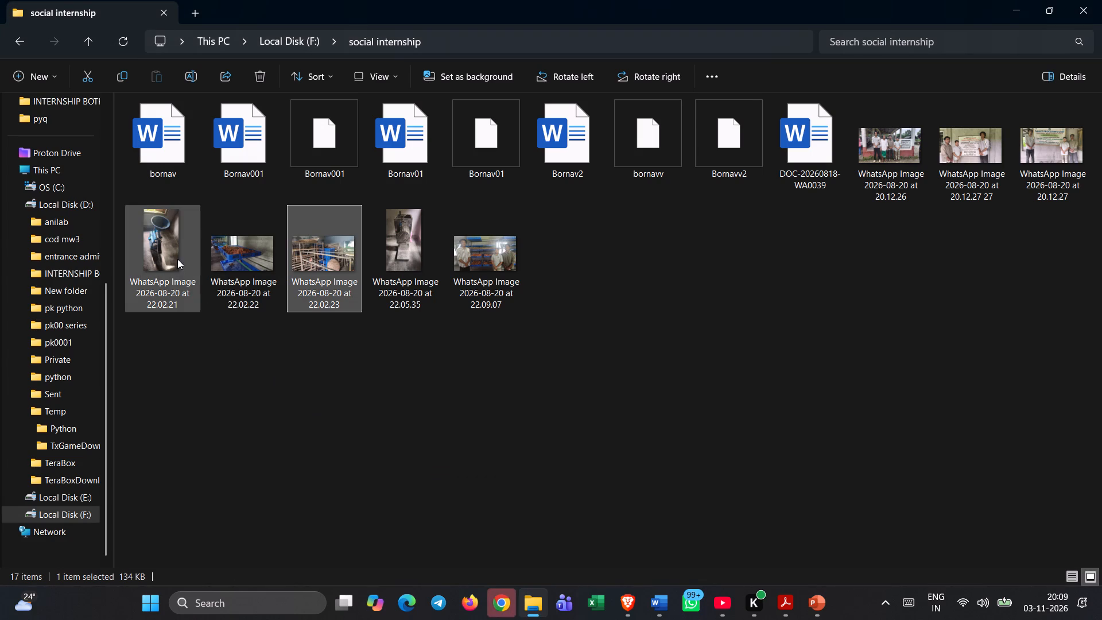
{"action": "left_click_drag", "start_coordinate": [389, 251], "coordinate": [534, 448]}
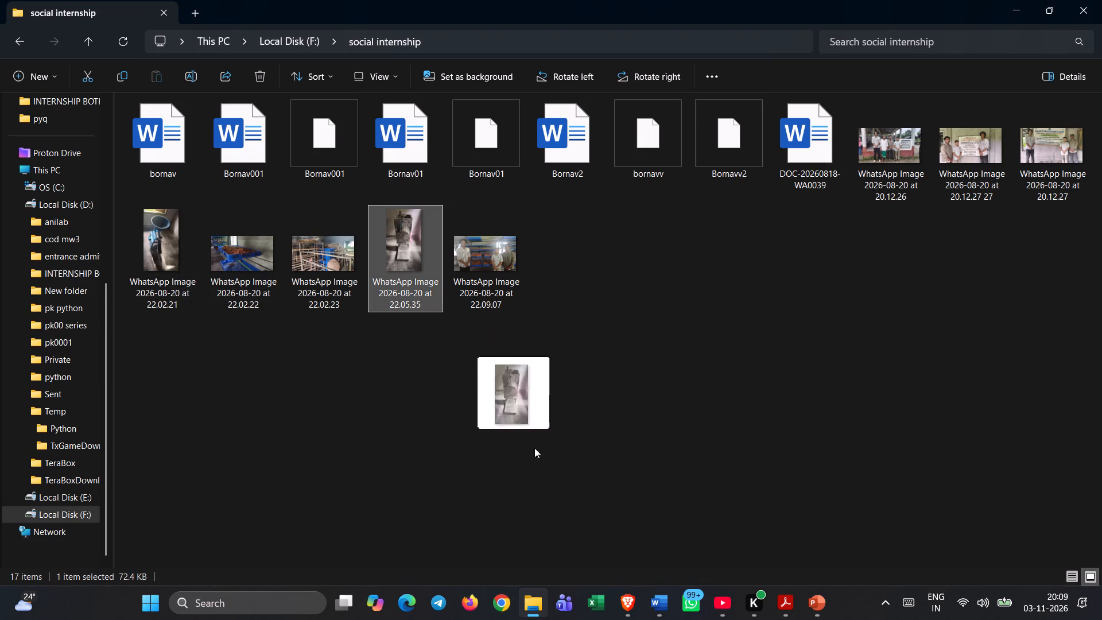
{"action": "left_click_drag", "start_coordinate": [534, 448], "coordinate": [827, 610]}
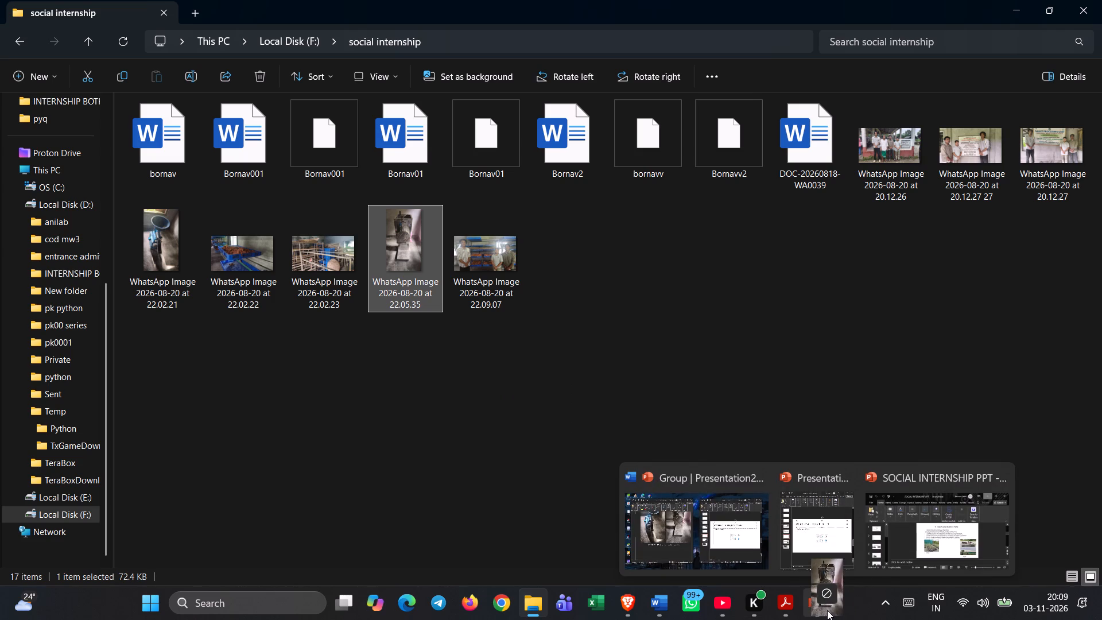
{"action": "left_click_drag", "start_coordinate": [827, 610], "coordinate": [752, 548]}
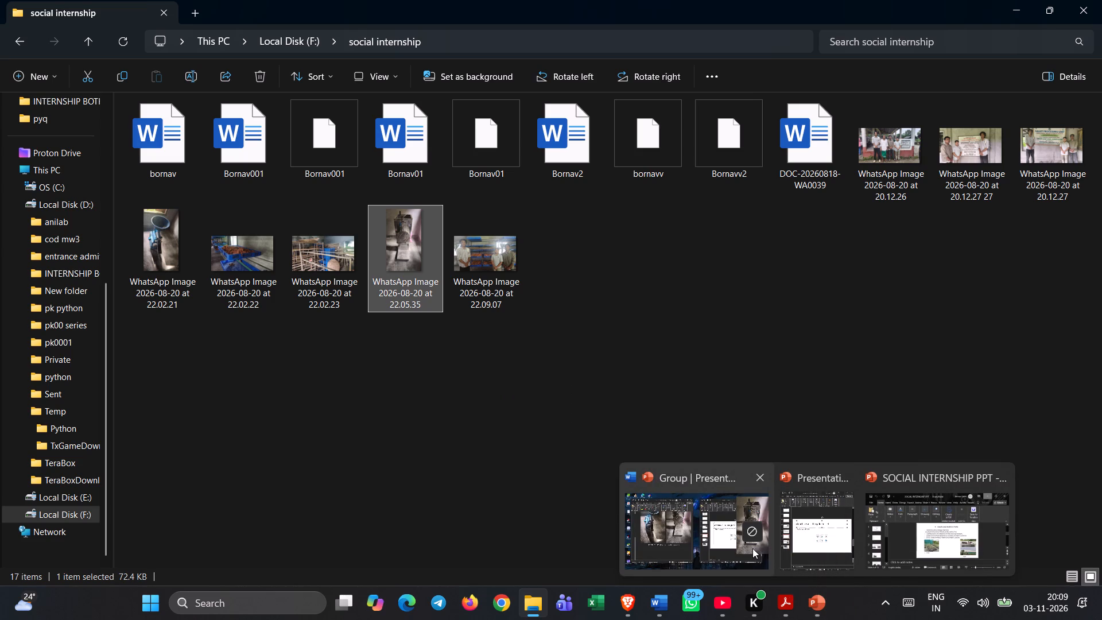
{"action": "left_click_drag", "start_coordinate": [752, 548], "coordinate": [704, 303]}
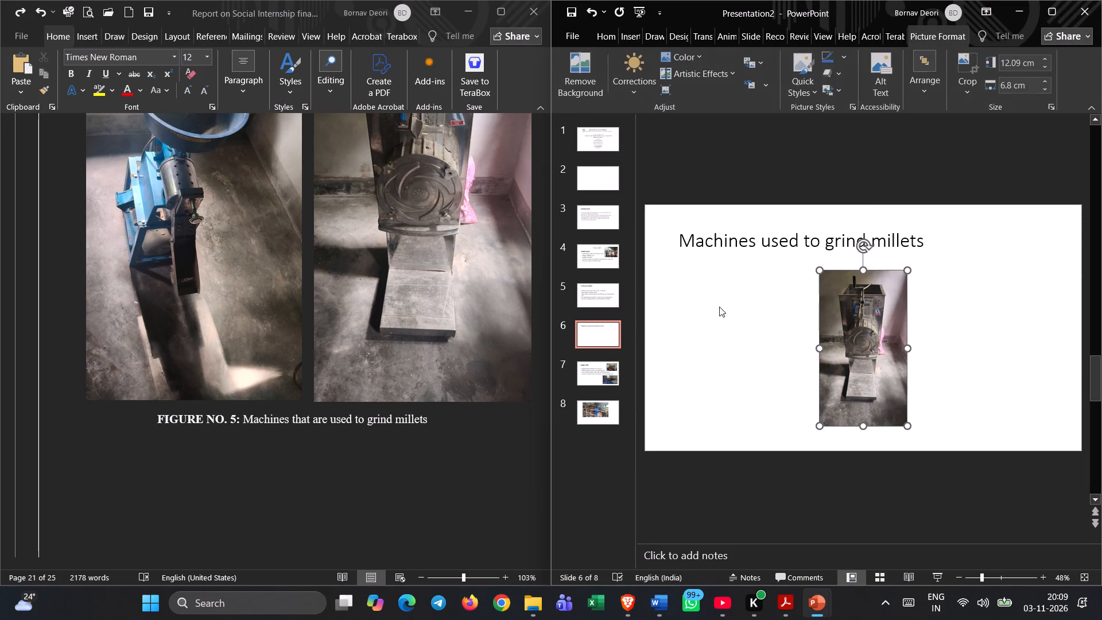
{"action": "left_click_drag", "start_coordinate": [907, 424], "coordinate": [869, 363]}
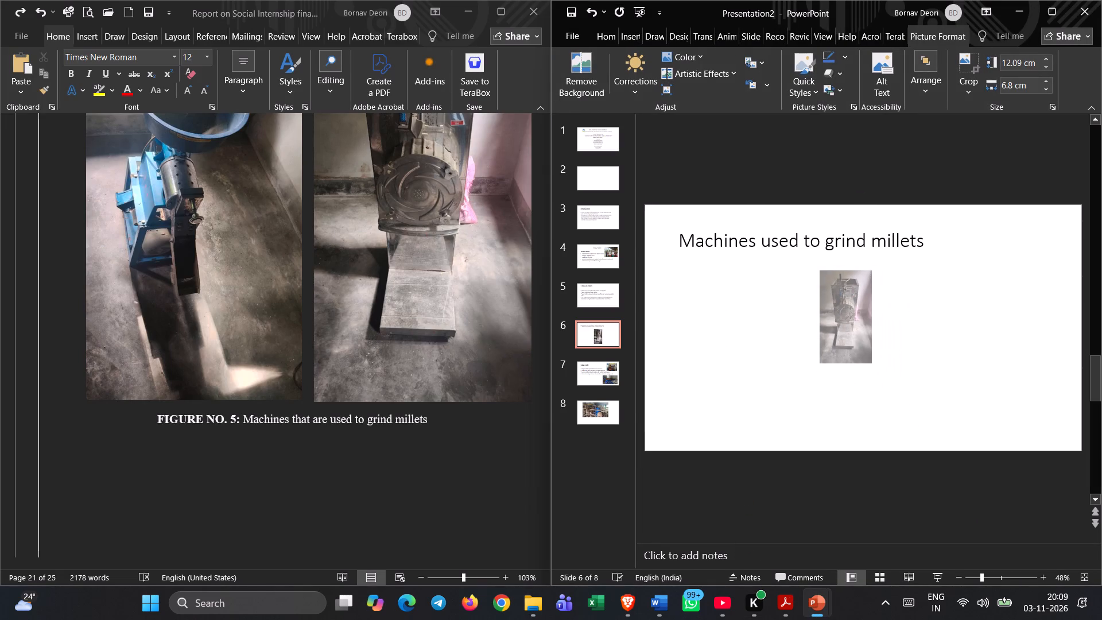
{"action": "left_click_drag", "start_coordinate": [869, 363], "coordinate": [901, 402]}
{"action": "left_click_drag", "start_coordinate": [878, 371], "coordinate": [772, 365]}
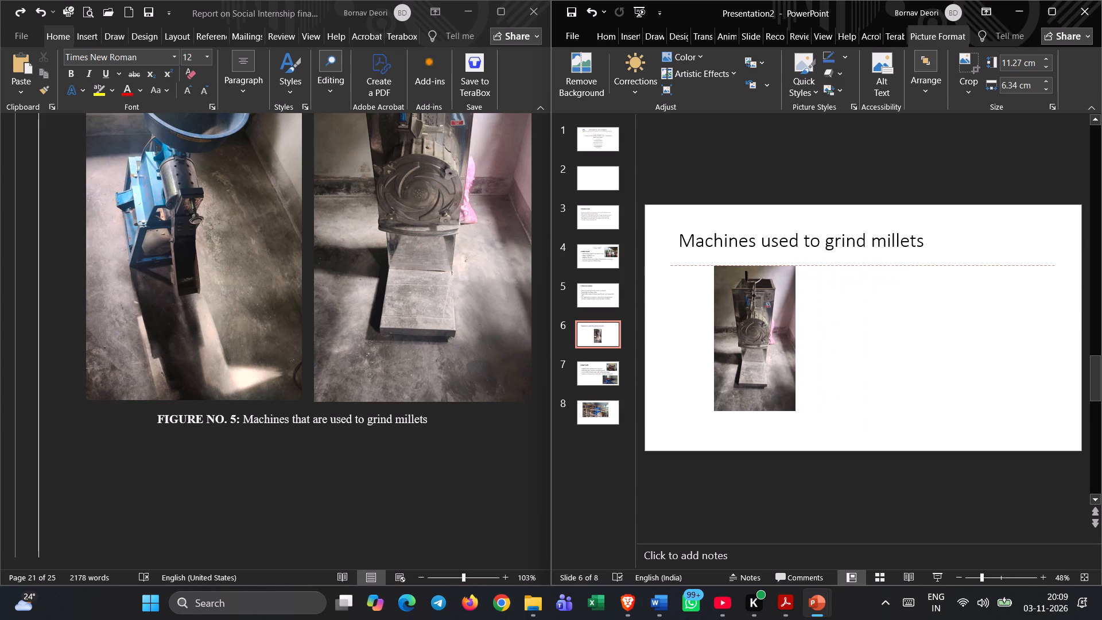
{"action": "left_click_drag", "start_coordinate": [772, 365], "coordinate": [762, 366]}
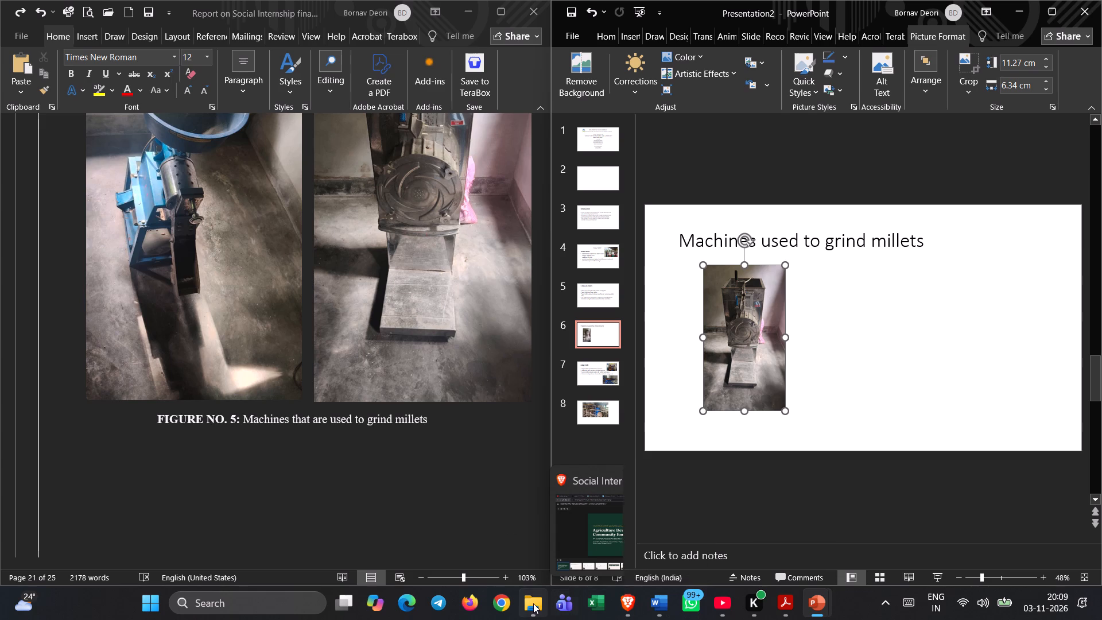
Add the 22.02.21 photo of the blue grinder beside the first machine photo on slide 6, sized about 11.9 by 6.7 cm.
{"action": "left_click", "coordinate": [526, 548]}
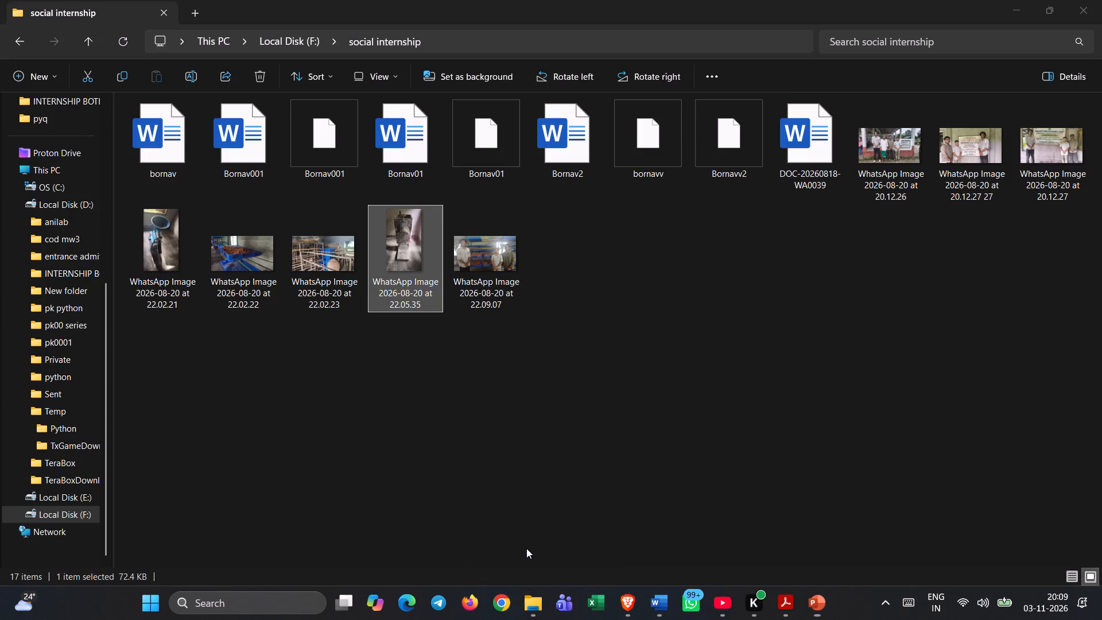
{"action": "left_click_drag", "start_coordinate": [150, 258], "coordinate": [783, 575]}
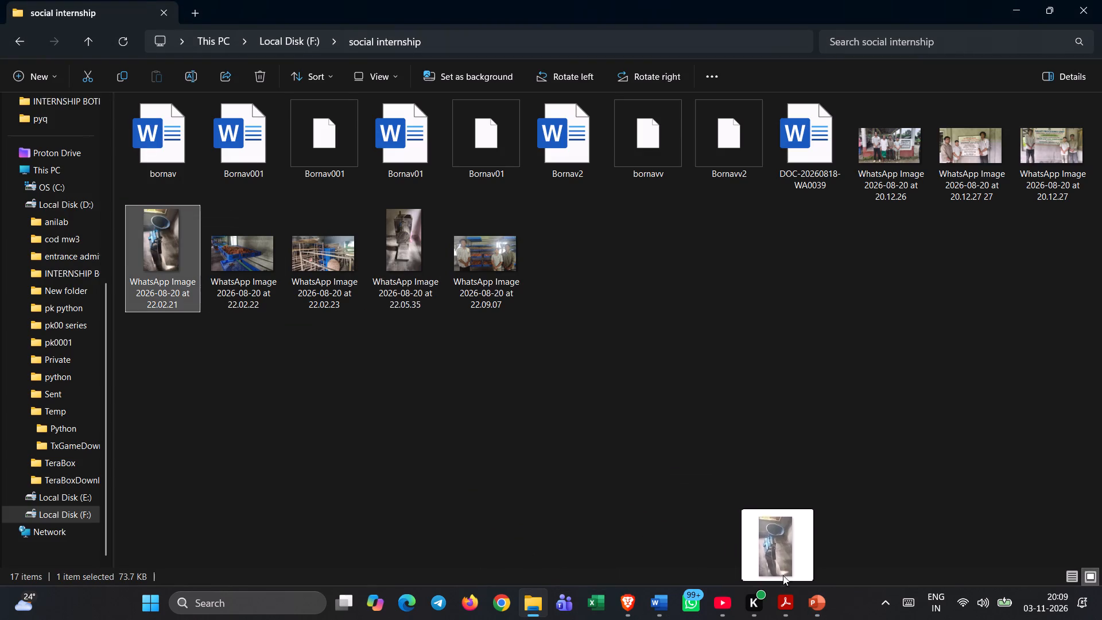
{"action": "left_click_drag", "start_coordinate": [783, 575], "coordinate": [825, 583]}
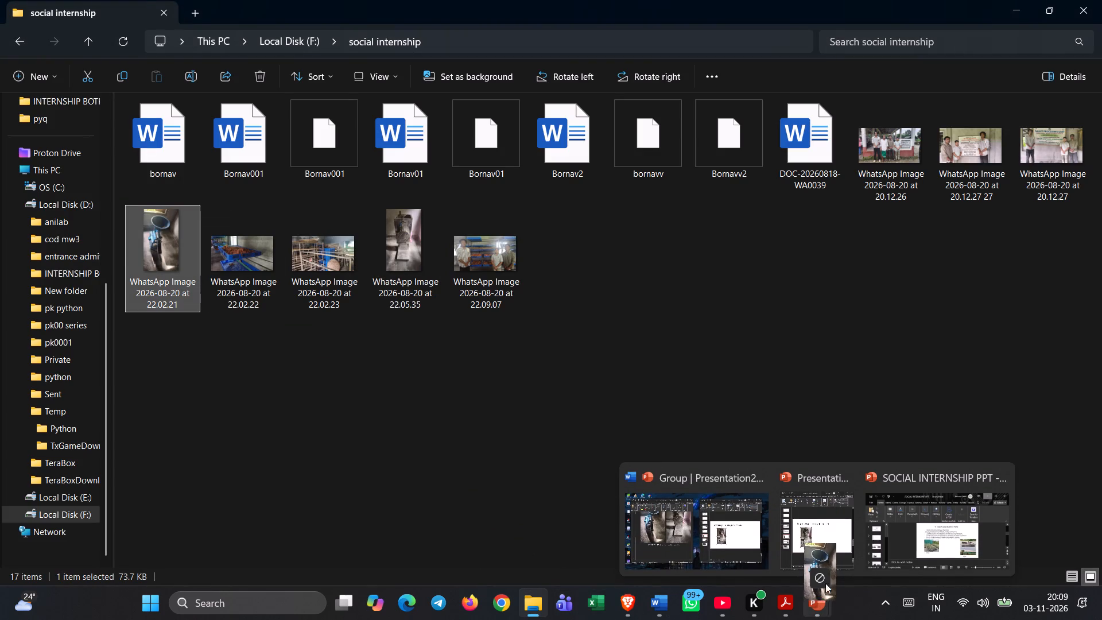
{"action": "left_click_drag", "start_coordinate": [825, 583], "coordinate": [896, 397]}
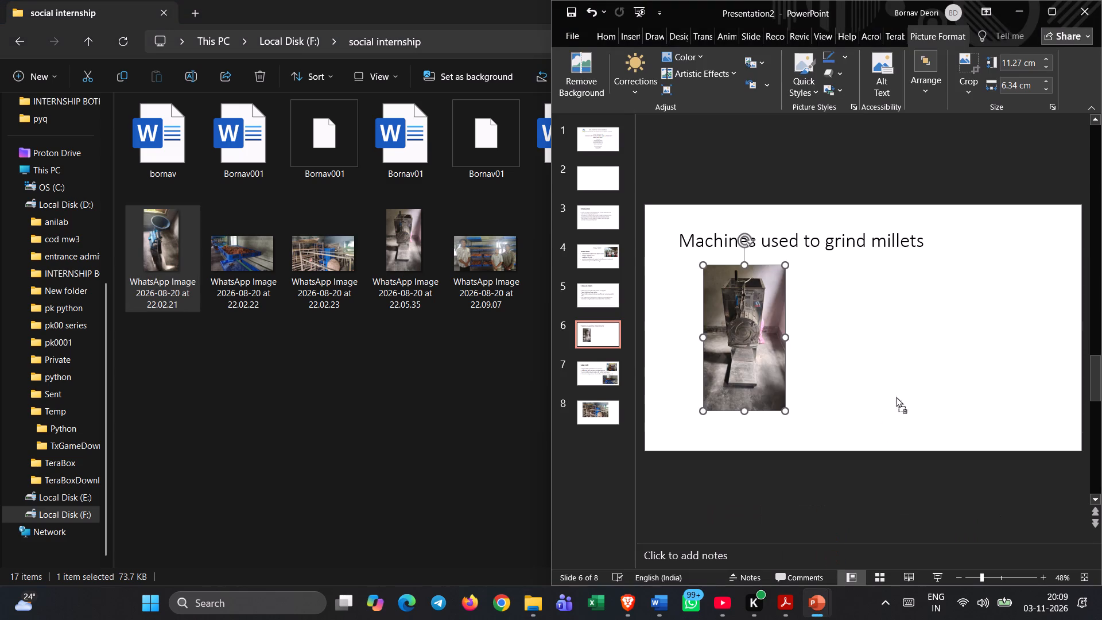
{"action": "left_click_drag", "start_coordinate": [896, 397], "coordinate": [900, 333]}
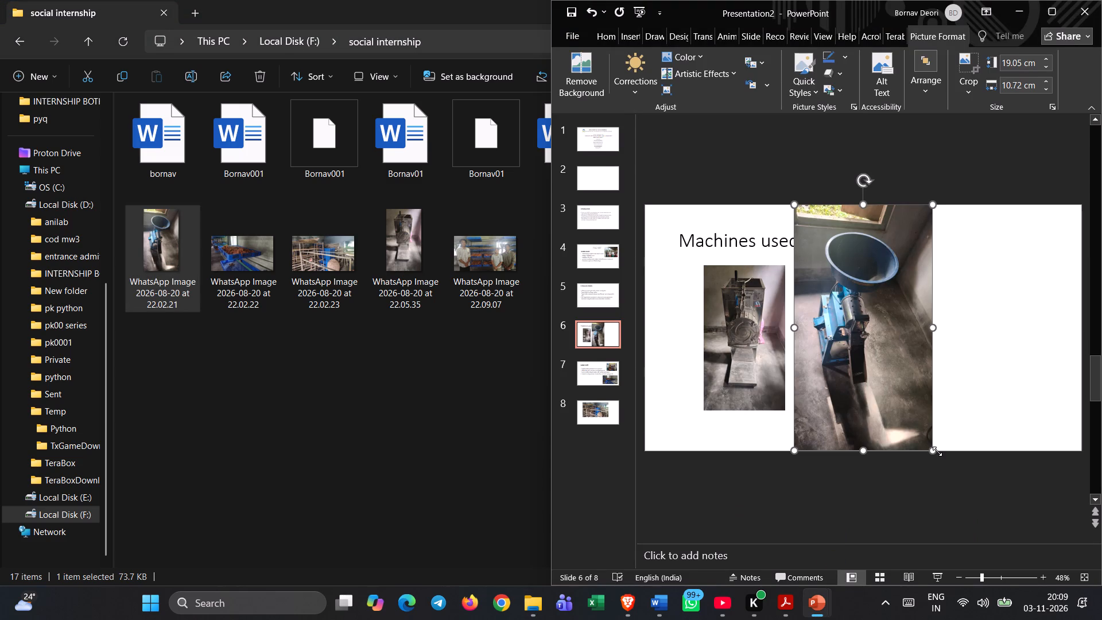
{"action": "left_click_drag", "start_coordinate": [937, 452], "coordinate": [872, 359]}
{"action": "left_click_drag", "start_coordinate": [841, 296], "coordinate": [887, 358]}
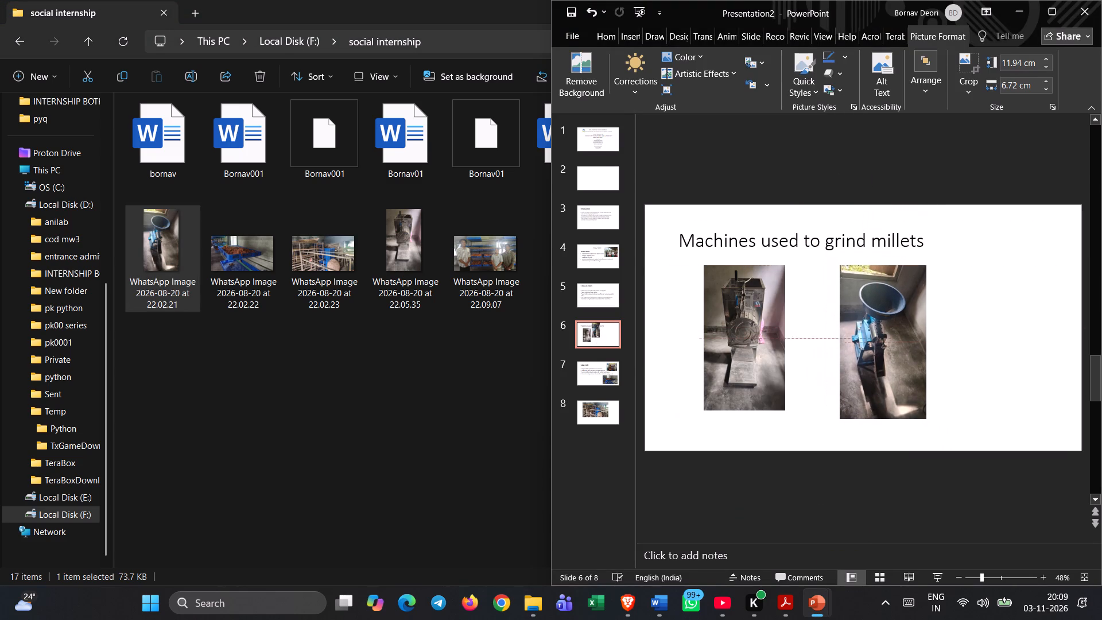
{"action": "left_click_drag", "start_coordinate": [887, 358], "coordinate": [900, 353]}
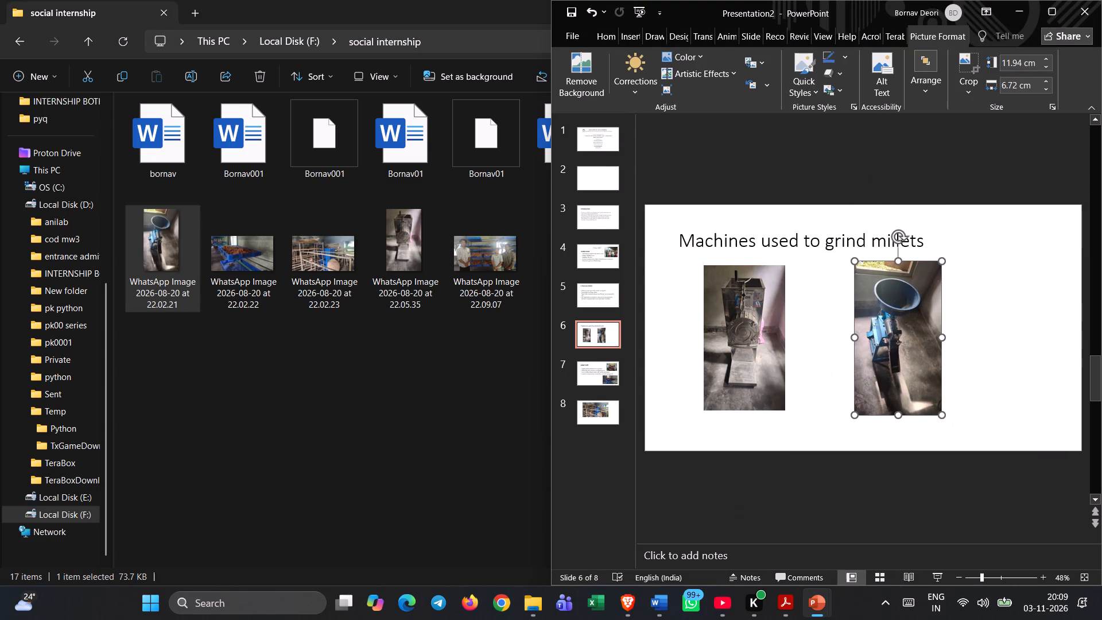
{"action": "left_click", "coordinate": [842, 374]}
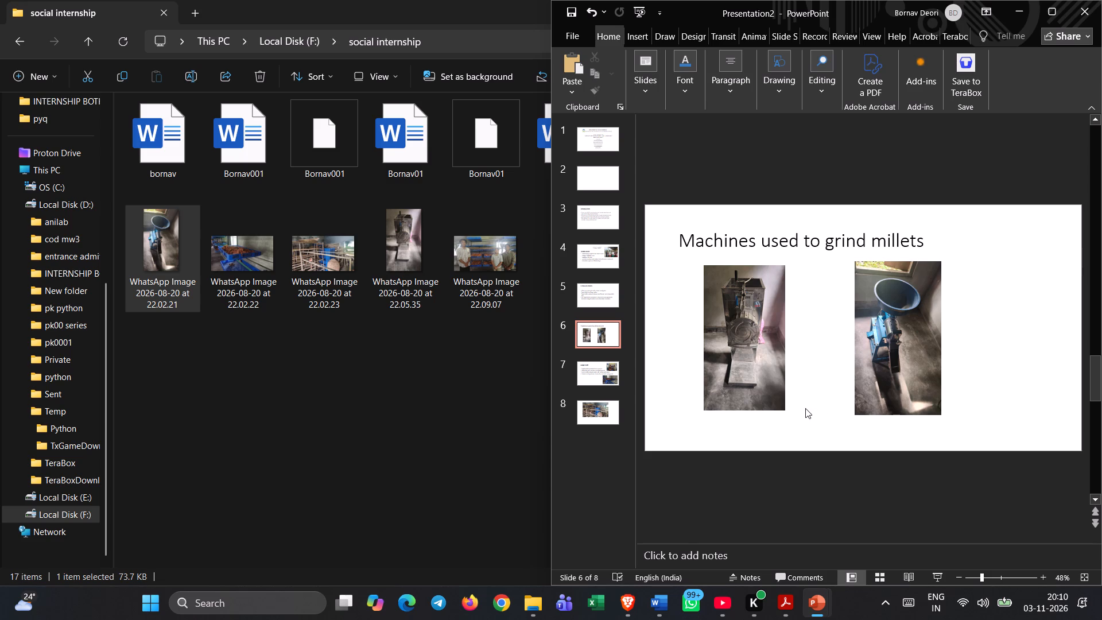
Switch to WhatsApp.
{"action": "left_click", "coordinate": [692, 605]}
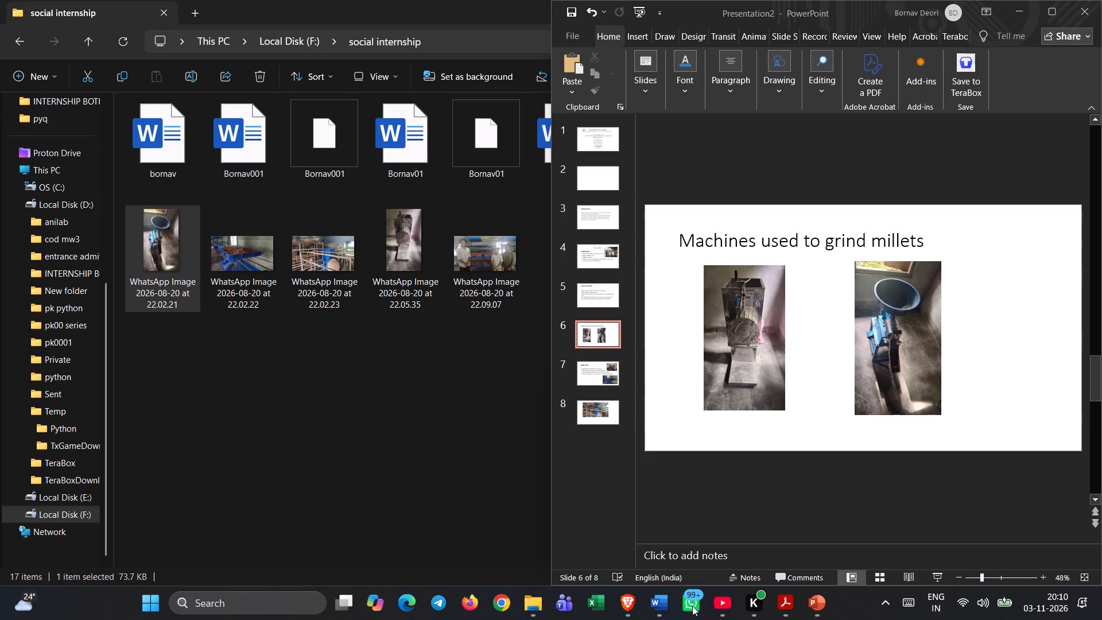
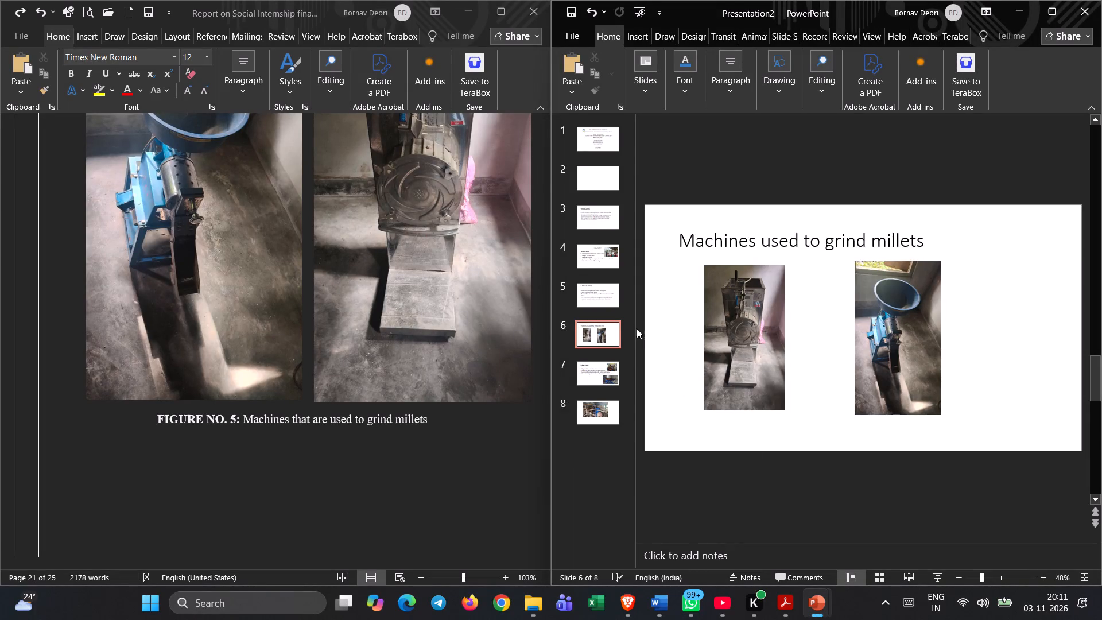
On slide 8, remove the empty title placeholder and add the cocoon tray picture from the social internship folder alongside the rack picture.
{"action": "left_click", "coordinate": [602, 404]}
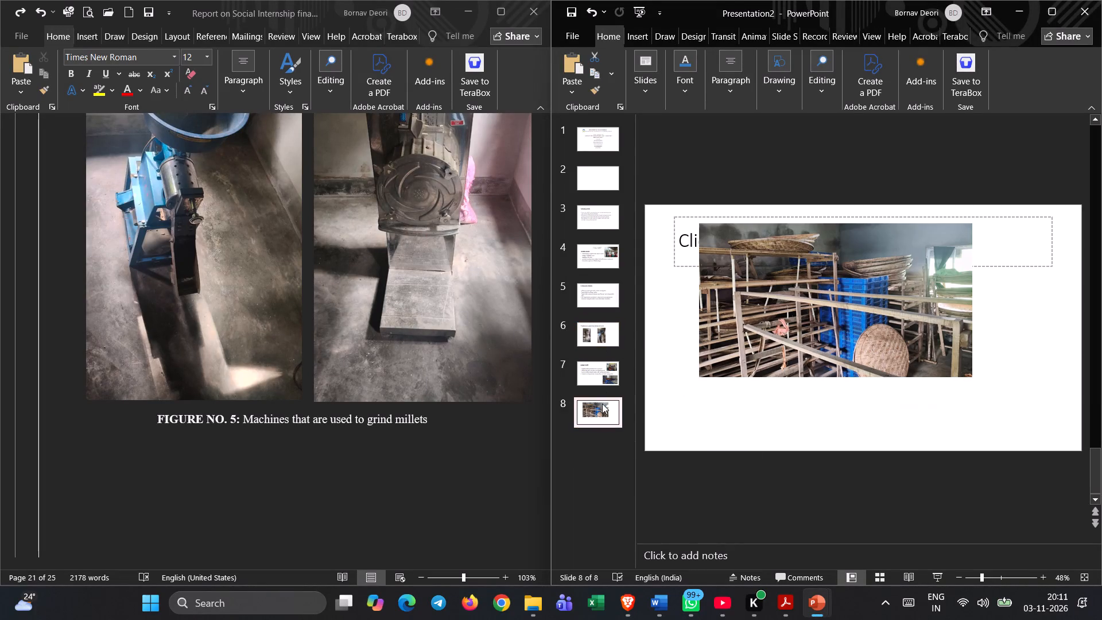
{"action": "left_click_drag", "start_coordinate": [802, 315], "coordinate": [809, 370]}
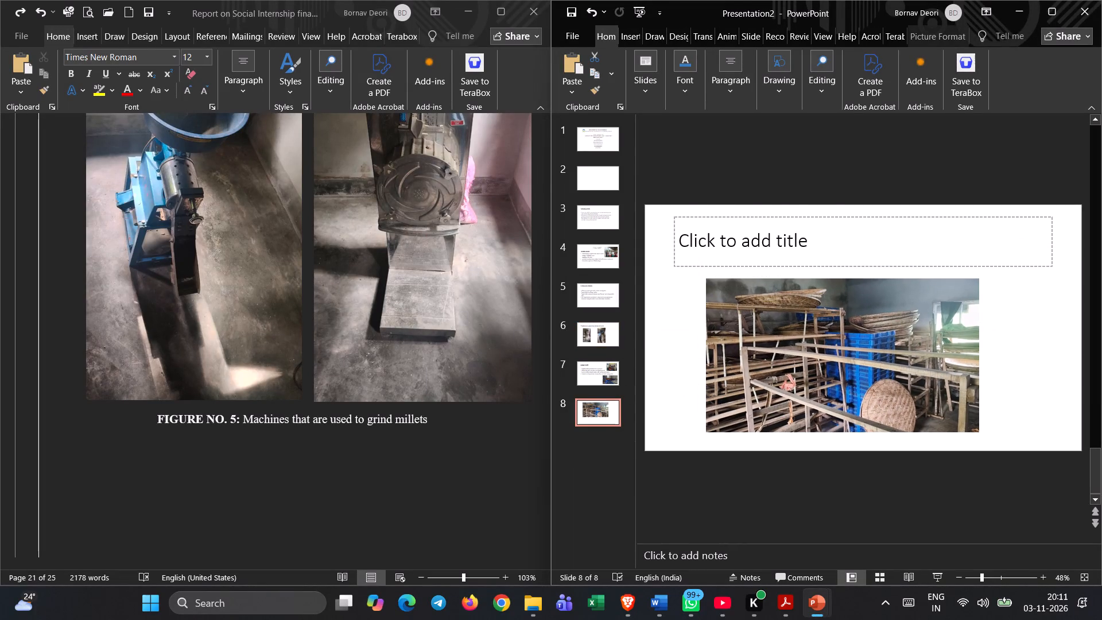
{"action": "left_click", "coordinate": [788, 248]}
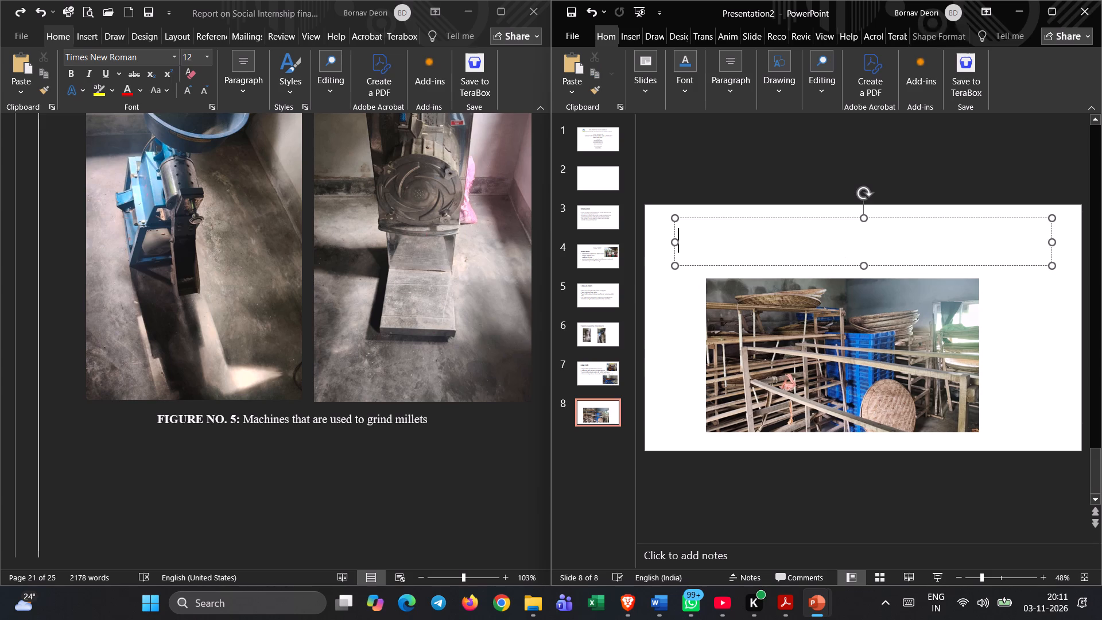
{"action": "right_click", "coordinate": [837, 218]}
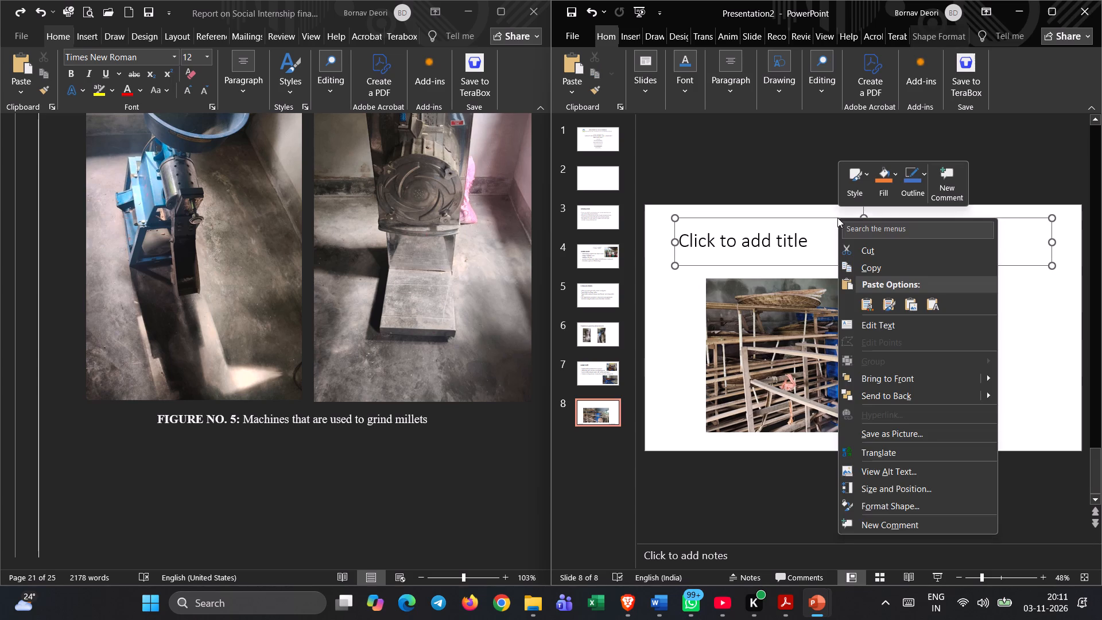
Remove the empty title placeholder from slide 8 and move the rack picture up into the freed space.
{"action": "left_click", "coordinate": [843, 247]}
{"action": "left_click_drag", "start_coordinate": [793, 344], "coordinate": [794, 311]}
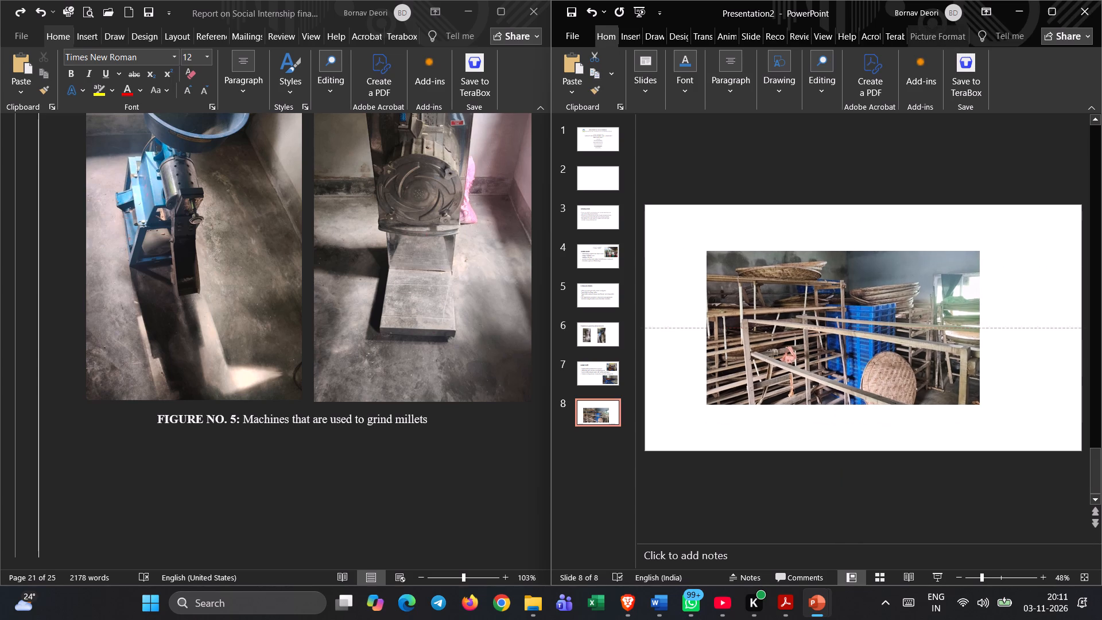
{"action": "left_click_drag", "start_coordinate": [794, 311], "coordinate": [801, 294]}
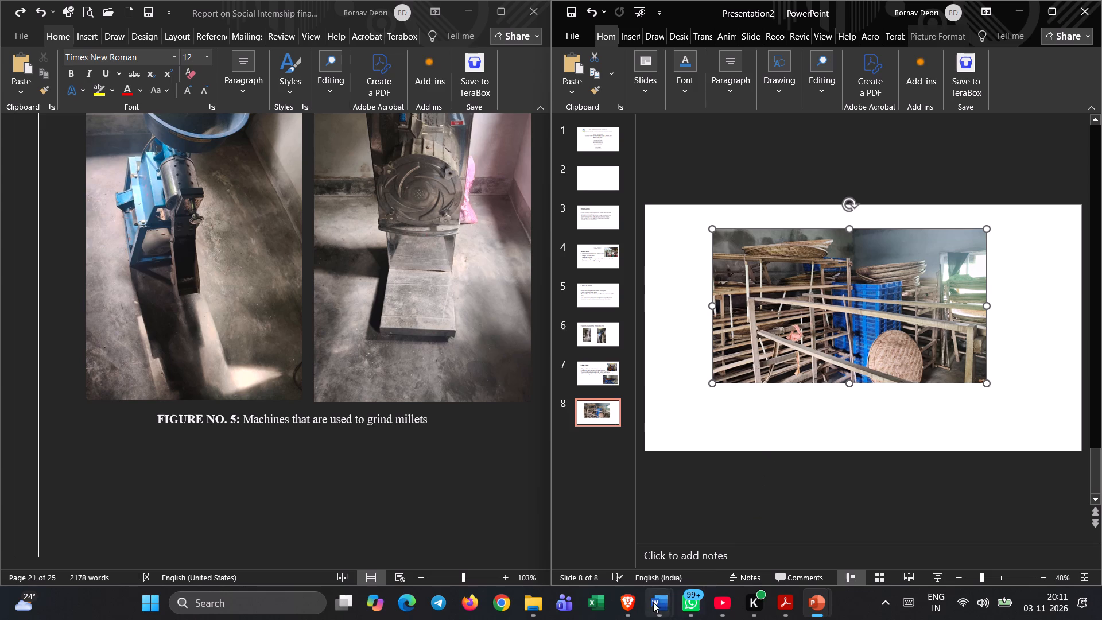
Add the cocoon tray picture from the social internship folder to slide 8, shrink it and place it toward the slide's lower-right area.
{"action": "left_click", "coordinate": [521, 611]}
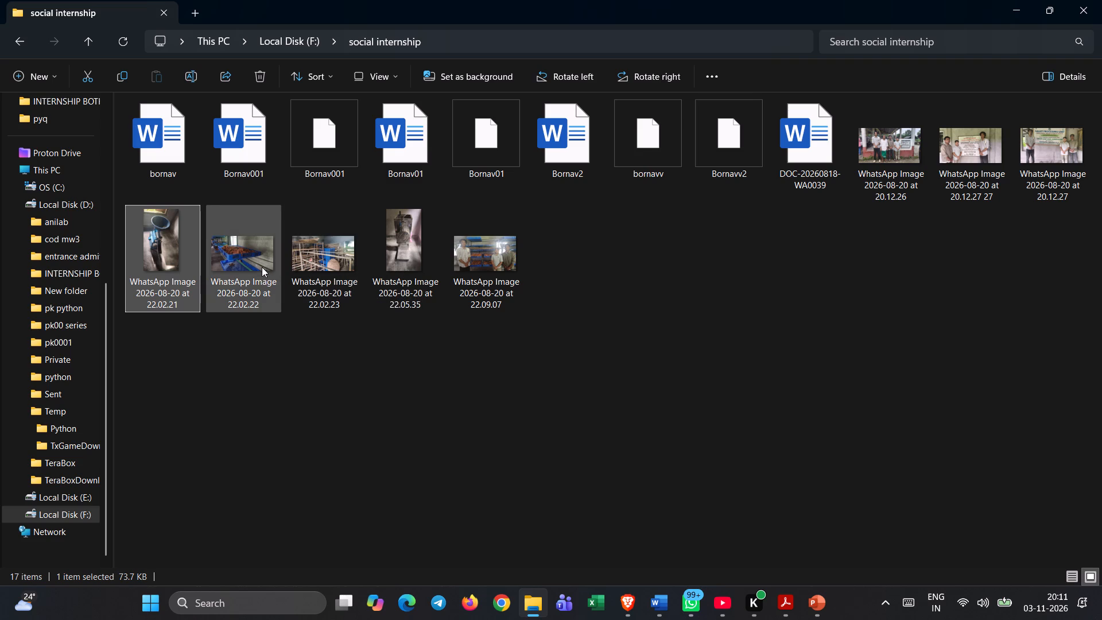
{"action": "left_click_drag", "start_coordinate": [262, 267], "coordinate": [824, 598]}
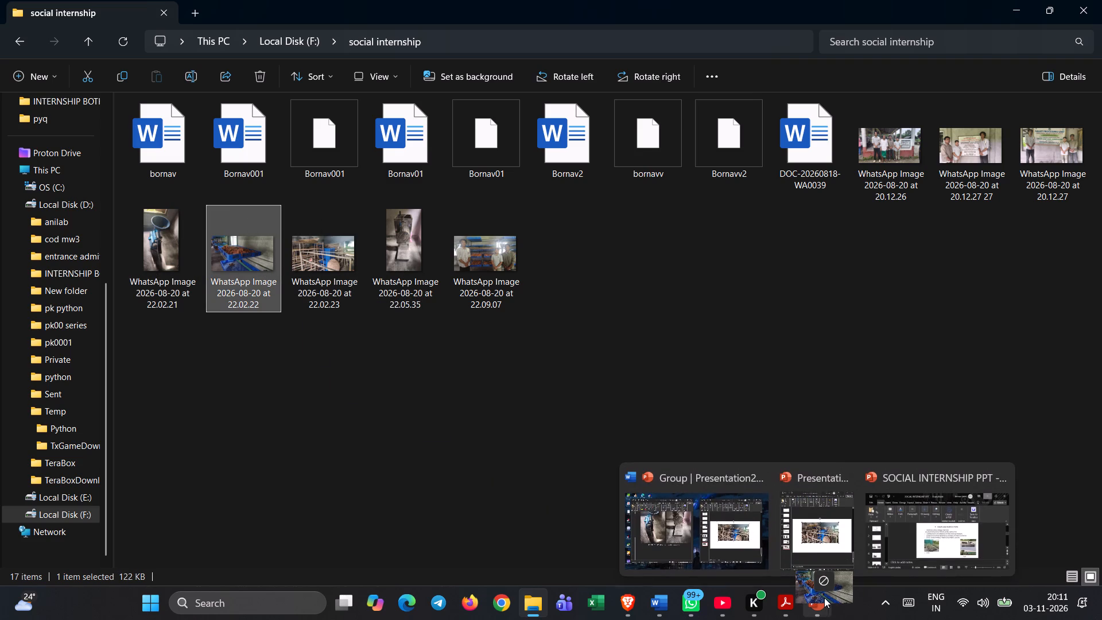
{"action": "left_click_drag", "start_coordinate": [824, 598], "coordinate": [819, 559]}
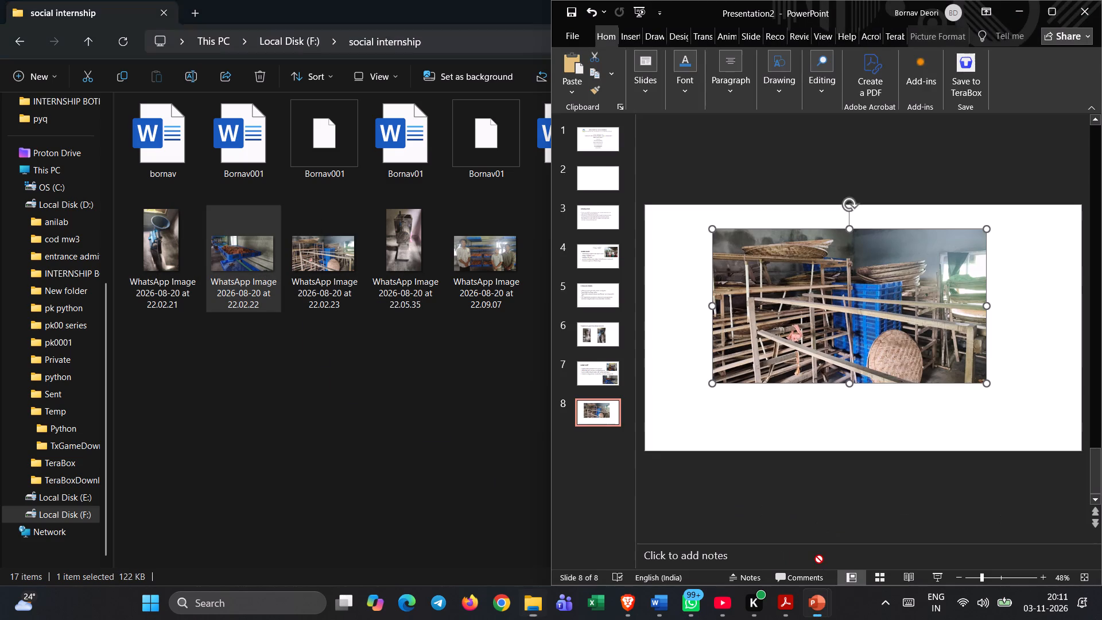
{"action": "left_click_drag", "start_coordinate": [819, 559], "coordinate": [1037, 350]}
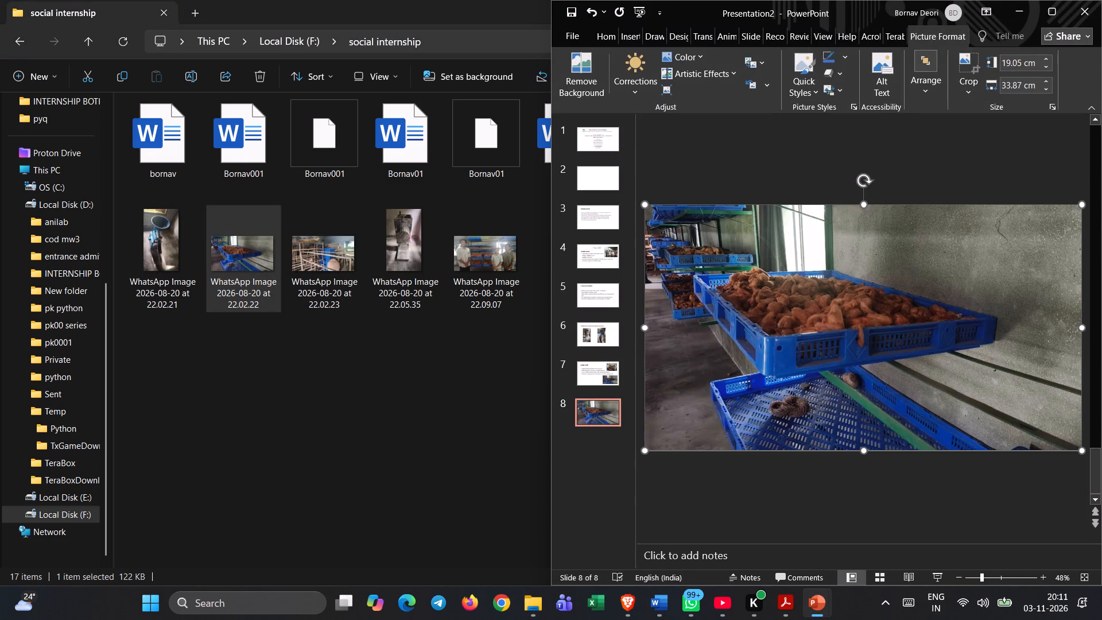
{"action": "left_click_drag", "start_coordinate": [1081, 451], "coordinate": [963, 331]}
{"action": "left_click_drag", "start_coordinate": [891, 316], "coordinate": [972, 389]}
Move the rack picture into slide 8's upper-left corner and shrink it to about 9.65 by 17.16 cm.
{"action": "left_click_drag", "start_coordinate": [821, 246], "coordinate": [779, 232]}
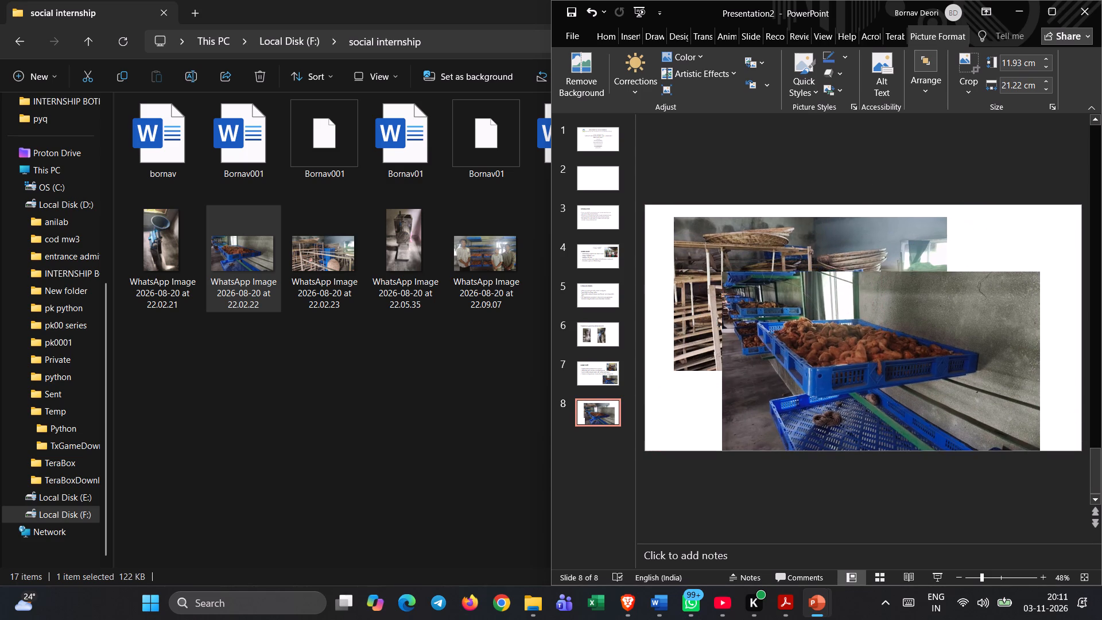
{"action": "left_click_drag", "start_coordinate": [779, 232], "coordinate": [760, 224]}
{"action": "left_click_drag", "start_coordinate": [927, 365], "coordinate": [913, 354]}
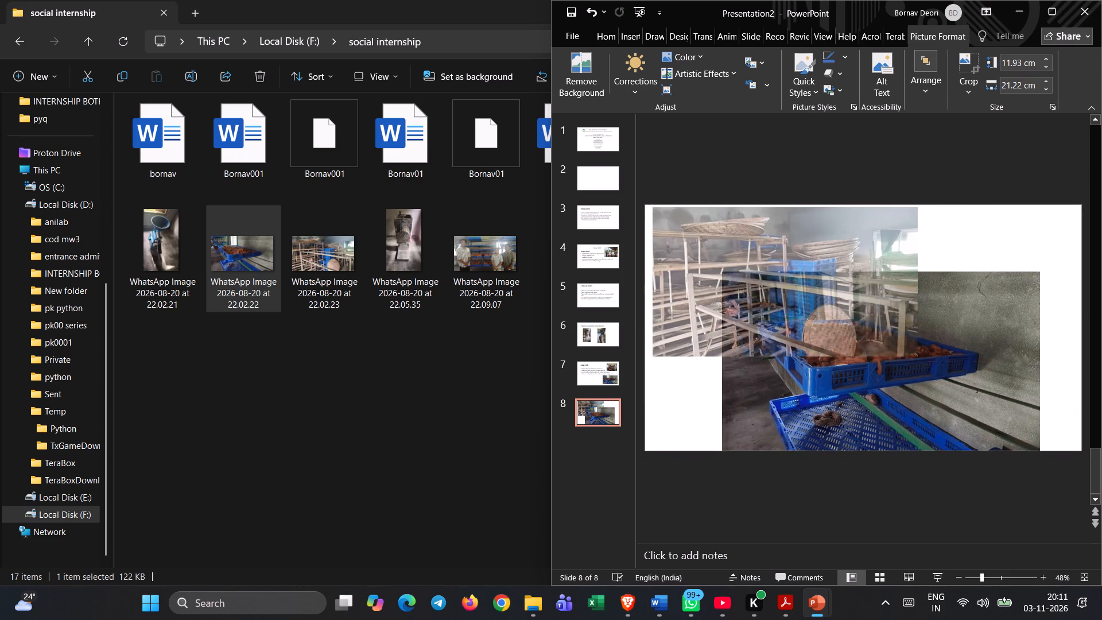
{"action": "left_click_drag", "start_coordinate": [913, 354], "coordinate": [872, 326]}
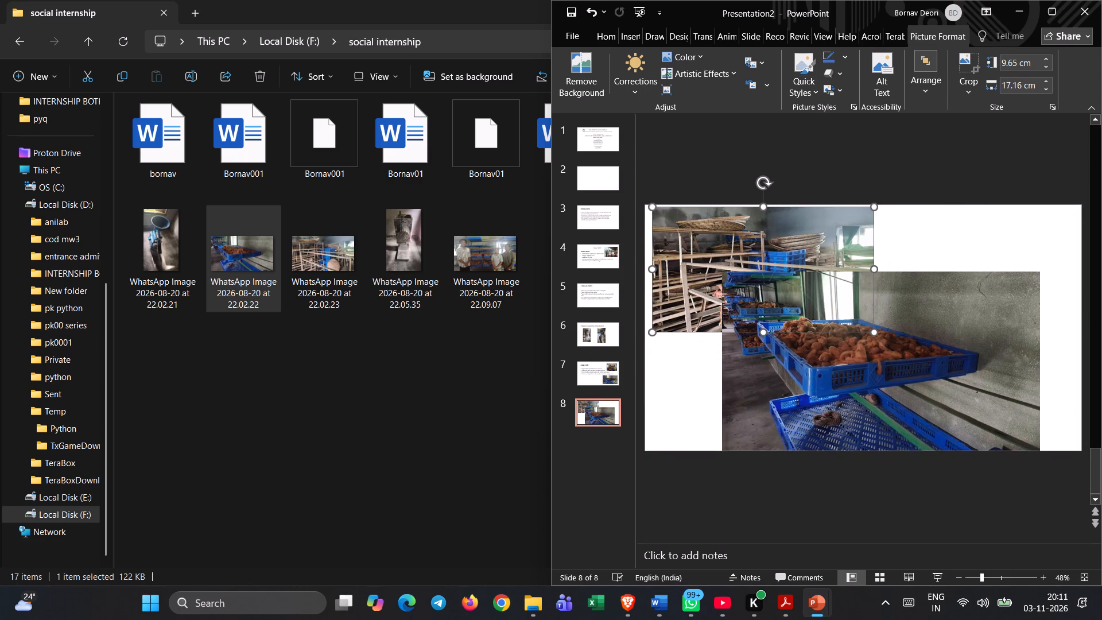
Shrink the cocoon tray picture to about 9.65 × 17.16 cm in slide 8's lower-right corner and the rack picture to about 8.98 × 15.96 cm.
{"action": "left_click", "coordinate": [1022, 432]}
{"action": "left_click_drag", "start_coordinate": [1041, 451], "coordinate": [941, 366]}
{"action": "left_click_drag", "start_coordinate": [844, 323], "coordinate": [969, 340]}
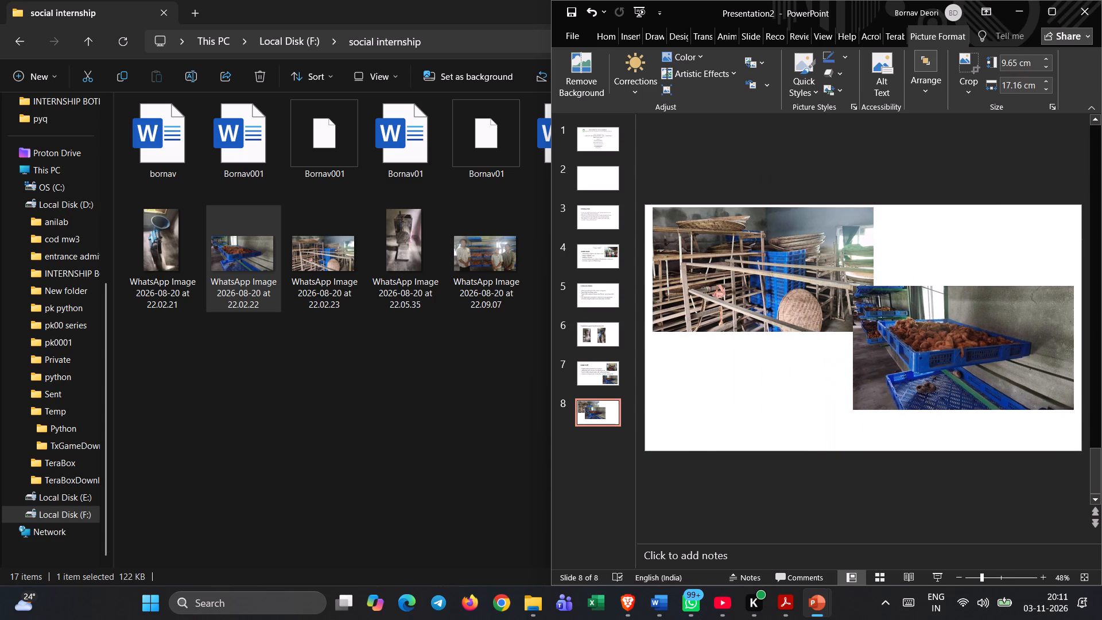
{"action": "left_click_drag", "start_coordinate": [969, 340], "coordinate": [992, 377]}
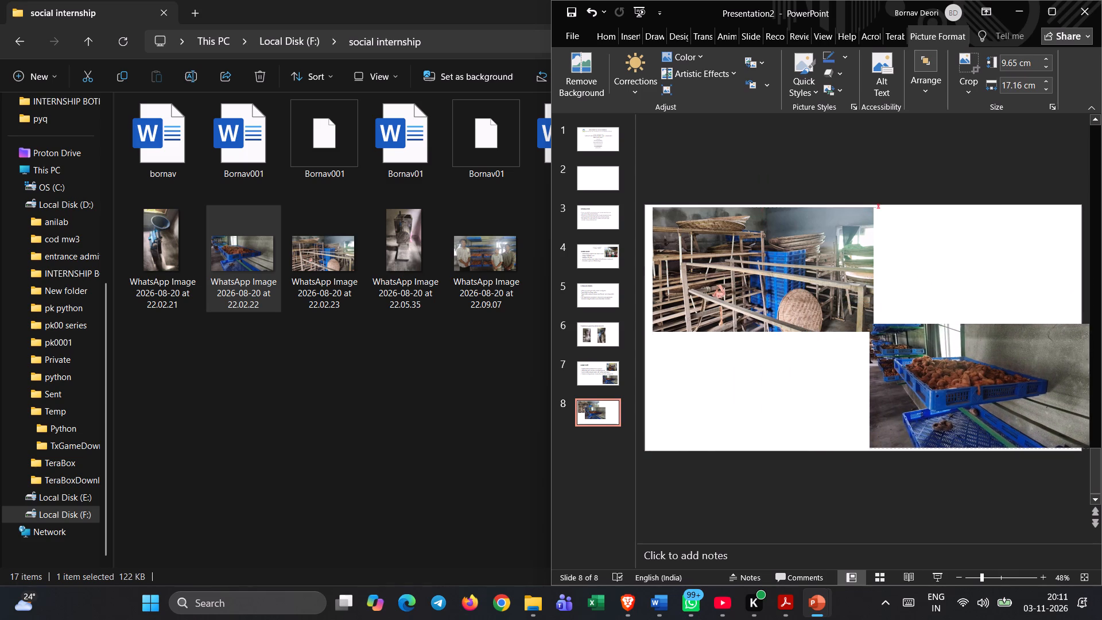
{"action": "left_click_drag", "start_coordinate": [992, 377], "coordinate": [991, 377]}
{"action": "left_click", "coordinate": [867, 316]}
{"action": "left_click", "coordinate": [848, 303]}
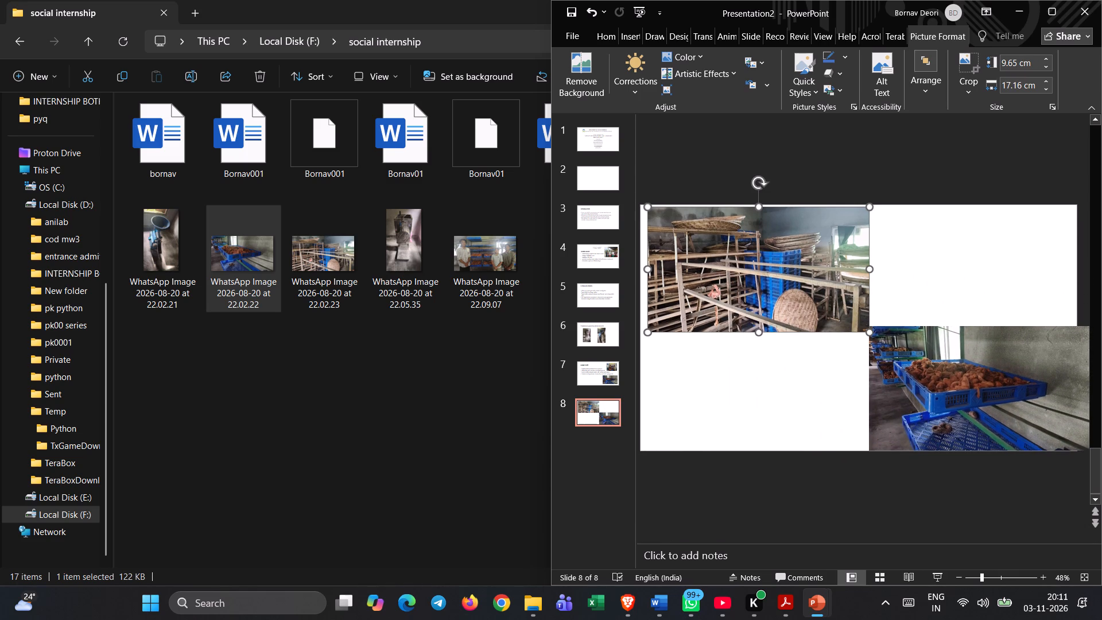
{"action": "left_click_drag", "start_coordinate": [869, 330], "coordinate": [853, 315]}
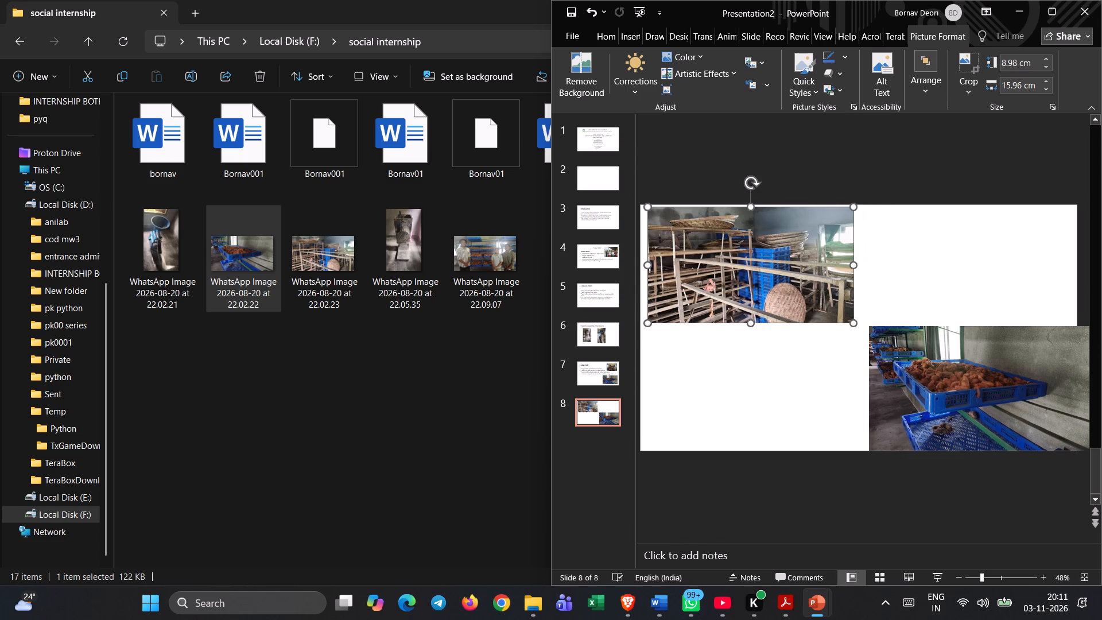
{"action": "left_click_drag", "start_coordinate": [898, 349], "coordinate": [882, 337]}
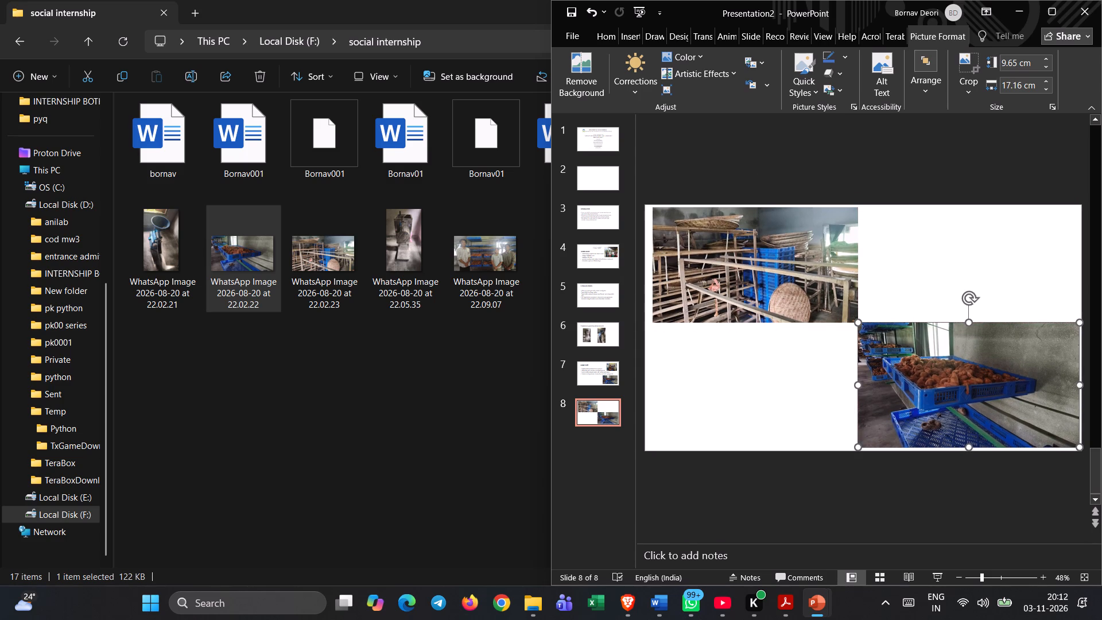
{"action": "left_click", "coordinate": [879, 262]}
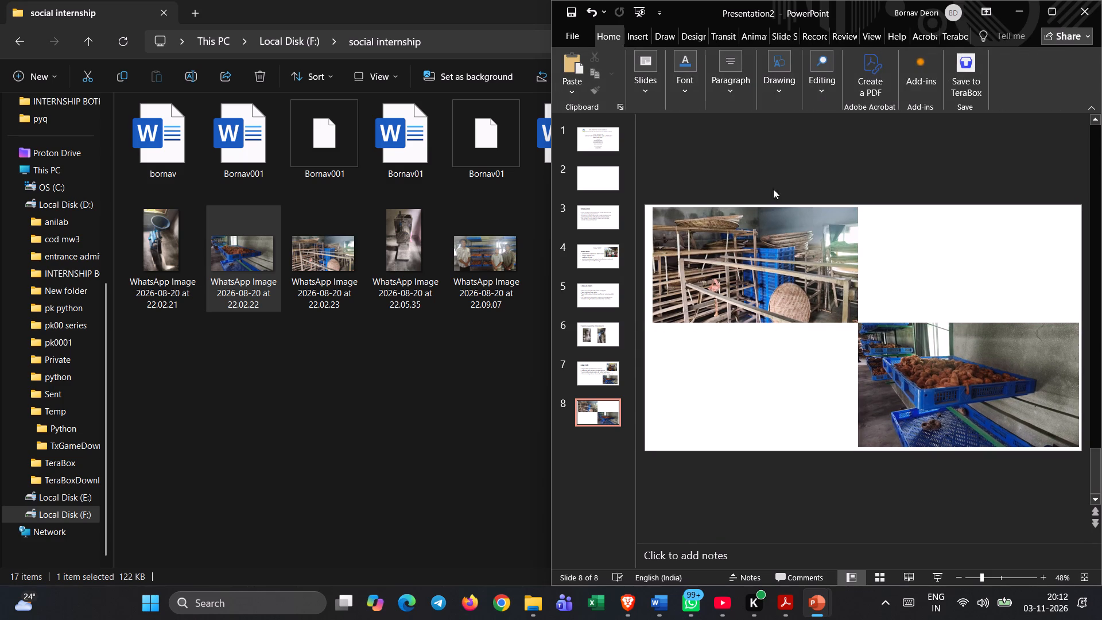
Maximize the presentation window and insert a text box just below the rack picture on slide 8.
{"action": "left_click", "coordinate": [1055, 15]}
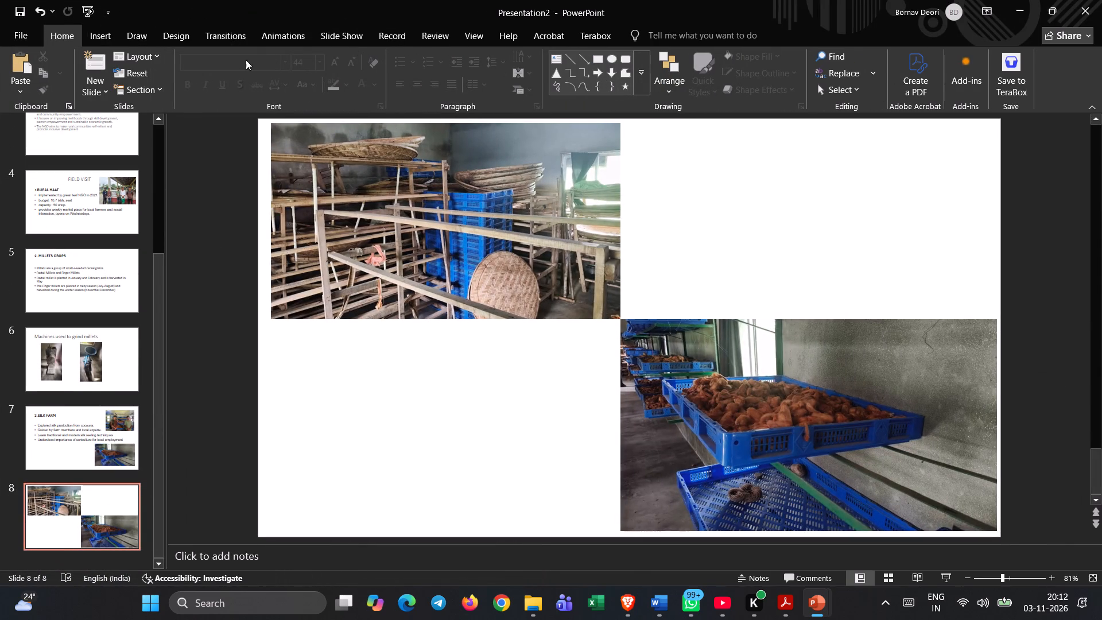
{"action": "left_click", "coordinate": [109, 36]}
{"action": "left_click", "coordinate": [555, 68]}
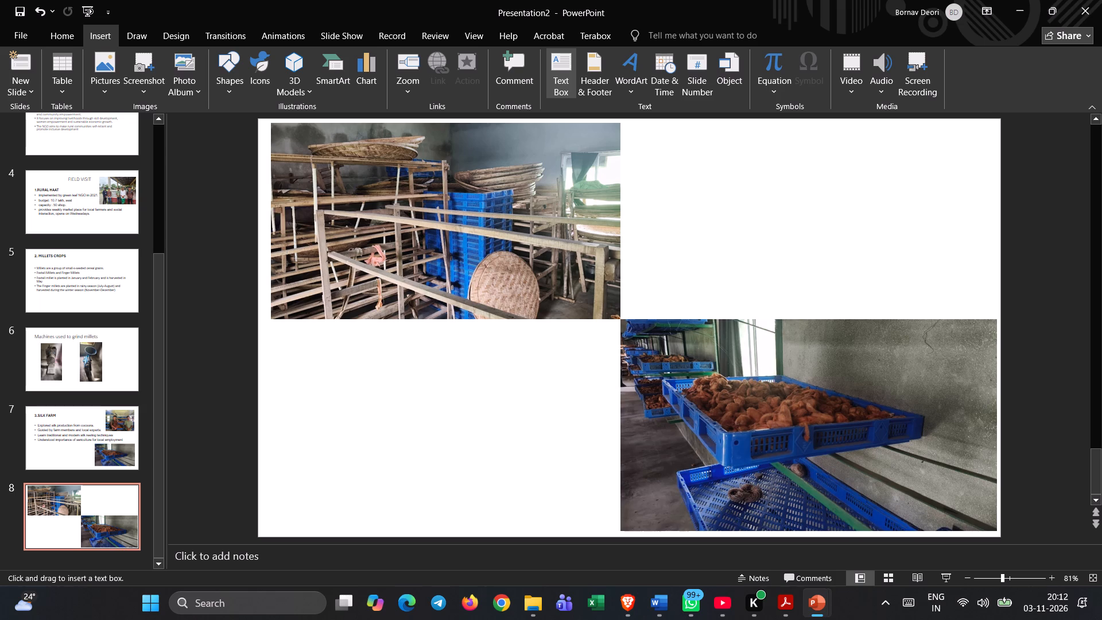
{"action": "left_click_drag", "start_coordinate": [301, 336], "coordinate": [429, 337]}
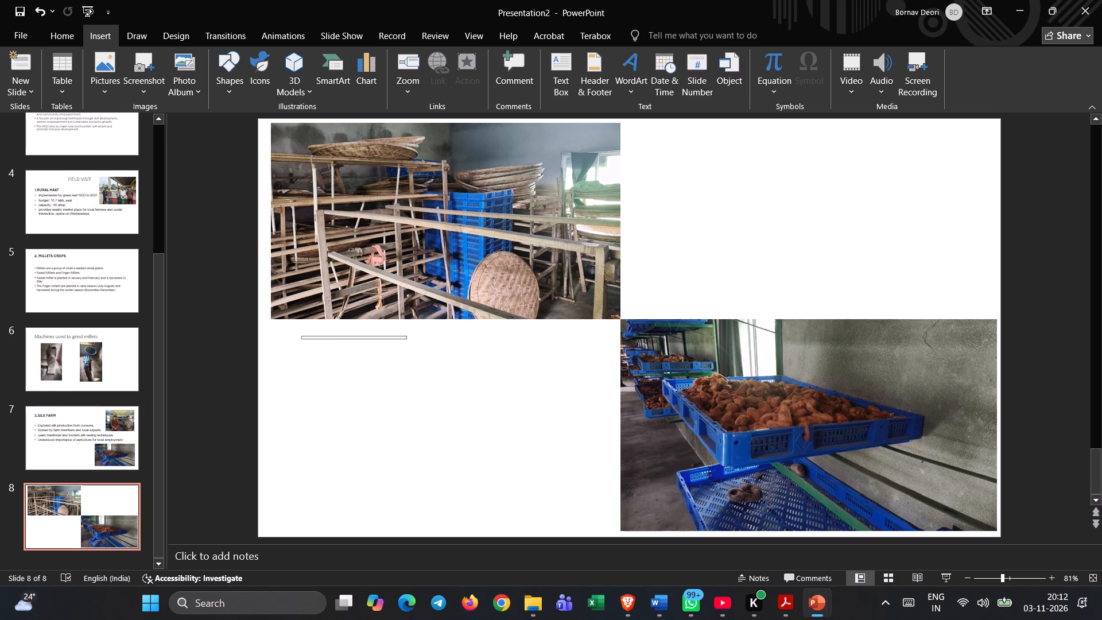
{"action": "left_click_drag", "start_coordinate": [429, 337], "coordinate": [483, 393]}
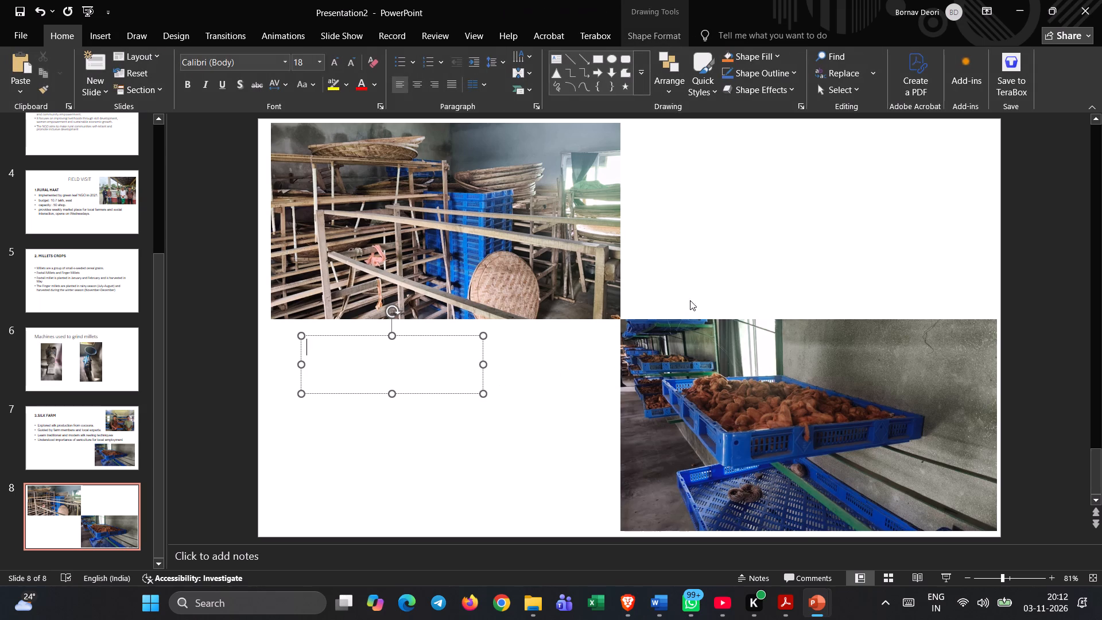
Move the cocoon tray picture up beside the rack picture and shift the empty text box further down the slide.
{"action": "left_click", "coordinate": [738, 365]}
{"action": "left_click_drag", "start_coordinate": [756, 370], "coordinate": [753, 187]}
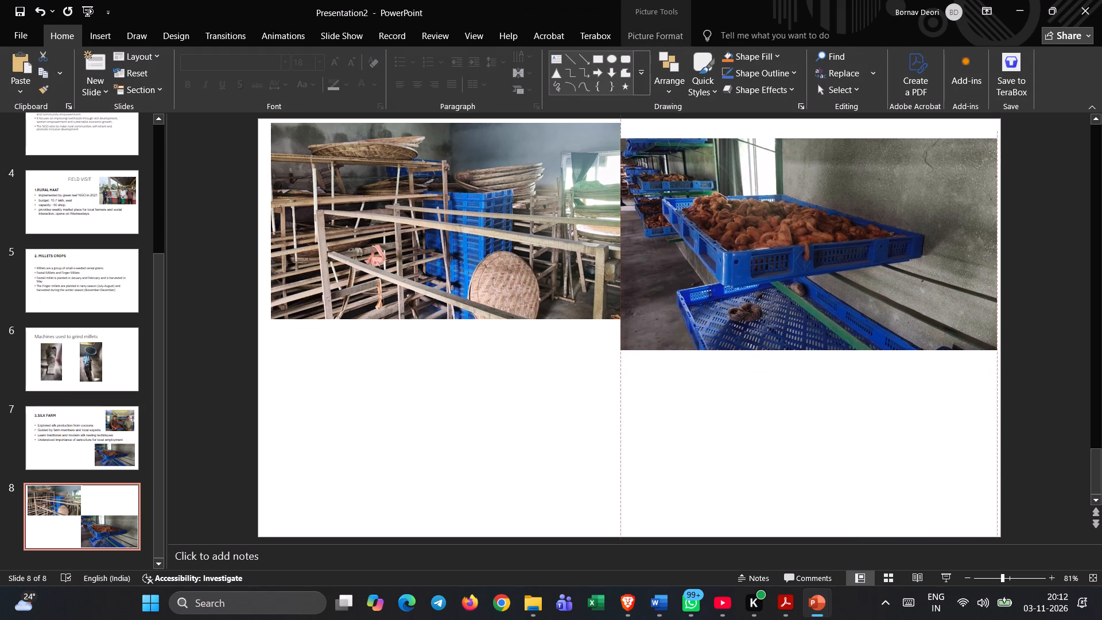
{"action": "left_click_drag", "start_coordinate": [753, 187], "coordinate": [754, 171]}
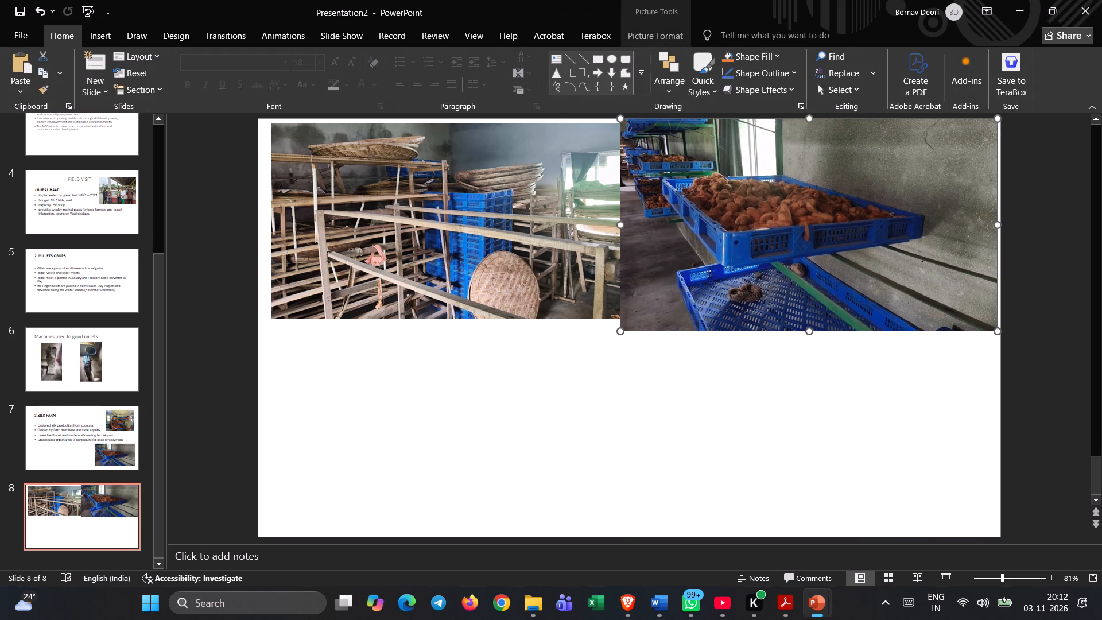
{"action": "left_click", "coordinate": [399, 340]}
{"action": "left_click_drag", "start_coordinate": [403, 350], "coordinate": [404, 400]}
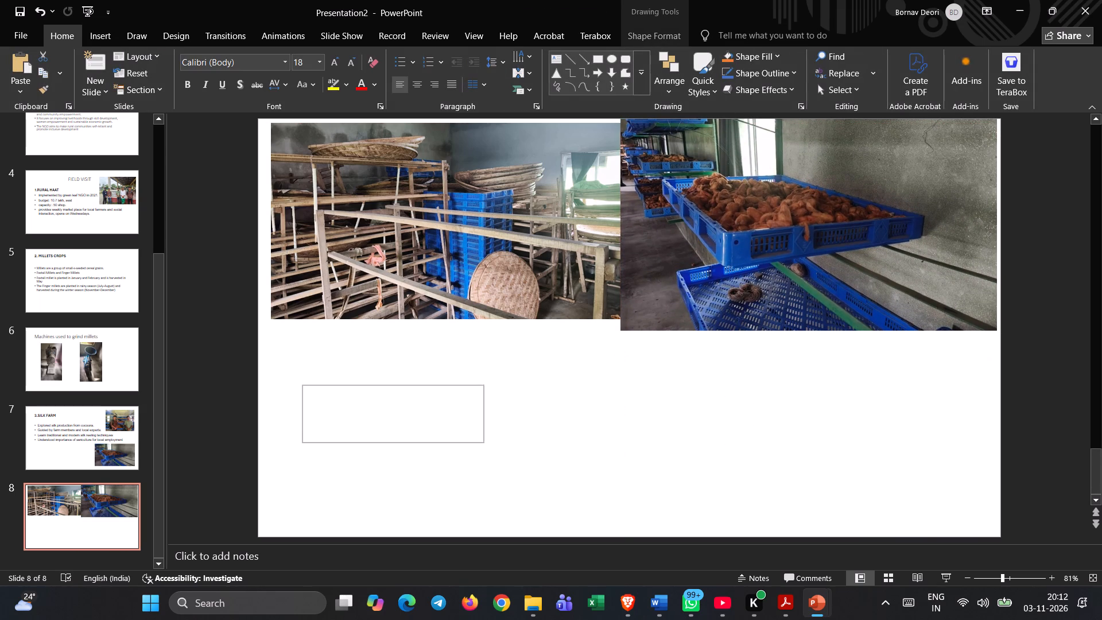
{"action": "left_click_drag", "start_coordinate": [404, 400], "coordinate": [407, 406]}
Align the rack and cocoon tray pictures side by side along the slide's upper half, shrinking the tray picture to leave a narrow gap.
{"action": "left_click_drag", "start_coordinate": [456, 234], "coordinate": [454, 273]}
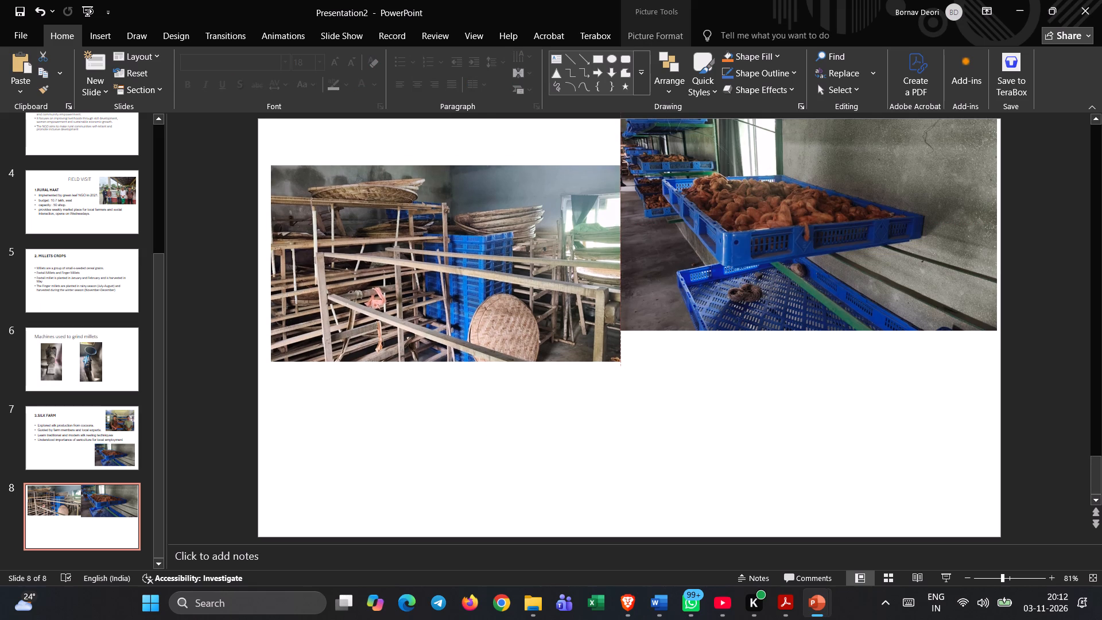
{"action": "left_click_drag", "start_coordinate": [454, 273], "coordinate": [449, 238]}
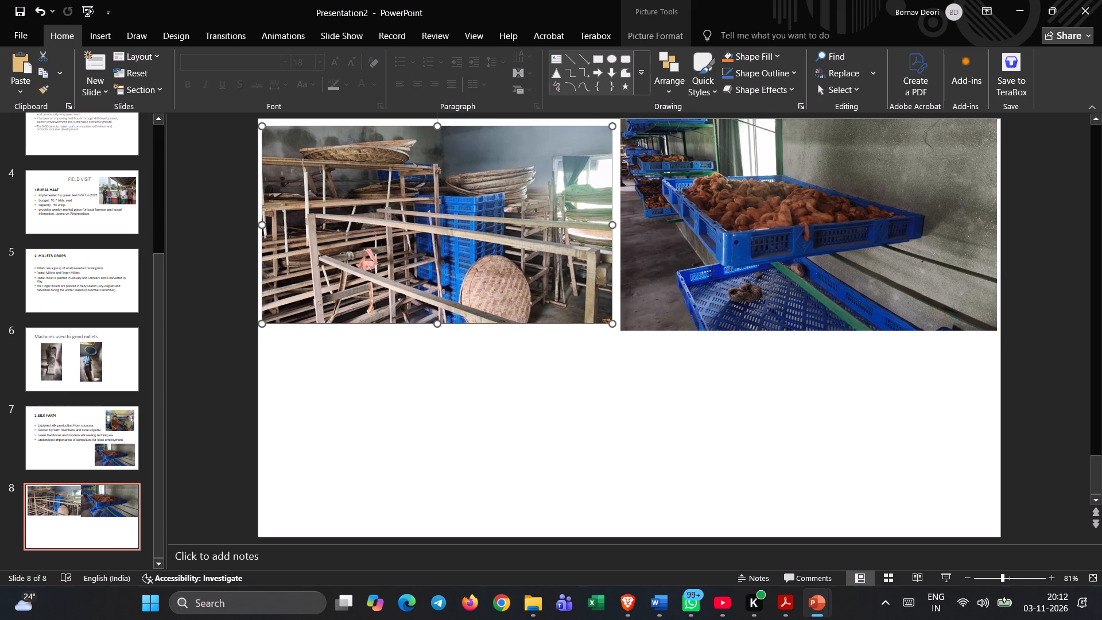
{"action": "left_click", "coordinate": [623, 329]}
{"action": "left_click_drag", "start_coordinate": [623, 329], "coordinate": [630, 320]}
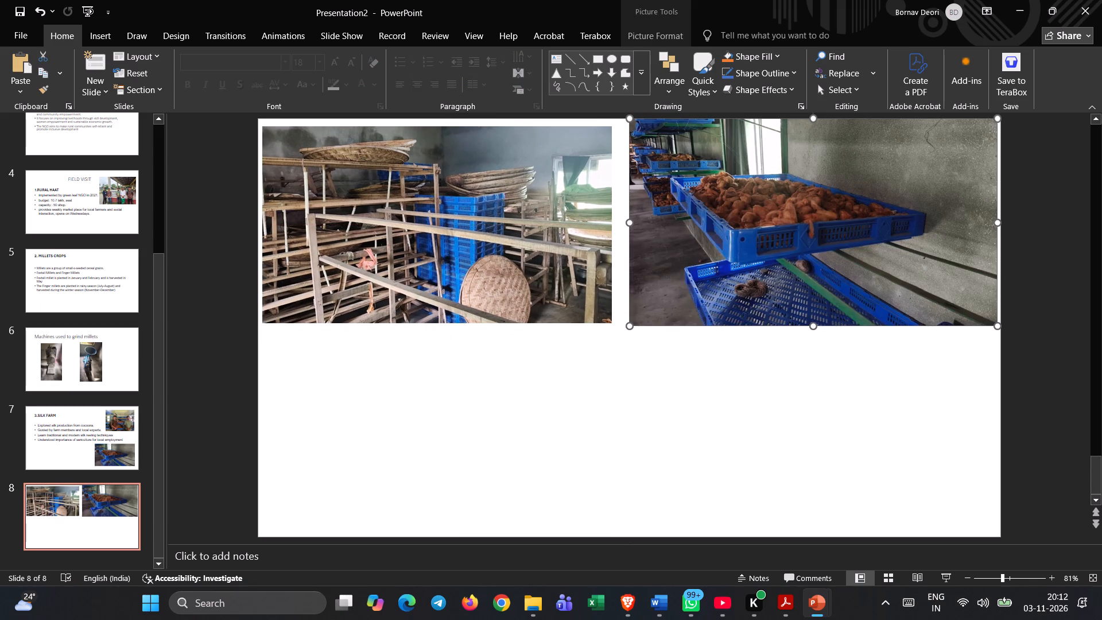
{"action": "left_click_drag", "start_coordinate": [757, 279], "coordinate": [755, 290]}
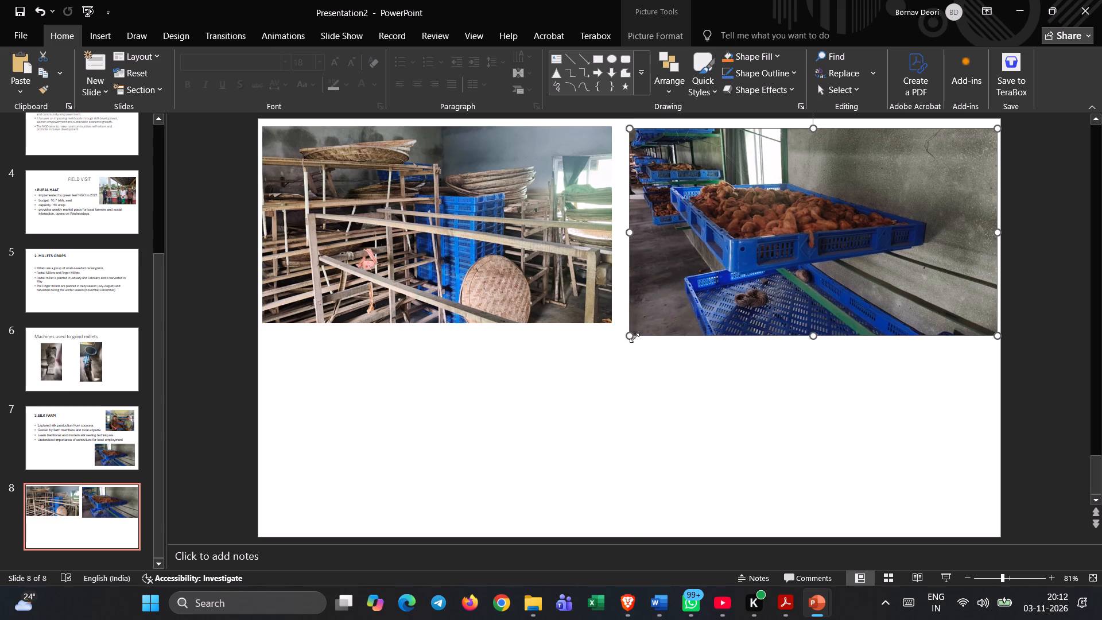
{"action": "left_click_drag", "start_coordinate": [631, 337], "coordinate": [643, 326]}
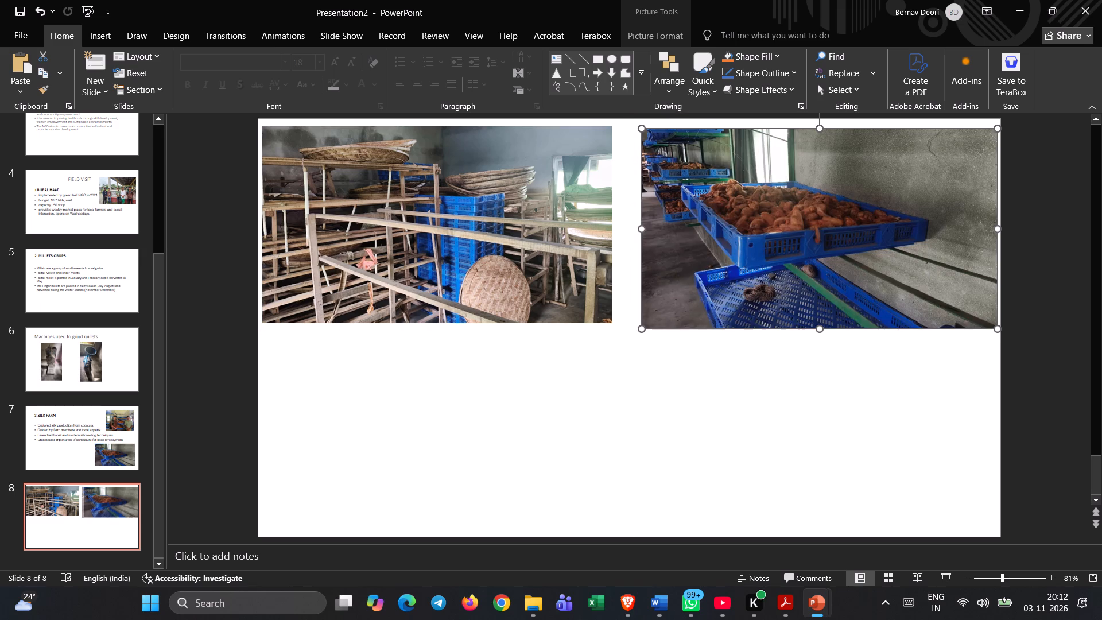
{"action": "left_click_drag", "start_coordinate": [748, 265], "coordinate": [742, 265]}
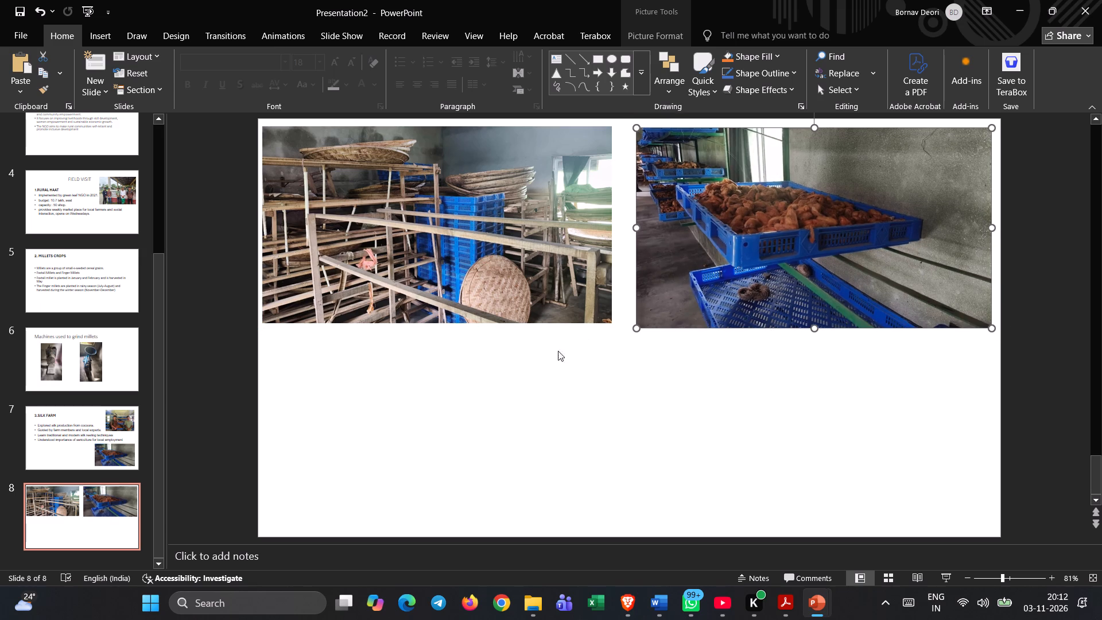
{"action": "left_click_drag", "start_coordinate": [426, 285], "coordinate": [435, 286]}
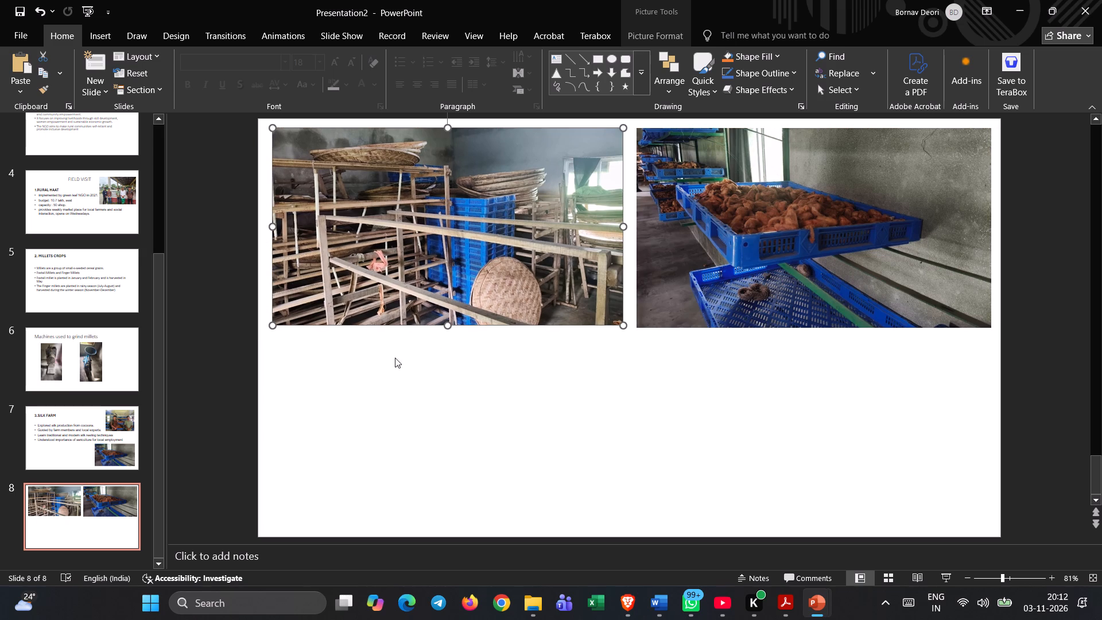
{"action": "left_click", "coordinate": [395, 358]}
{"action": "left_click", "coordinate": [399, 387]}
{"action": "left_click", "coordinate": [425, 432]}
{"action": "left_click", "coordinate": [344, 358]}
{"action": "left_click", "coordinate": [410, 319]}
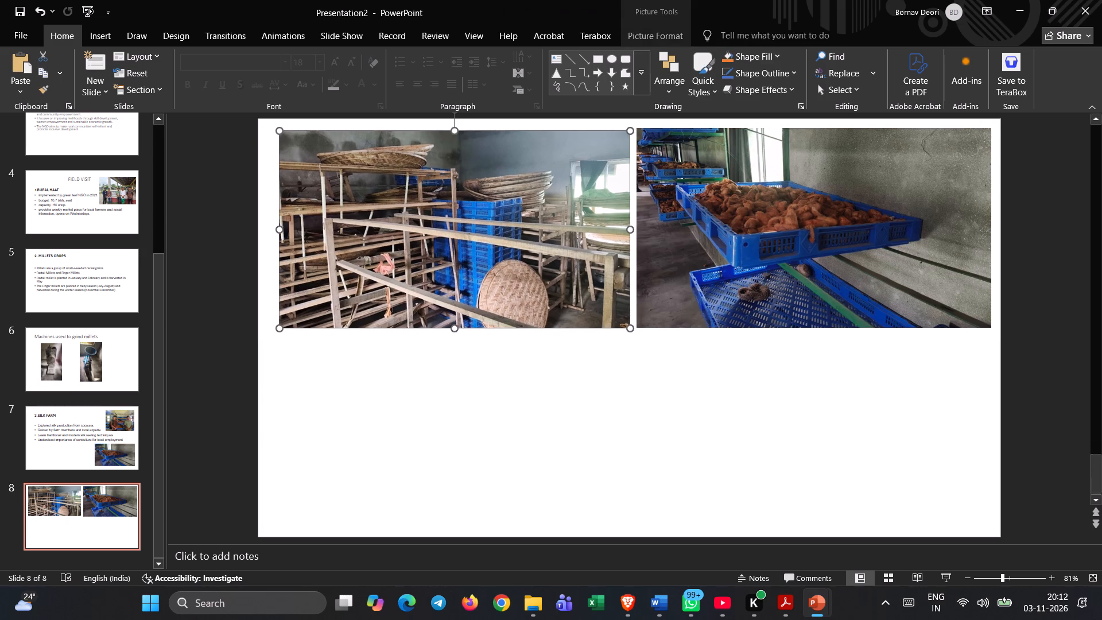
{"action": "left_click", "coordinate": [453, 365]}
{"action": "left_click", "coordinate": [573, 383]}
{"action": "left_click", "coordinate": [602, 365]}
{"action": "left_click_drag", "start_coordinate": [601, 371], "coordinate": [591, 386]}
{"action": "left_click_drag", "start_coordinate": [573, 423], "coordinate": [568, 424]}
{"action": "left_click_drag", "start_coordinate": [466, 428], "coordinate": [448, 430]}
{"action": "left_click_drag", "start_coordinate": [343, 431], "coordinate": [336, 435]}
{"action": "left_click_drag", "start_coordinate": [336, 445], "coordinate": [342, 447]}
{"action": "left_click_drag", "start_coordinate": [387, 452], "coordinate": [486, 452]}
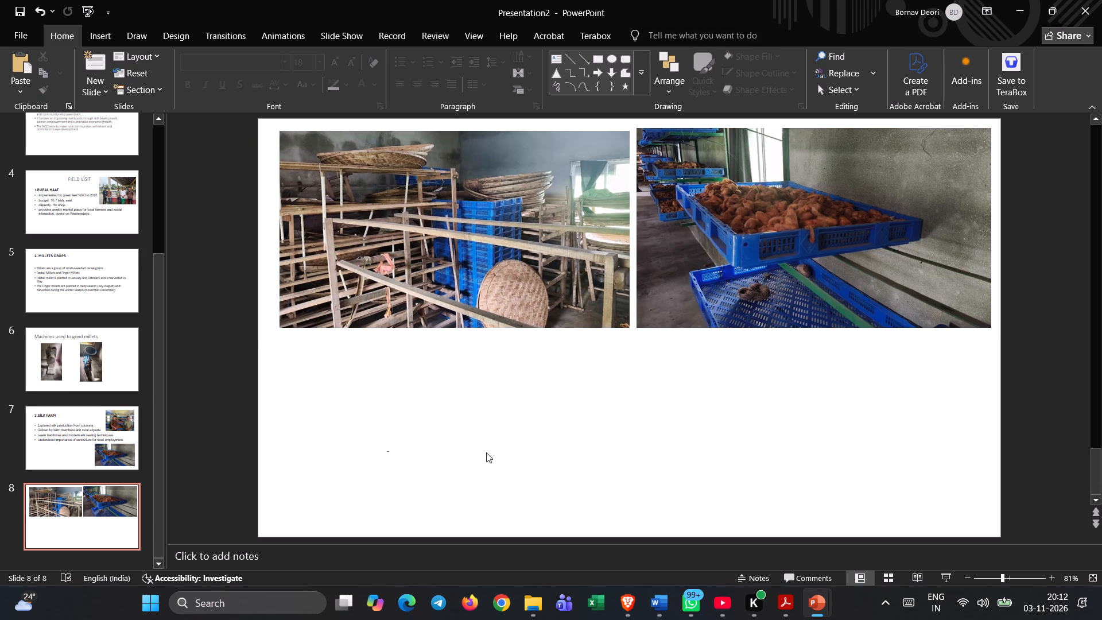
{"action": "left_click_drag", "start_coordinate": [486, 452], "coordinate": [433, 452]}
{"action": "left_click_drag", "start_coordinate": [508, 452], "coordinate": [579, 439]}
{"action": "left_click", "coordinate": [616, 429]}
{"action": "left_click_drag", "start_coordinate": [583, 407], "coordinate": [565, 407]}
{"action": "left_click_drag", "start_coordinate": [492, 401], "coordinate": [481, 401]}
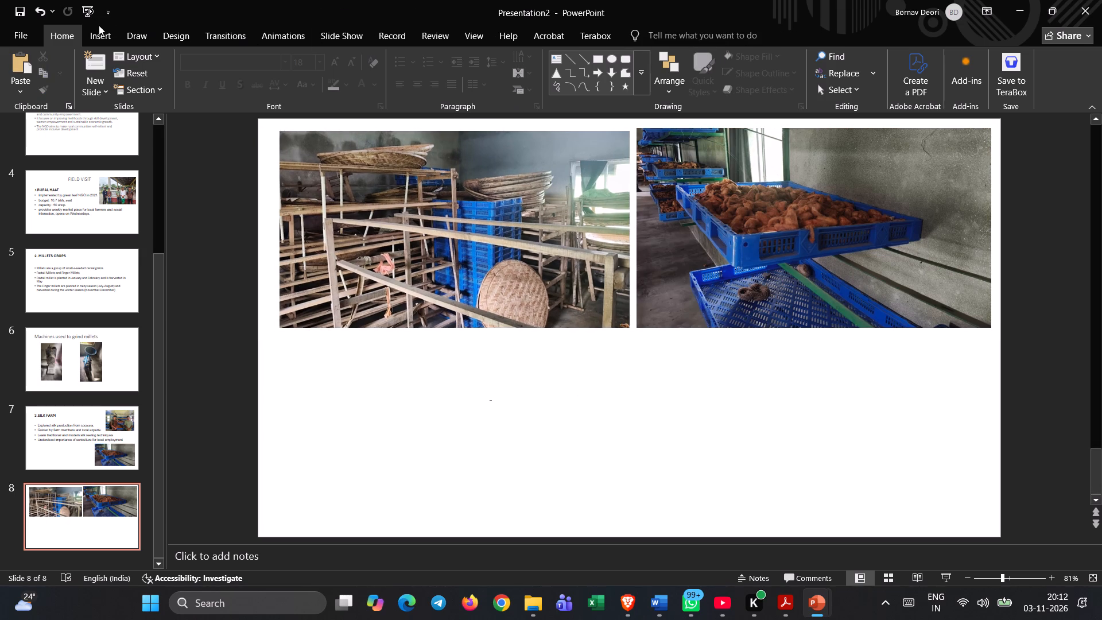
Insert one text box below the rack picture and another below the cocoon tray picture on slide 8.
{"action": "left_click", "coordinate": [96, 26]}
{"action": "left_click", "coordinate": [561, 75]}
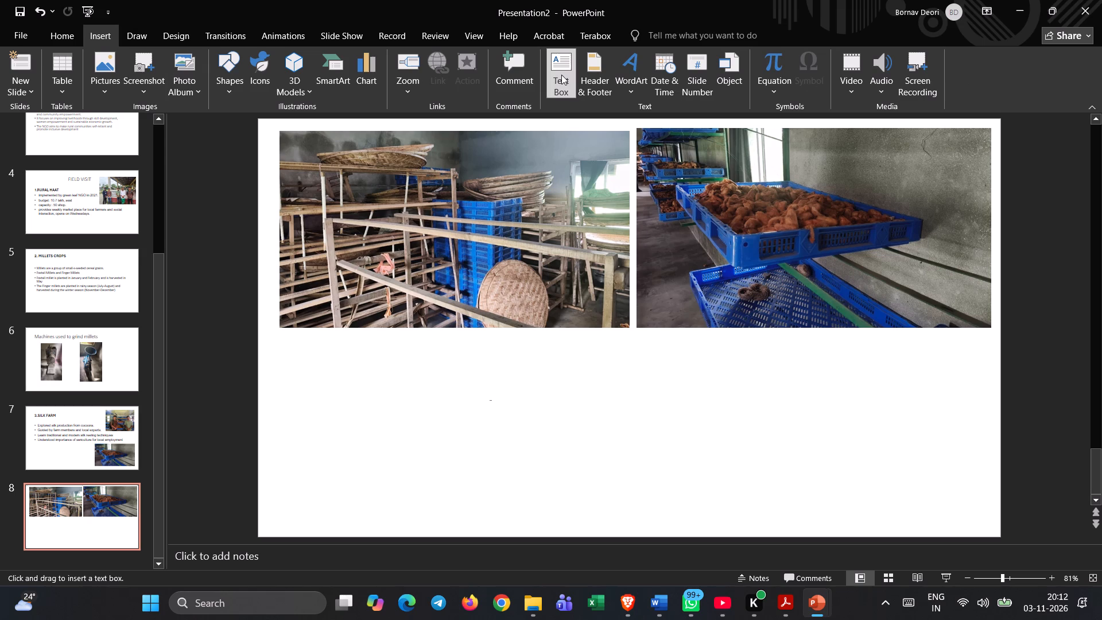
{"action": "left_click_drag", "start_coordinate": [327, 347], "coordinate": [518, 363]}
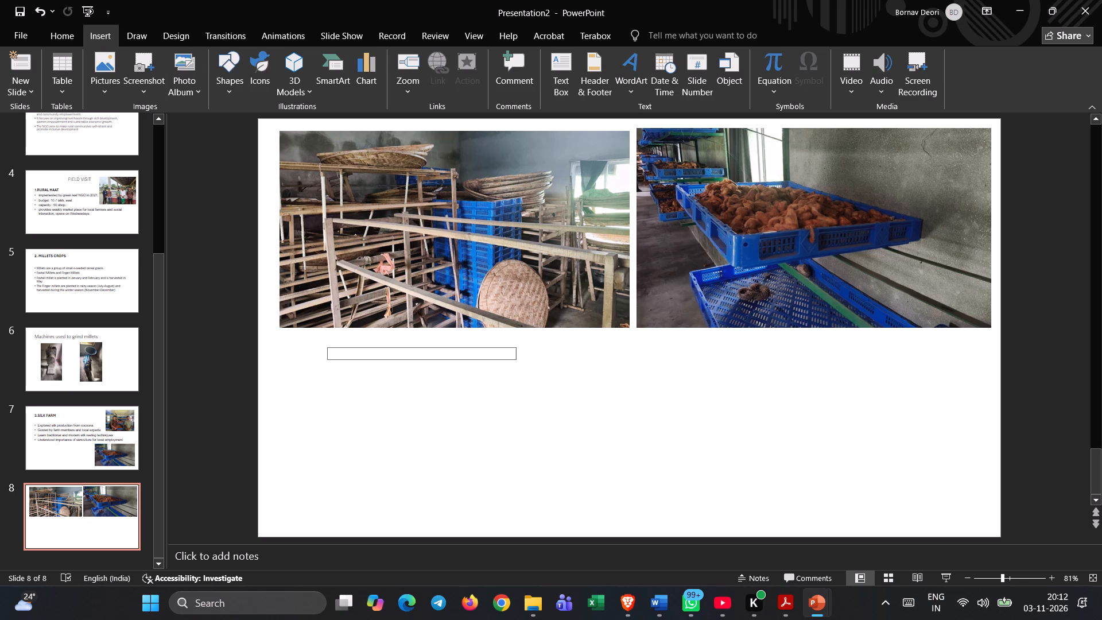
{"action": "left_click_drag", "start_coordinate": [518, 363], "coordinate": [565, 422]}
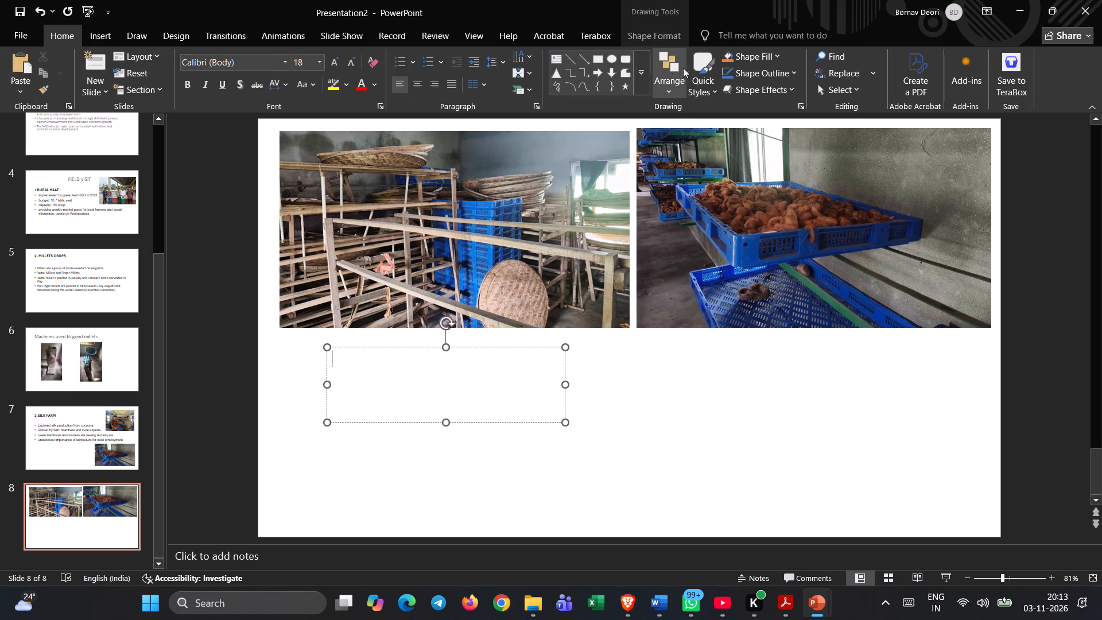
{"action": "left_click", "coordinate": [107, 33]}
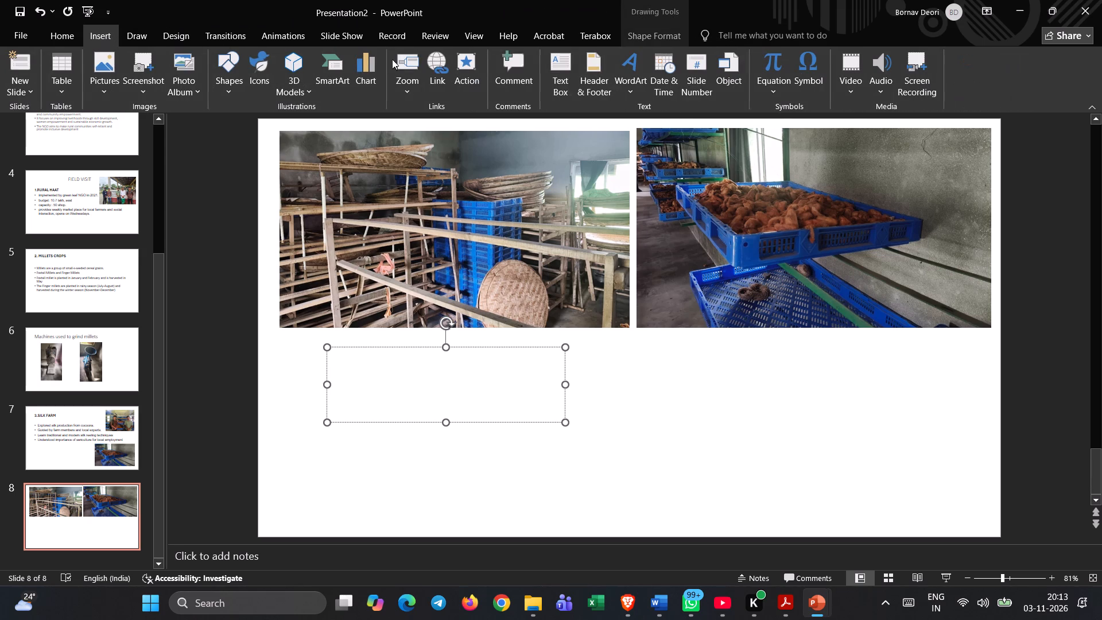
{"action": "left_click", "coordinate": [553, 72]}
{"action": "left_click_drag", "start_coordinate": [690, 352], "coordinate": [818, 356]}
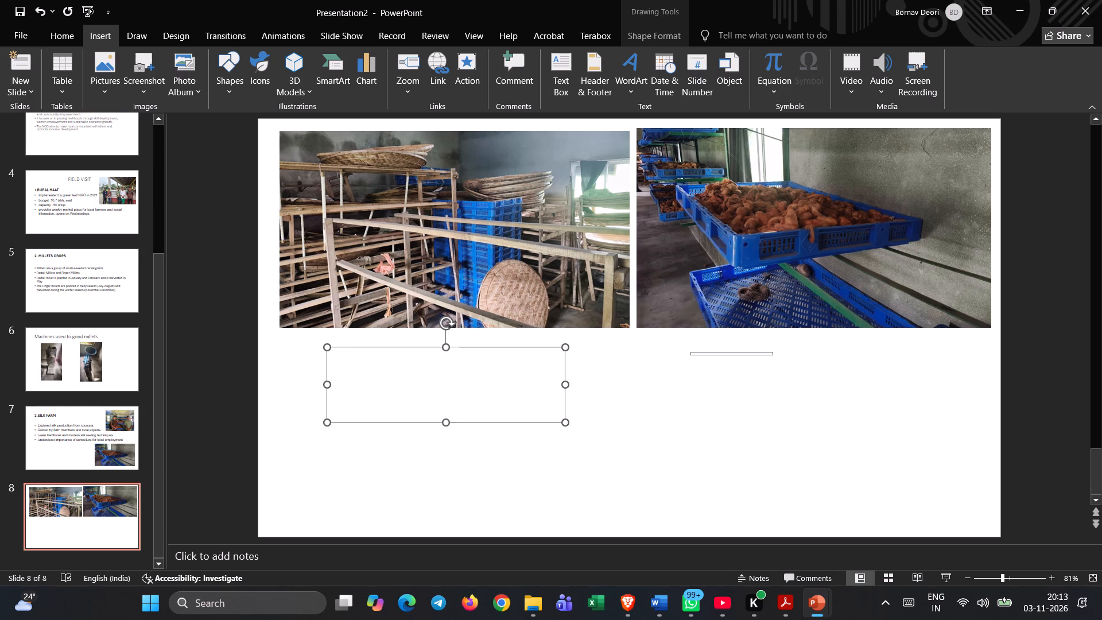
{"action": "left_click_drag", "start_coordinate": [818, 356], "coordinate": [944, 437]}
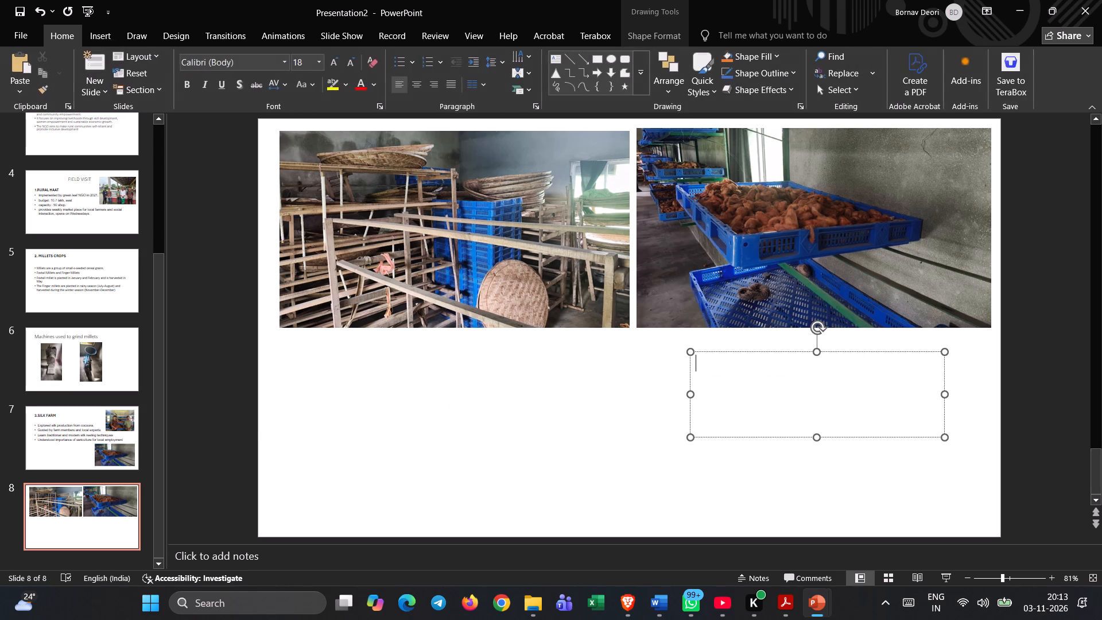
Place the Word report beside the presentation and find the captions under its cocoon and wooden rack pictures.
{"action": "left_click", "coordinate": [431, 355]}
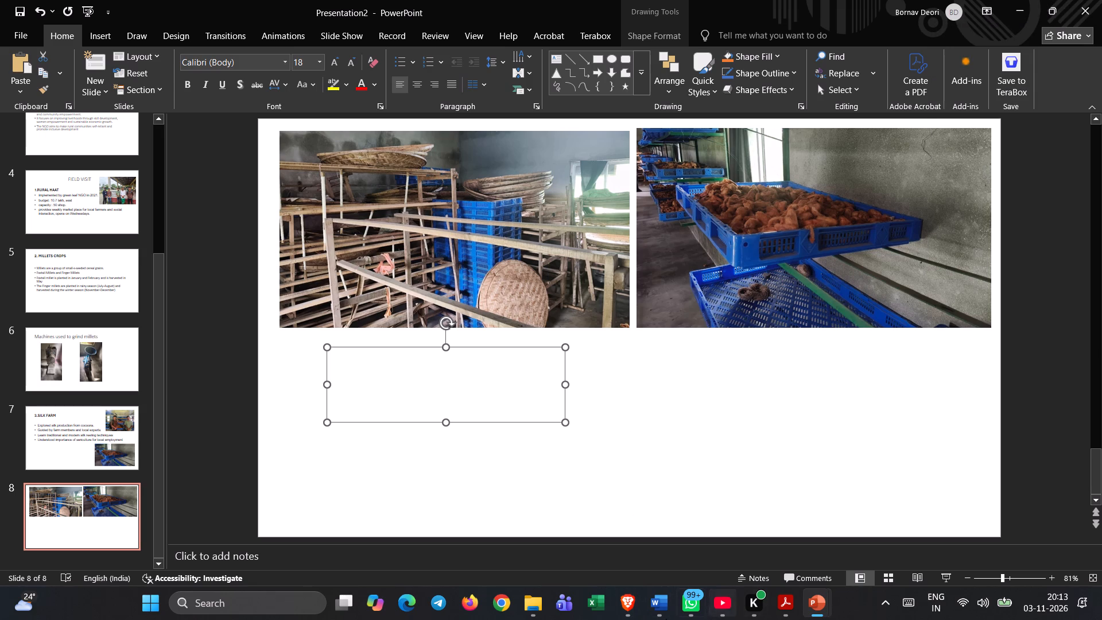
{"action": "left_click", "coordinate": [656, 600]}
{"action": "left_click", "coordinate": [621, 543]}
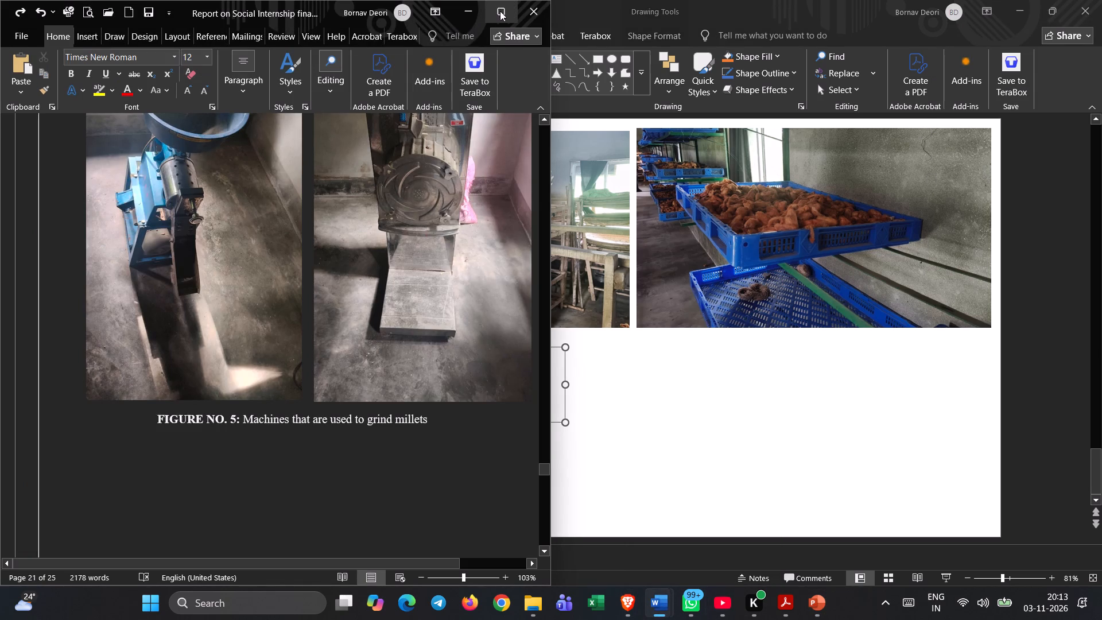
{"action": "left_click", "coordinate": [482, 53]}
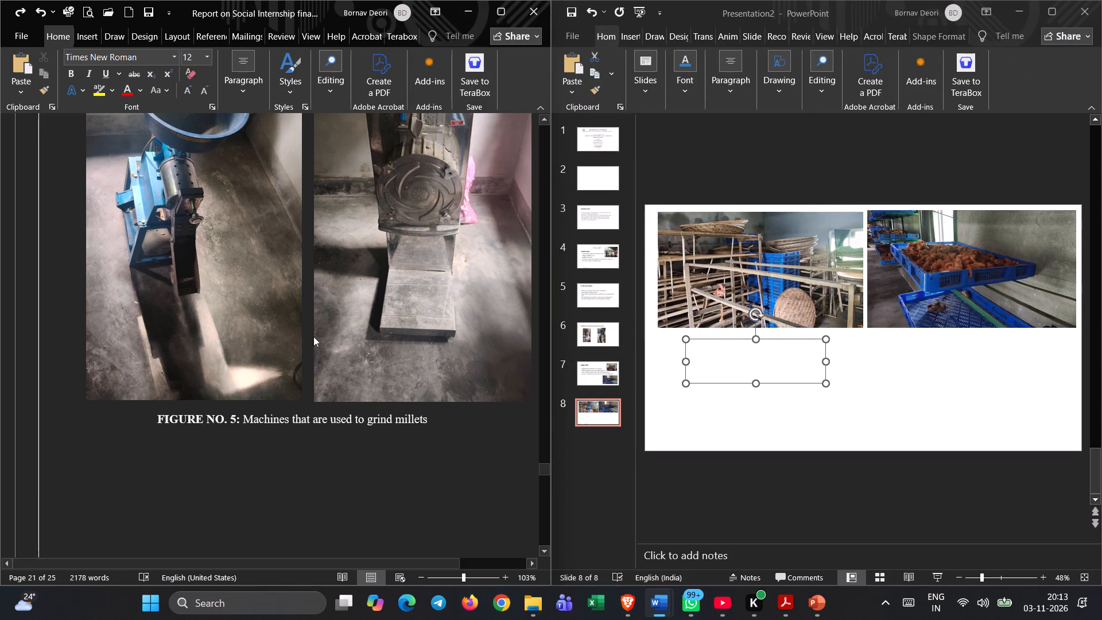
{"action": "scroll", "coordinate": [284, 335], "scroll_direction": "up", "scroll_amount": 18}
{"action": "scroll", "coordinate": [284, 335], "scroll_direction": "down", "scroll_amount": 3}
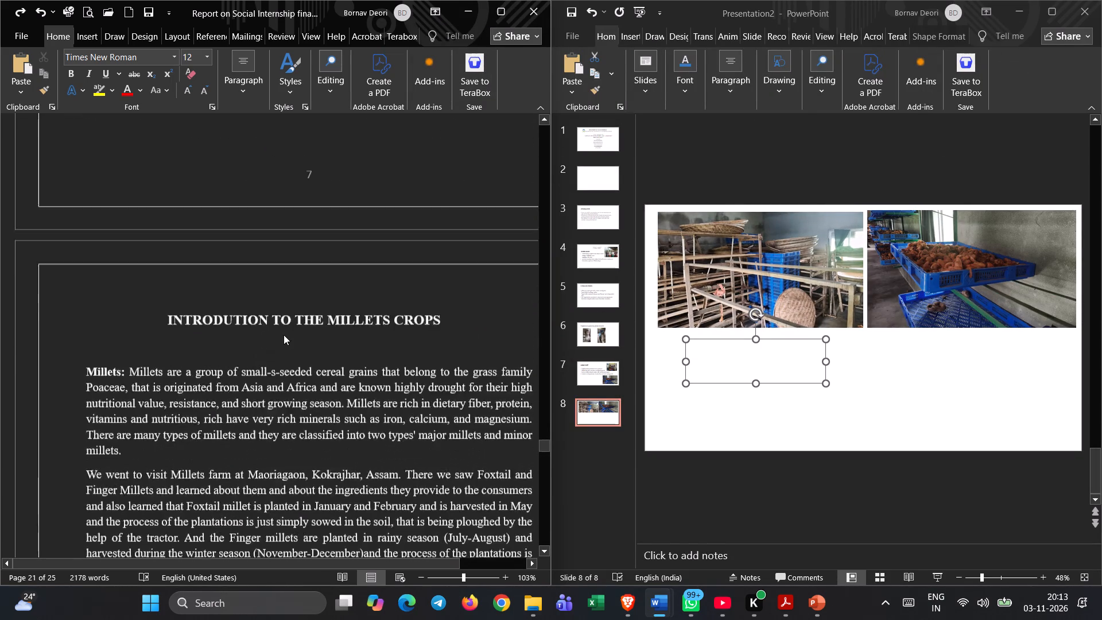
{"action": "scroll", "coordinate": [284, 335], "scroll_direction": "down", "scroll_amount": 20}
{"action": "scroll", "coordinate": [284, 335], "scroll_direction": "down", "scroll_amount": 13}
{"action": "scroll", "coordinate": [282, 338], "scroll_direction": "up", "scroll_amount": 2}
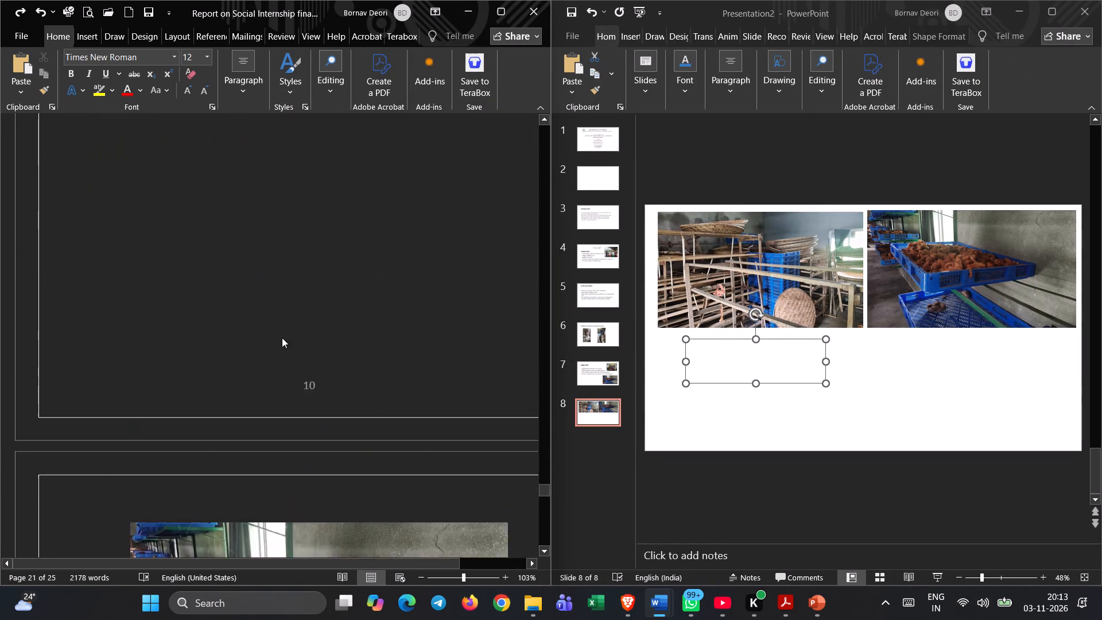
{"action": "scroll", "coordinate": [282, 338], "scroll_direction": "up", "scroll_amount": 2}
{"action": "scroll", "coordinate": [282, 338], "scroll_direction": "down", "scroll_amount": 11}
{"action": "scroll", "coordinate": [282, 338], "scroll_direction": "up", "scroll_amount": 1}
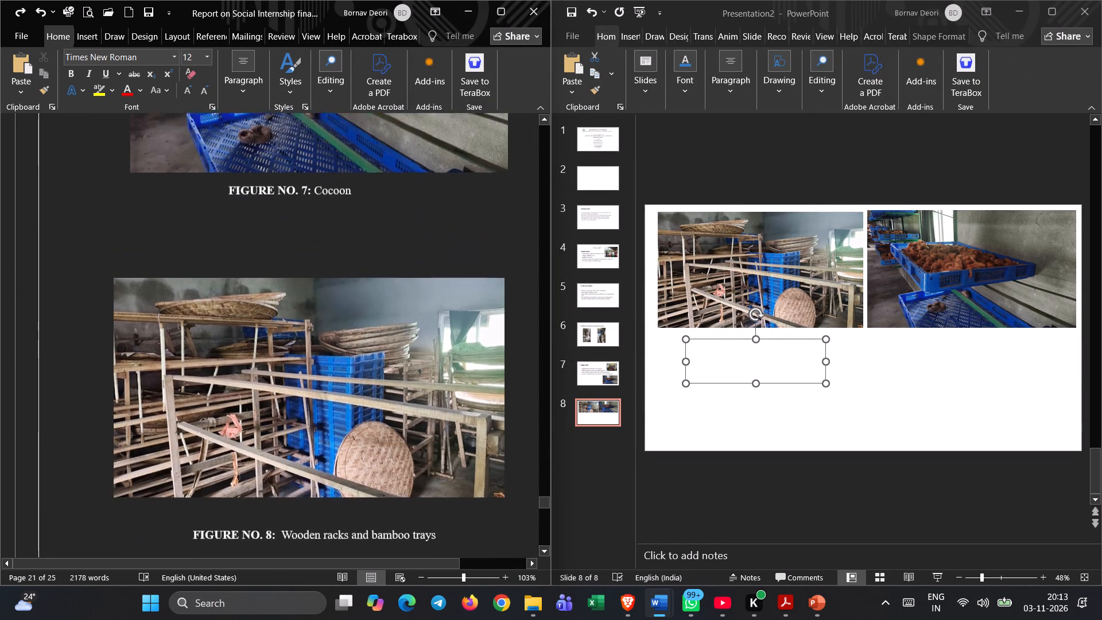
{"action": "scroll", "coordinate": [282, 338], "scroll_direction": "up", "scroll_amount": 2}
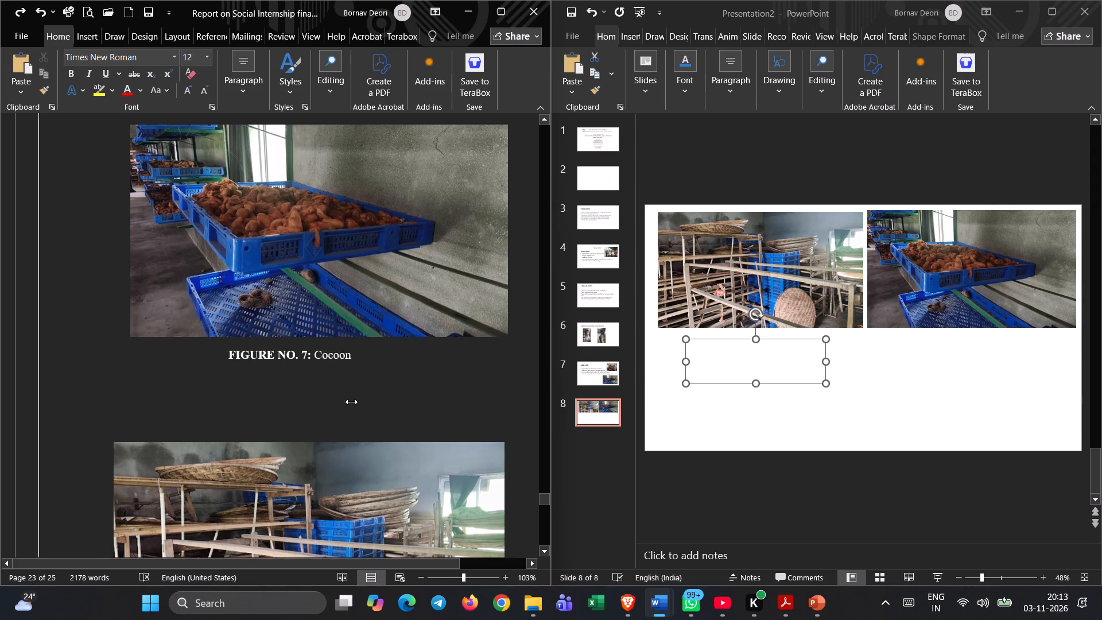
{"action": "scroll", "coordinate": [351, 402], "scroll_direction": "down", "scroll_amount": 3}
Enter the caption "Fig: Wooden racks and Bamboo trays" in the text box below the rack picture on slide 8.
{"action": "left_click", "coordinate": [709, 359]}
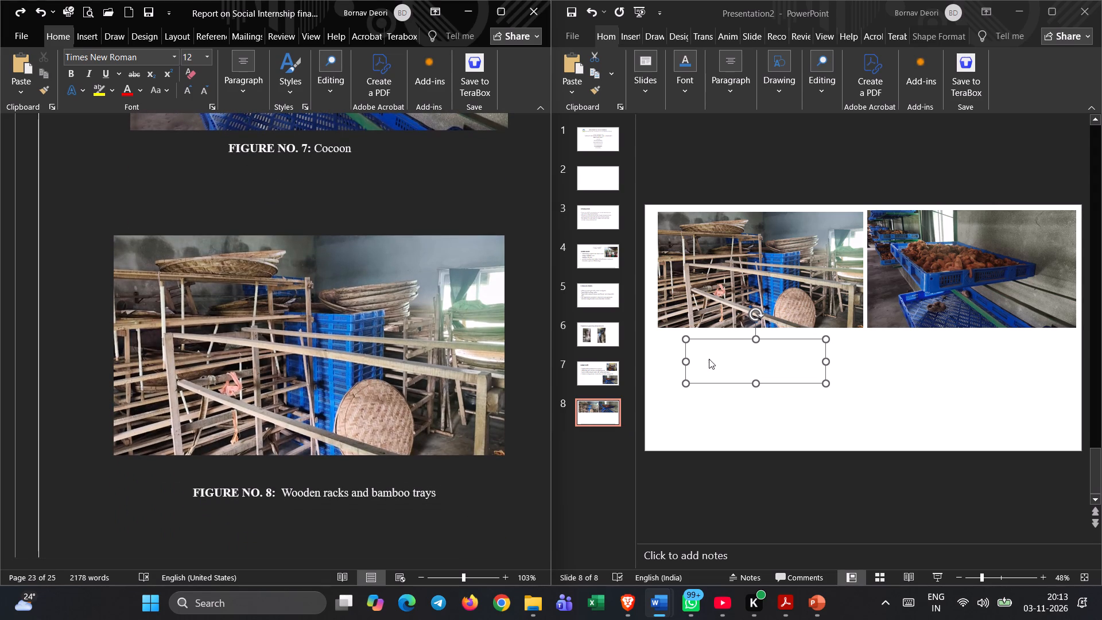
{"action": "left_click", "coordinate": [698, 355]}
{"action": "double_click", "coordinate": [703, 354]}
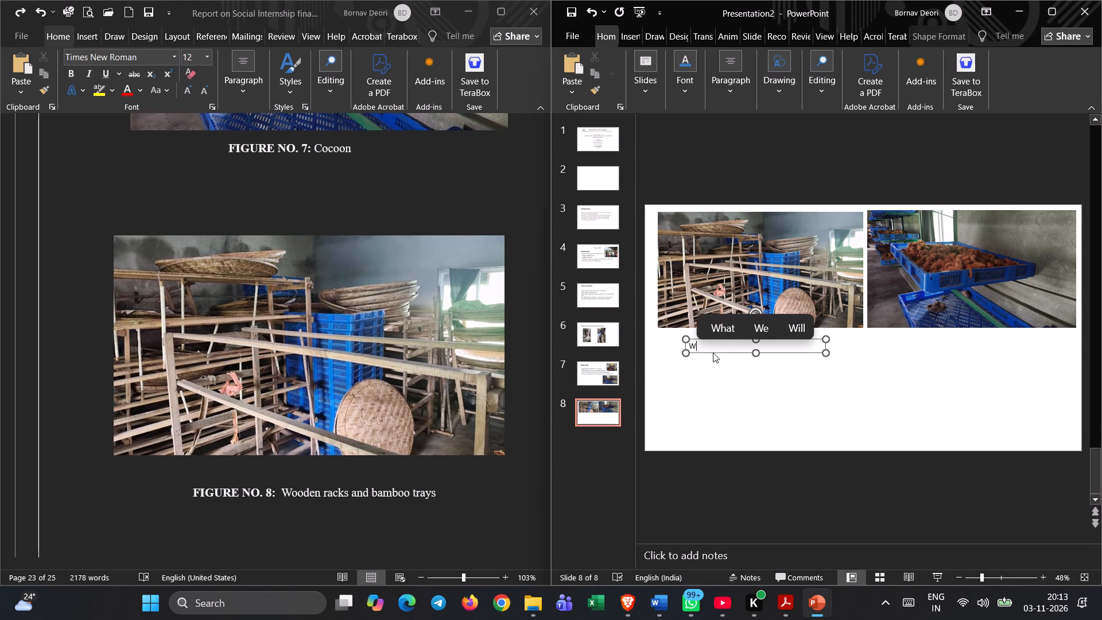
{"action": "key", "text": "o"}
{"action": "type", "text": "den"}
{"action": "key", "text": "space"}
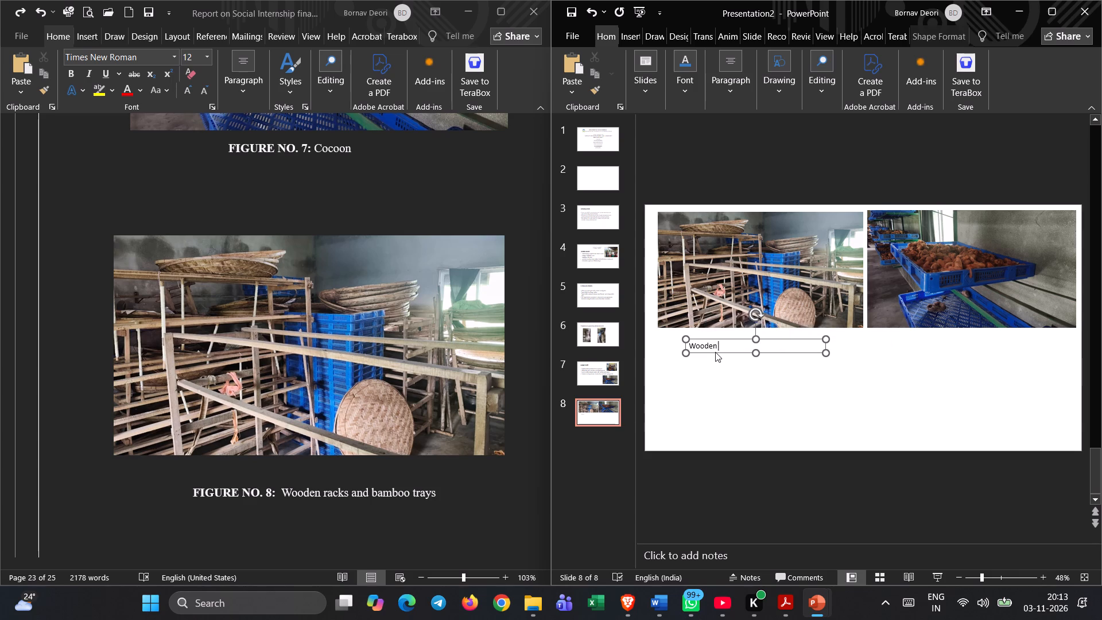
{"action": "key", "text": "Left"}
{"action": "key", "text": "Left"}
{"action": "key", "text": "Left"}
{"action": "key", "text": "Left"}
{"action": "key", "text": "Left"}
{"action": "key", "text": "Left"}
{"action": "key", "text": "Left"}
{"action": "key", "text": "f"}
{"action": "key", "text": "semicolon"}
{"action": "key", "text": "BackSpace"}
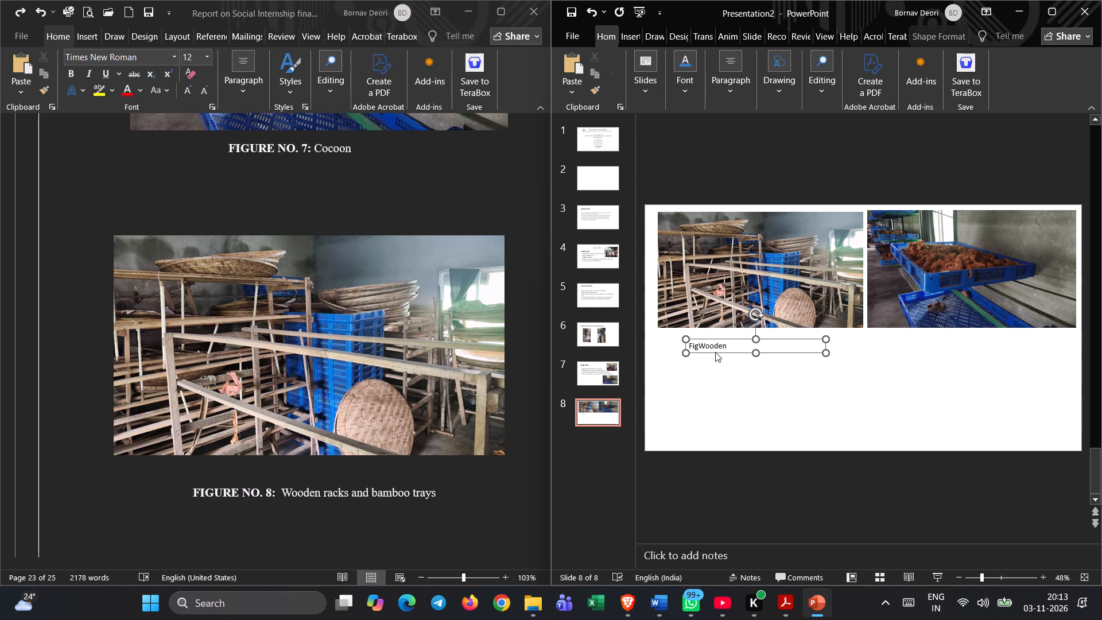
{"action": "type", "text": ":"}
{"action": "key", "text": "space"}
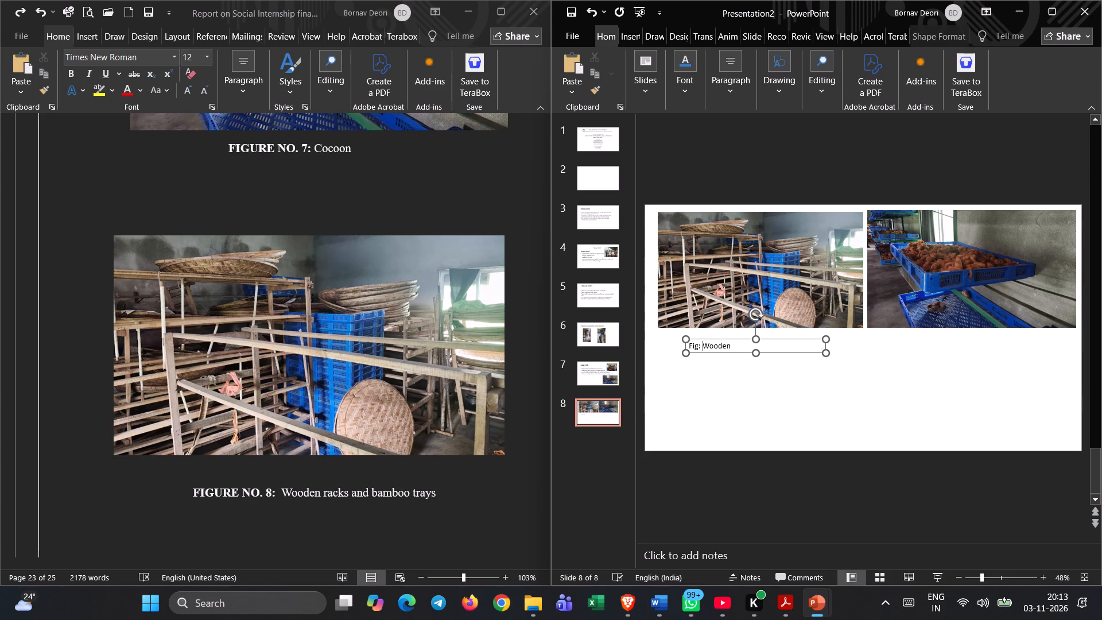
{"action": "key", "text": "ctrl+Right"}
{"action": "key", "text": "ctrl+Right"}
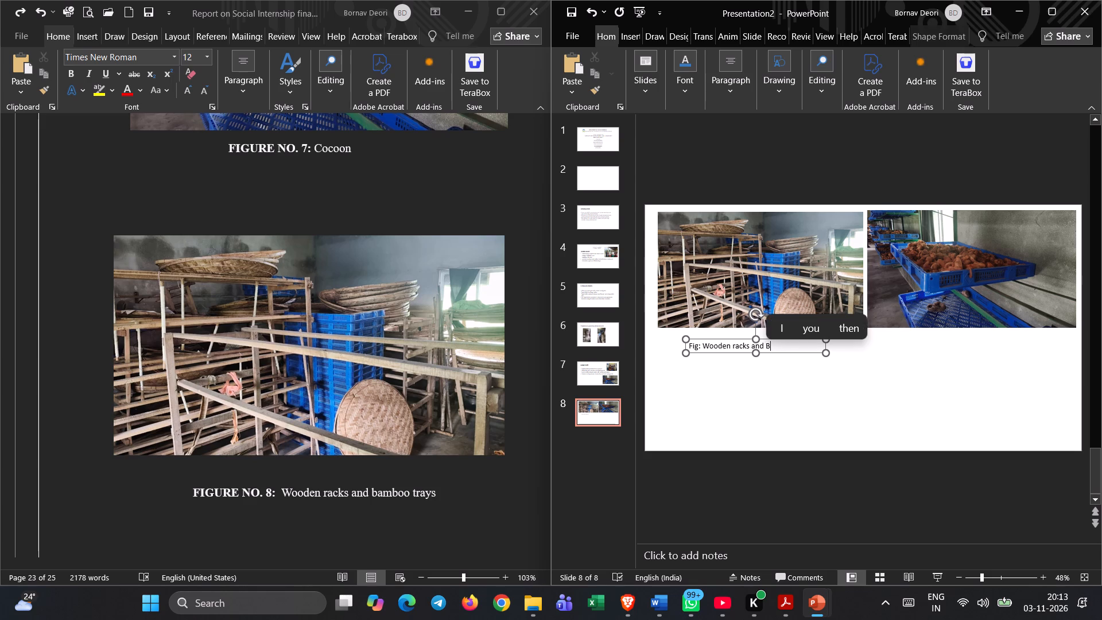
{"action": "type", "text": "amboo trays"}
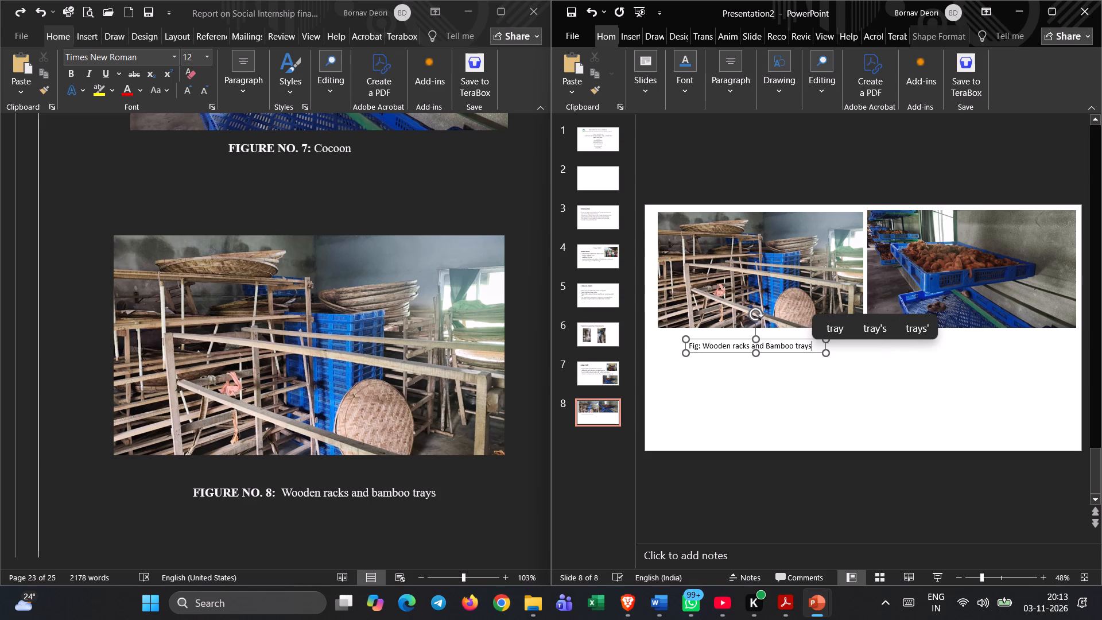
Enter the caption "Fig: Tray filled with Cocoons" in the text box below the cocoon tray picture.
{"action": "left_click", "coordinate": [937, 343]}
{"action": "left_click", "coordinate": [937, 361]}
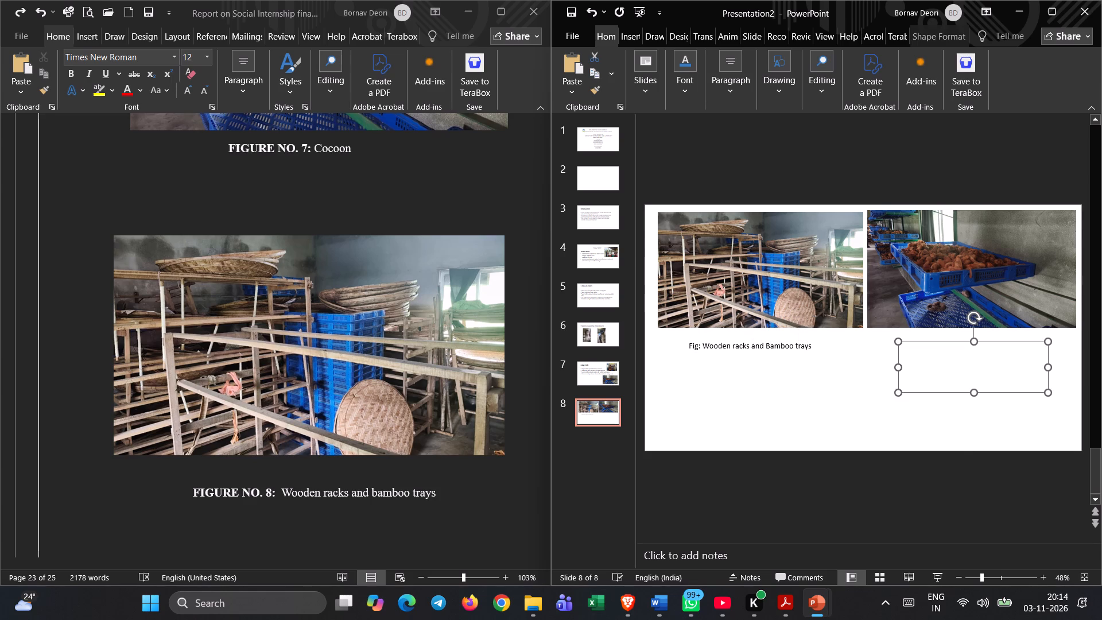
{"action": "left_click", "coordinate": [918, 355]}
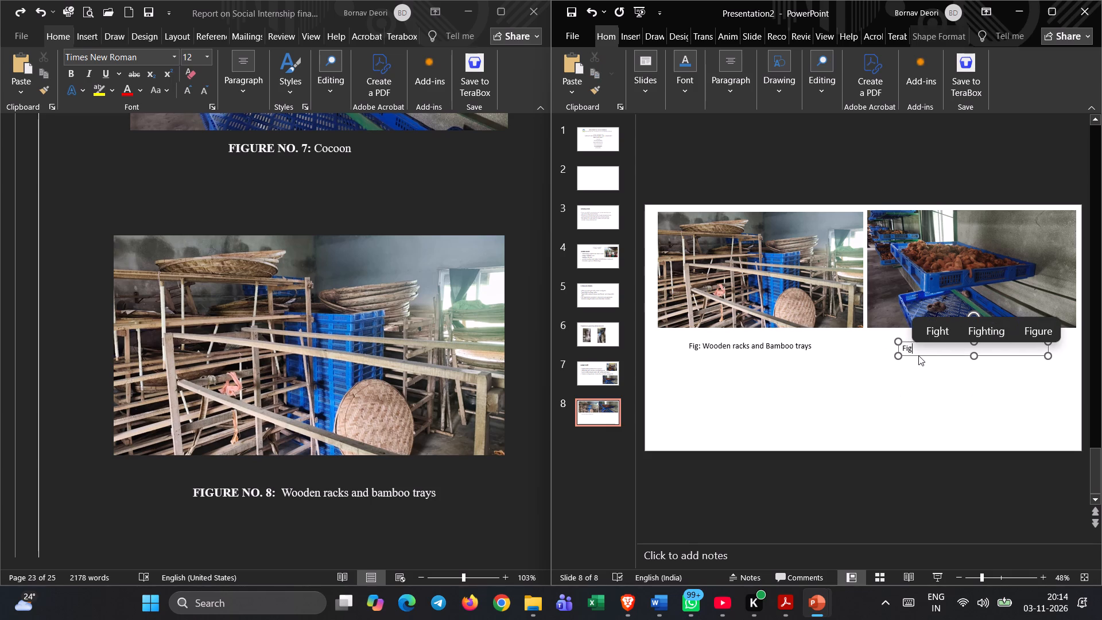
{"action": "key", "text": "shift+colon"}
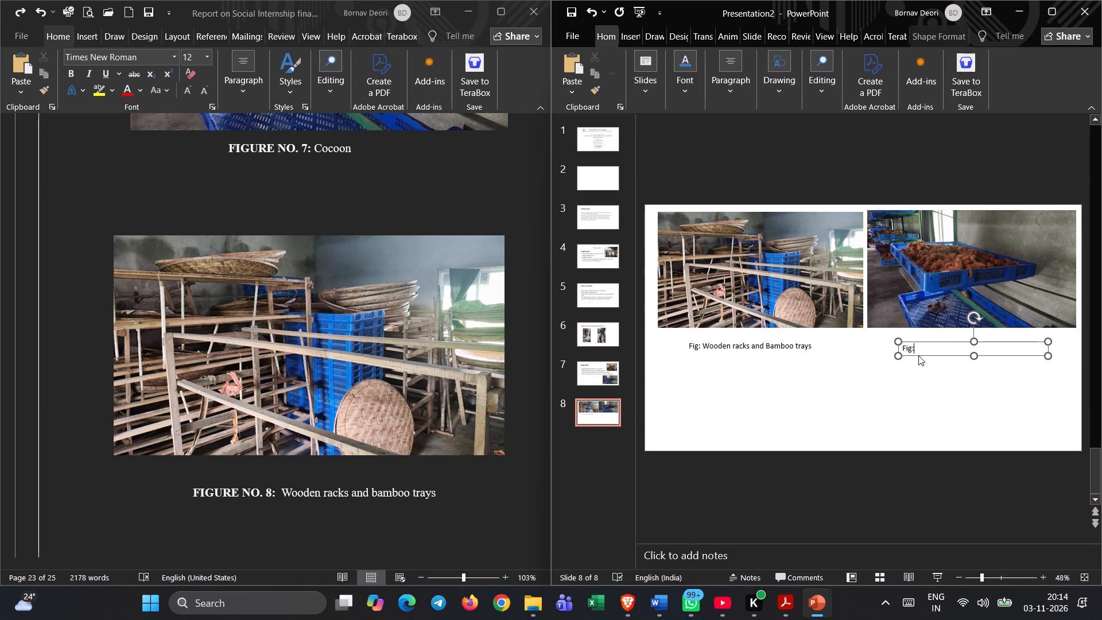
{"action": "key", "text": "space"}
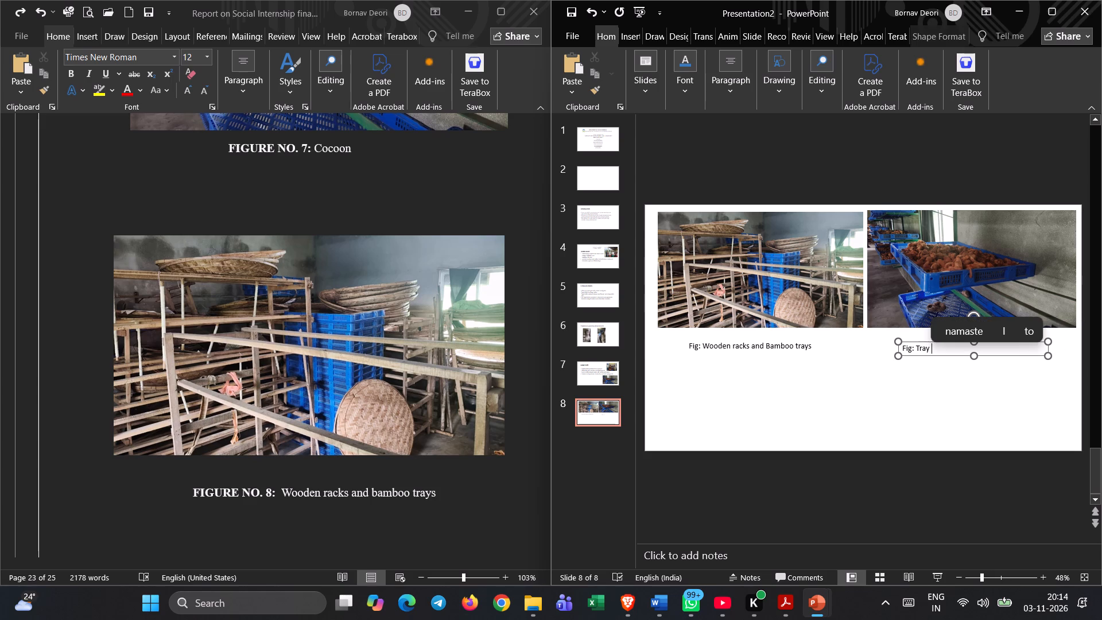
{"action": "key", "text": "BackSpace"}
{"action": "key", "text": "BackSpace"}
{"action": "key", "text": "BackSpace"}
{"action": "key", "text": "BackSpace"}
{"action": "key", "text": "BackSpace"}
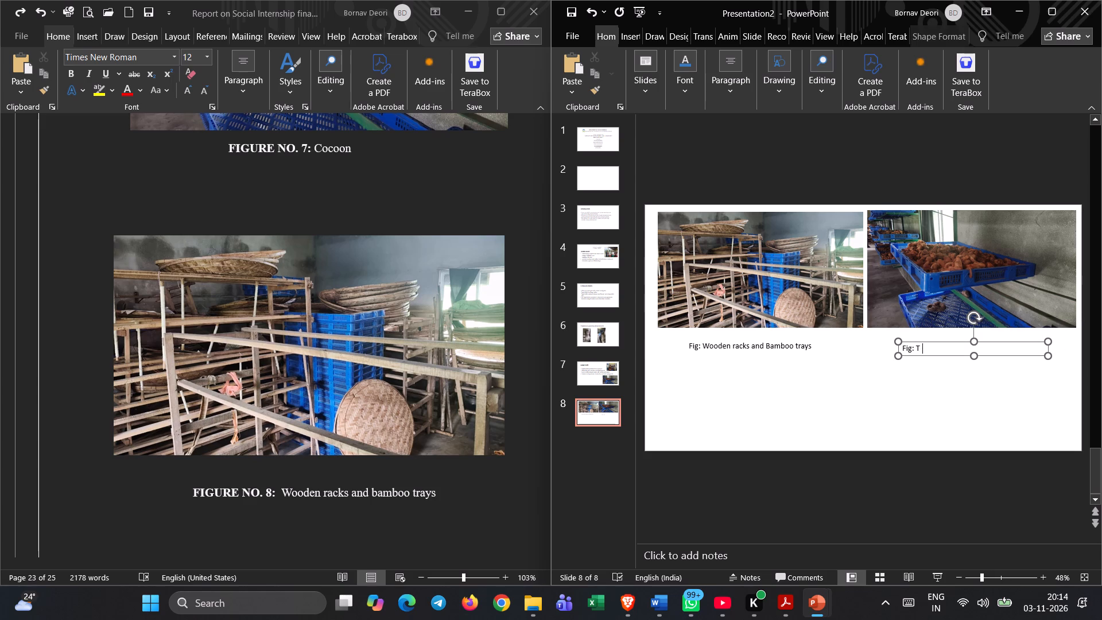
{"action": "key", "text": "BackSpace"}
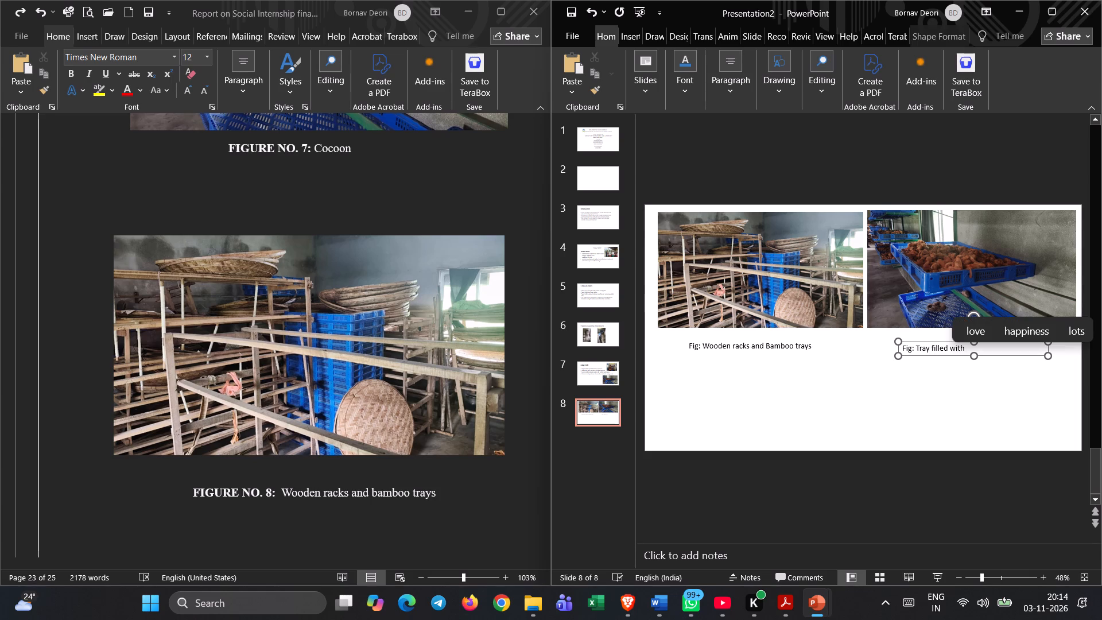
{"action": "key", "text": "c"}
{"action": "type", "text": "coons"}
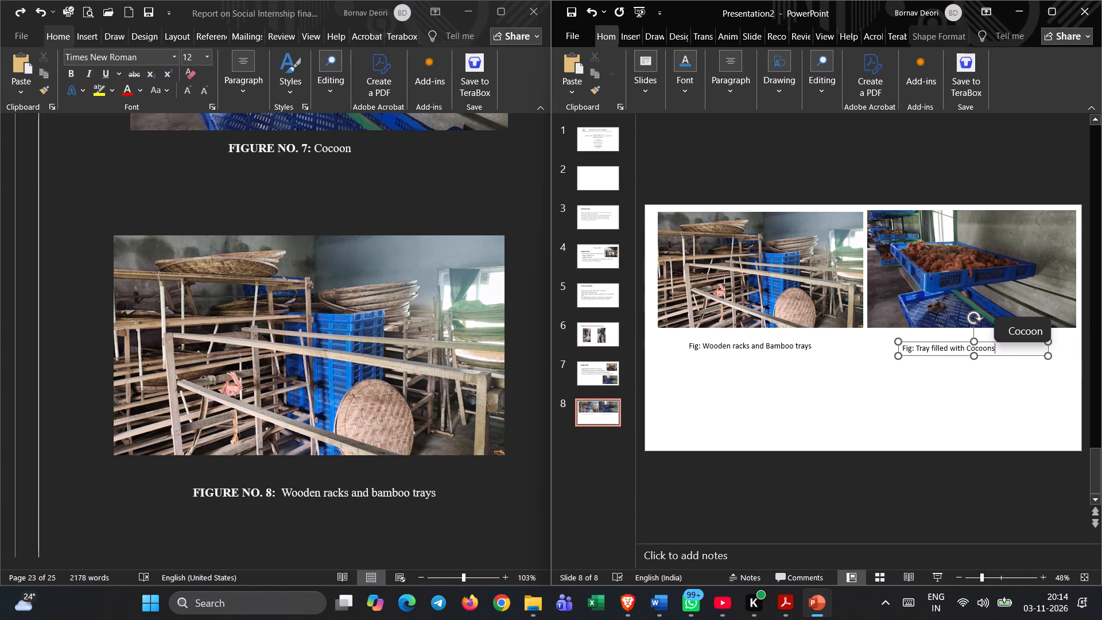
Maximize the presentation window and move the cocoon tray caption slightly up, level with the rack caption.
{"action": "left_click", "coordinate": [997, 345]}
{"action": "left_click_drag", "start_coordinate": [994, 347], "coordinate": [929, 347]}
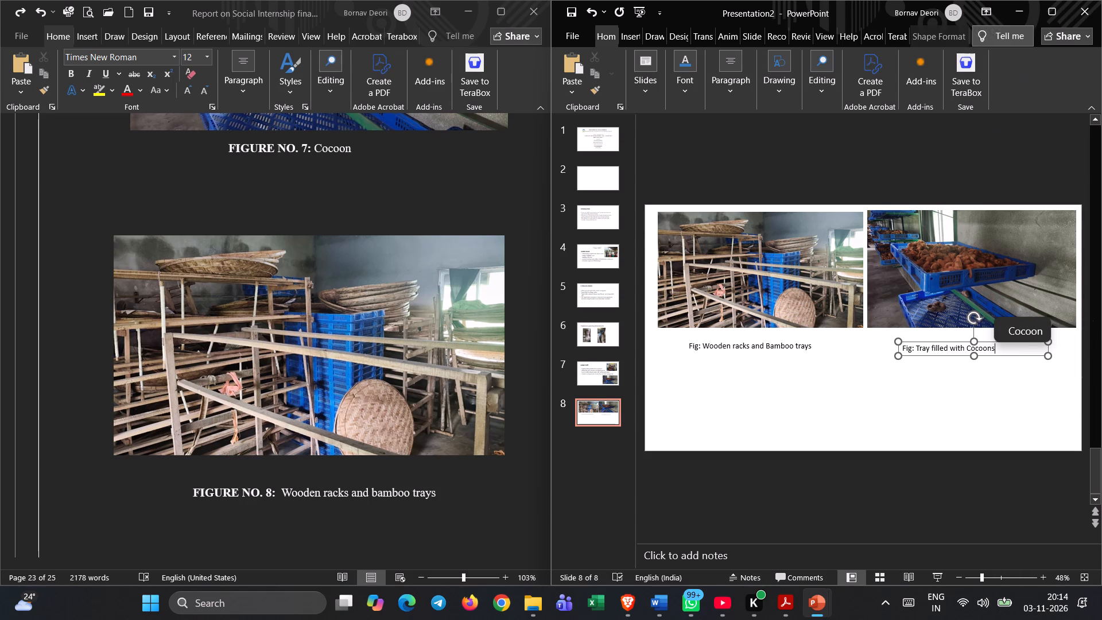
{"action": "left_click", "coordinate": [1058, 15]}
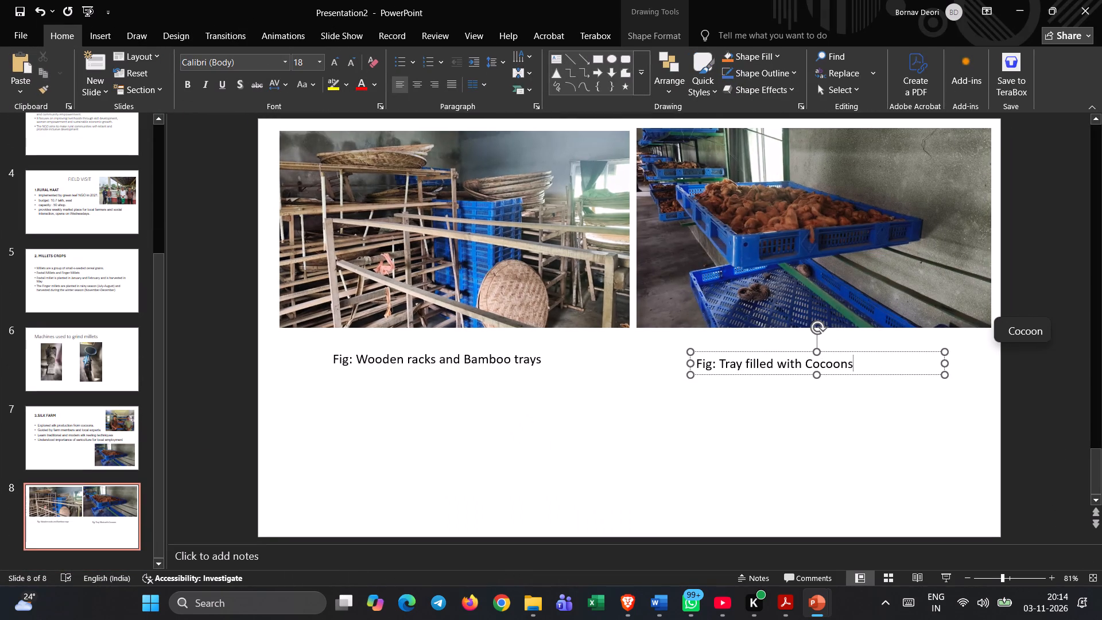
{"action": "left_click_drag", "start_coordinate": [855, 365], "coordinate": [850, 359]}
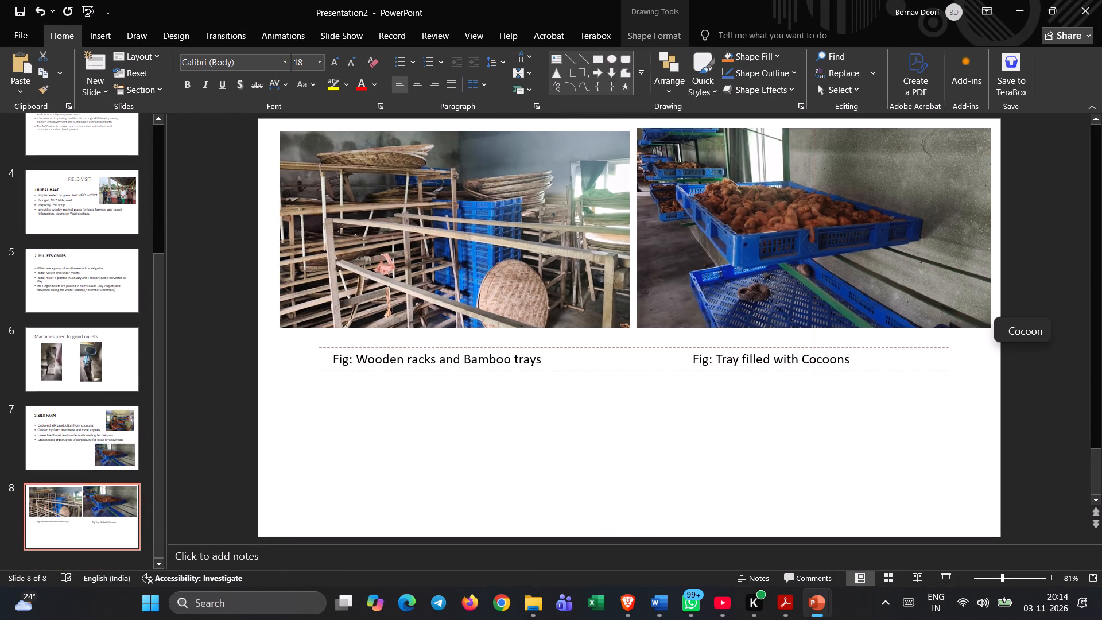
{"action": "left_click_drag", "start_coordinate": [850, 359], "coordinate": [850, 361]}
Set the font of the whole cocoon tray caption to Calibri Light (Headings), leaving it without bold.
{"action": "left_click", "coordinate": [854, 358]}
{"action": "left_click", "coordinate": [845, 358]}
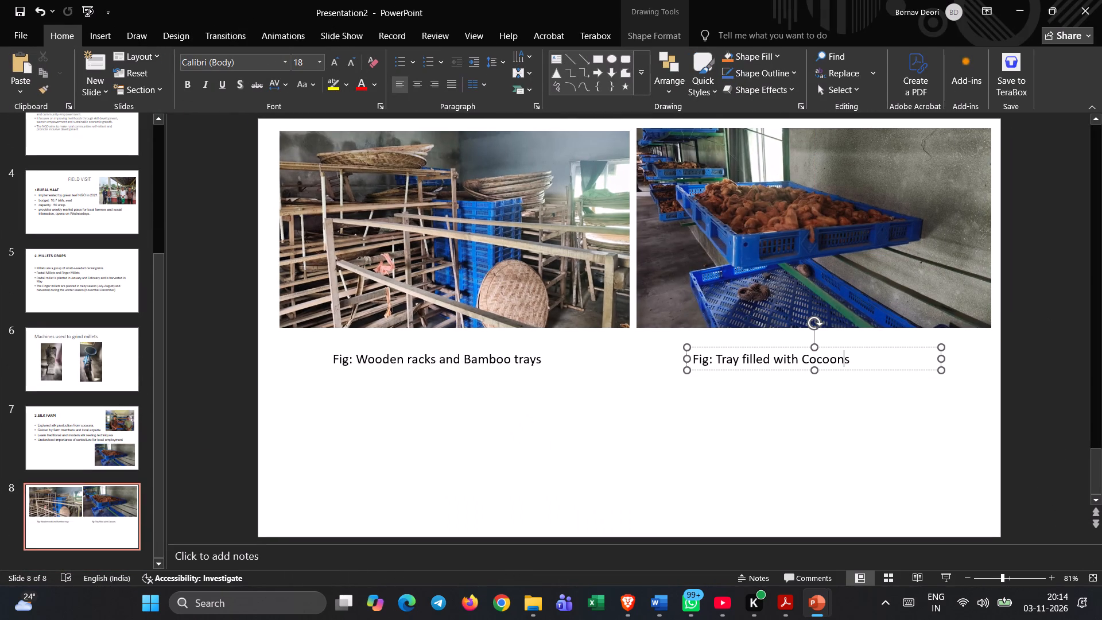
{"action": "left_click_drag", "start_coordinate": [849, 358], "coordinate": [701, 358]}
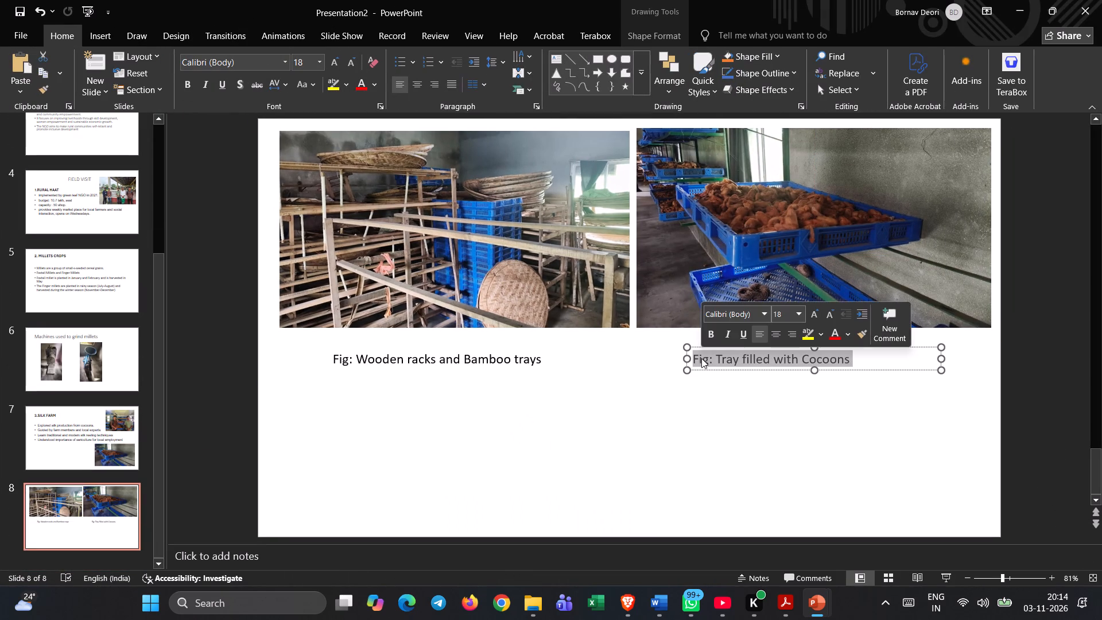
{"action": "left_click", "coordinate": [717, 331]}
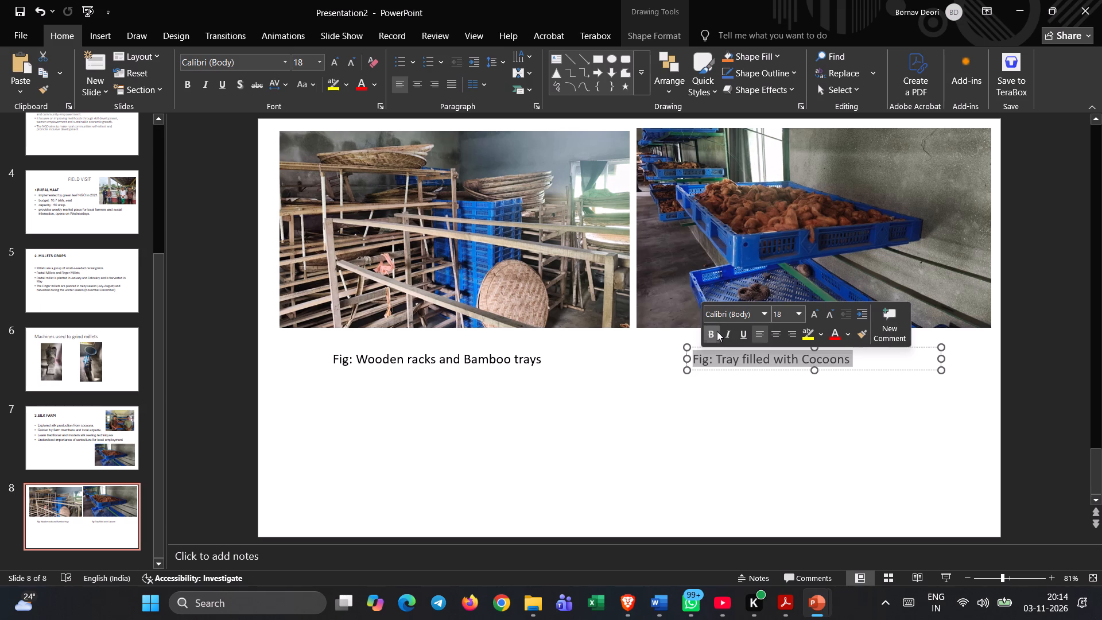
{"action": "left_click", "coordinate": [712, 335]}
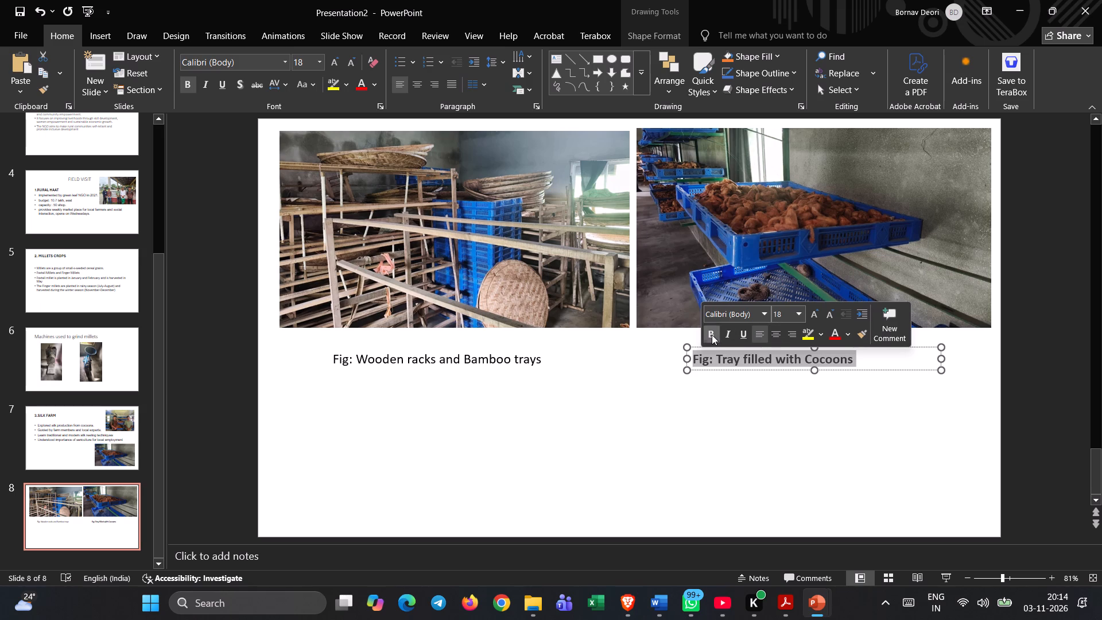
{"action": "left_click", "coordinate": [764, 314]}
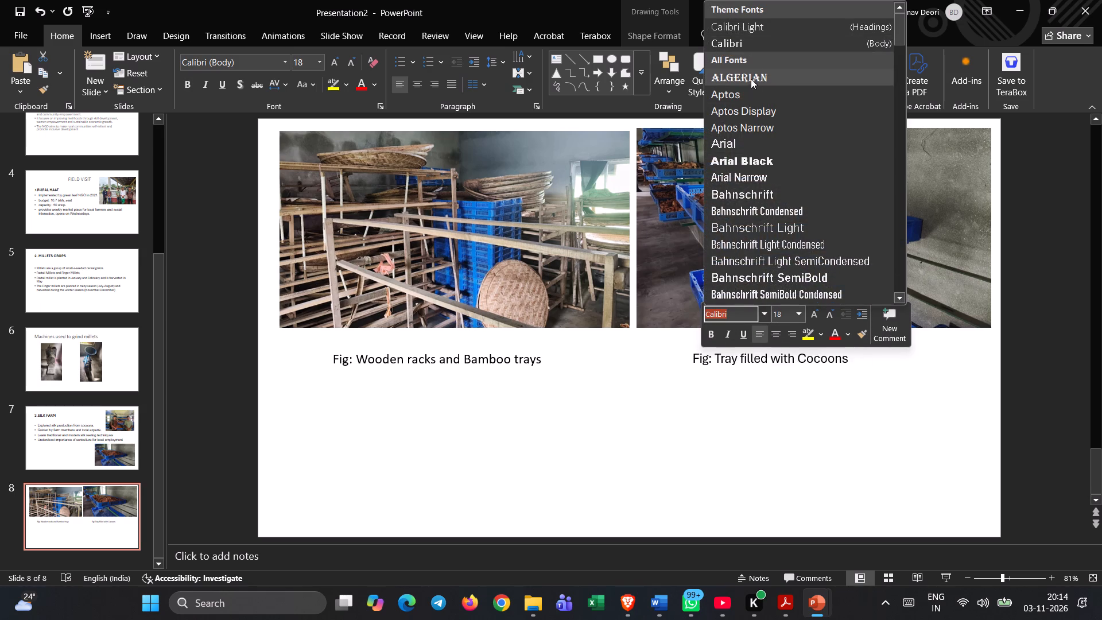
{"action": "left_click", "coordinate": [758, 28]}
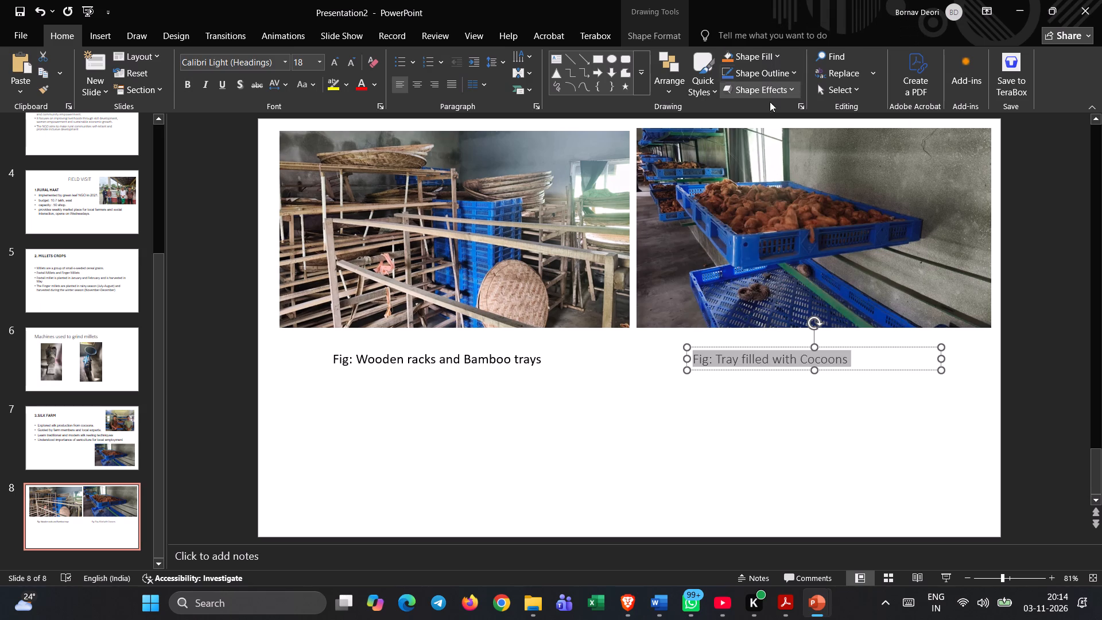
Set the font size of the cocoon tray caption on slide 8 to 20.
{"action": "right_click", "coordinate": [819, 356]}
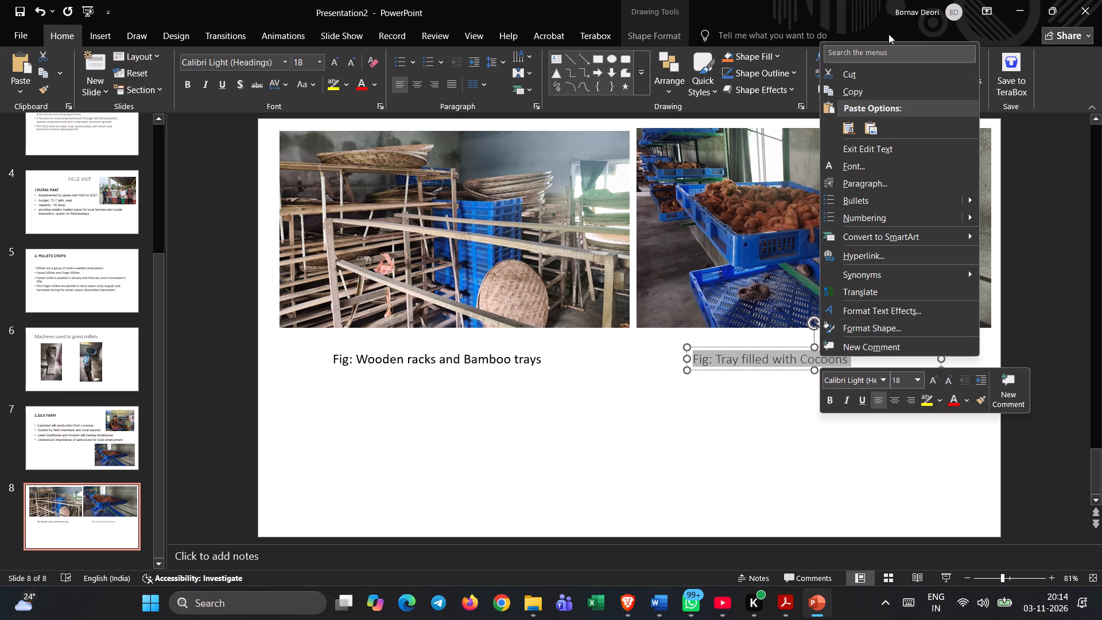
{"action": "left_click", "coordinate": [918, 382]}
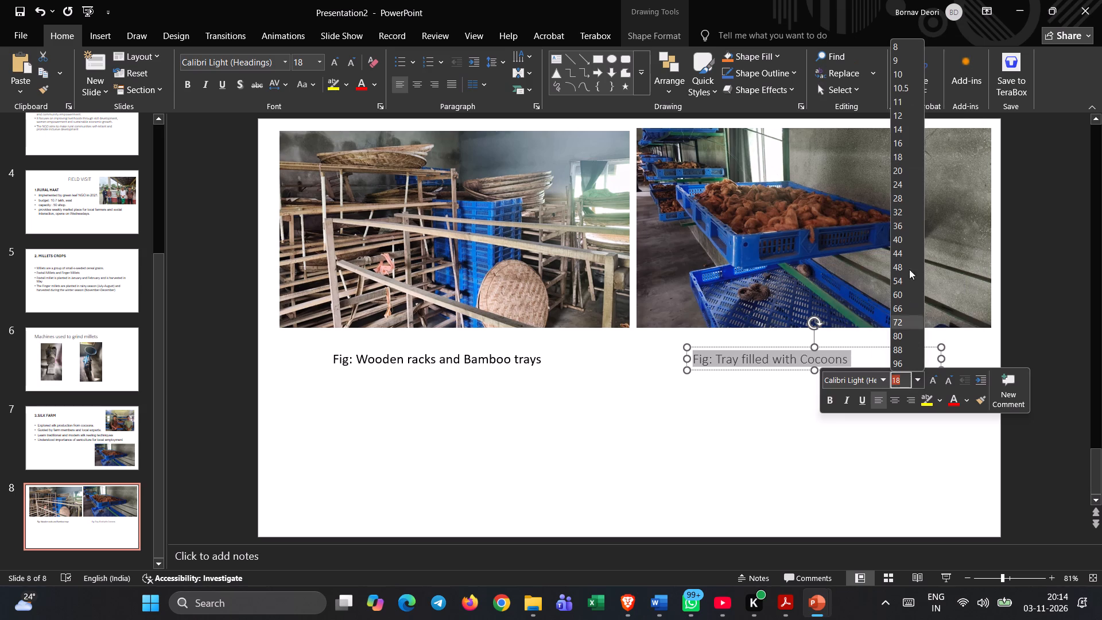
{"action": "left_click", "coordinate": [898, 175]}
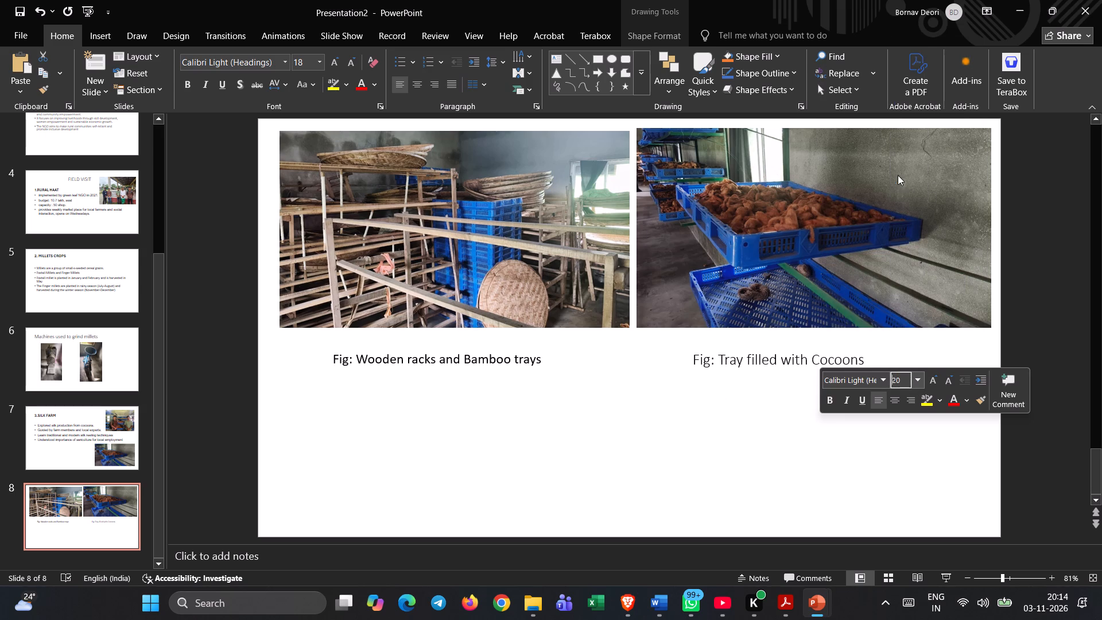
Format the whole "Fig: Wooden racks and Bamboo trays" caption in Calibri Light (Headings) at size 20, matching the cocoon tray caption.
{"action": "left_click", "coordinate": [537, 358]}
{"action": "left_click_drag", "start_coordinate": [540, 359], "coordinate": [340, 354]}
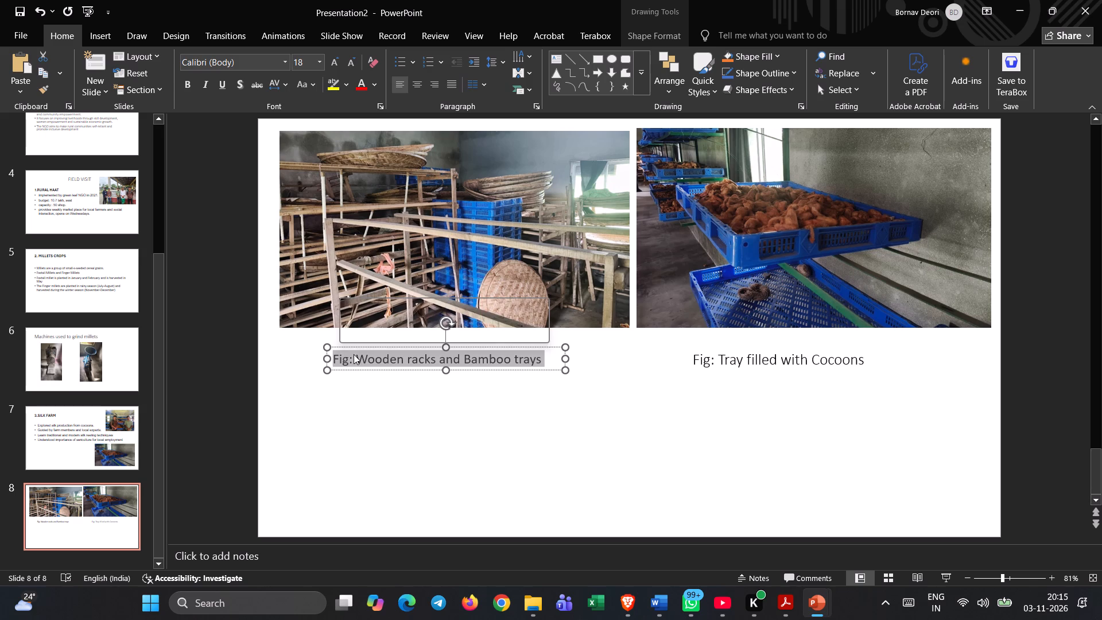
{"action": "left_click", "coordinate": [405, 316]}
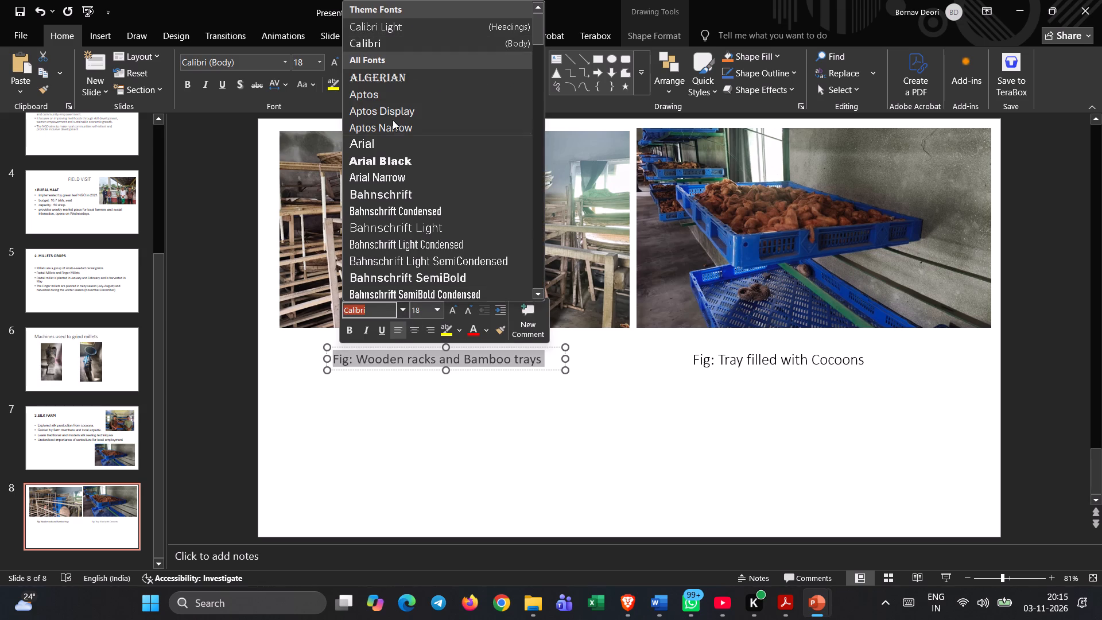
{"action": "left_click", "coordinate": [398, 31]}
{"action": "right_click", "coordinate": [487, 354]}
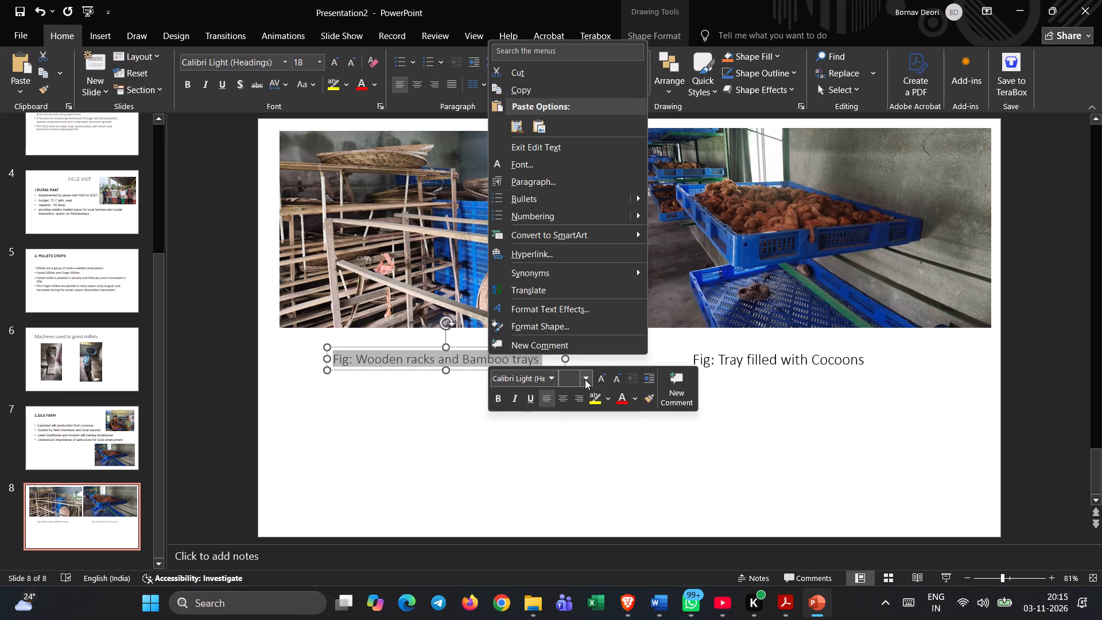
{"action": "left_click", "coordinate": [585, 379]}
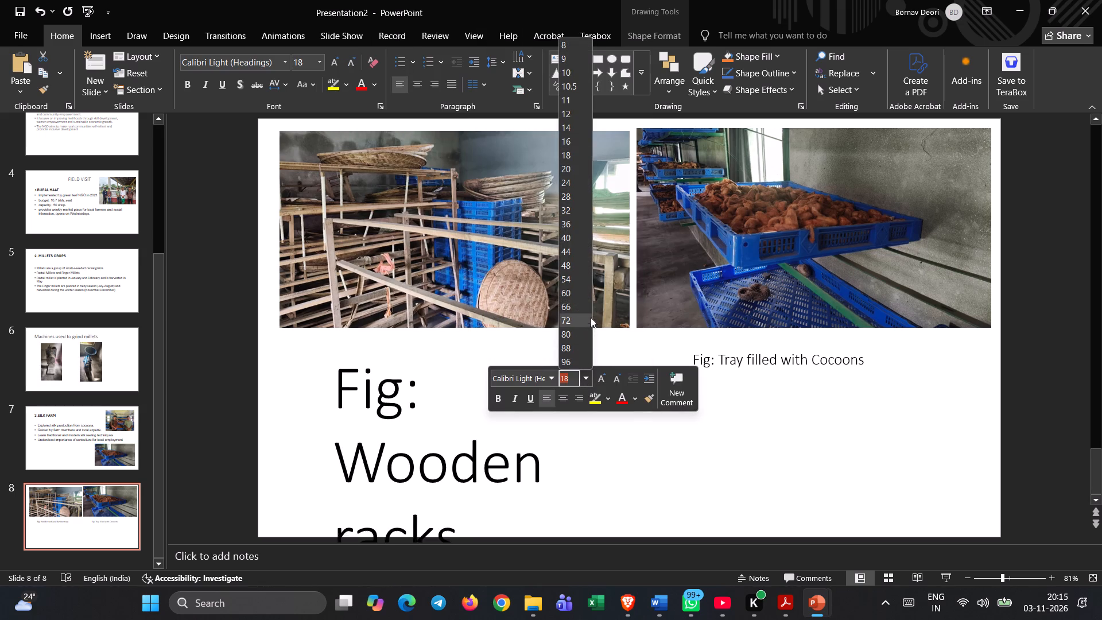
{"action": "left_click", "coordinate": [567, 166]}
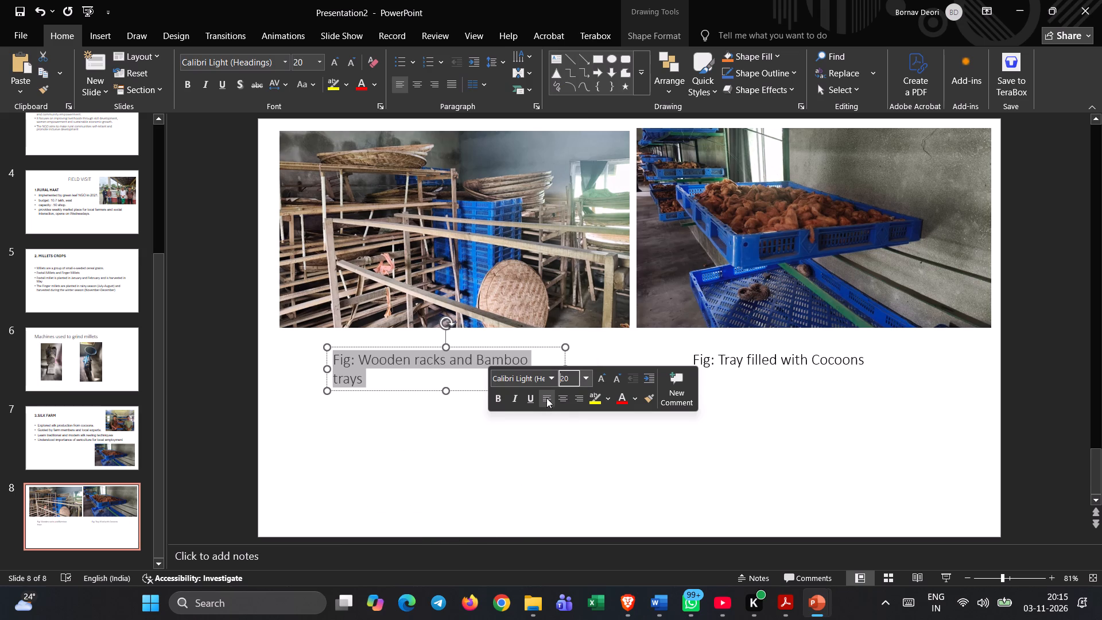
Widen the rack caption's text box slightly so that its text fits on a single line.
{"action": "left_click", "coordinate": [750, 364]}
{"action": "left_click", "coordinate": [754, 362]}
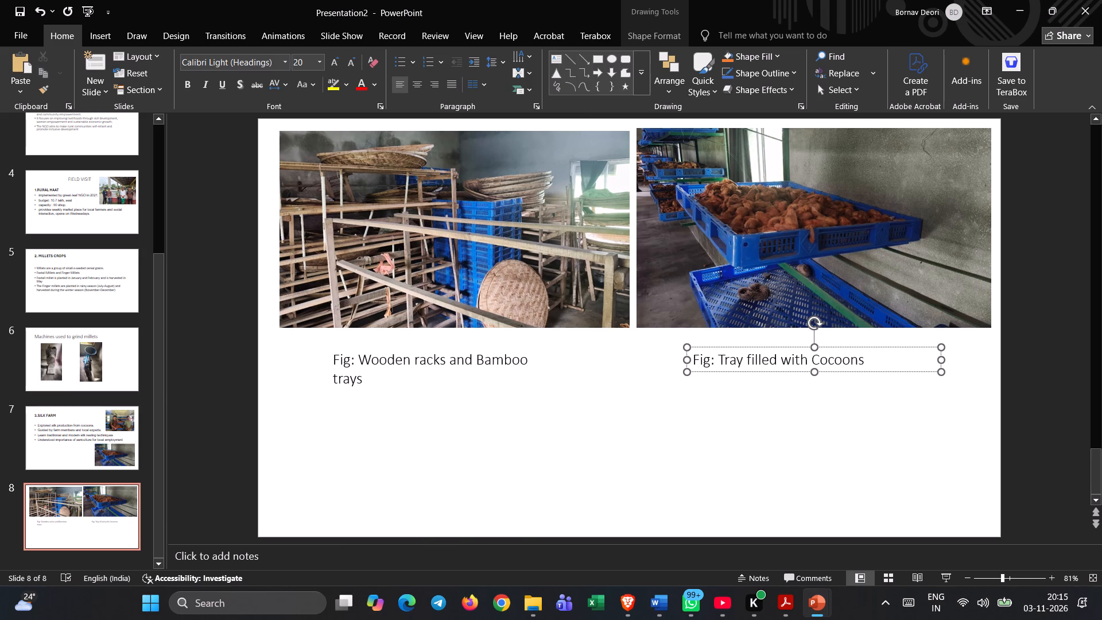
{"action": "left_click", "coordinate": [490, 365]}
{"action": "left_click_drag", "start_coordinate": [565, 367], "coordinate": [577, 369]}
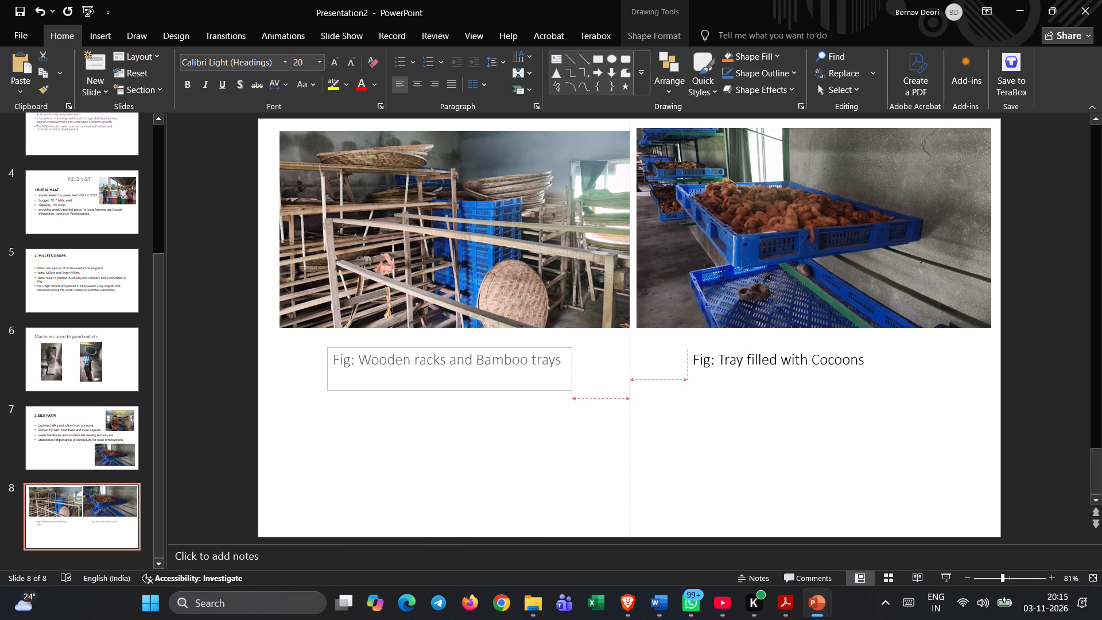
{"action": "left_click_drag", "start_coordinate": [577, 369], "coordinate": [588, 369]}
{"action": "left_click", "coordinate": [571, 406]}
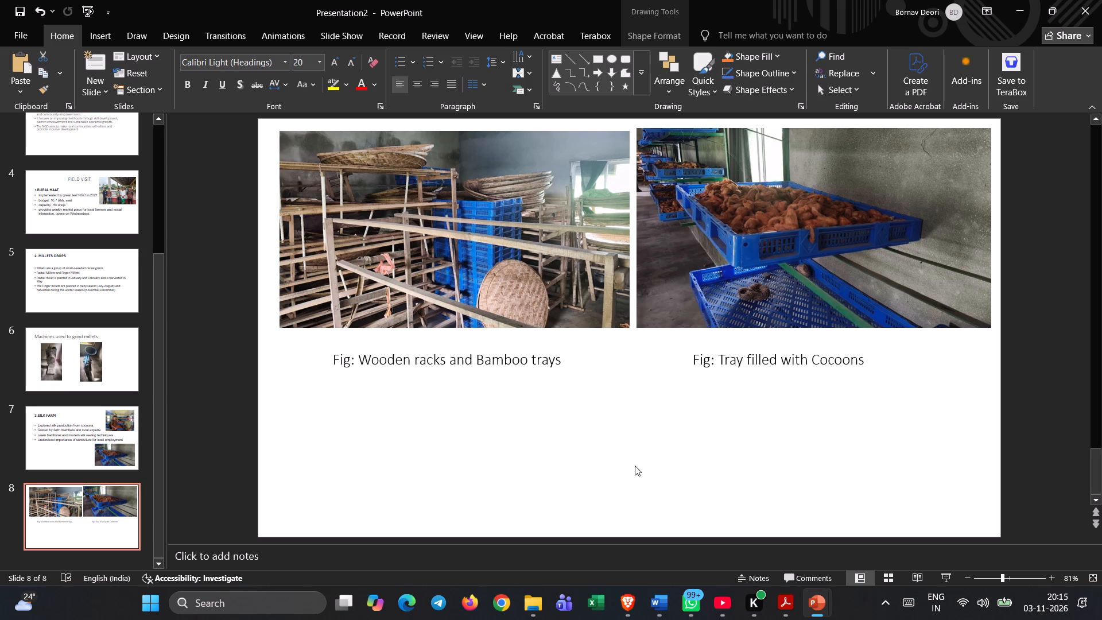
Review the presentation's slides from the captioned silk farm pictures on slide 8 back to slide 2.
{"action": "scroll", "coordinate": [651, 458], "scroll_direction": "up", "scroll_amount": 3}
{"action": "scroll", "coordinate": [649, 456], "scroll_direction": "down", "scroll_amount": 3}
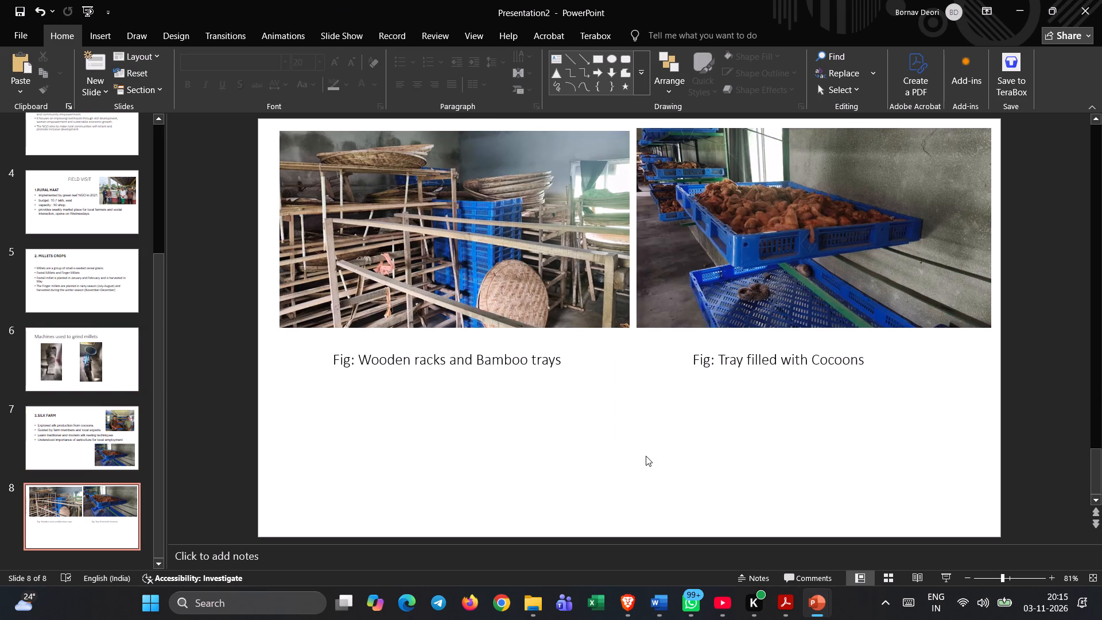
{"action": "scroll", "coordinate": [643, 455], "scroll_direction": "up", "scroll_amount": 14}
{"action": "scroll", "coordinate": [645, 451], "scroll_direction": "down", "scroll_amount": 7}
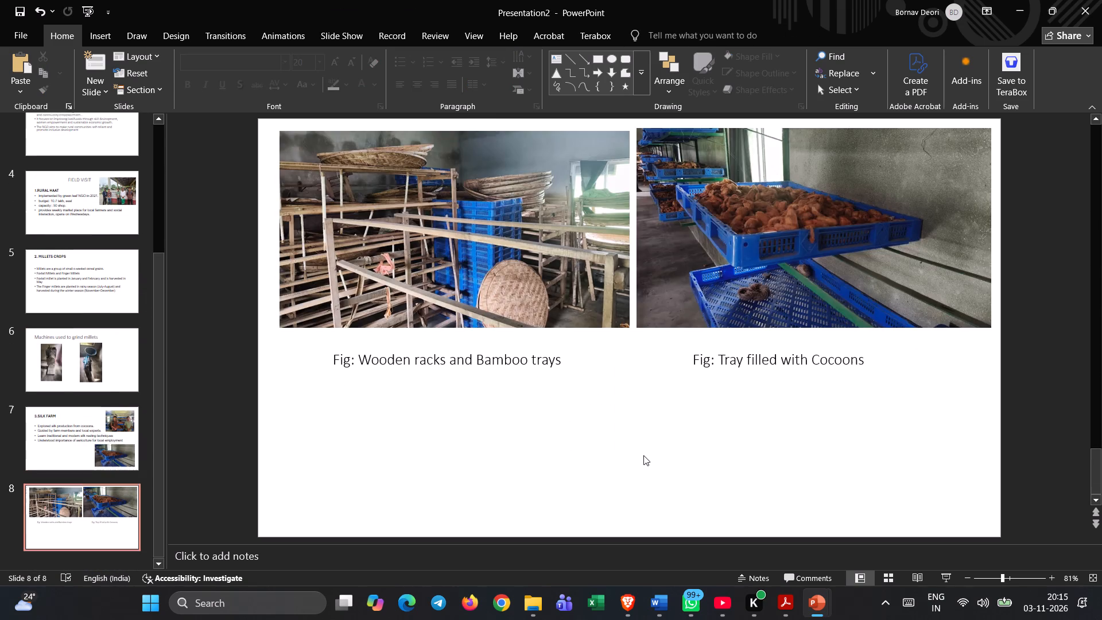
{"action": "scroll", "coordinate": [643, 455], "scroll_direction": "up", "scroll_amount": 3}
{"action": "scroll", "coordinate": [643, 455], "scroll_direction": "down", "scroll_amount": 1}
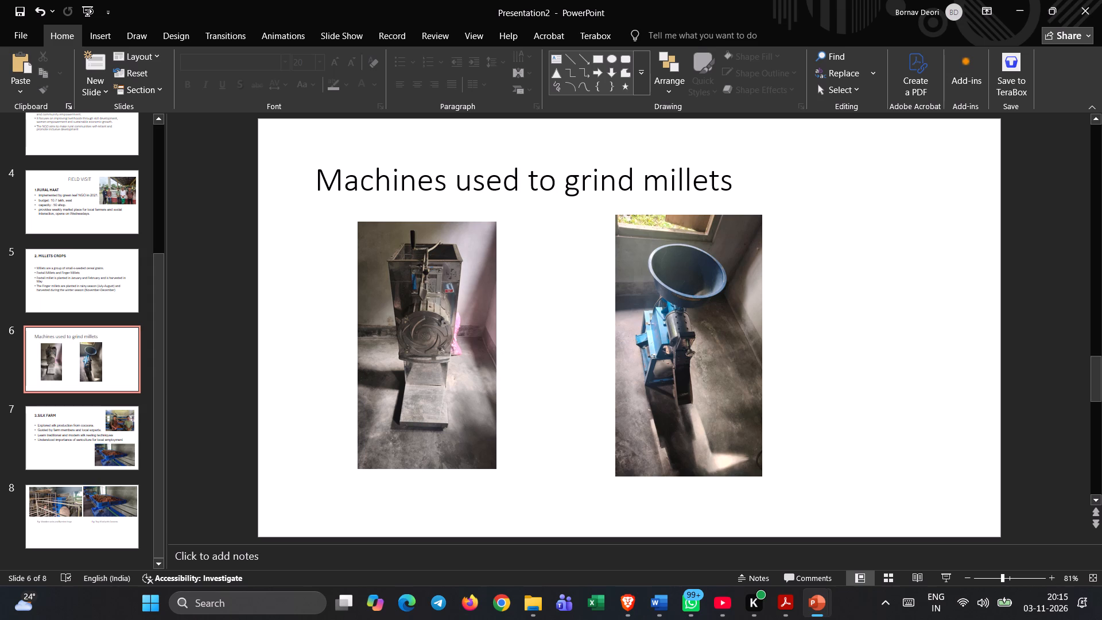
{"action": "scroll", "coordinate": [458, 352], "scroll_direction": "up", "scroll_amount": 4}
{"action": "scroll", "coordinate": [458, 352], "scroll_direction": "down", "scroll_amount": 1}
{"action": "scroll", "coordinate": [458, 352], "scroll_direction": "up", "scroll_amount": 1}
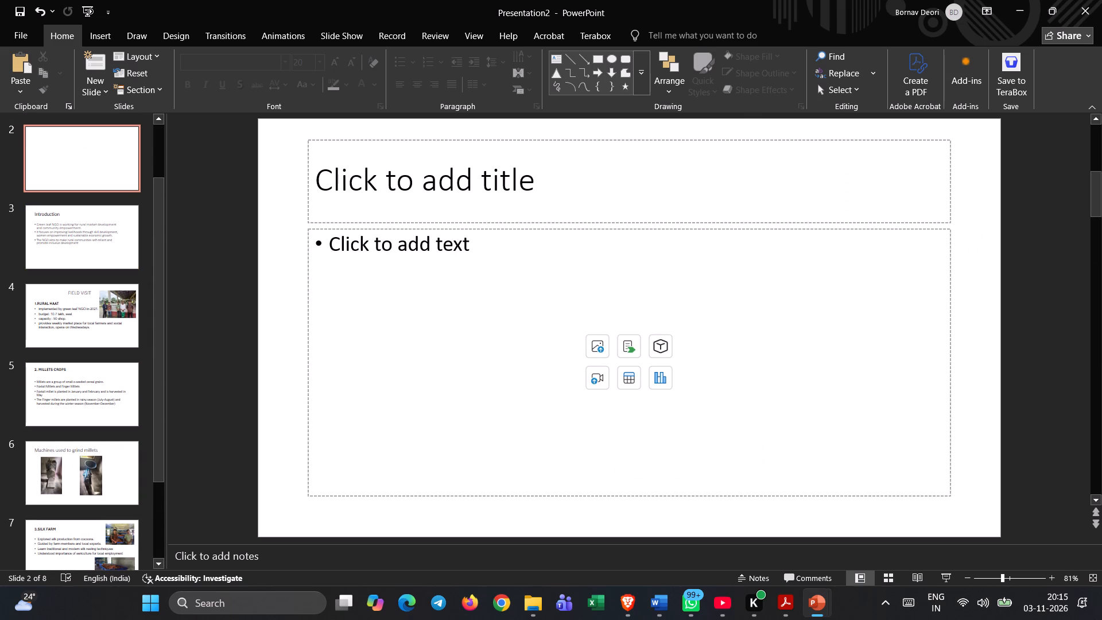
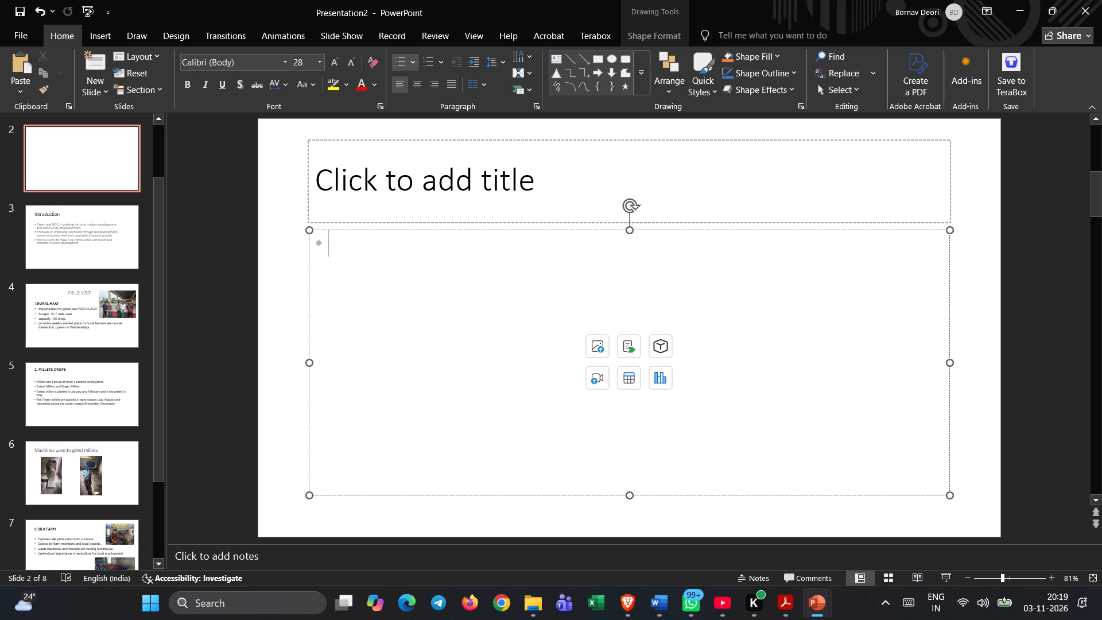
Narrow the title placeholder on slide 2 to about a quarter of the slide's width and enter the title CONTENTS.
{"action": "left_click", "coordinate": [356, 189]}
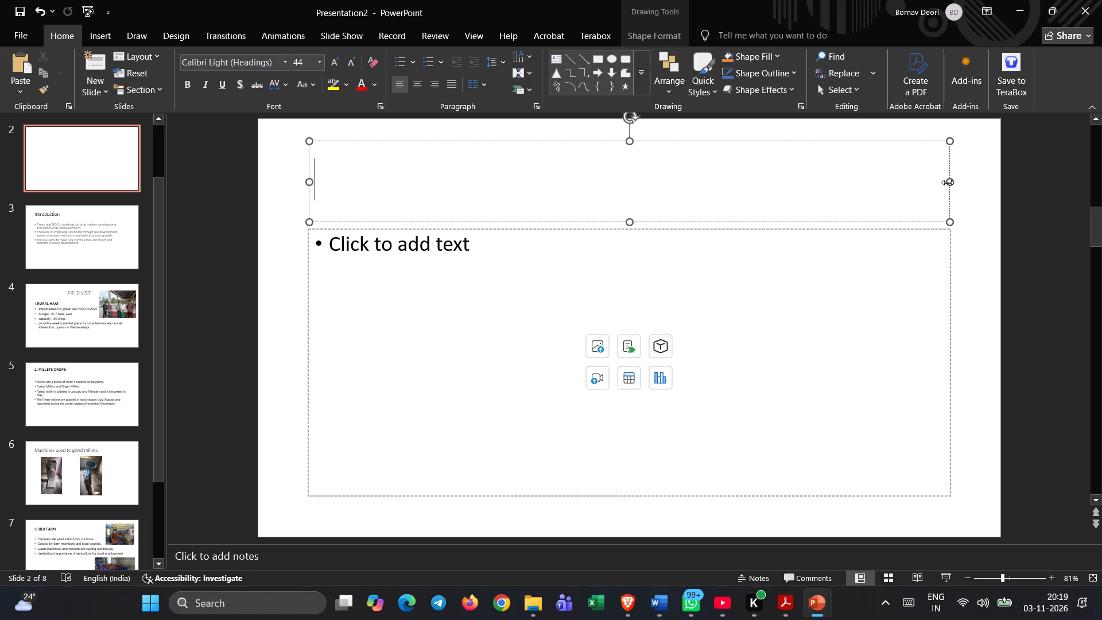
{"action": "left_click_drag", "start_coordinate": [948, 183], "coordinate": [505, 197]}
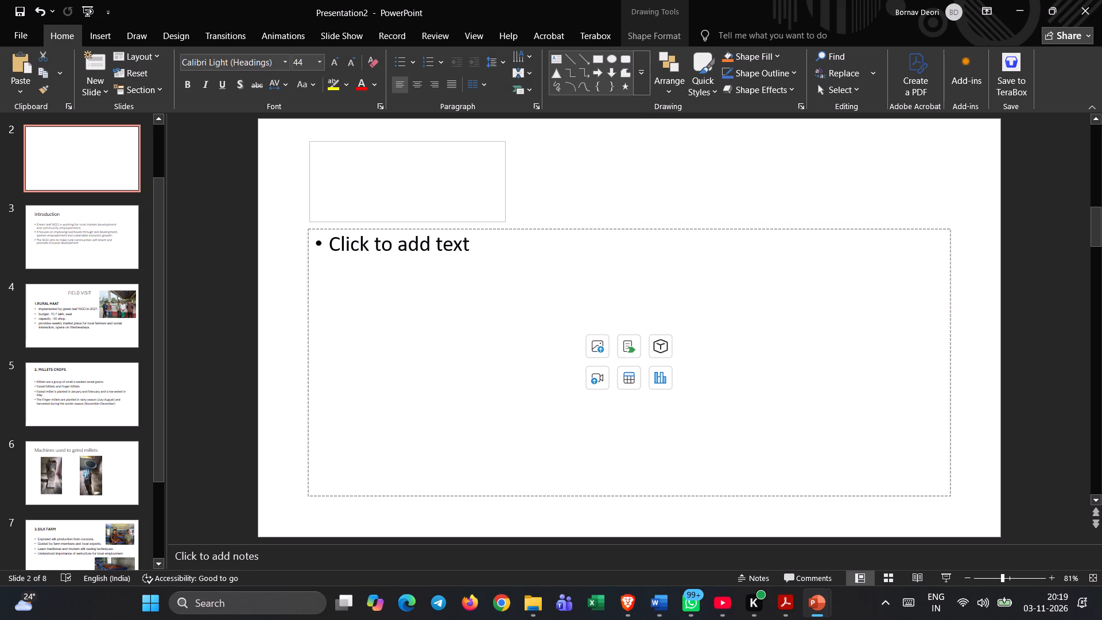
{"action": "left_click_drag", "start_coordinate": [505, 197], "coordinate": [490, 197]}
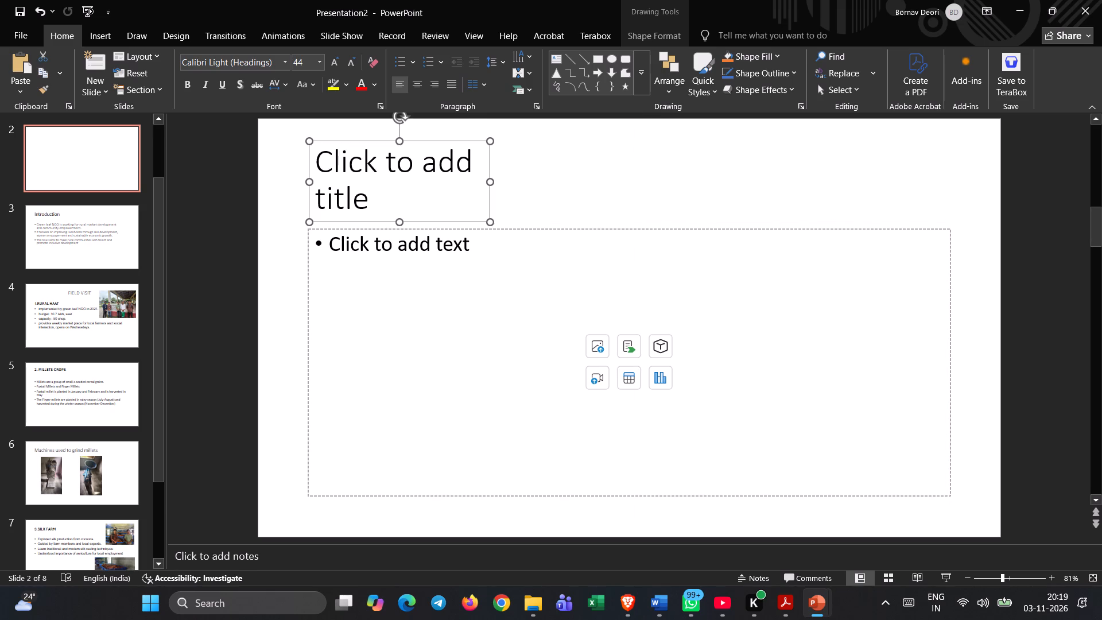
{"action": "left_click", "coordinate": [382, 181]}
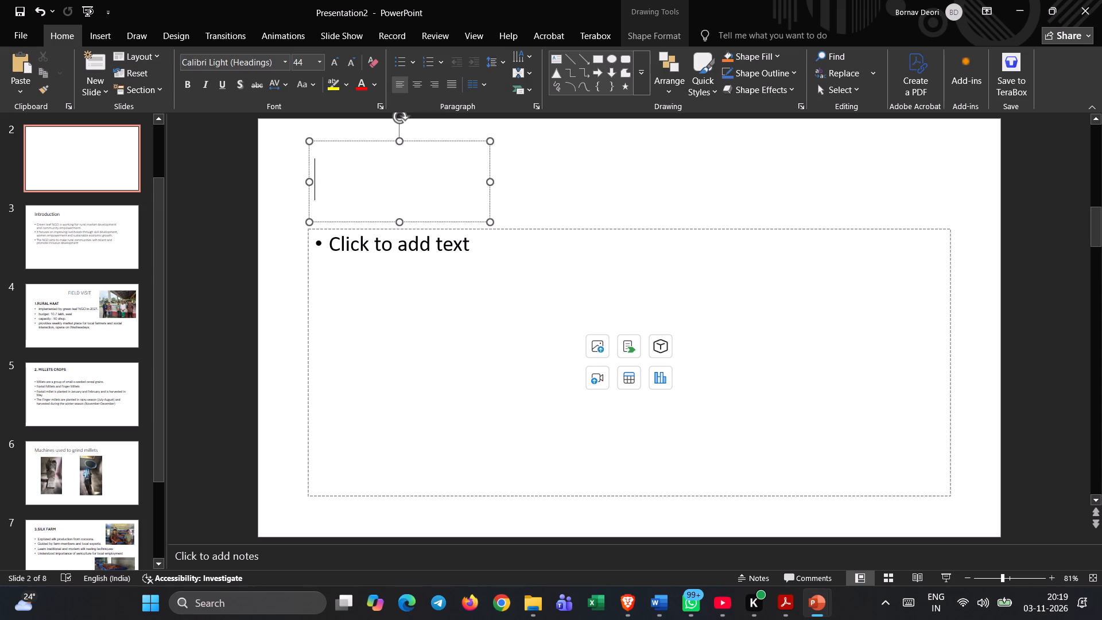
{"action": "type", "text": "CONTENTS"}
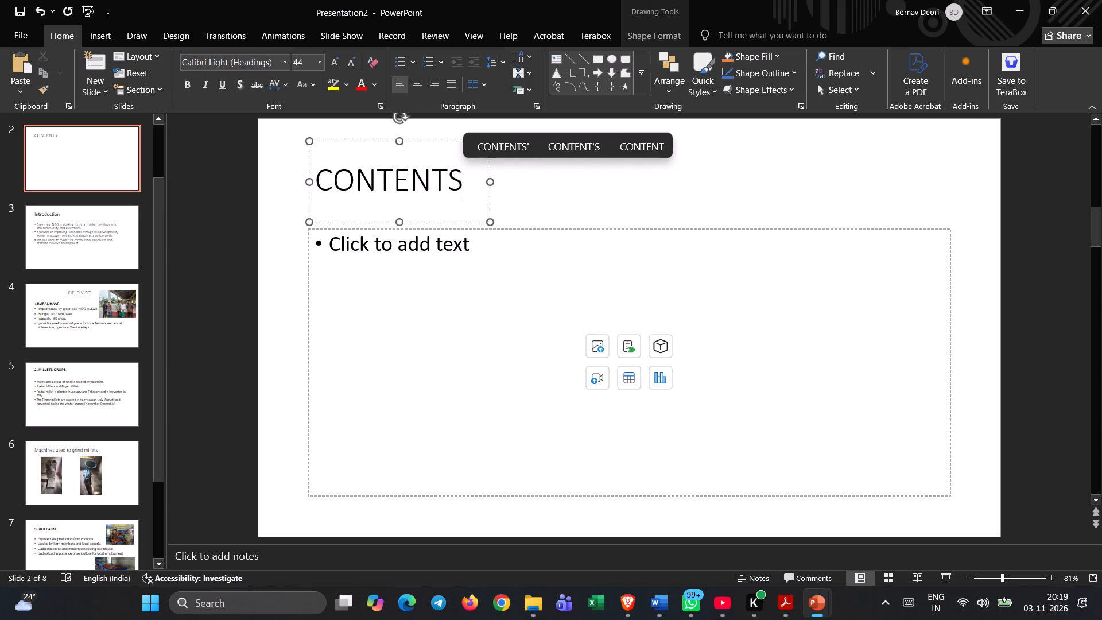
{"action": "left_click_drag", "start_coordinate": [480, 186], "coordinate": [358, 187]}
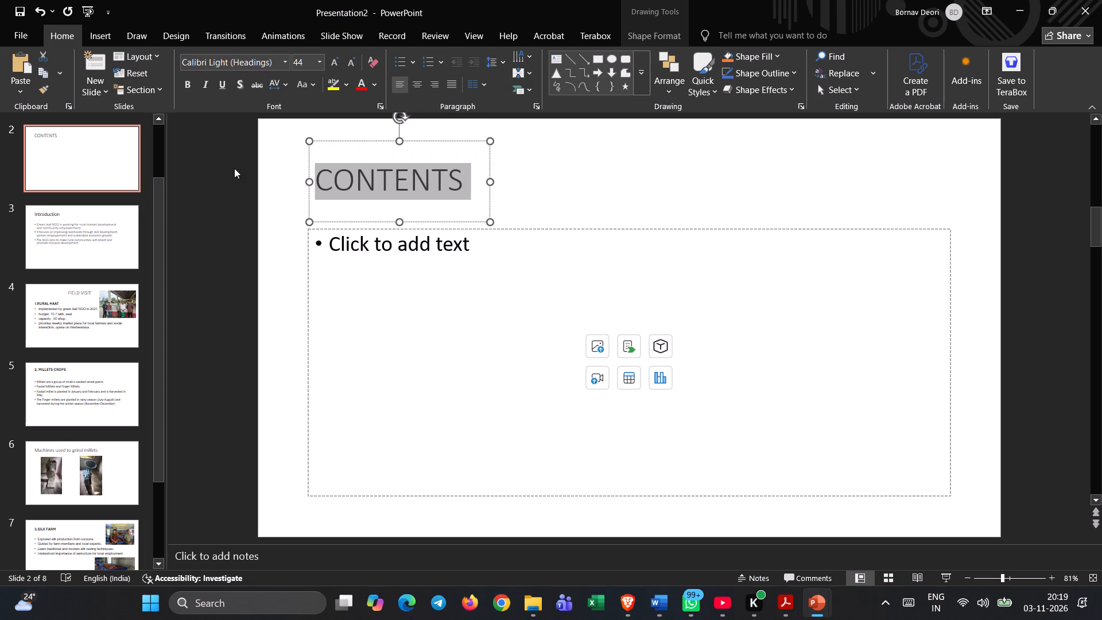
Shift the FIELD VISIT title box on slide 4 slightly toward the slide's left edge, keeping its height.
{"action": "left_click", "coordinate": [128, 224]}
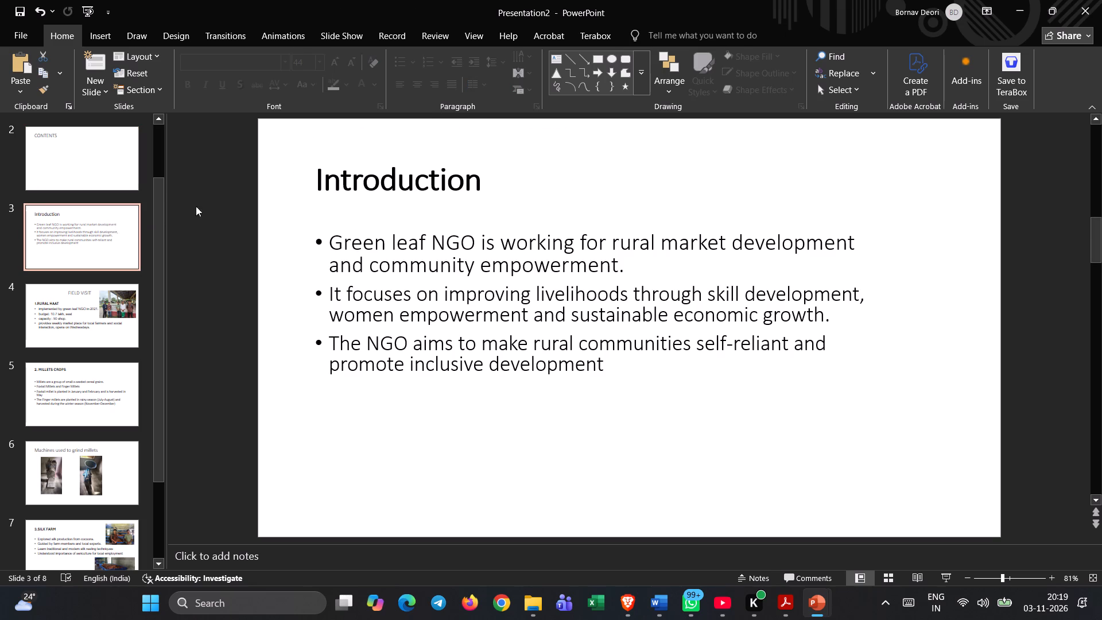
{"action": "left_click_drag", "start_coordinate": [341, 182], "coordinate": [416, 181]}
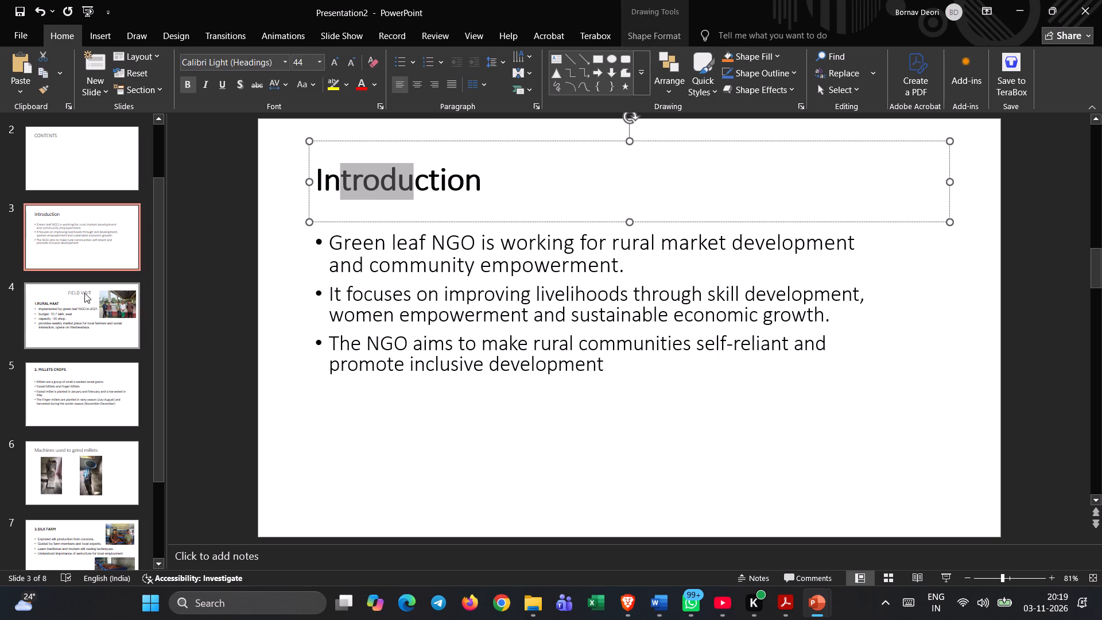
{"action": "left_click", "coordinate": [84, 293]}
{"action": "left_click", "coordinate": [608, 173]}
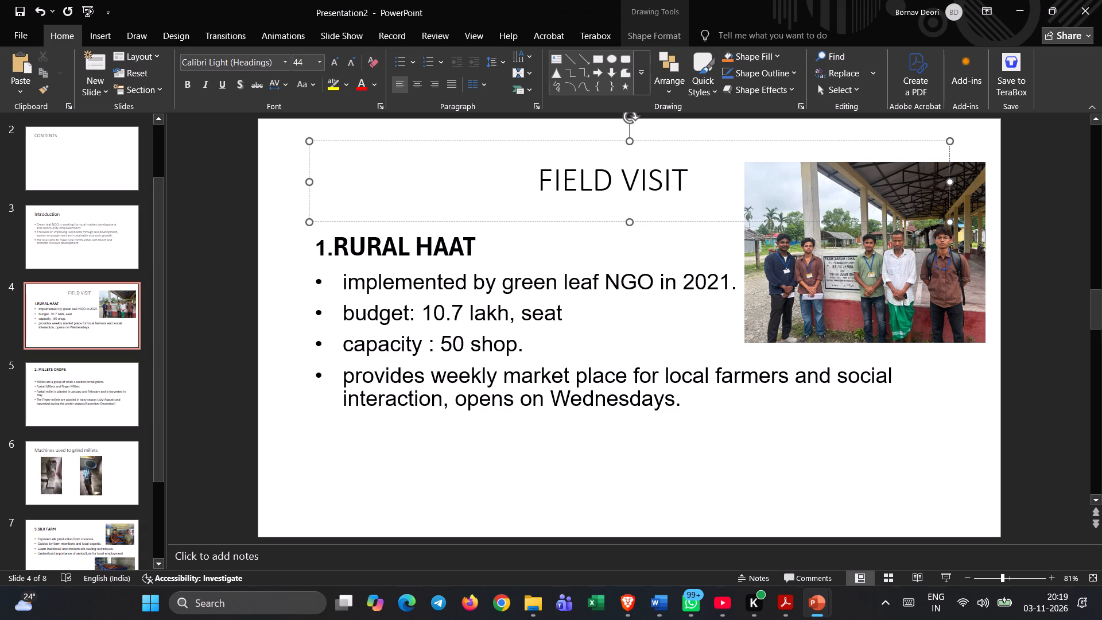
{"action": "left_click_drag", "start_coordinate": [548, 140], "coordinate": [527, 140]}
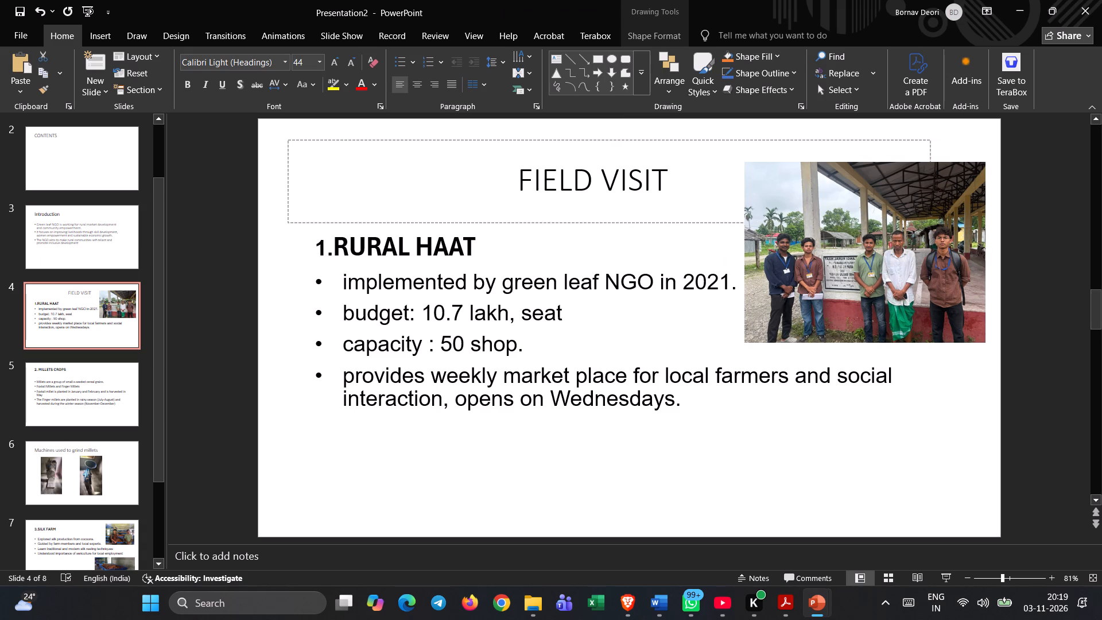
{"action": "left_click_drag", "start_coordinate": [527, 140], "coordinate": [514, 139]}
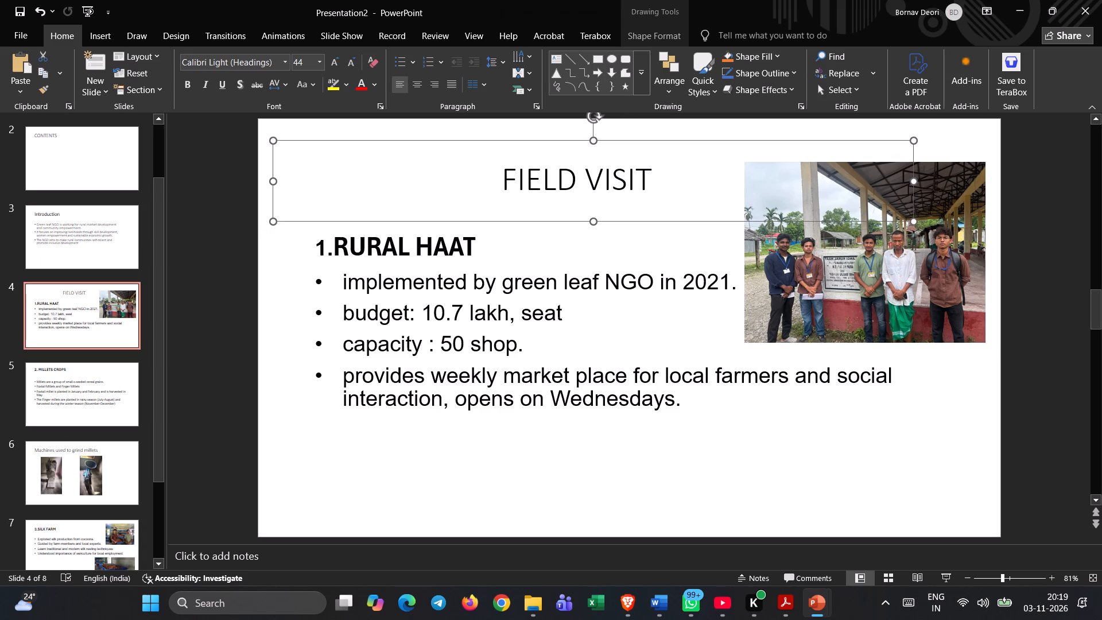
Make the FIELD VISIT title on slide 4 bold.
{"action": "left_click_drag", "start_coordinate": [503, 177], "coordinate": [669, 177]}
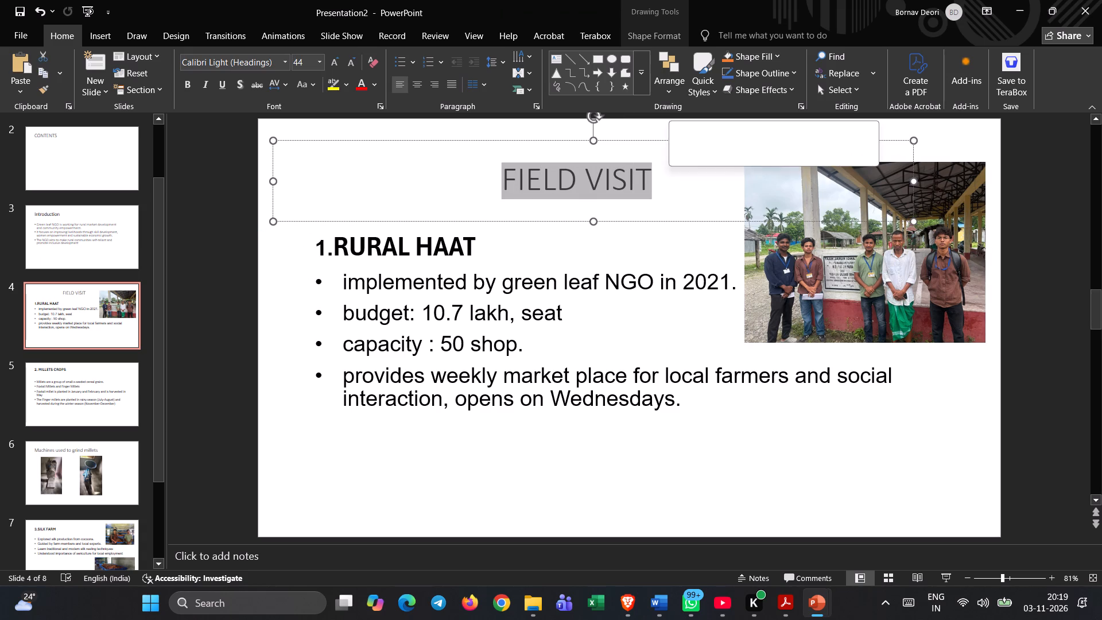
{"action": "left_click", "coordinate": [192, 84]}
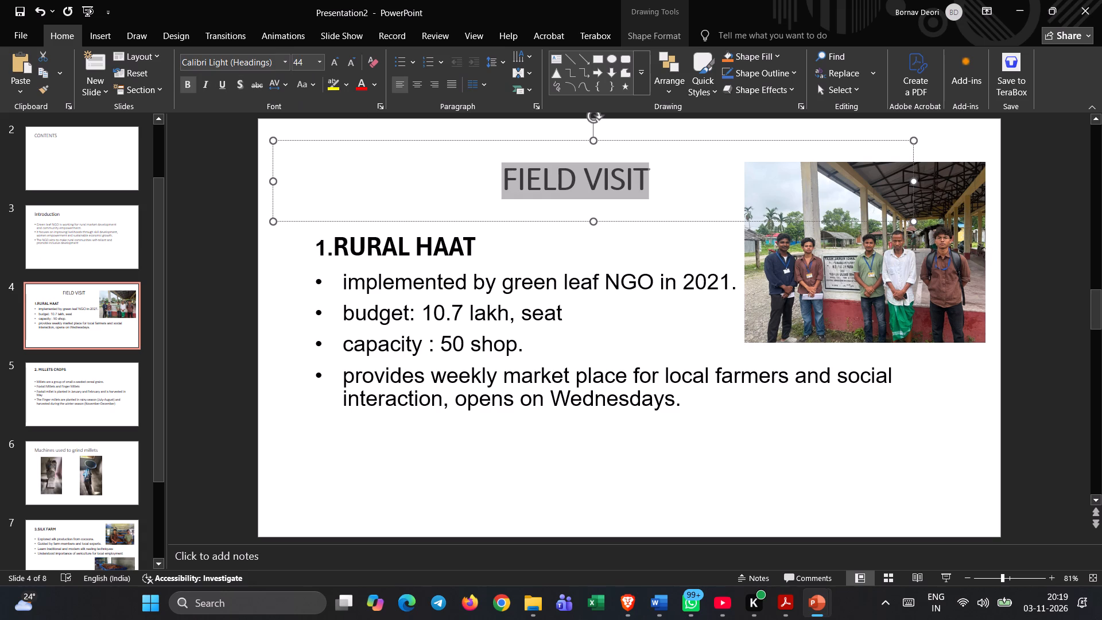
{"action": "left_click", "coordinate": [386, 249]}
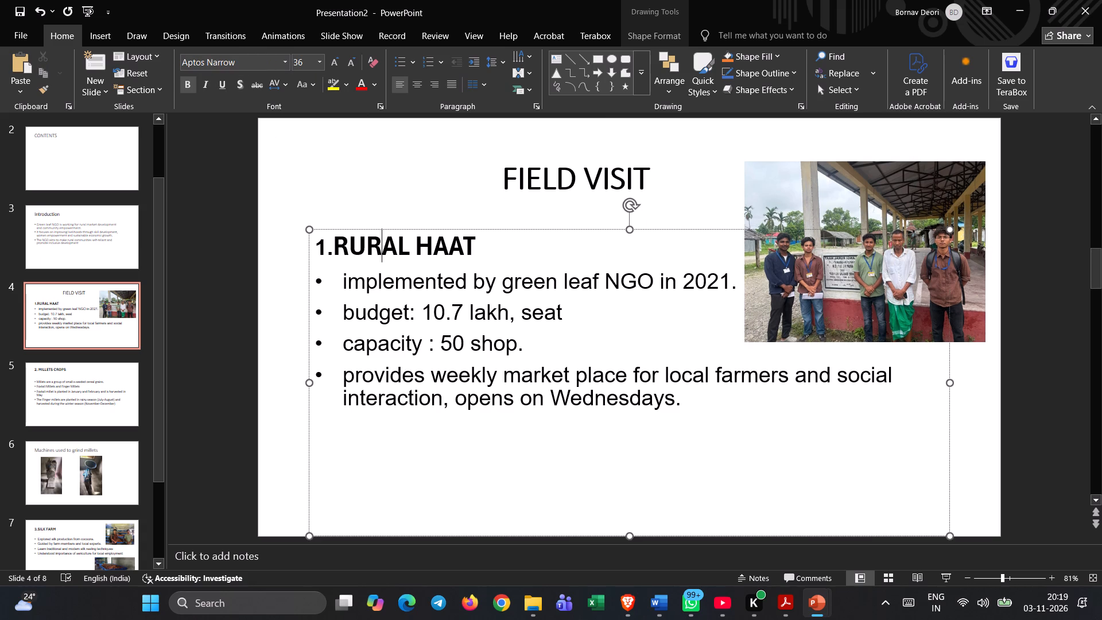
{"action": "left_click_drag", "start_coordinate": [478, 248], "coordinate": [358, 234]}
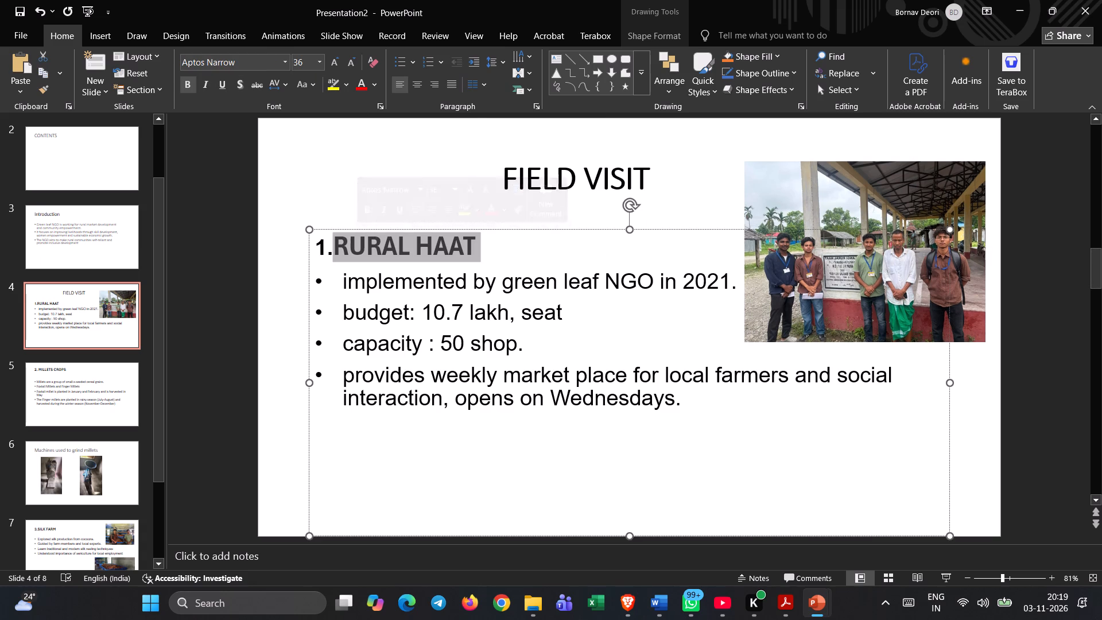
{"action": "left_click", "coordinate": [638, 184]}
{"action": "left_click_drag", "start_coordinate": [645, 179], "coordinate": [526, 183]}
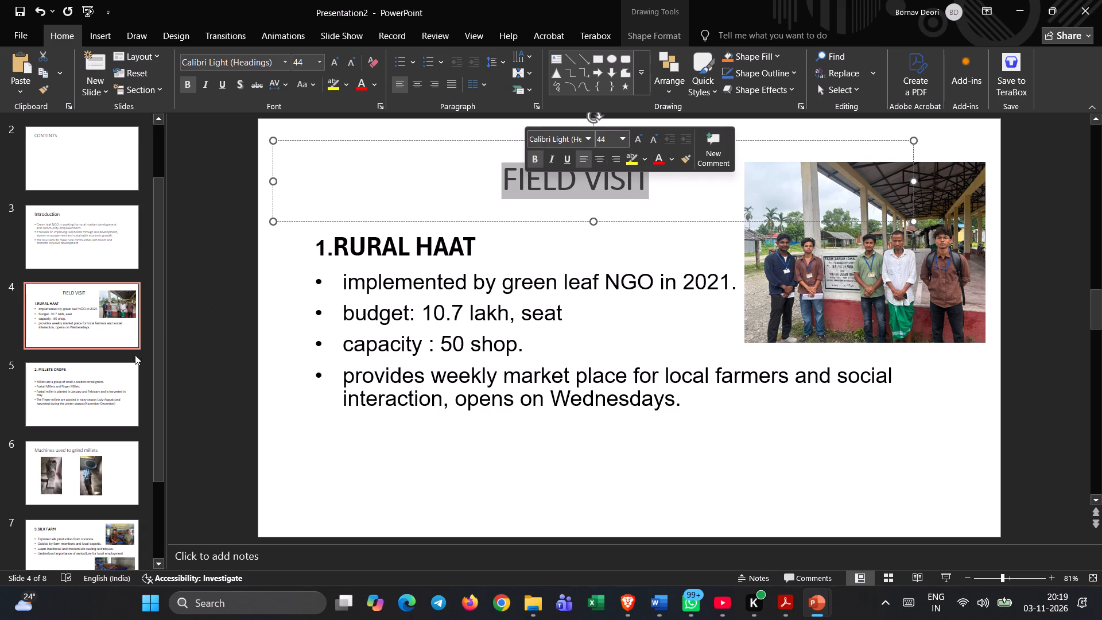
Extend the bottom of the MILLETS CROPS title box on slide 5 so the heading sits closer to the bullets.
{"action": "left_click", "coordinate": [100, 374]}
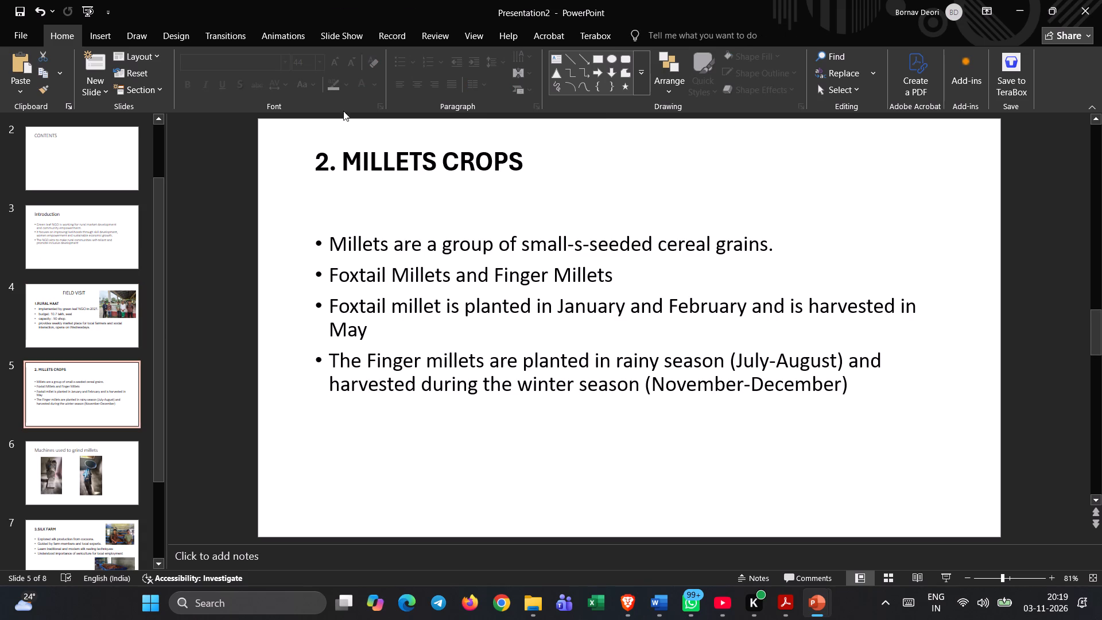
{"action": "left_click", "coordinate": [379, 150]}
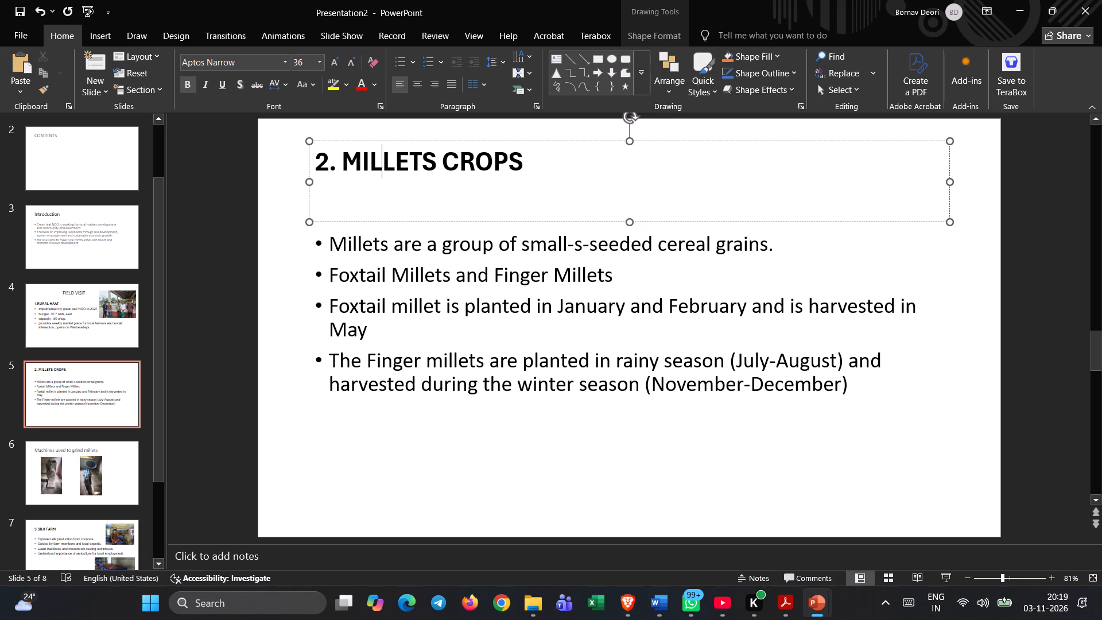
{"action": "left_click_drag", "start_coordinate": [627, 224], "coordinate": [620, 192]}
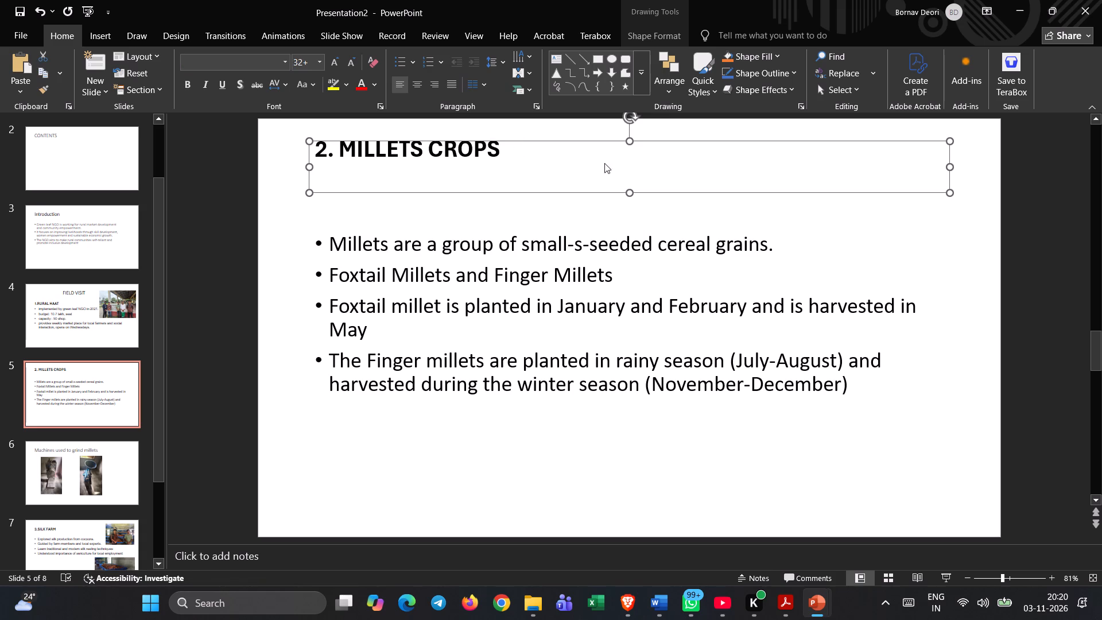
{"action": "left_click_drag", "start_coordinate": [629, 195], "coordinate": [635, 222]}
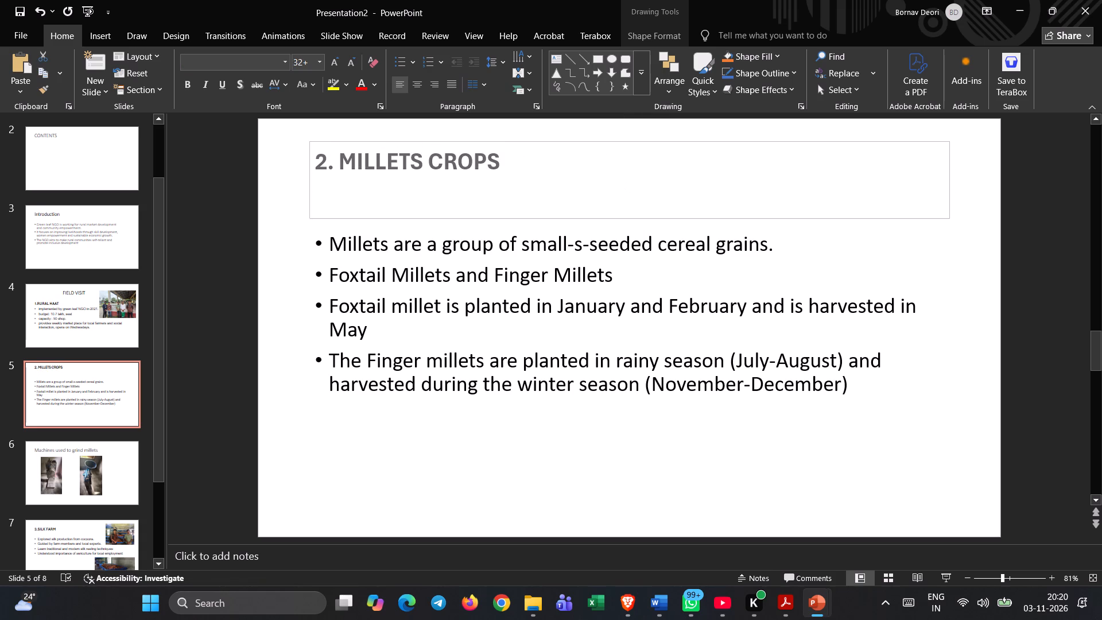
{"action": "left_click_drag", "start_coordinate": [635, 222], "coordinate": [639, 277]}
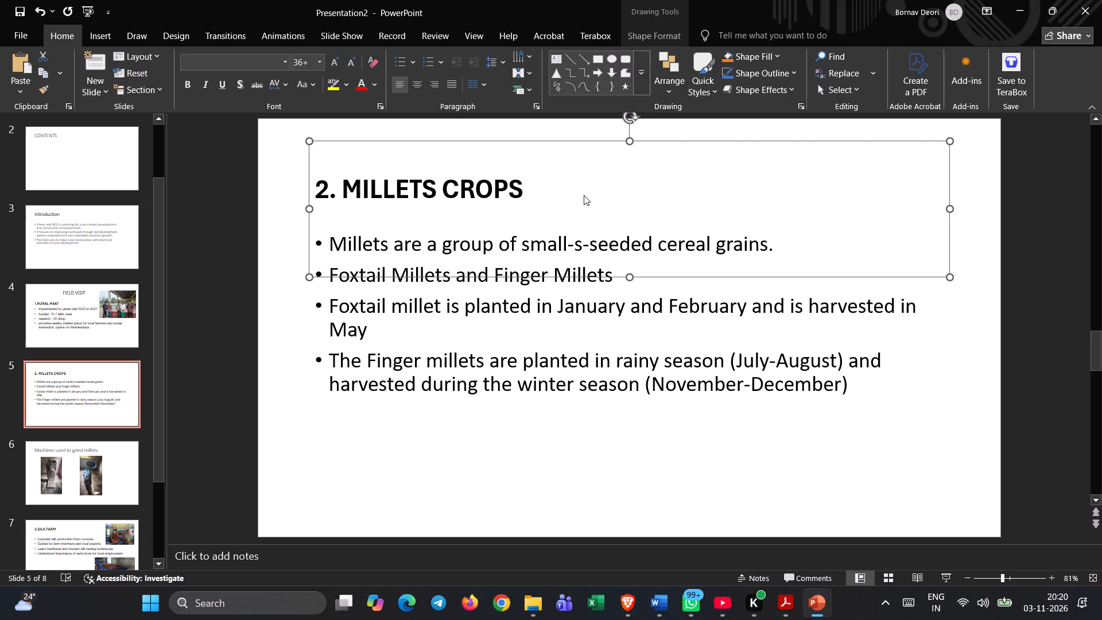
{"action": "left_click", "coordinate": [619, 184]}
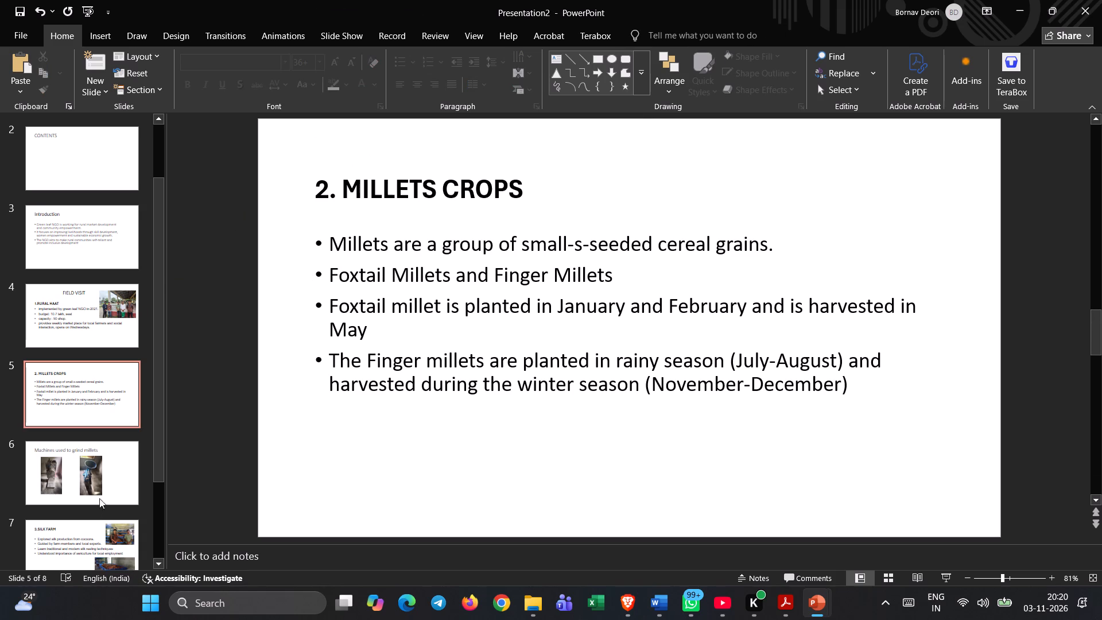
Enlarge the SILK FARM title box on slide 7 downward over the first bullet and upward to the slide's top edge.
{"action": "left_click", "coordinate": [92, 518]}
{"action": "left_click", "coordinate": [87, 534]}
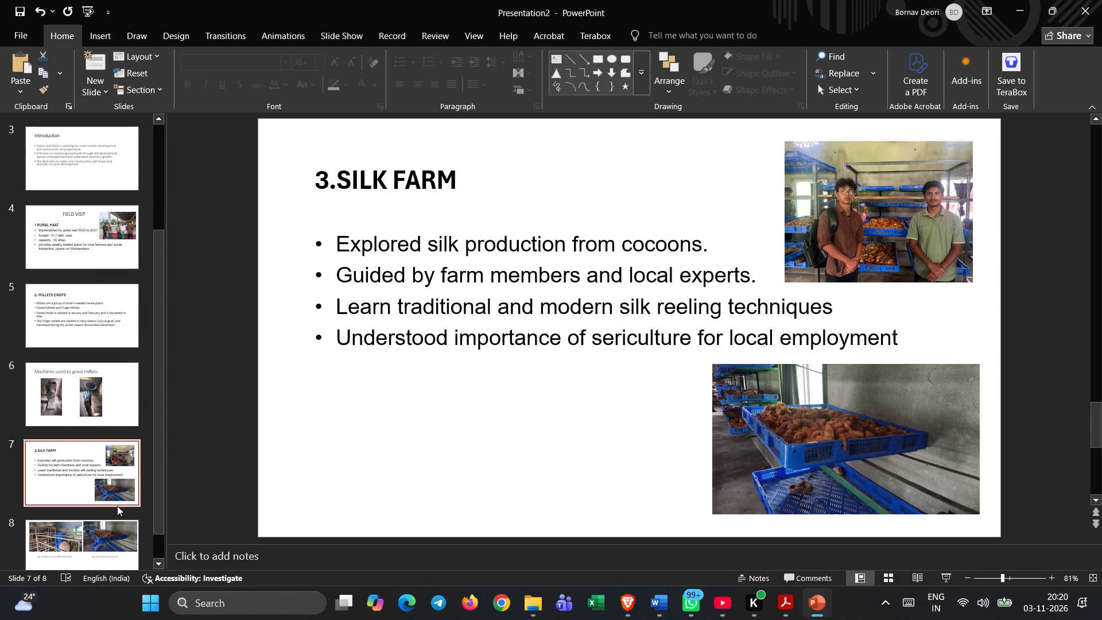
{"action": "left_click", "coordinate": [406, 162]}
{"action": "left_click", "coordinate": [408, 177]}
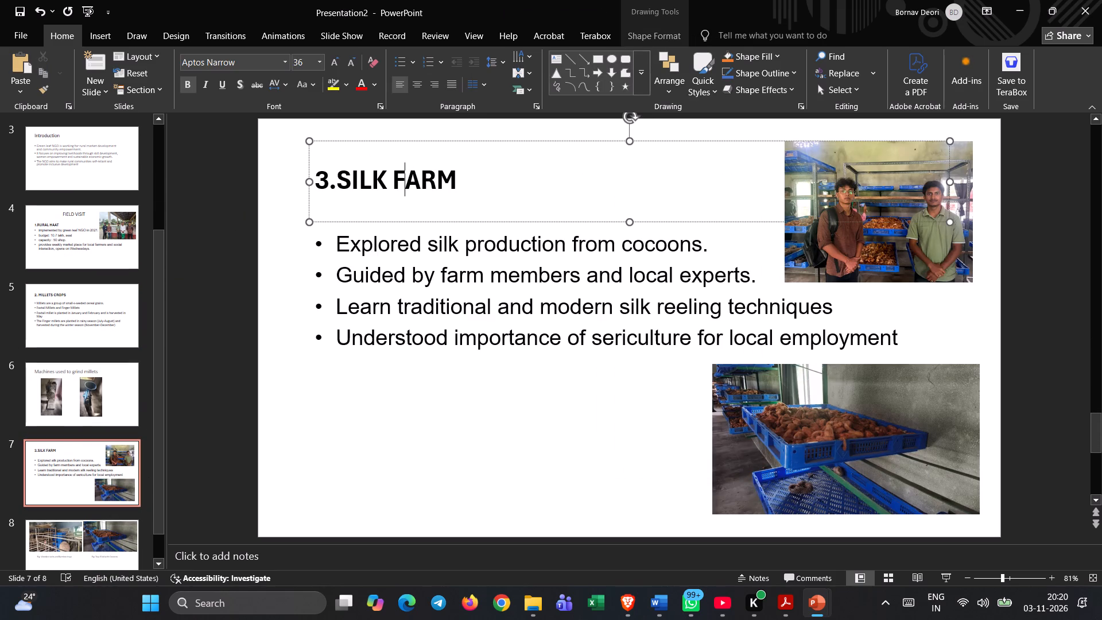
{"action": "left_click_drag", "start_coordinate": [630, 222], "coordinate": [637, 261]}
{"action": "left_click_drag", "start_coordinate": [627, 143], "coordinate": [627, 141]}
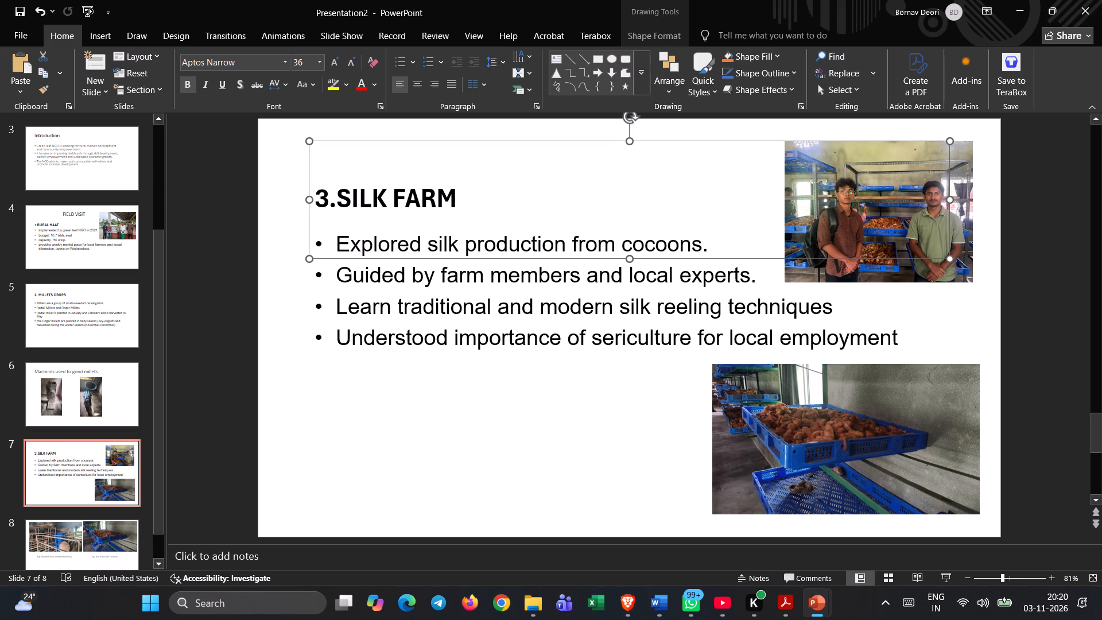
{"action": "left_click_drag", "start_coordinate": [627, 141], "coordinate": [627, 115]}
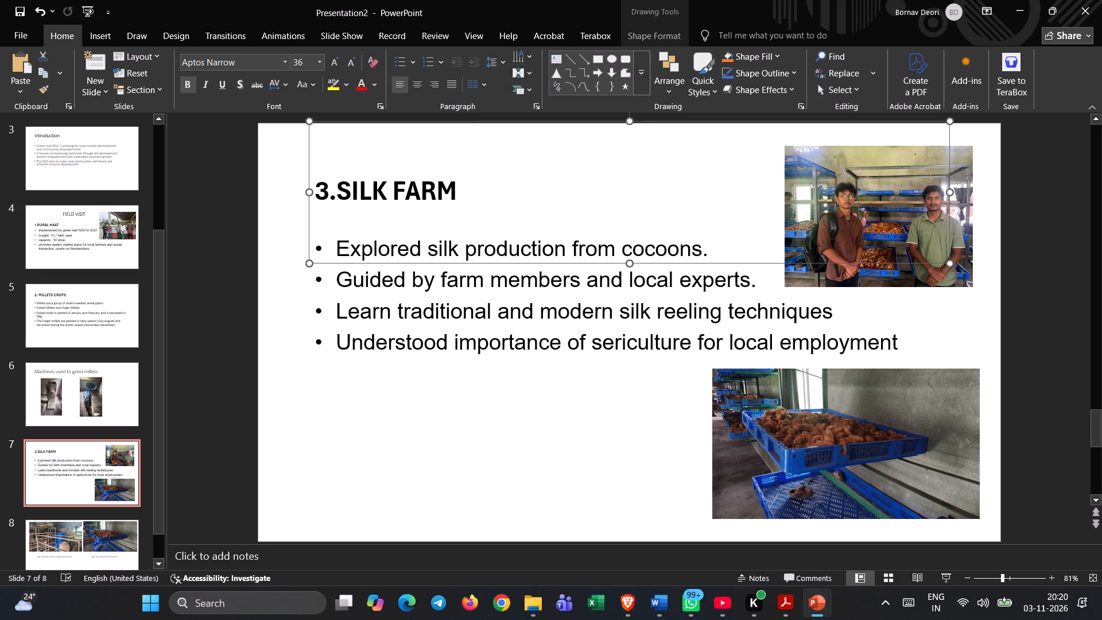
{"action": "left_click", "coordinate": [287, 166]}
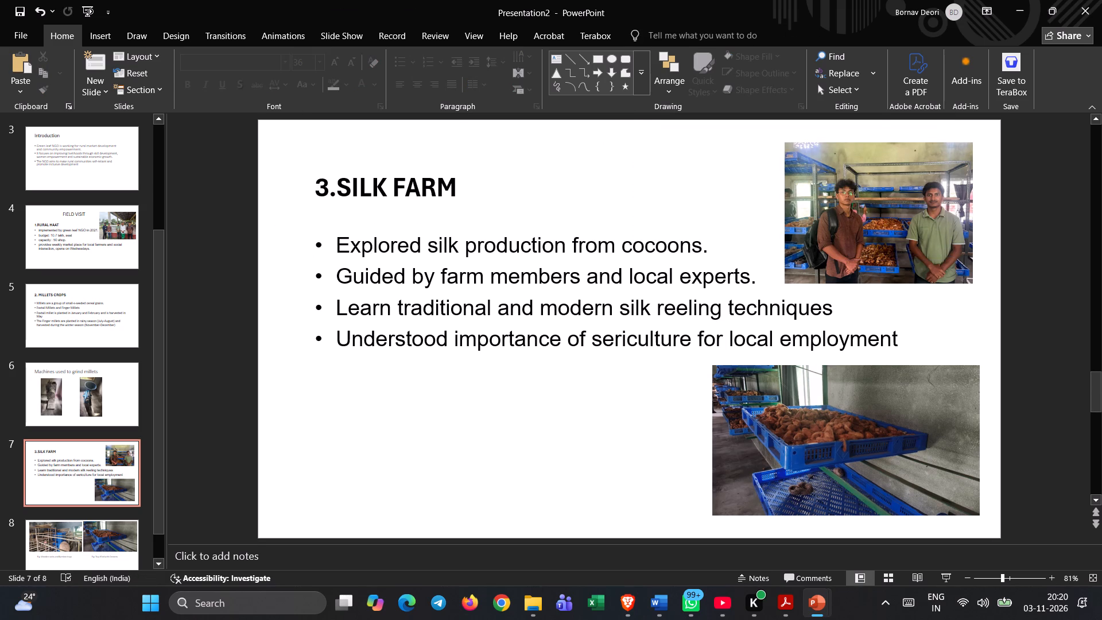
Move the FIELD VISIT title on slide 4 straight up to the top edge of the slide.
{"action": "scroll", "coordinate": [486, 293], "scroll_direction": "up", "scroll_amount": 4}
{"action": "scroll", "coordinate": [488, 292], "scroll_direction": "down", "scroll_amount": 2}
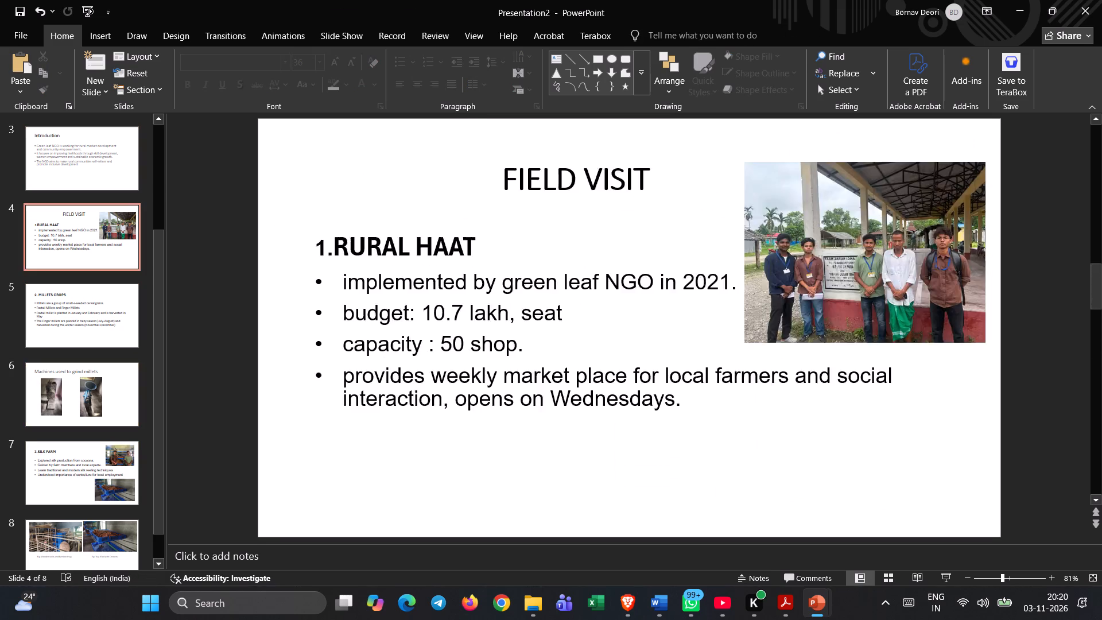
{"action": "scroll", "coordinate": [488, 292], "scroll_direction": "up", "scroll_amount": 1}
{"action": "left_click", "coordinate": [523, 173]}
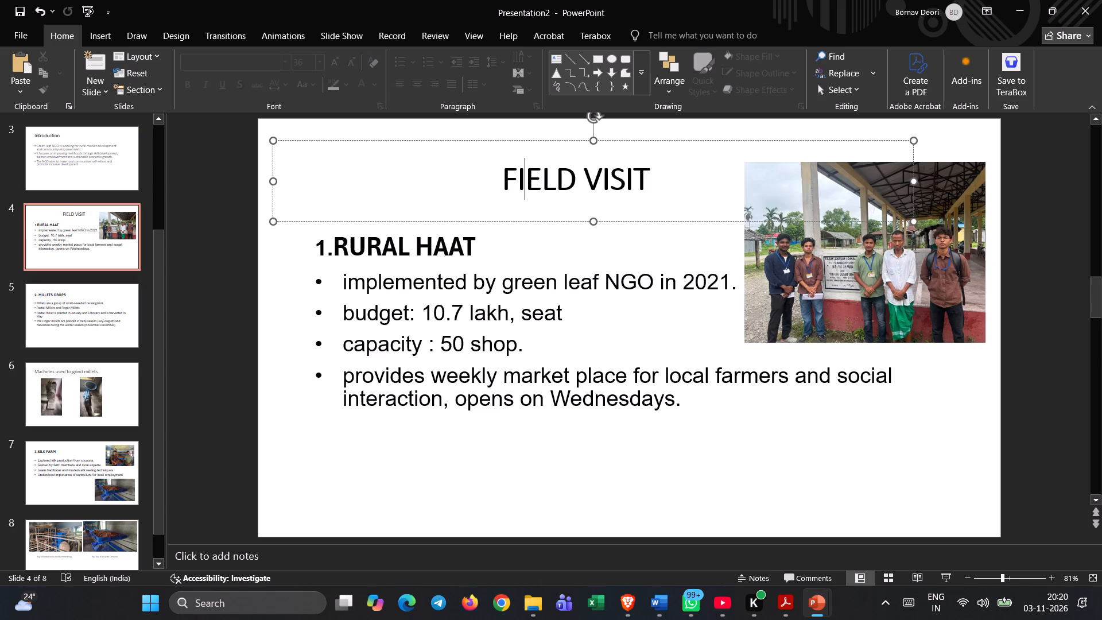
{"action": "left_click_drag", "start_coordinate": [547, 141], "coordinate": [546, 129]}
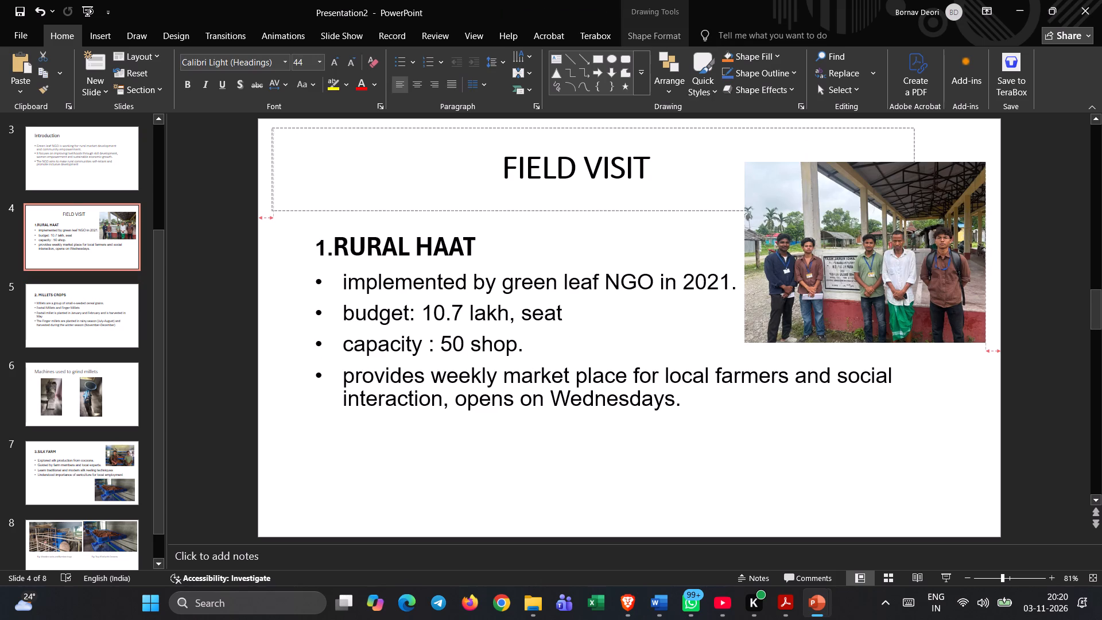
{"action": "left_click_drag", "start_coordinate": [546, 129], "coordinate": [545, 117]}
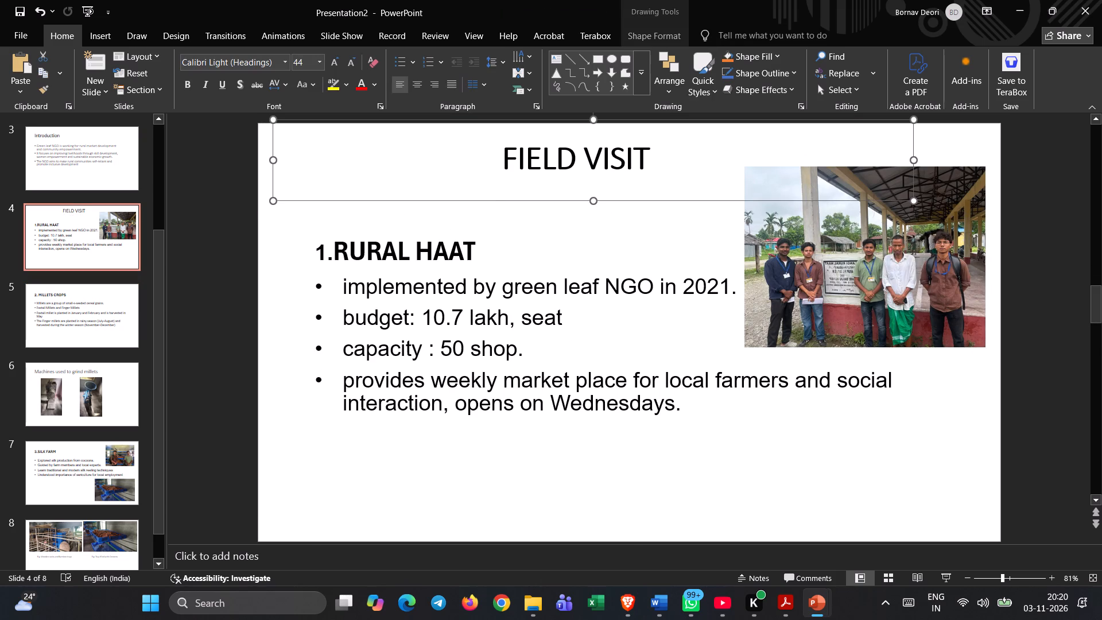
Move the RURAL HAAT text box on slide 4 up to sit just below the FIELD VISIT title.
{"action": "left_click", "coordinate": [438, 244]}
{"action": "left_click_drag", "start_coordinate": [481, 230], "coordinate": [482, 222]}
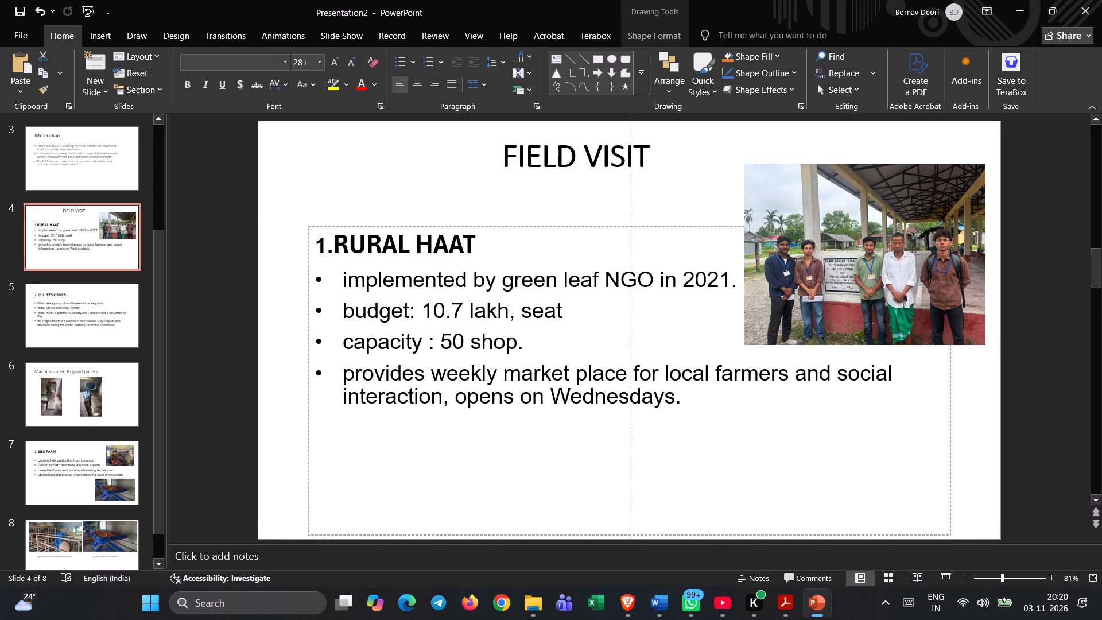
{"action": "left_click_drag", "start_coordinate": [482, 222], "coordinate": [482, 204]}
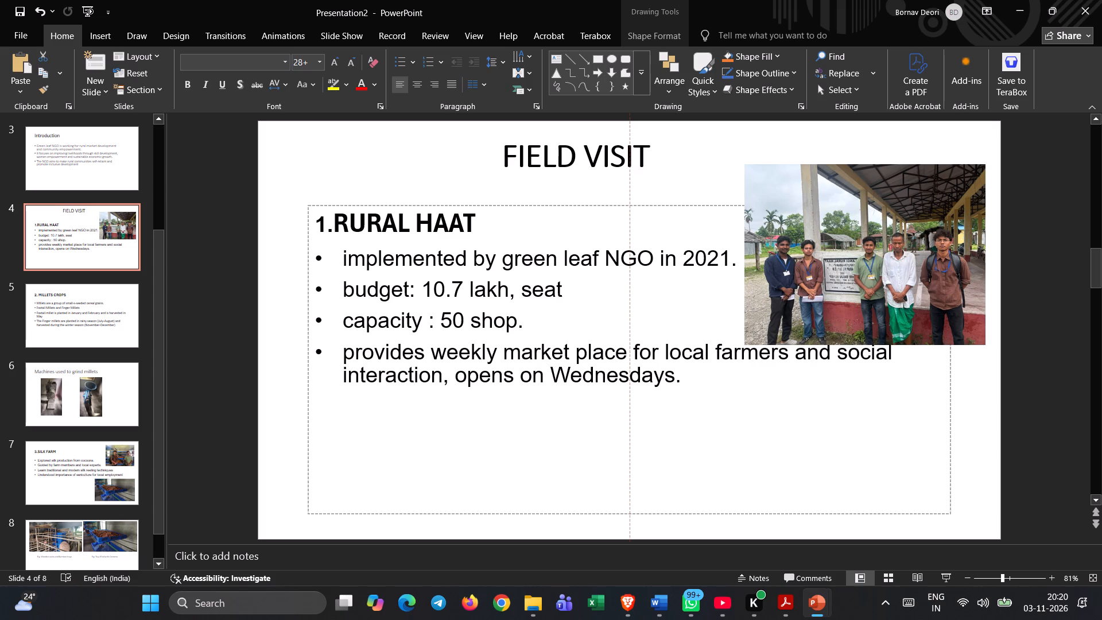
{"action": "left_click_drag", "start_coordinate": [482, 204], "coordinate": [480, 199]}
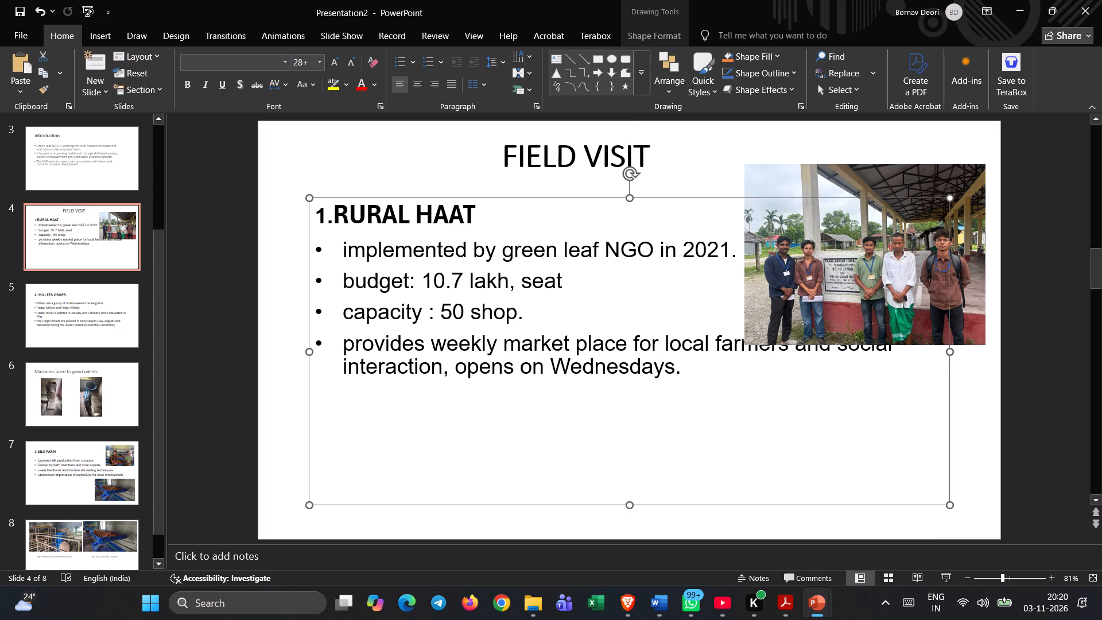
Move the group photo on slide 4 up so it clears the last RURAL HAAT bullet.
{"action": "left_click", "coordinate": [786, 183]}
{"action": "left_click_drag", "start_coordinate": [786, 183], "coordinate": [790, 156]}
{"action": "left_click", "coordinate": [814, 444]}
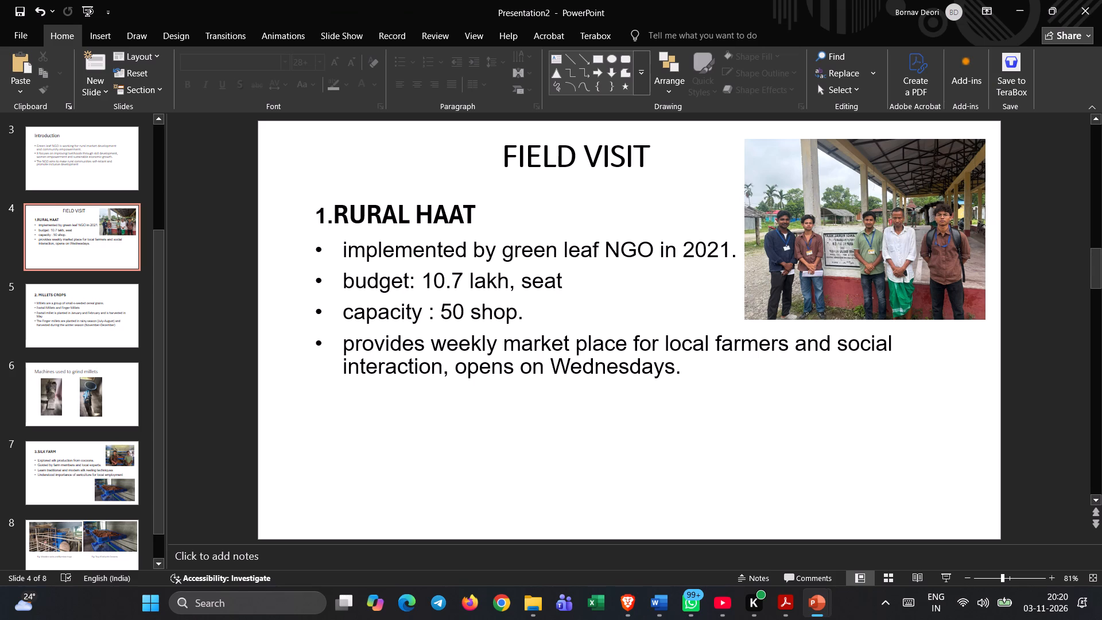
Enter "Cover Page" as the first bullet in the body placeholder of the CONTENTS slide.
{"action": "scroll", "coordinate": [80, 315], "scroll_direction": "up", "scroll_amount": 3}
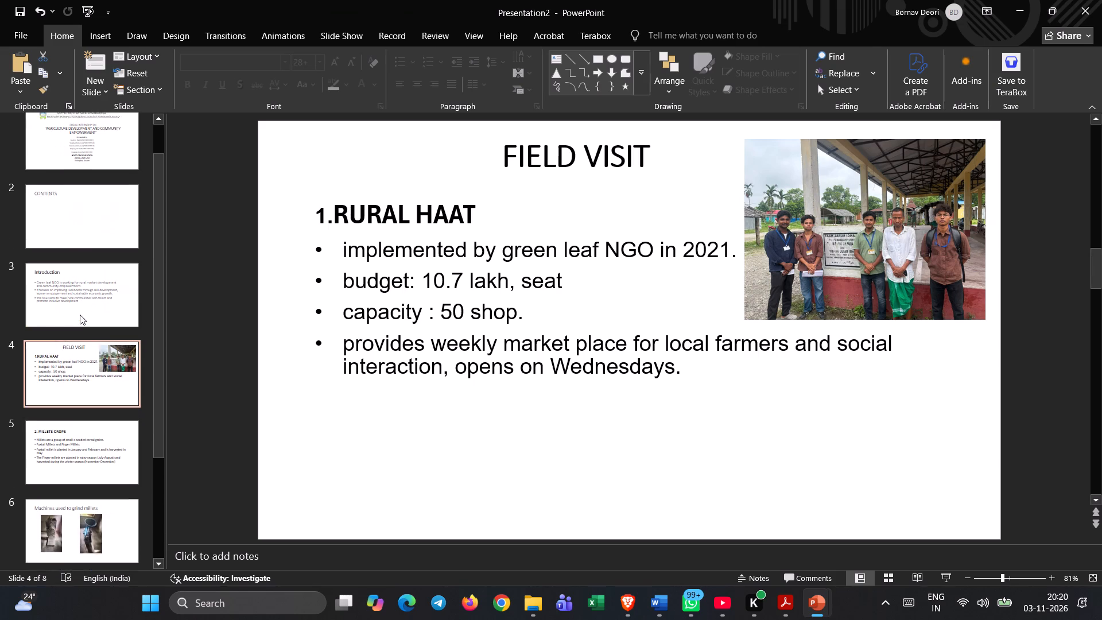
{"action": "left_click", "coordinate": [72, 258]}
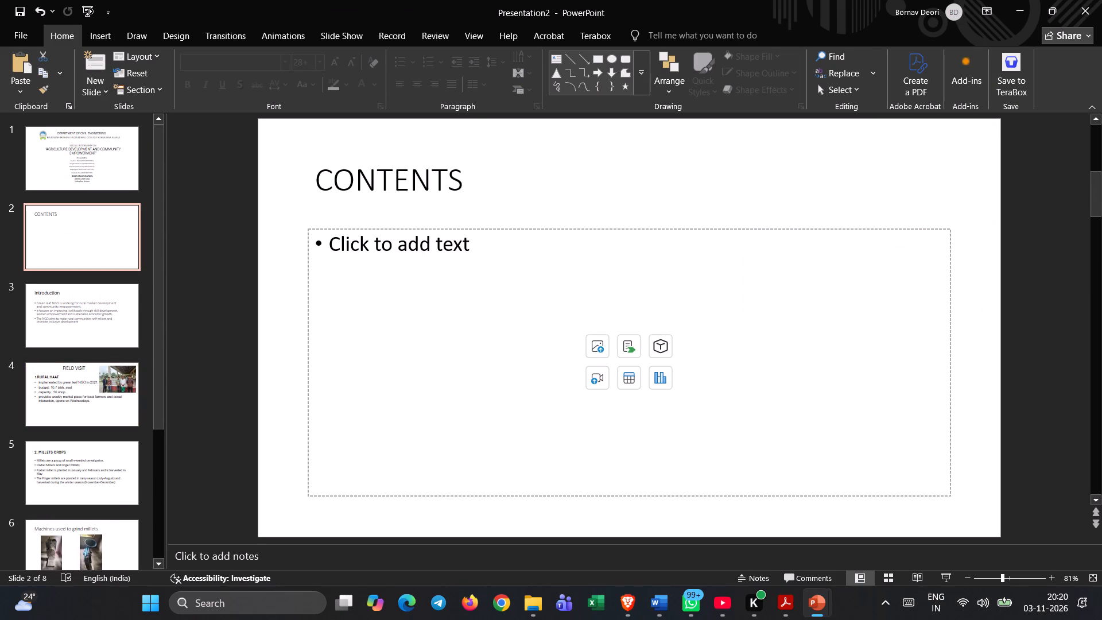
{"action": "left_click", "coordinate": [359, 260]}
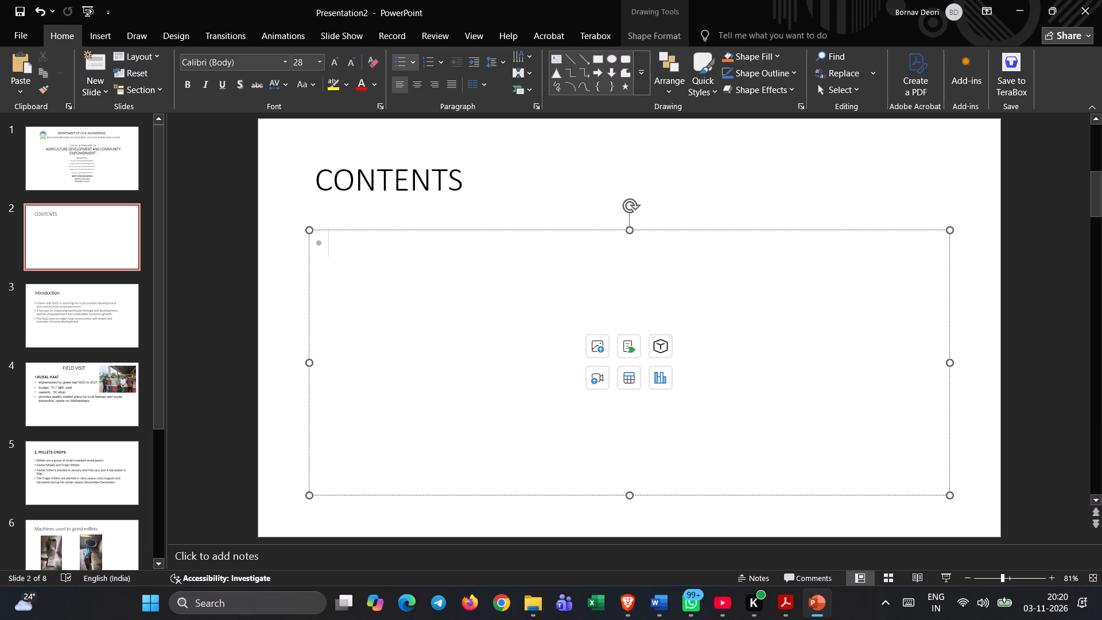
{"action": "key", "text": "c"}
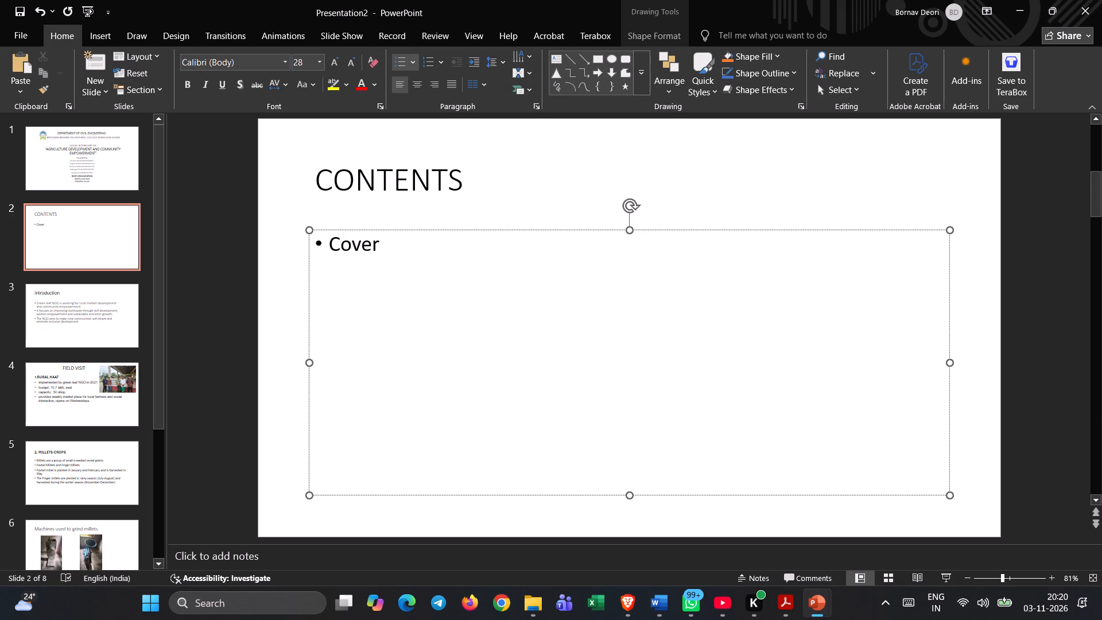
{"action": "key", "text": "BackSpace"}
{"action": "key", "text": "e"}
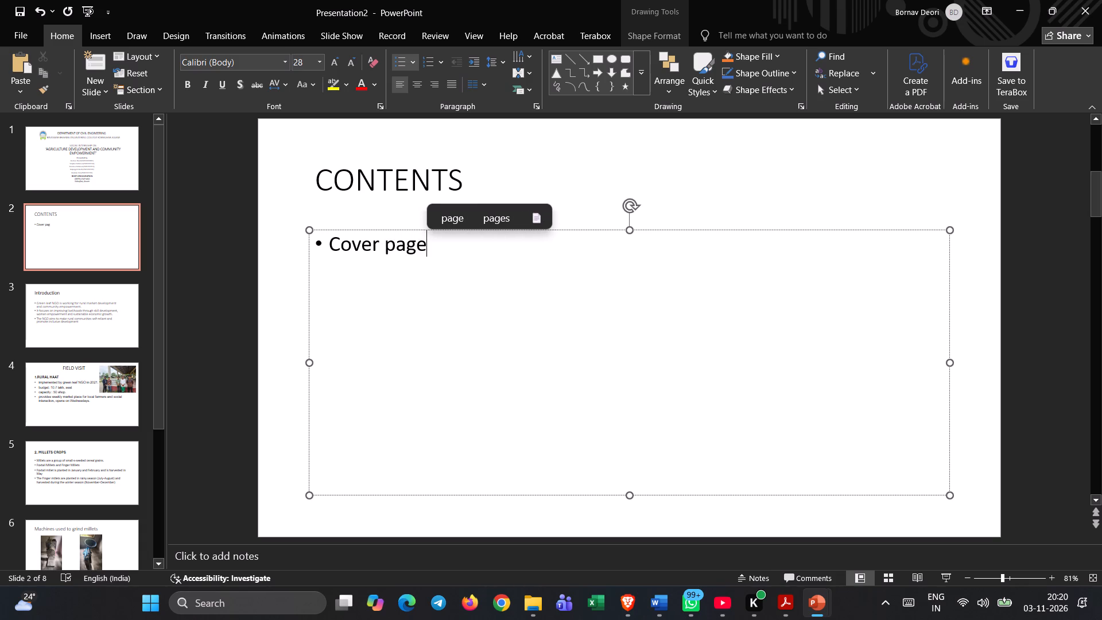
{"action": "key", "text": "BackSpace"}
{"action": "key", "text": "BackSpace"}
{"action": "key", "text": "BackSpace"}
{"action": "key", "text": "BackSpace"}
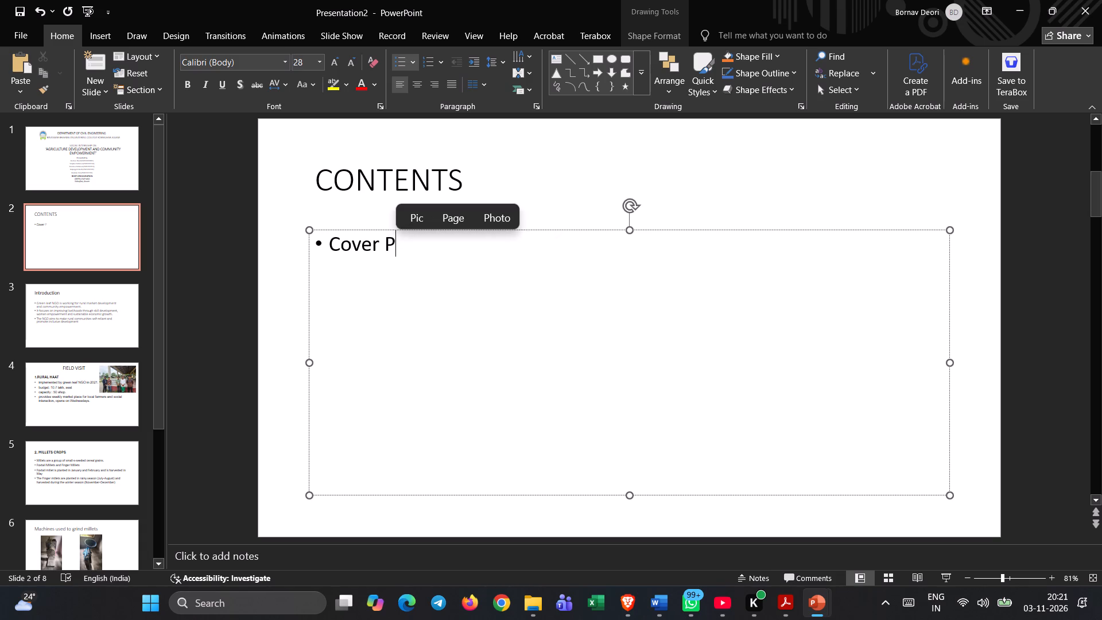
{"action": "type", "text": "ager"}
{"action": "key", "text": "BackSpace"}
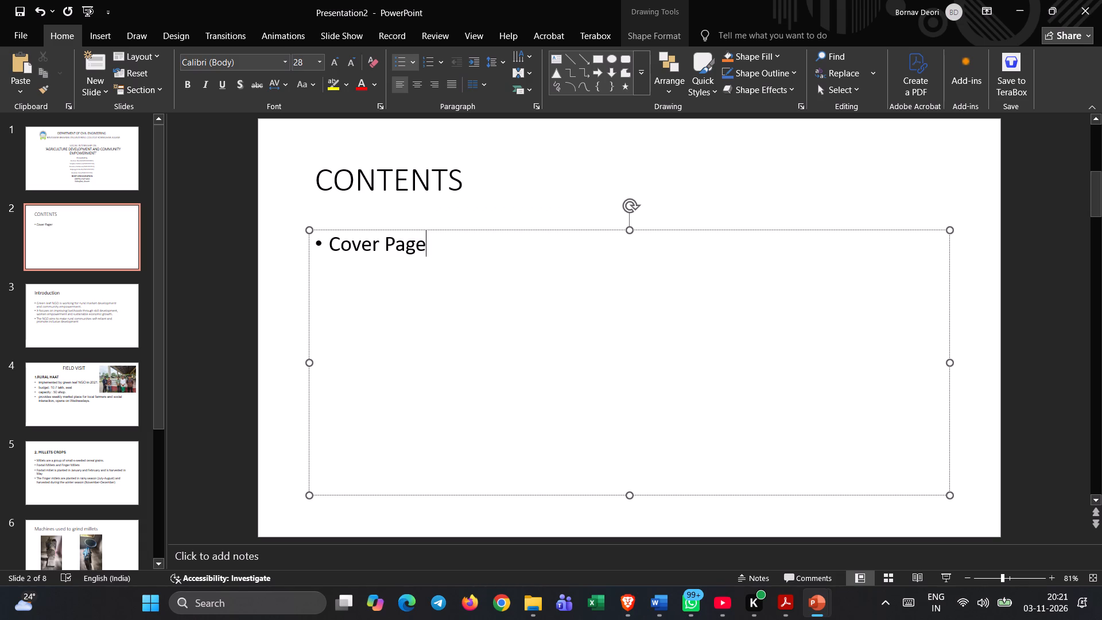
{"action": "key", "text": "e"}
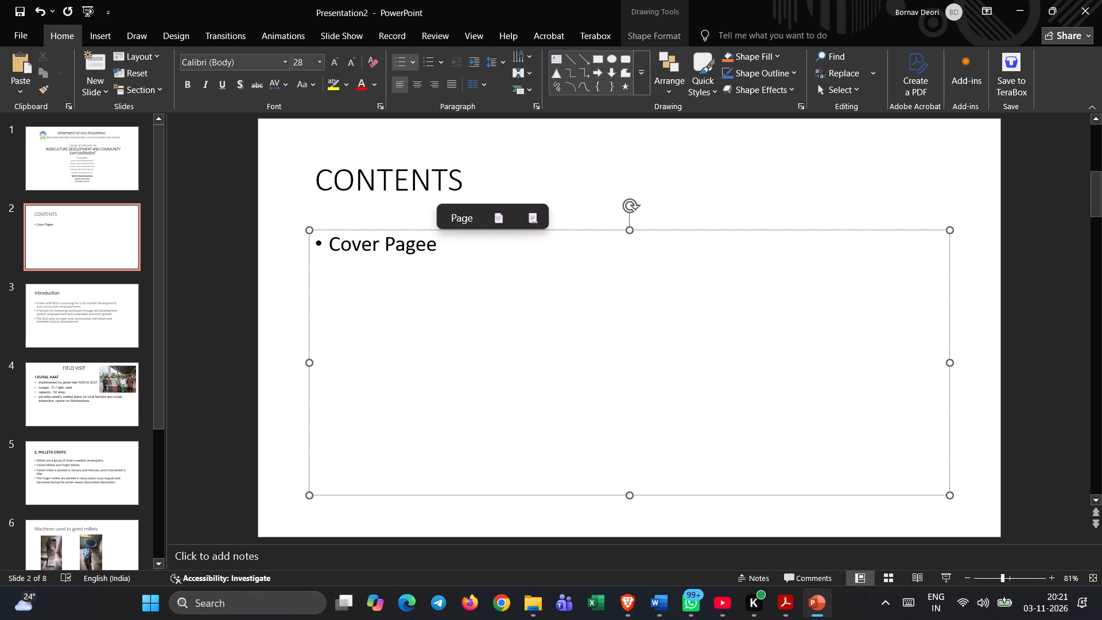
{"action": "key", "text": "BackSpace"}
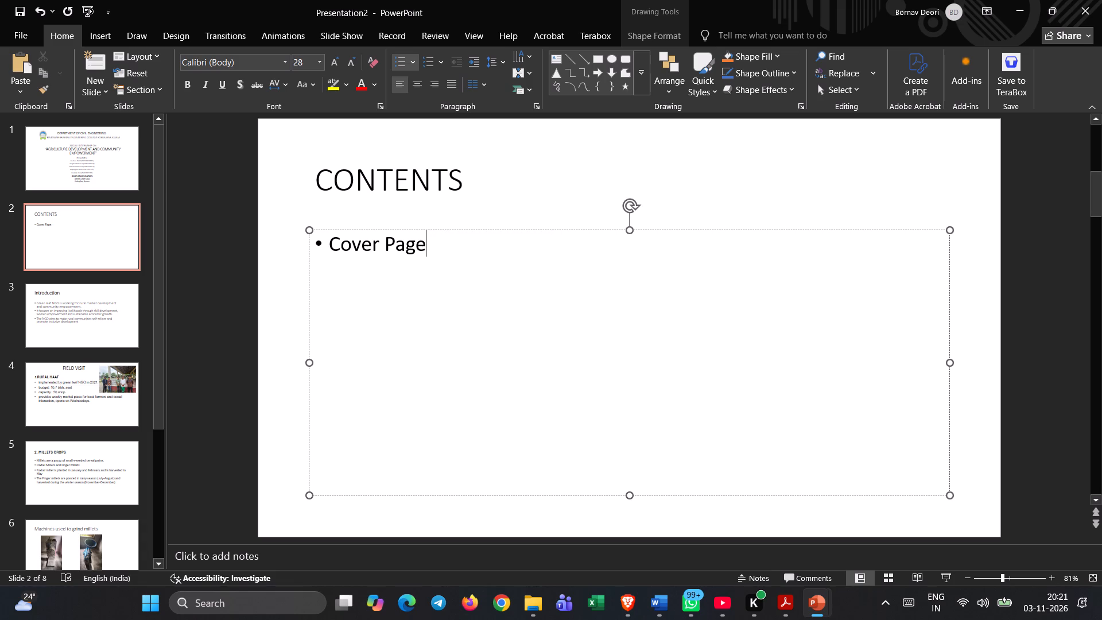
Set the Cover Page bullet's font to Calibri Light (Headings).
{"action": "left_click_drag", "start_coordinate": [428, 245], "coordinate": [329, 255]}
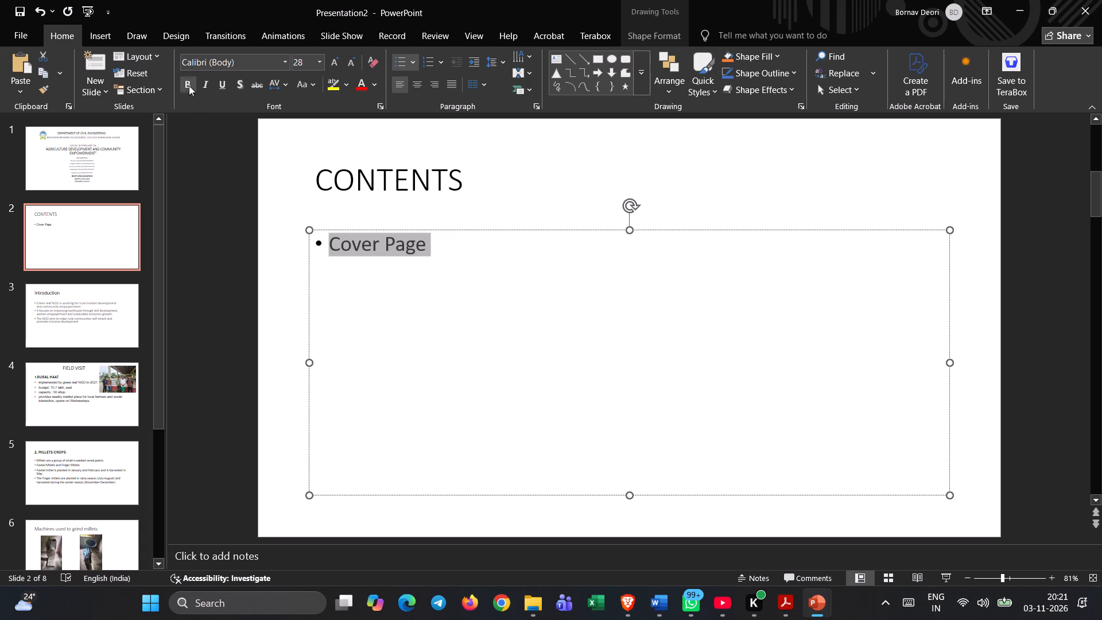
{"action": "left_click", "coordinate": [279, 62]}
{"action": "left_click", "coordinate": [285, 64]}
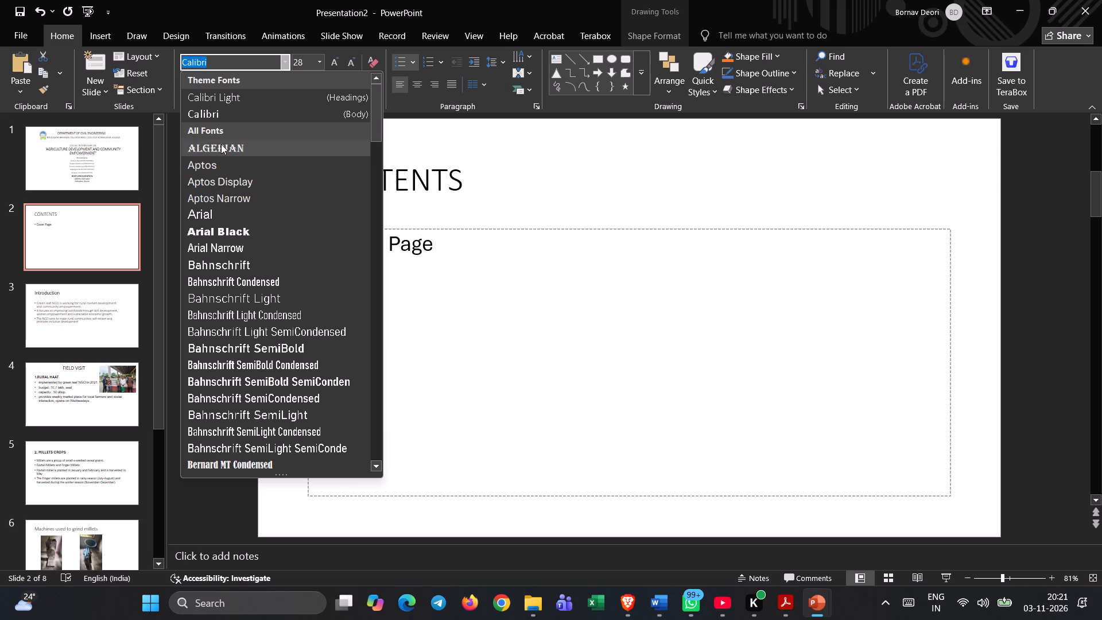
{"action": "left_click", "coordinate": [223, 96]}
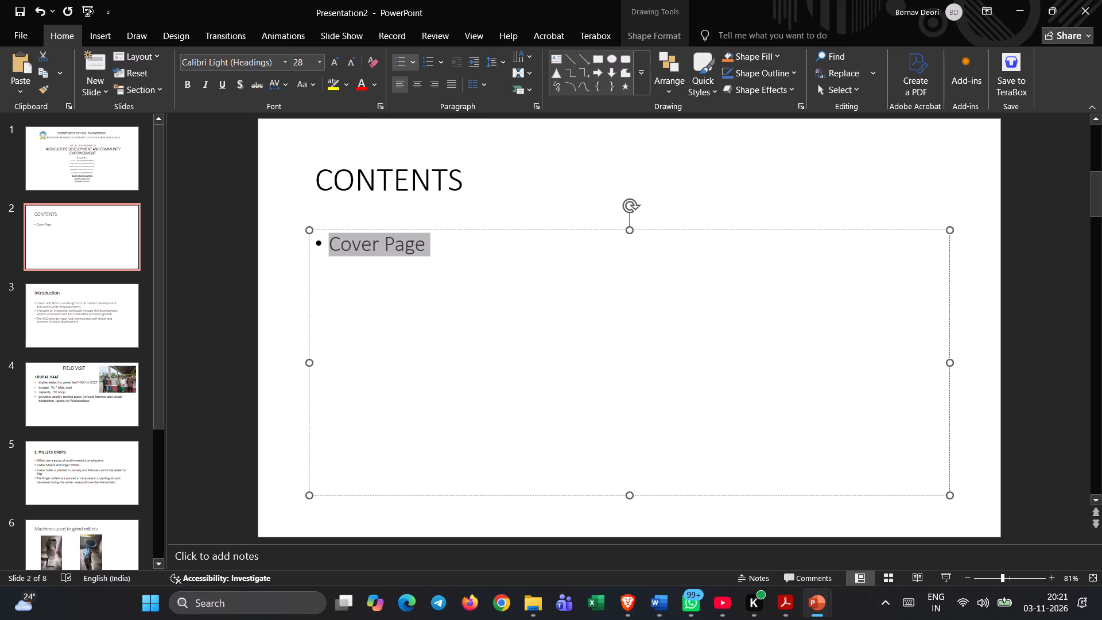
{"action": "left_click", "coordinate": [474, 259]}
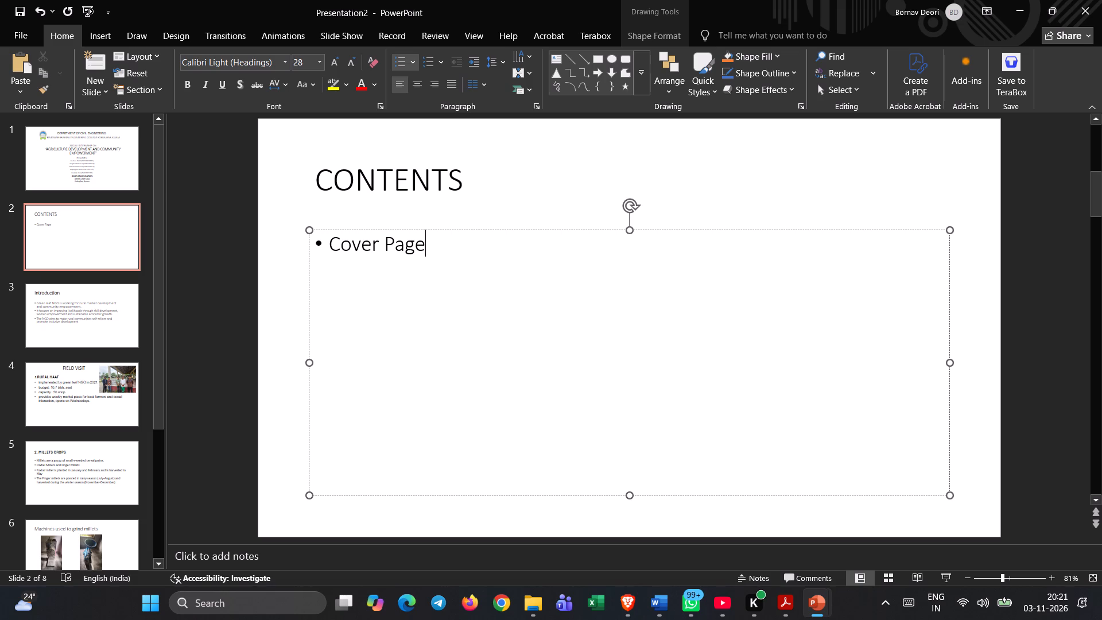
Shrink the bullet placeholder from its bottom edge so it is only as tall as the Cover Page line.
{"action": "left_click_drag", "start_coordinate": [629, 494], "coordinate": [599, 288]}
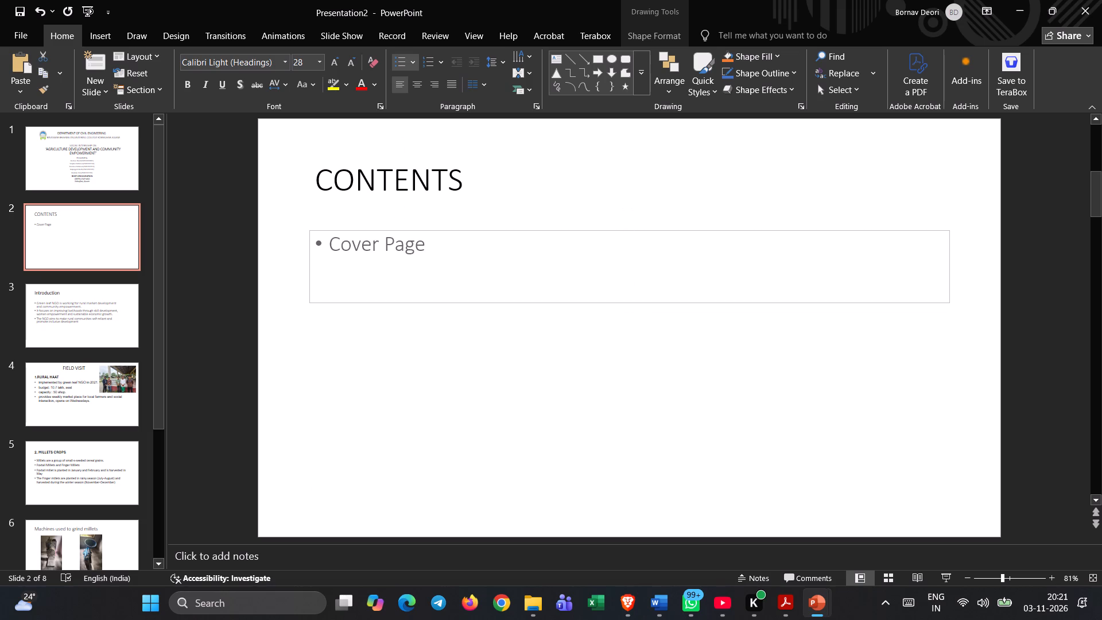
{"action": "left_click_drag", "start_coordinate": [599, 288], "coordinate": [594, 258]}
{"action": "left_click", "coordinate": [604, 172]}
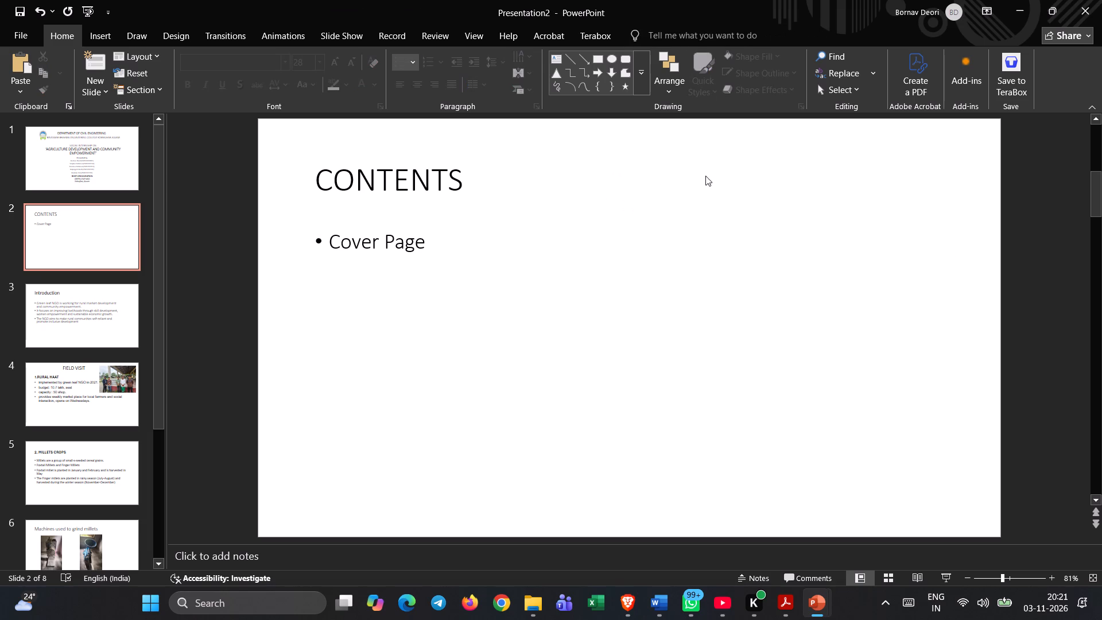
Insert a text box reading "Page no." on the right side of slide 2, level with the CONTENTS title.
{"action": "left_click", "coordinate": [107, 38]}
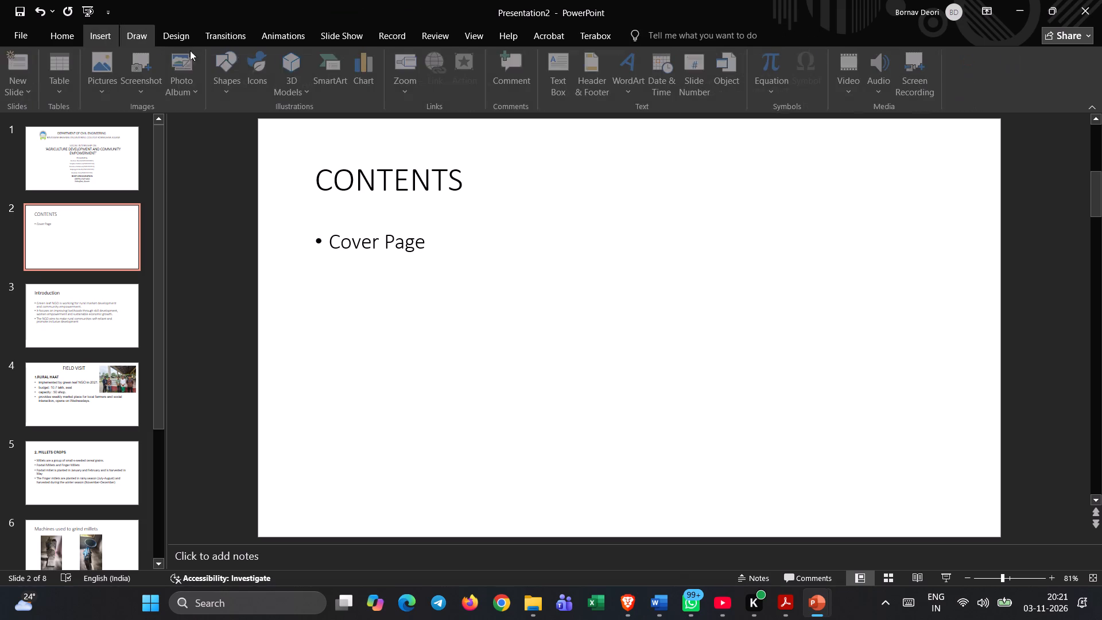
{"action": "left_click", "coordinate": [566, 75]}
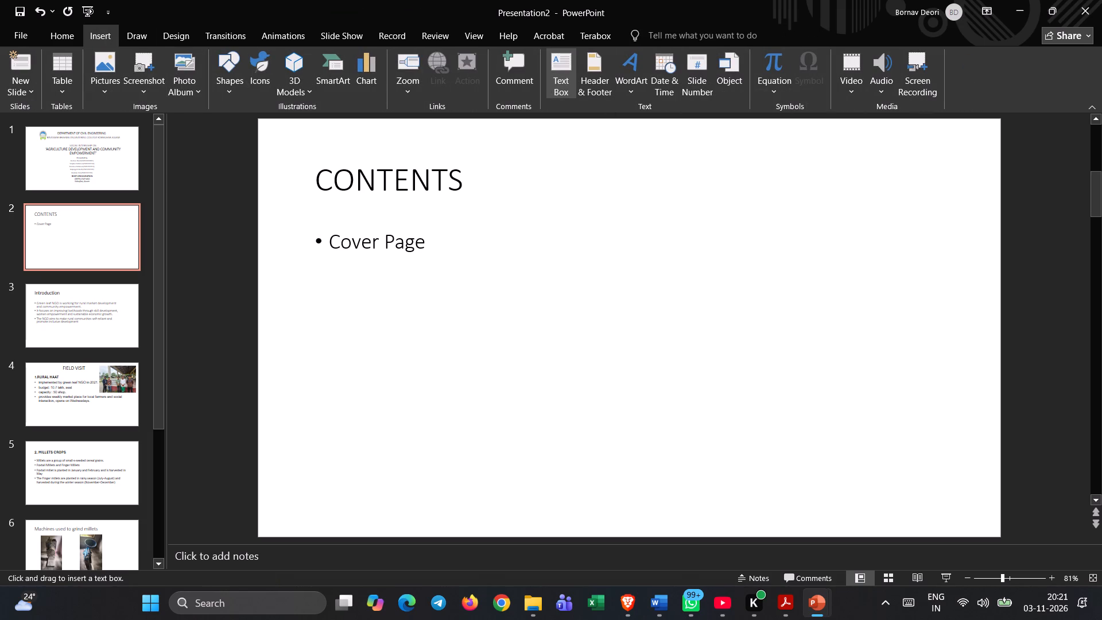
{"action": "left_click_drag", "start_coordinate": [720, 169], "coordinate": [853, 198]}
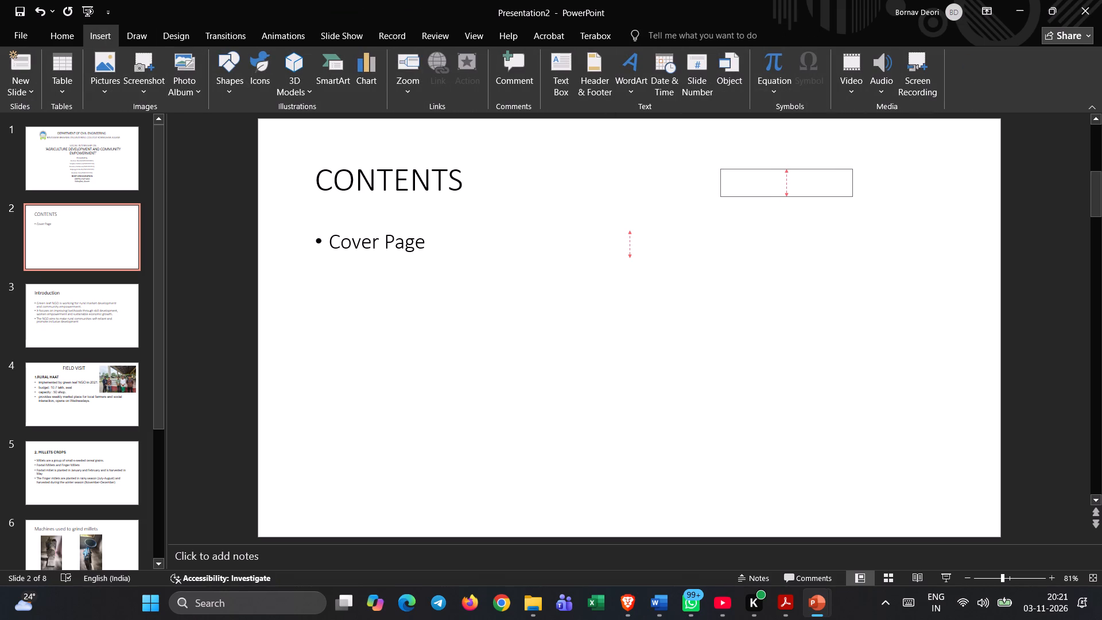
{"action": "left_click_drag", "start_coordinate": [853, 198], "coordinate": [853, 199]}
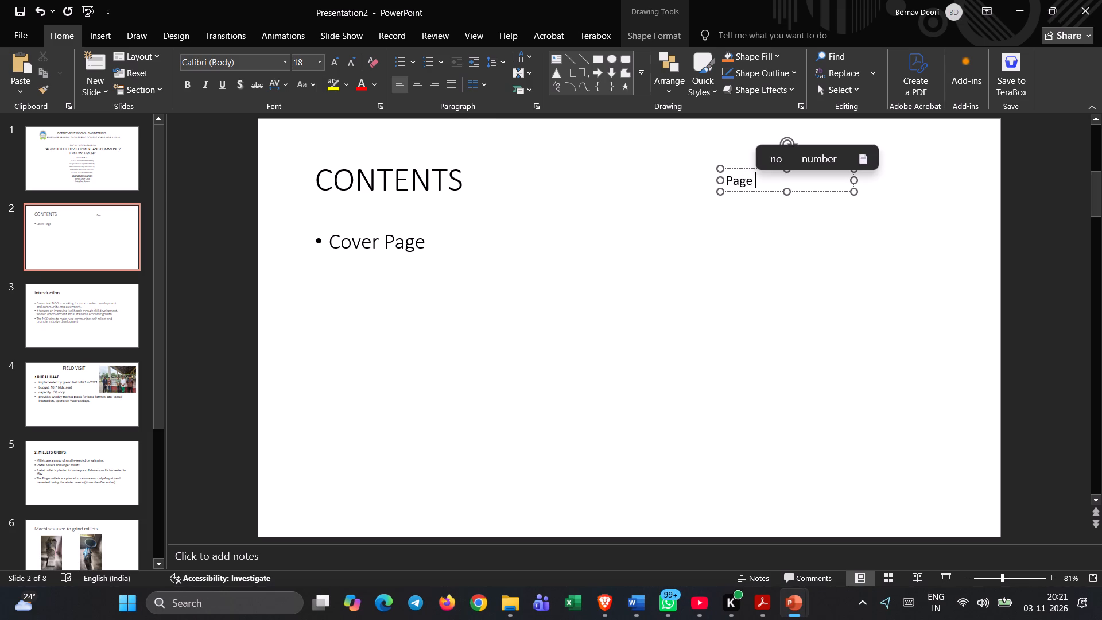
{"action": "type", "text": "no"}
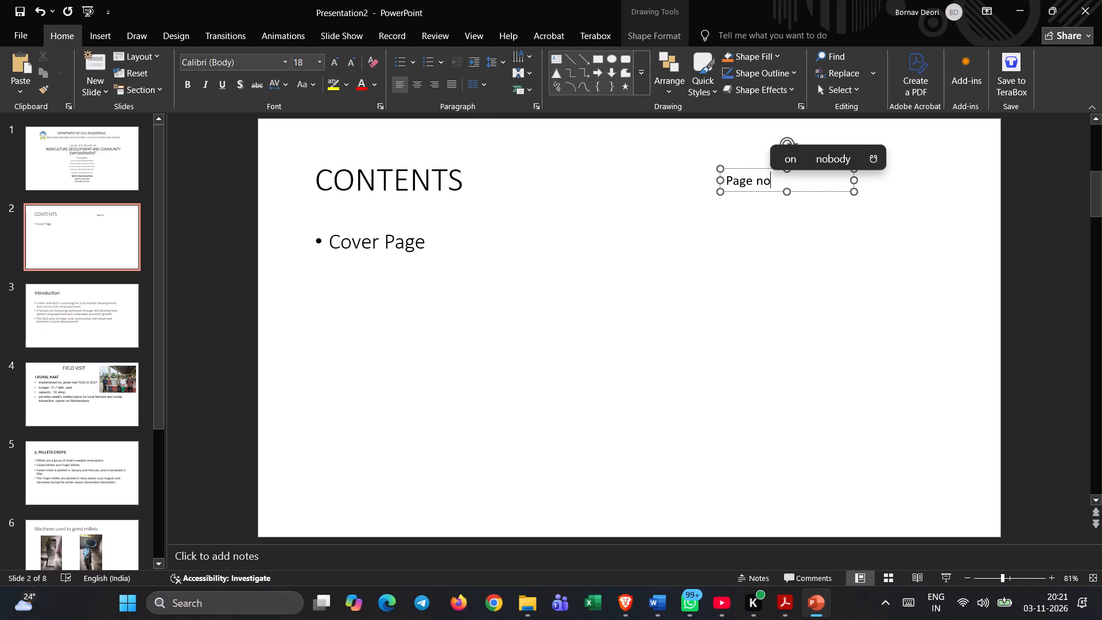
{"action": "key", "text": "period"}
{"action": "left_click_drag", "start_coordinate": [779, 181], "coordinate": [770, 181]}
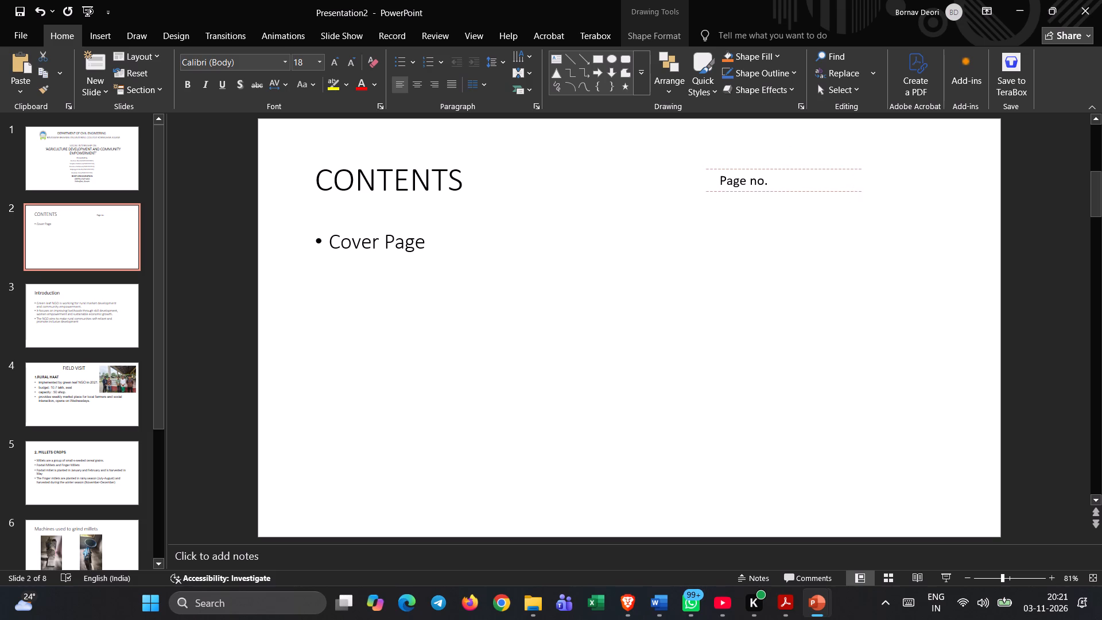
{"action": "left_click_drag", "start_coordinate": [770, 181], "coordinate": [784, 180]}
{"action": "left_click", "coordinate": [777, 182]}
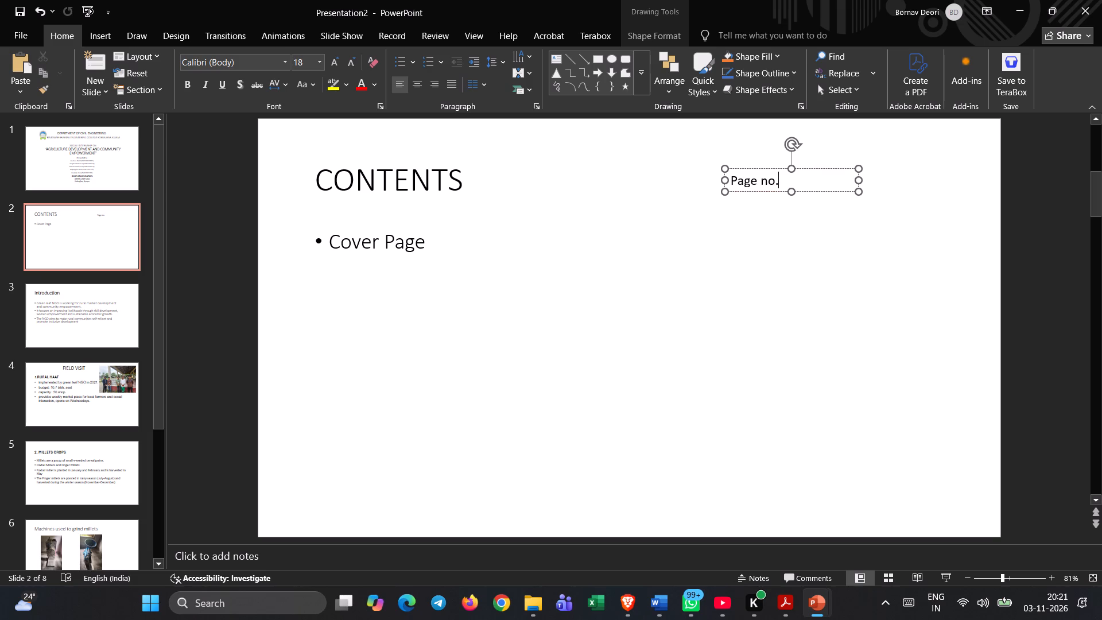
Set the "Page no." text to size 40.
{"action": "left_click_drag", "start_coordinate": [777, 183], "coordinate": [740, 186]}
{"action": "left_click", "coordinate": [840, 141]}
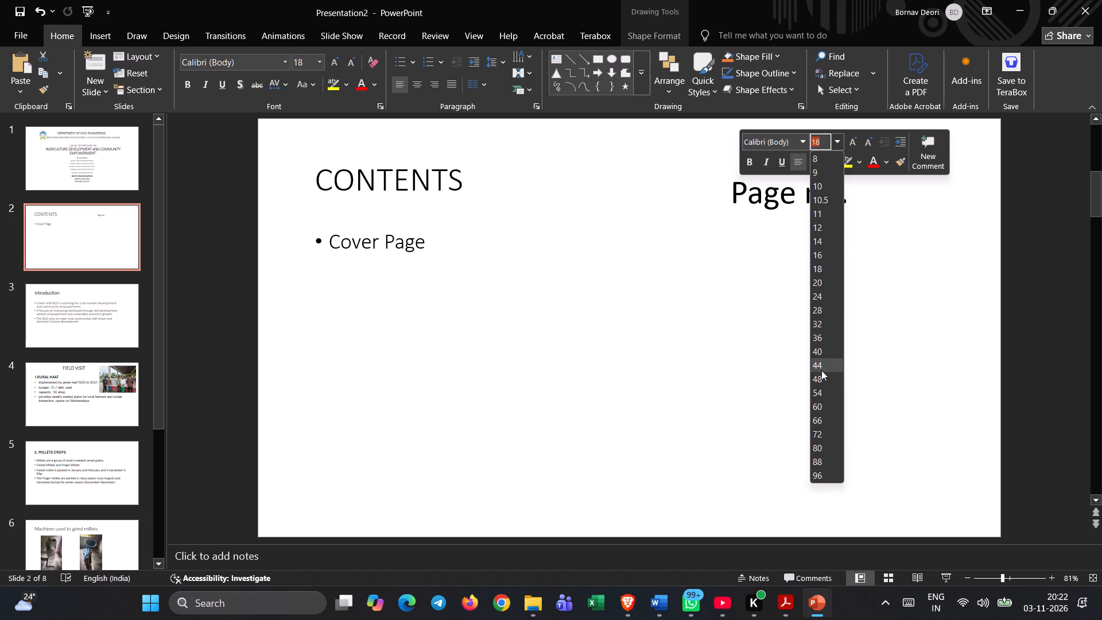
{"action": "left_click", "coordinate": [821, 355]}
Match the "Page no." text to the CONTENTS title by setting it to Calibri Light (Headings), size 44.
{"action": "left_click", "coordinate": [417, 179]}
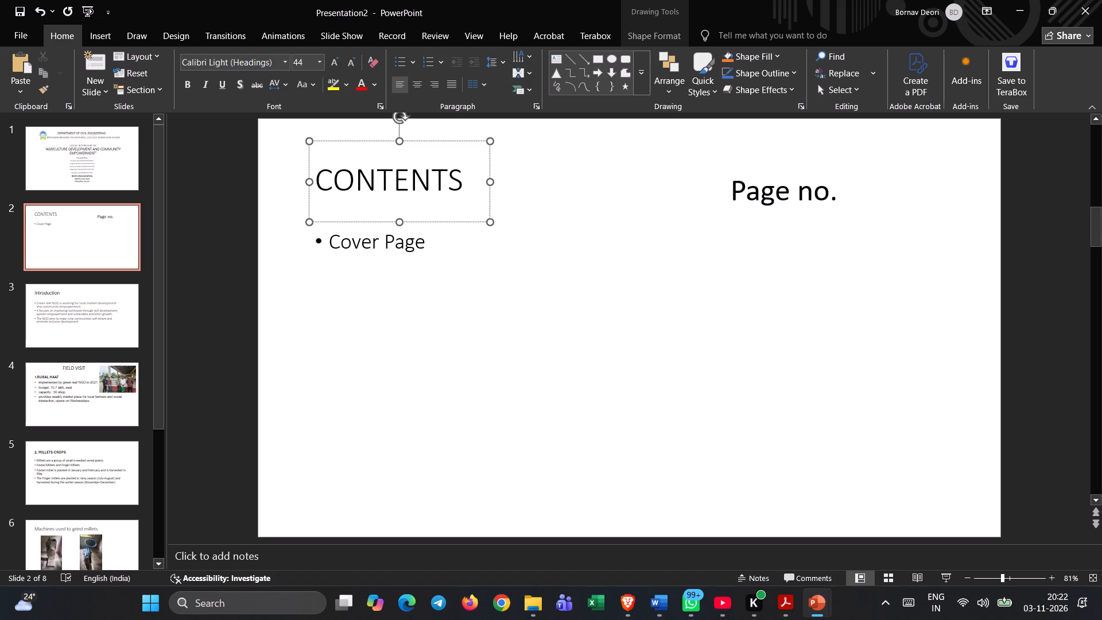
{"action": "left_click", "coordinate": [733, 194]}
{"action": "left_click_drag", "start_coordinate": [733, 194], "coordinate": [835, 191]}
{"action": "left_click", "coordinate": [899, 150]}
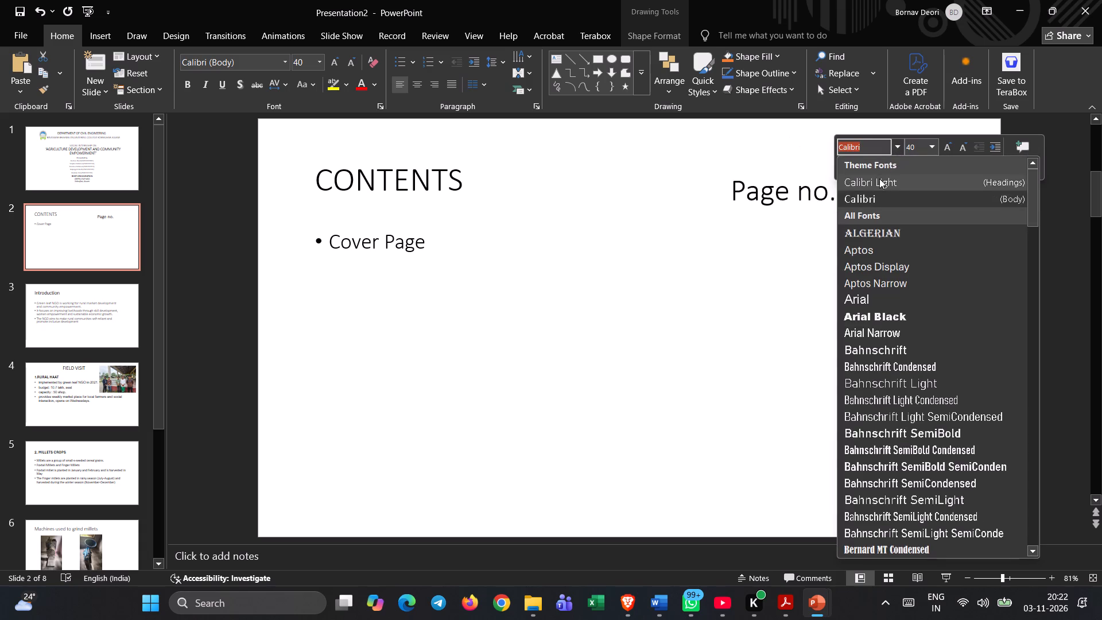
{"action": "left_click", "coordinate": [879, 179]}
{"action": "left_click", "coordinate": [937, 148]}
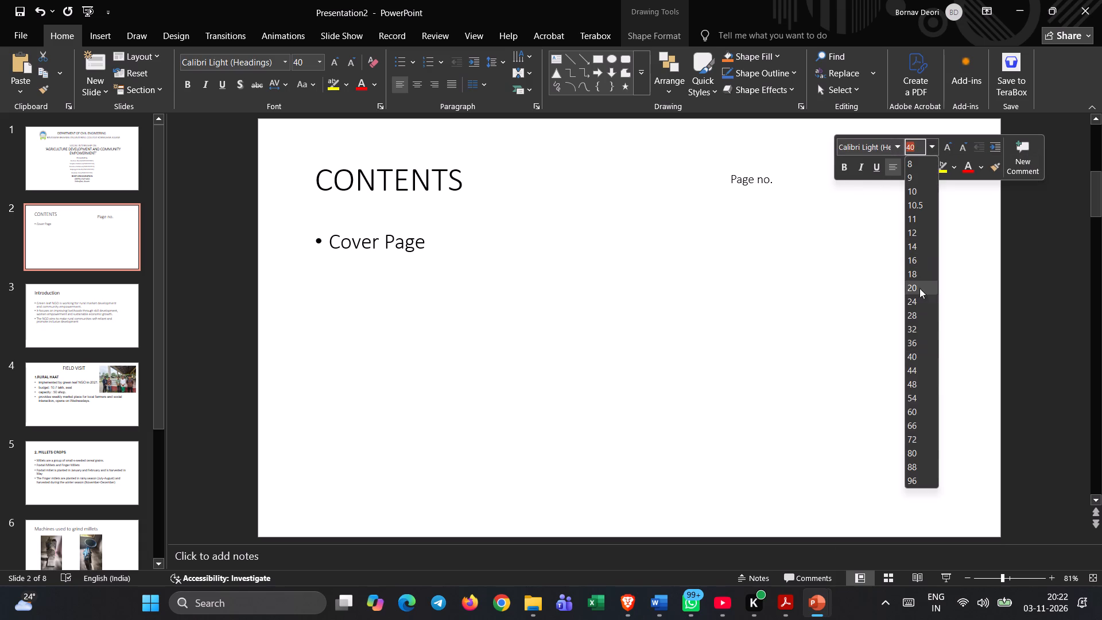
{"action": "left_click", "coordinate": [913, 304]}
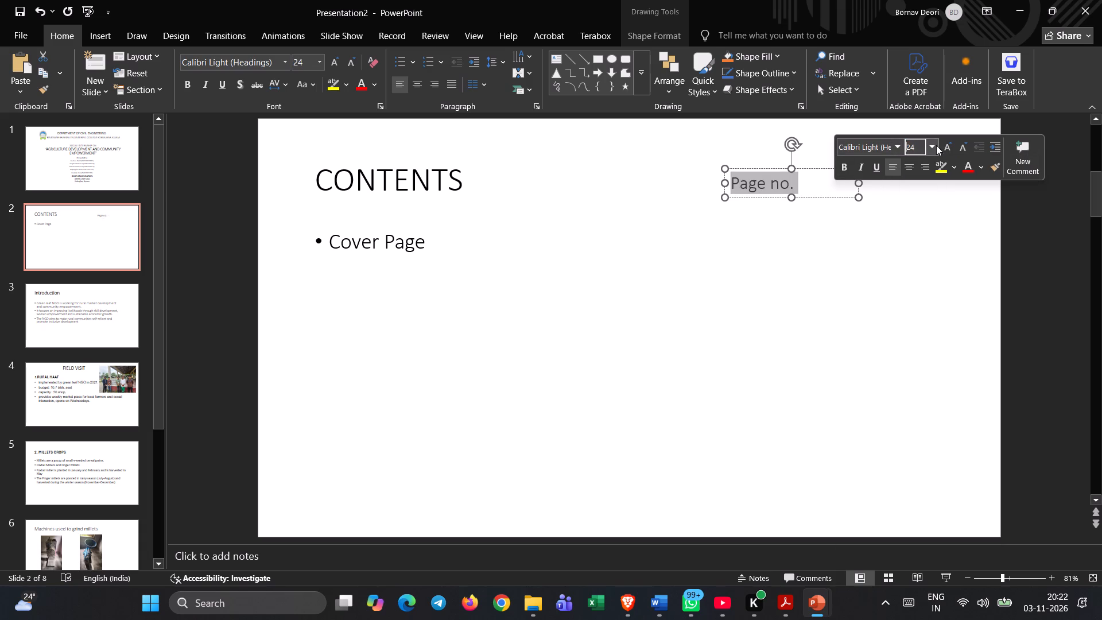
{"action": "left_click", "coordinate": [936, 145]}
{"action": "left_click", "coordinate": [915, 370]}
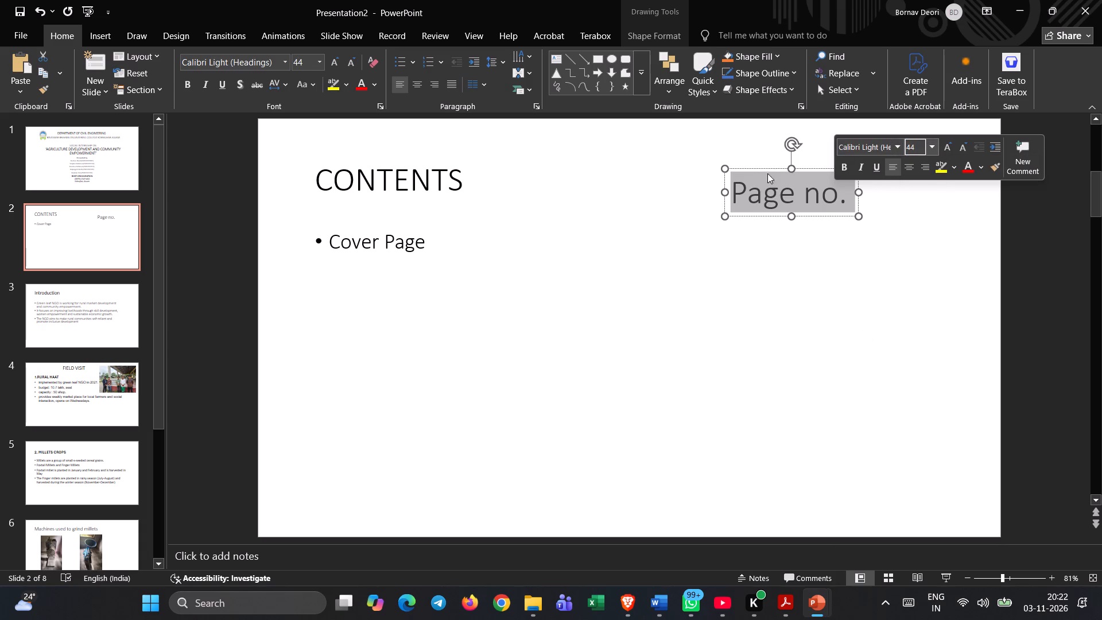
Move the "Page no." text box slightly up so it lines up with the CONTENTS title.
{"action": "left_click_drag", "start_coordinate": [767, 168], "coordinate": [768, 156]}
{"action": "left_click", "coordinate": [768, 156]}
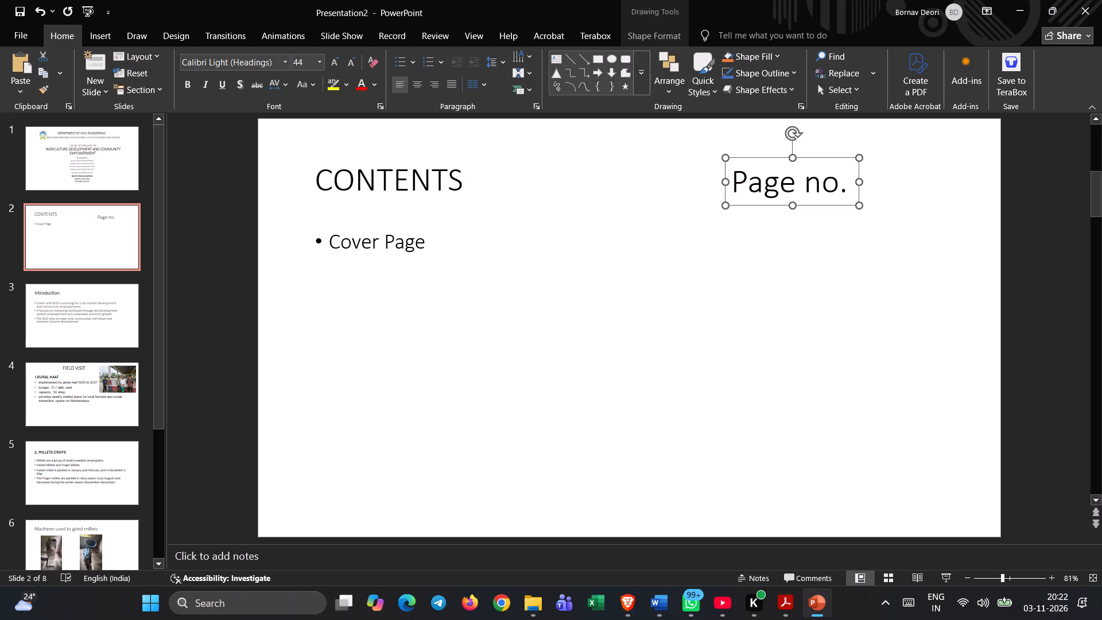
{"action": "left_click", "coordinate": [770, 239]}
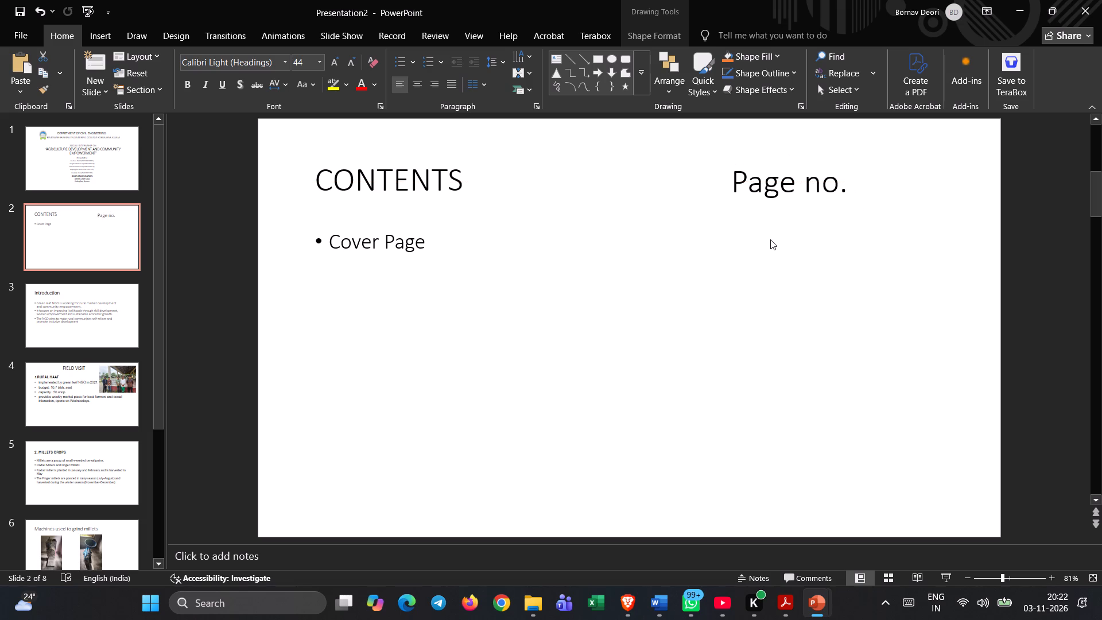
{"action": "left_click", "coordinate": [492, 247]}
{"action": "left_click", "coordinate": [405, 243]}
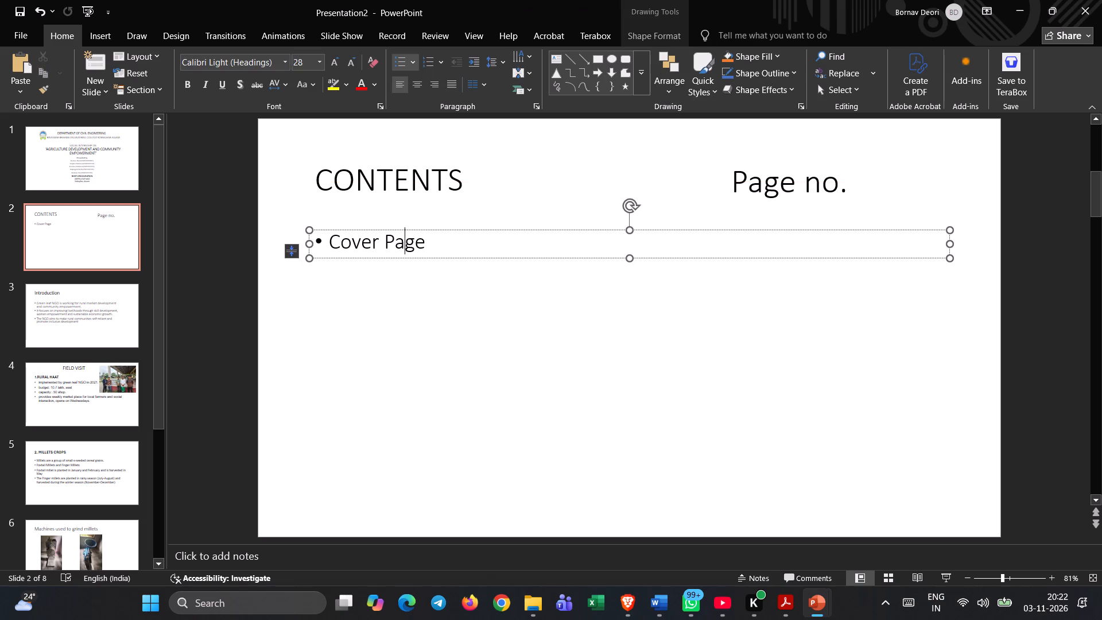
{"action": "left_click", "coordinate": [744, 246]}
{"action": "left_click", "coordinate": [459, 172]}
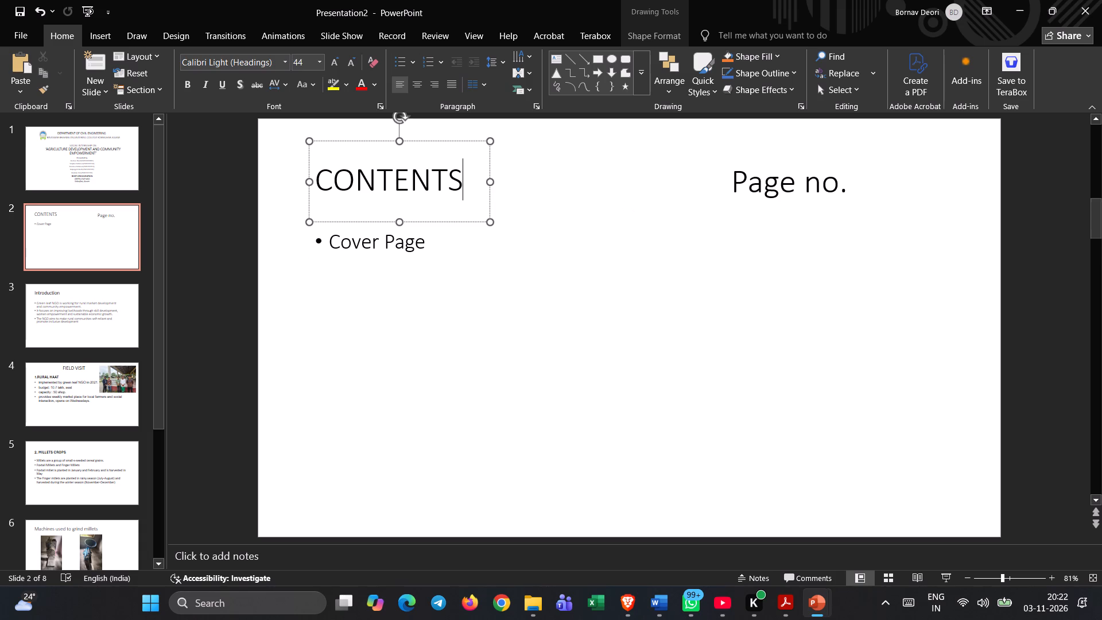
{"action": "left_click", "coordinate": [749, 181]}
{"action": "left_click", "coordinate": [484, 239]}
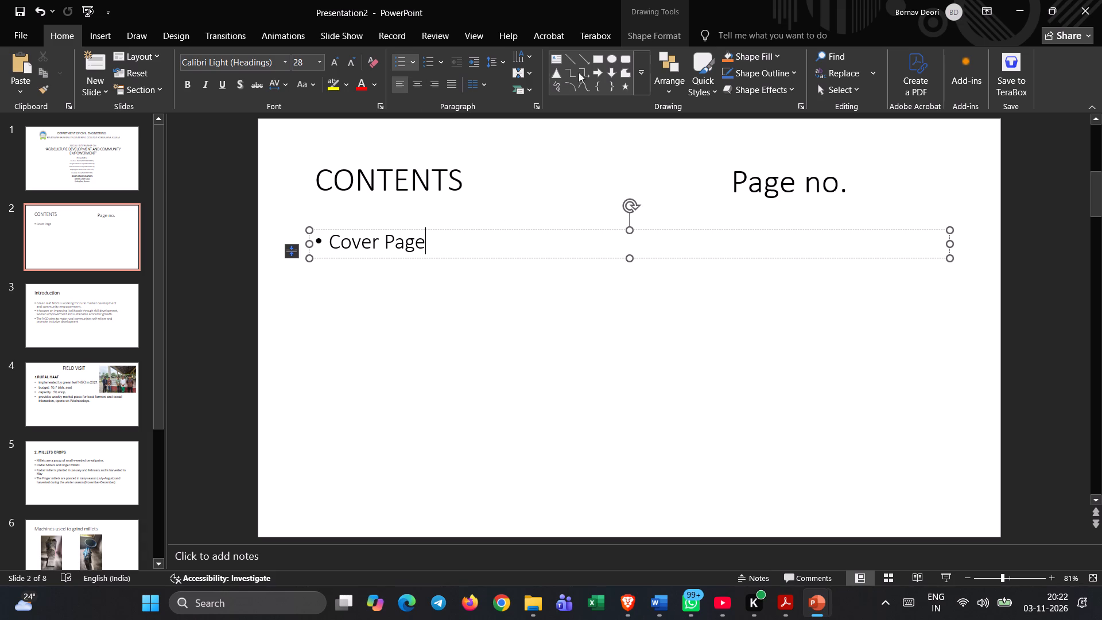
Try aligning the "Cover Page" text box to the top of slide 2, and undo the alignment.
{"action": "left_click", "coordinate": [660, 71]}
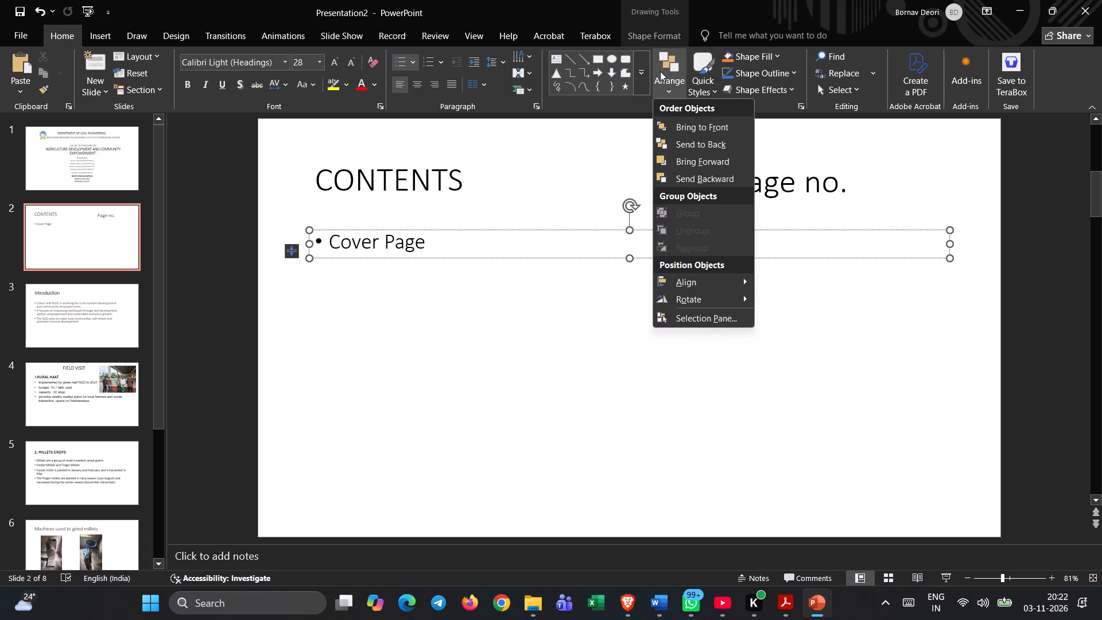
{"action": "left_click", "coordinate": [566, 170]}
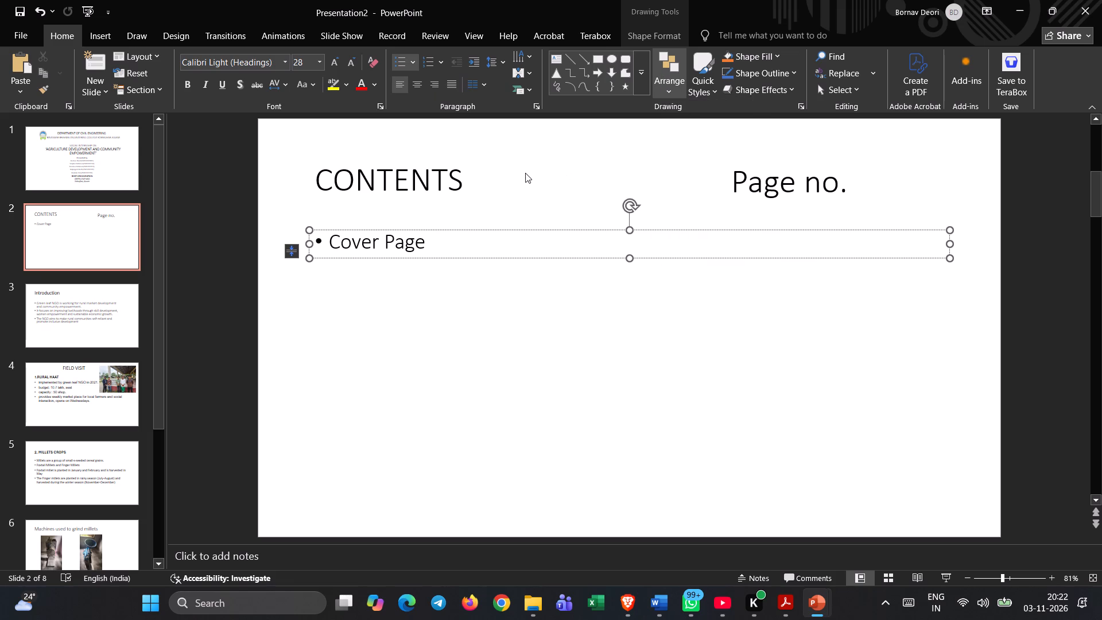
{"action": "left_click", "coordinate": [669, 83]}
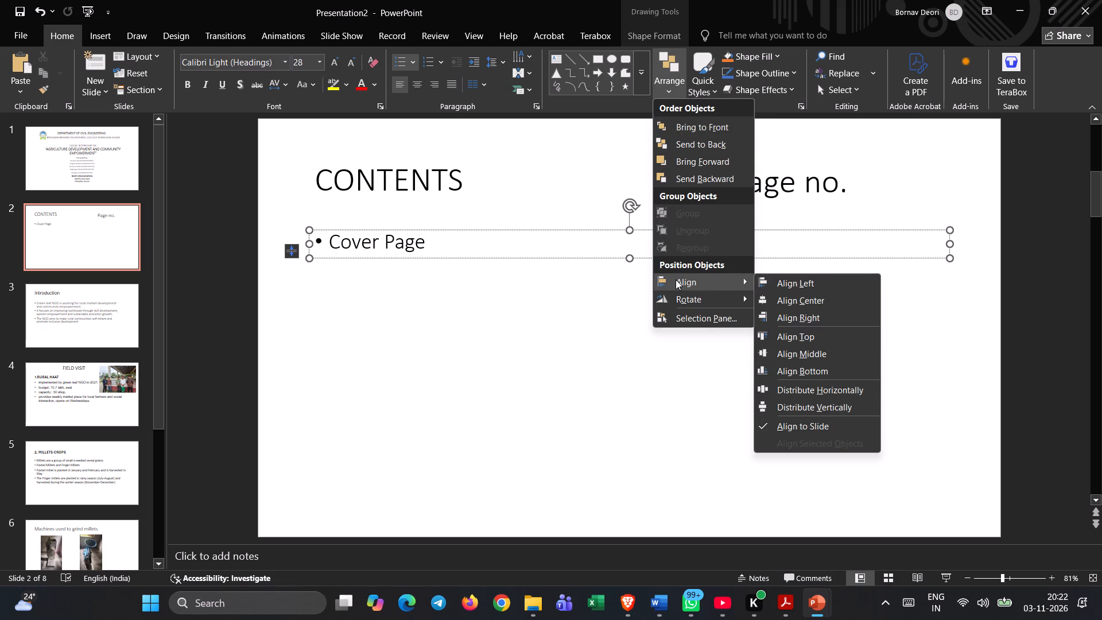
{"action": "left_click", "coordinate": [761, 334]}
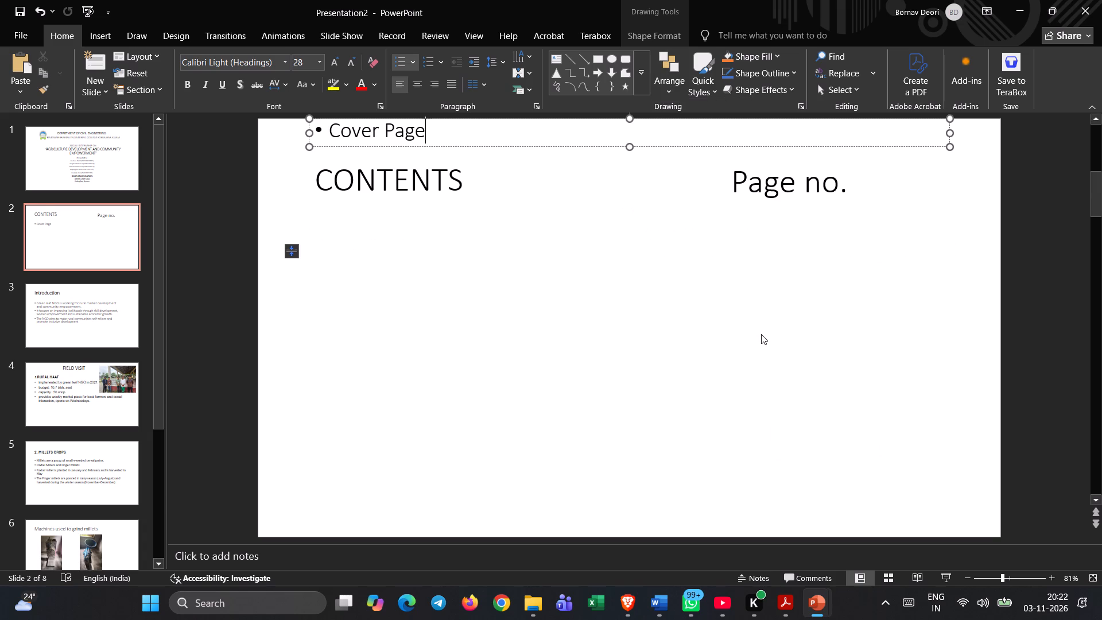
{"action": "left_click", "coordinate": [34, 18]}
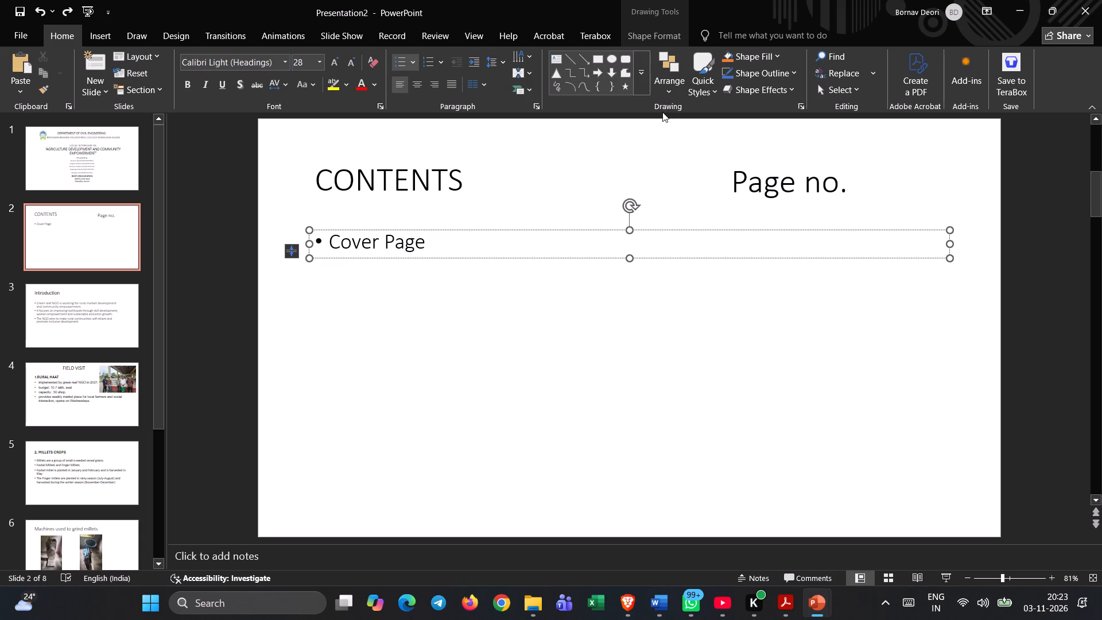
Insert an empty text box directly beneath the "Cover Page" entry on slide 2, about as wide as that entry's box.
{"action": "left_click", "coordinate": [94, 39]}
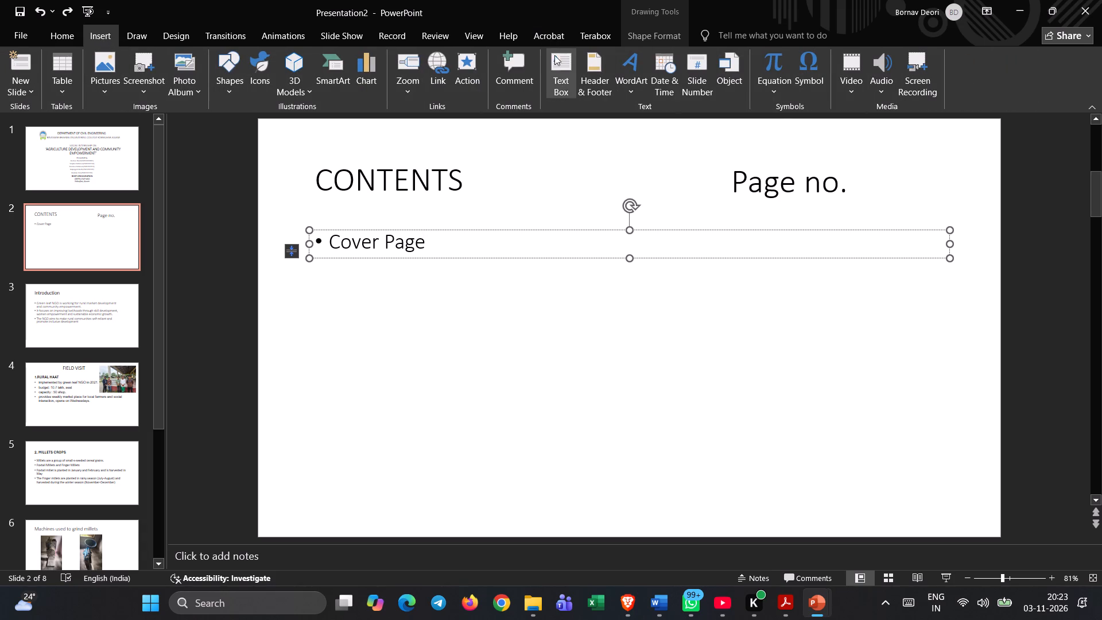
{"action": "left_click", "coordinate": [554, 65]}
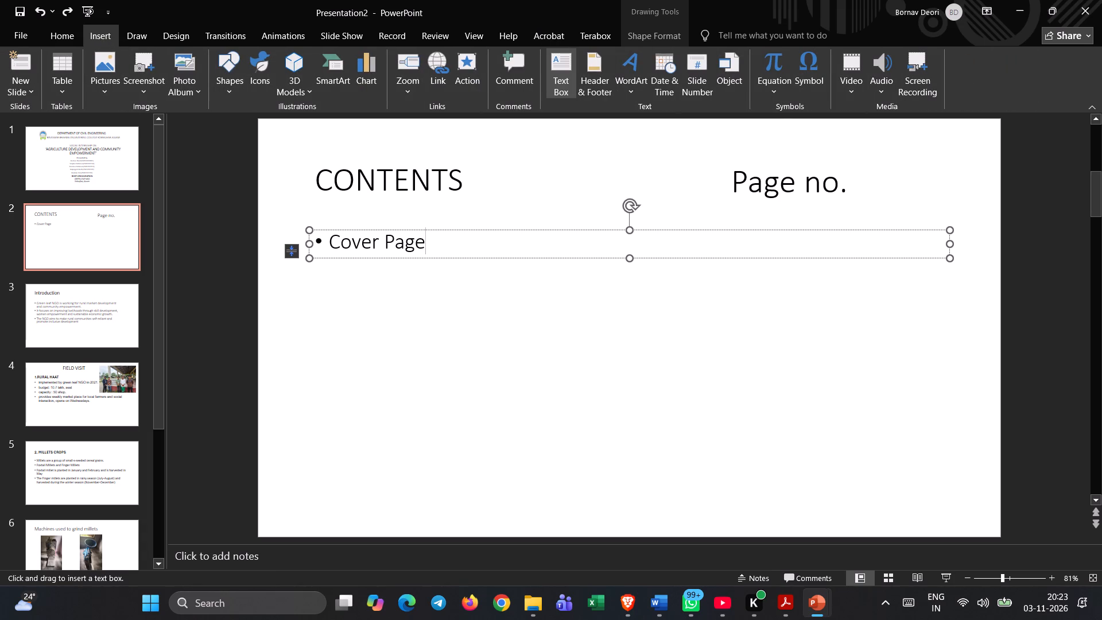
{"action": "left_click_drag", "start_coordinate": [309, 265], "coordinate": [946, 299]}
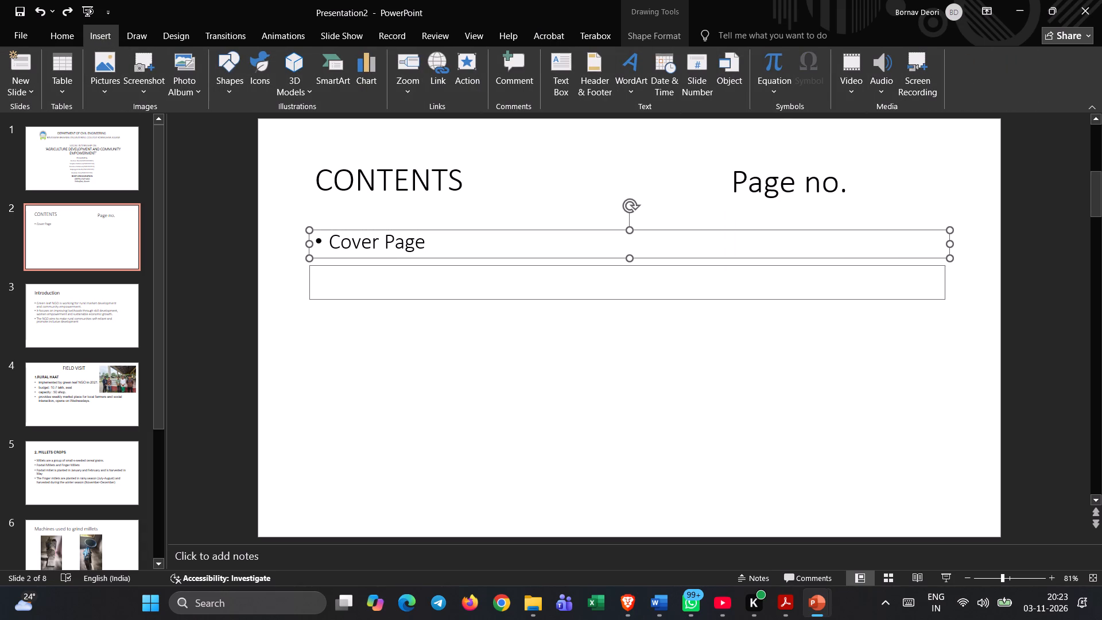
{"action": "left_click_drag", "start_coordinate": [946, 299], "coordinate": [953, 299]}
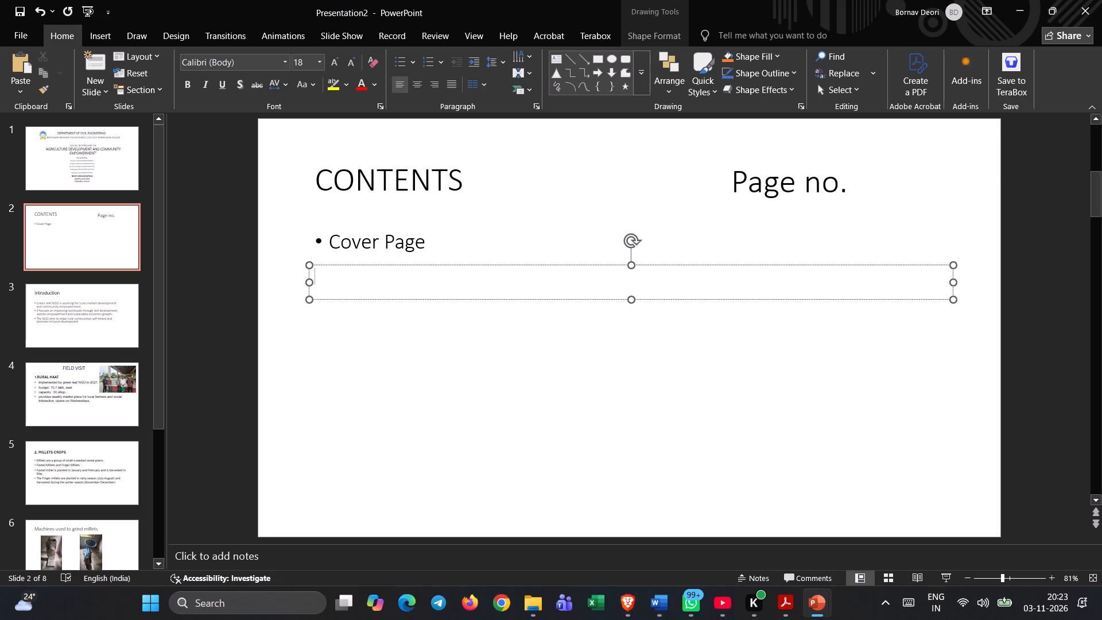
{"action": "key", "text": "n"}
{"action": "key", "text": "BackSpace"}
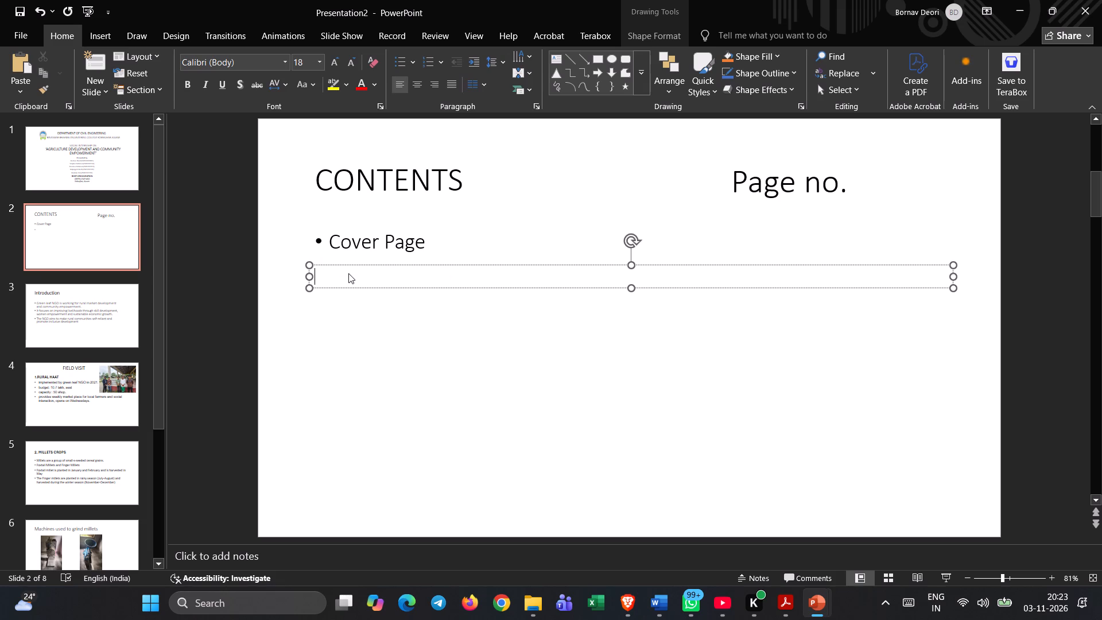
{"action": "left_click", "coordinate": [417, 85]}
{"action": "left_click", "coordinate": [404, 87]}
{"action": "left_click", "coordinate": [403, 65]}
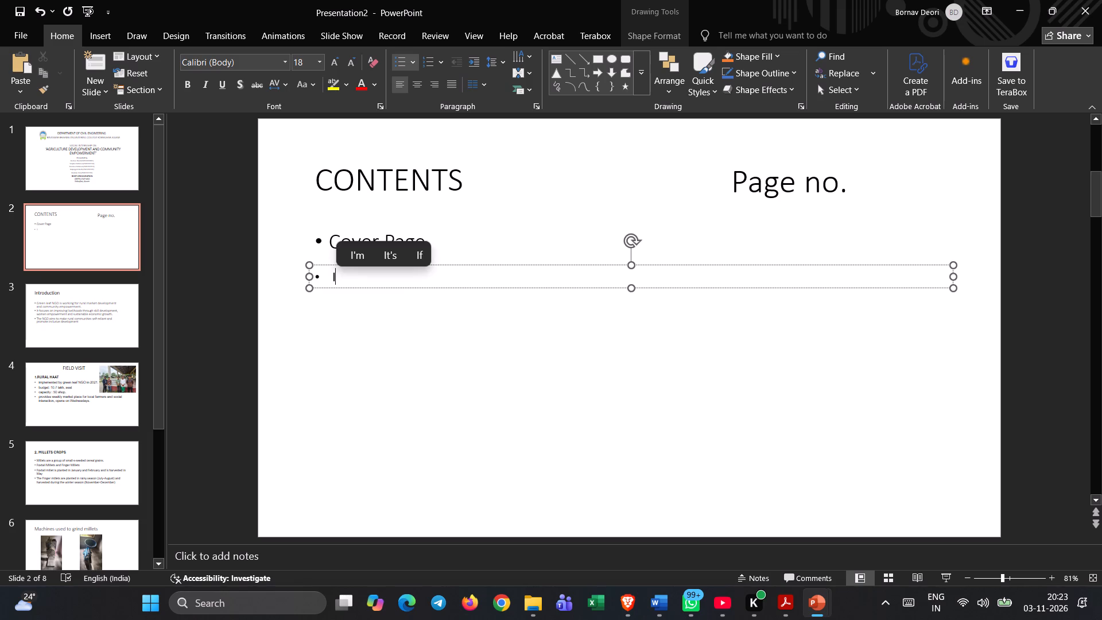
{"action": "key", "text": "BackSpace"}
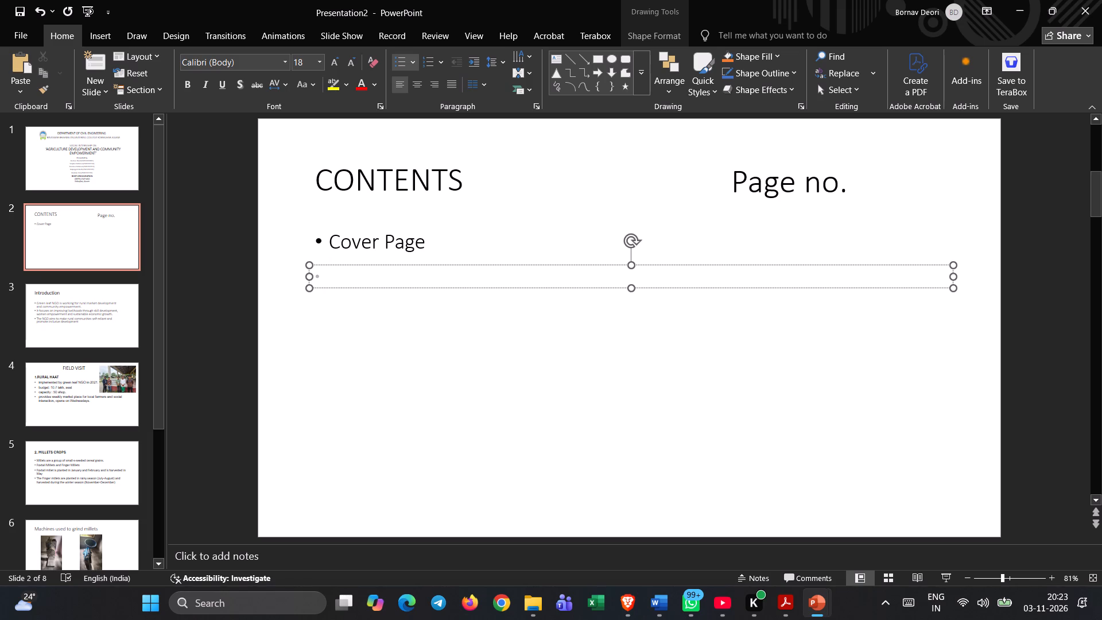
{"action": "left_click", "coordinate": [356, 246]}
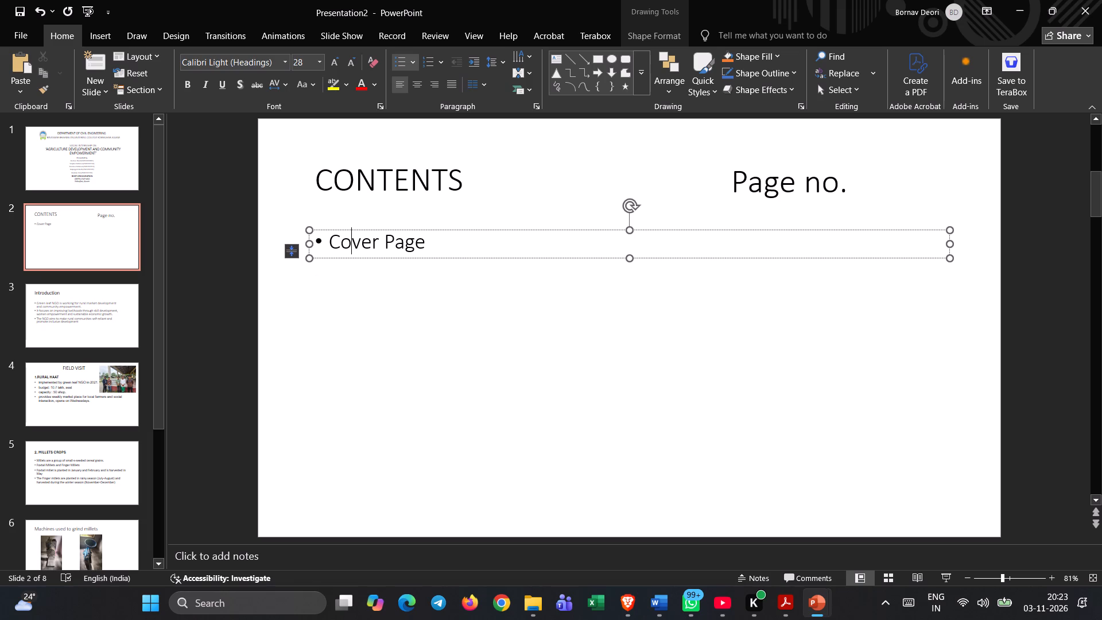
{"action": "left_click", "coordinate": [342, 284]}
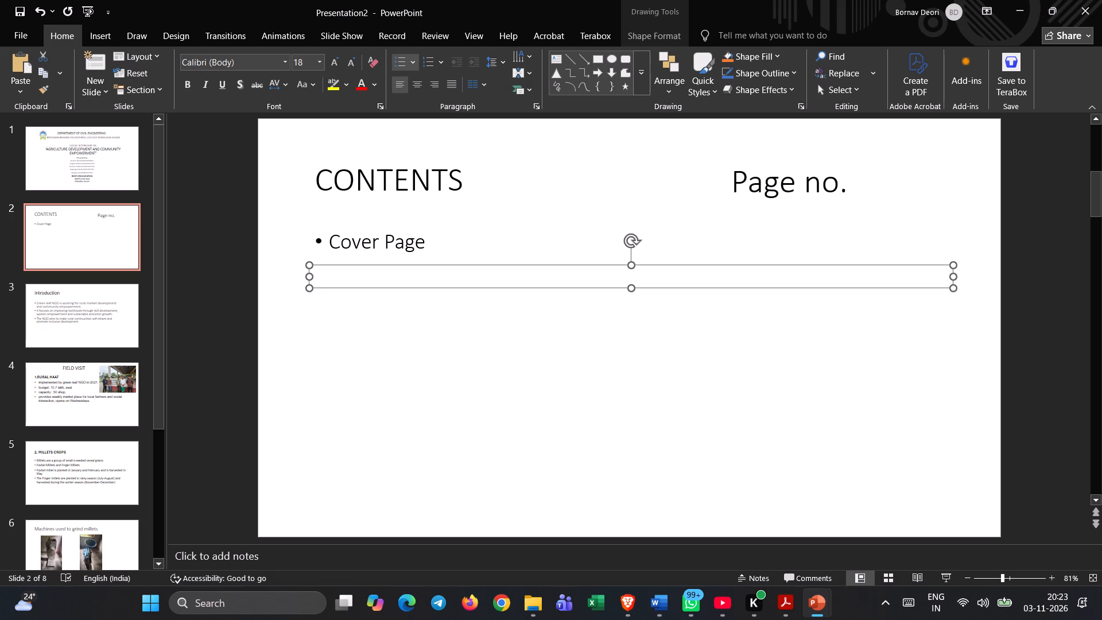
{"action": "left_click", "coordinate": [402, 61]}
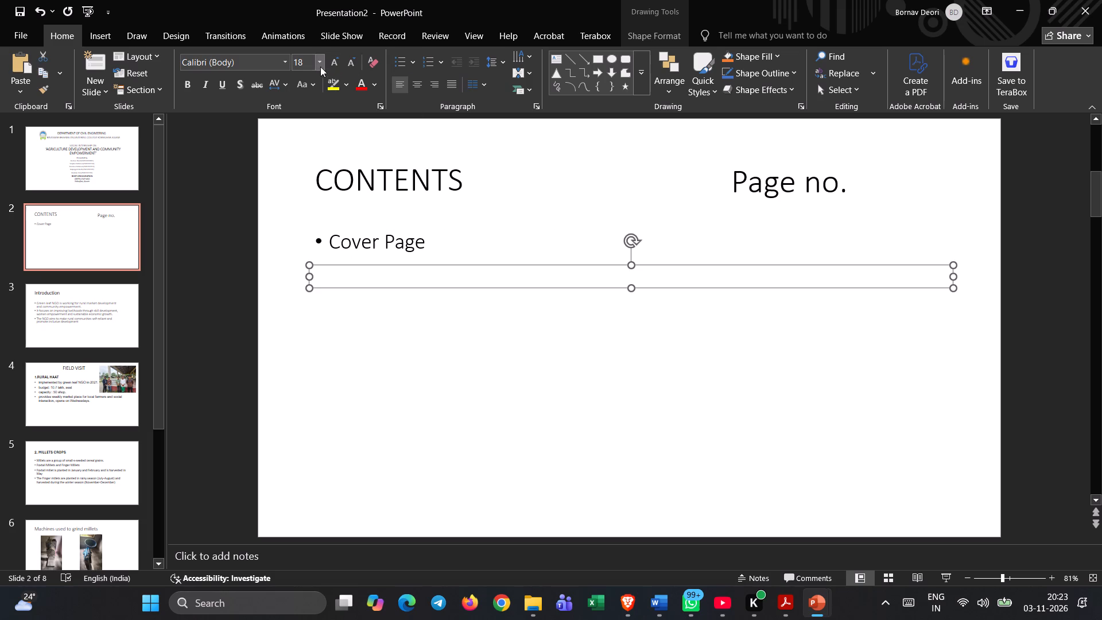
Enter "Introduction" as a bulleted entry at size 28 in the empty text box below "Cover Page".
{"action": "left_click", "coordinate": [316, 64]}
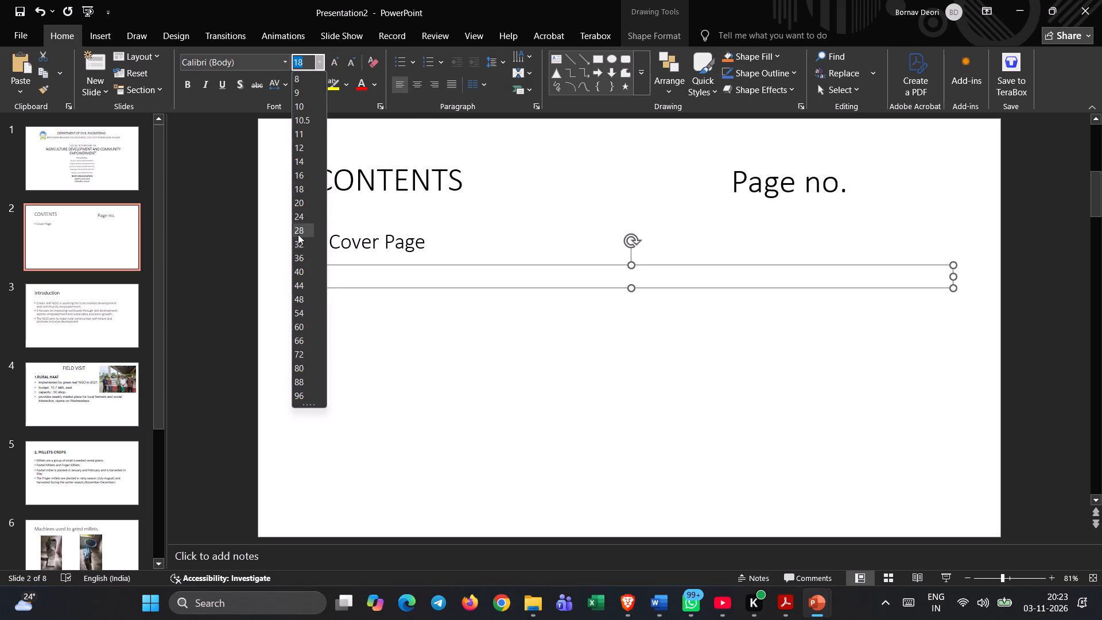
{"action": "left_click", "coordinate": [298, 232]}
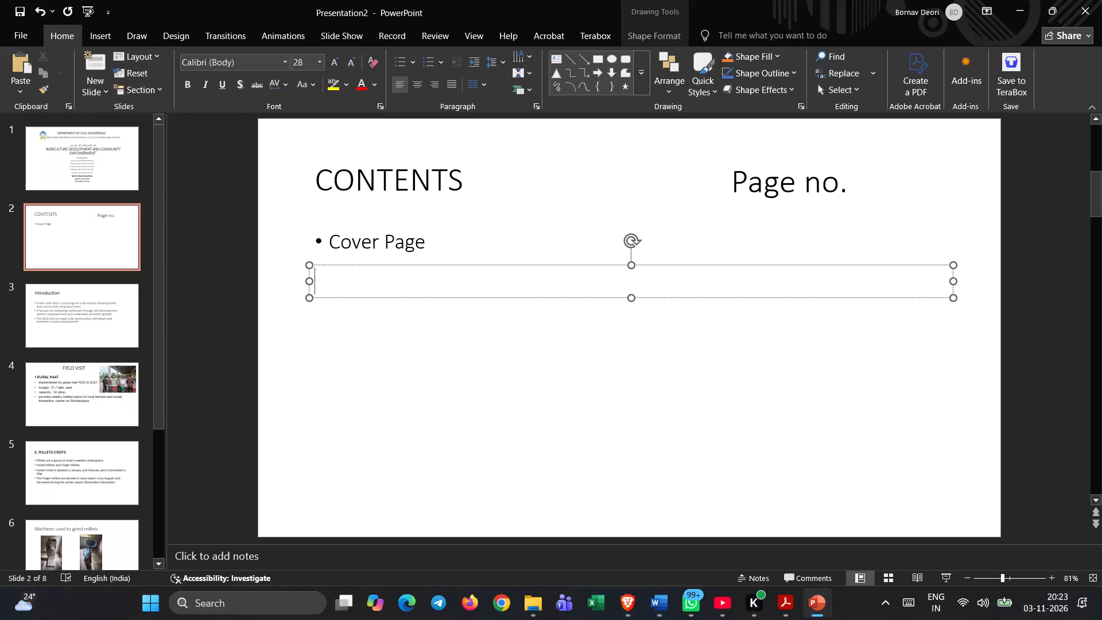
{"action": "left_click", "coordinate": [398, 61]}
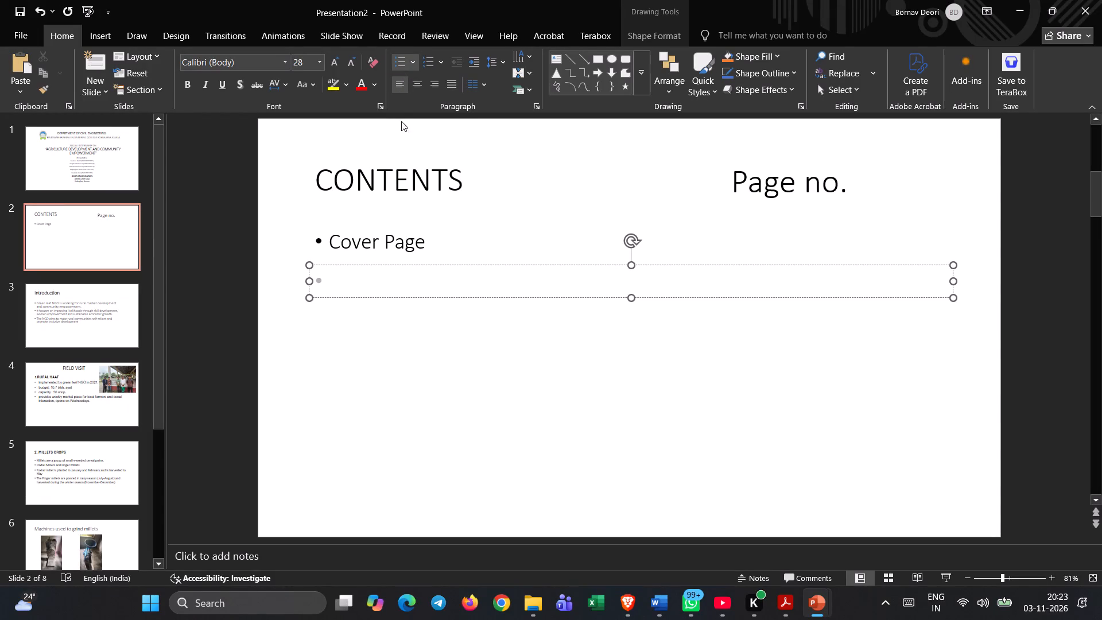
{"action": "key", "text": "i"}
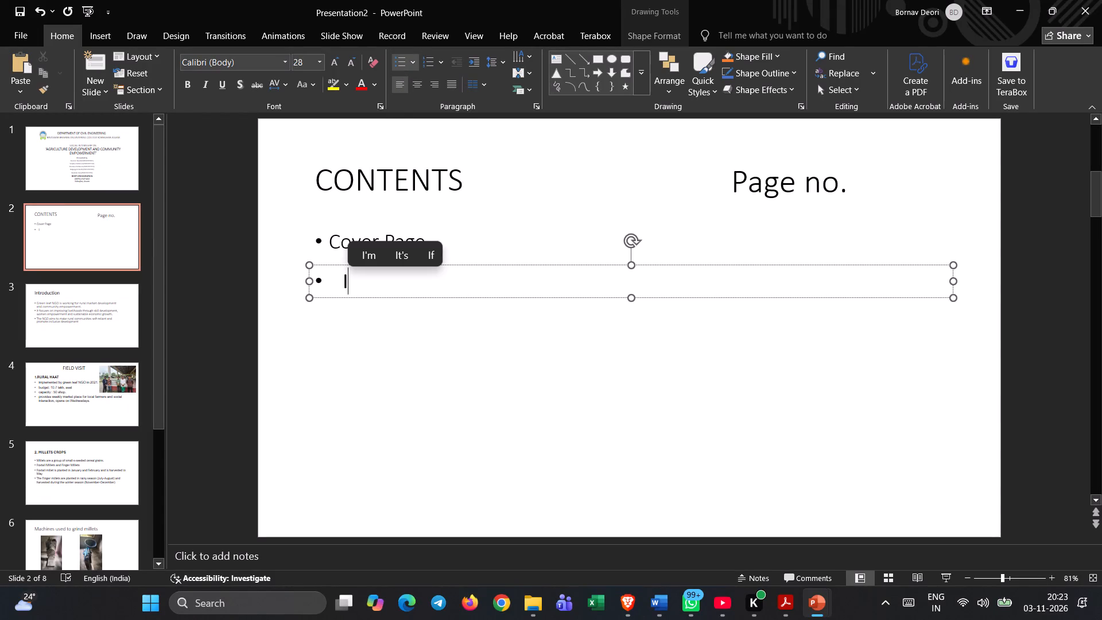
{"action": "type", "text": "NTR"}
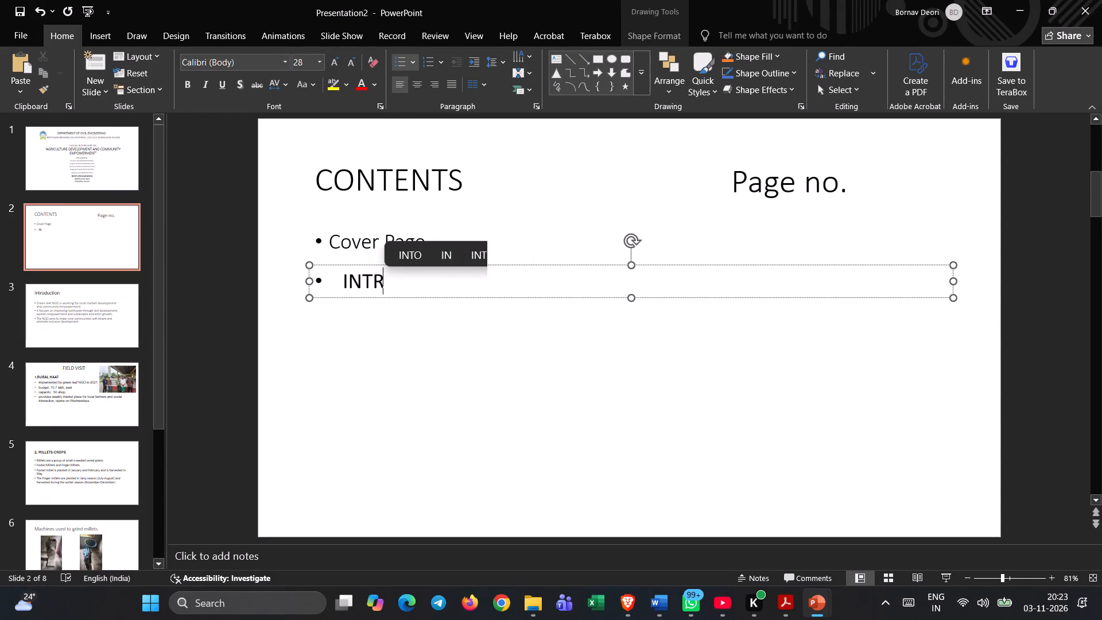
{"action": "key", "text": "BackSpace"}
{"action": "key", "text": "BackSpace"}
{"action": "key", "text": "BackSpace"}
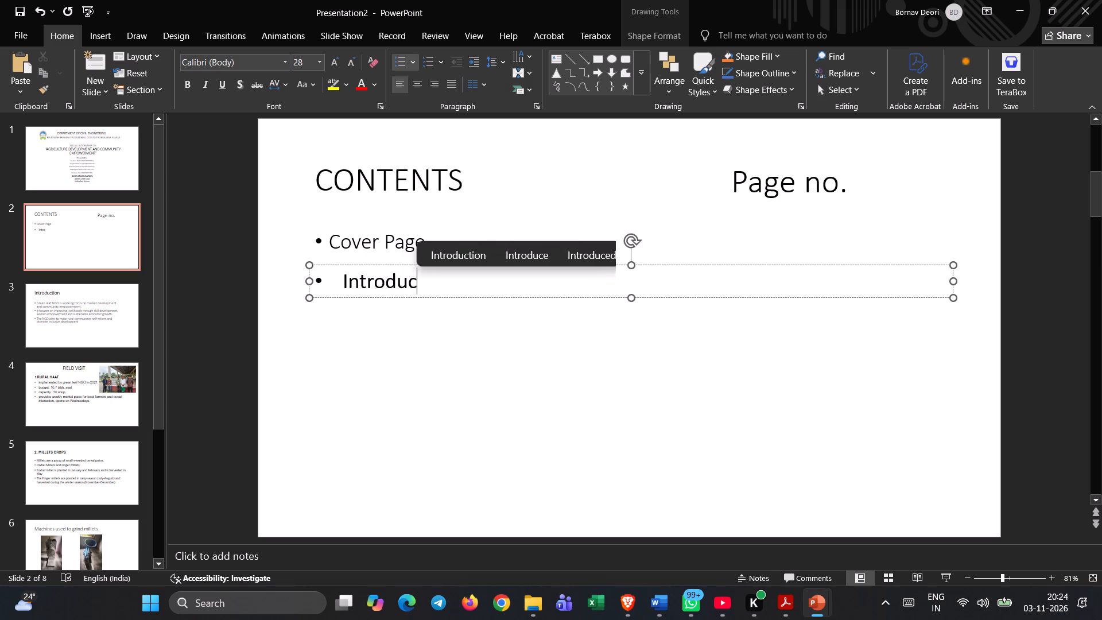
Remove the bullet from the "Introduction" entry.
{"action": "left_click", "coordinate": [343, 284]}
{"action": "key", "text": "BackSpace"}
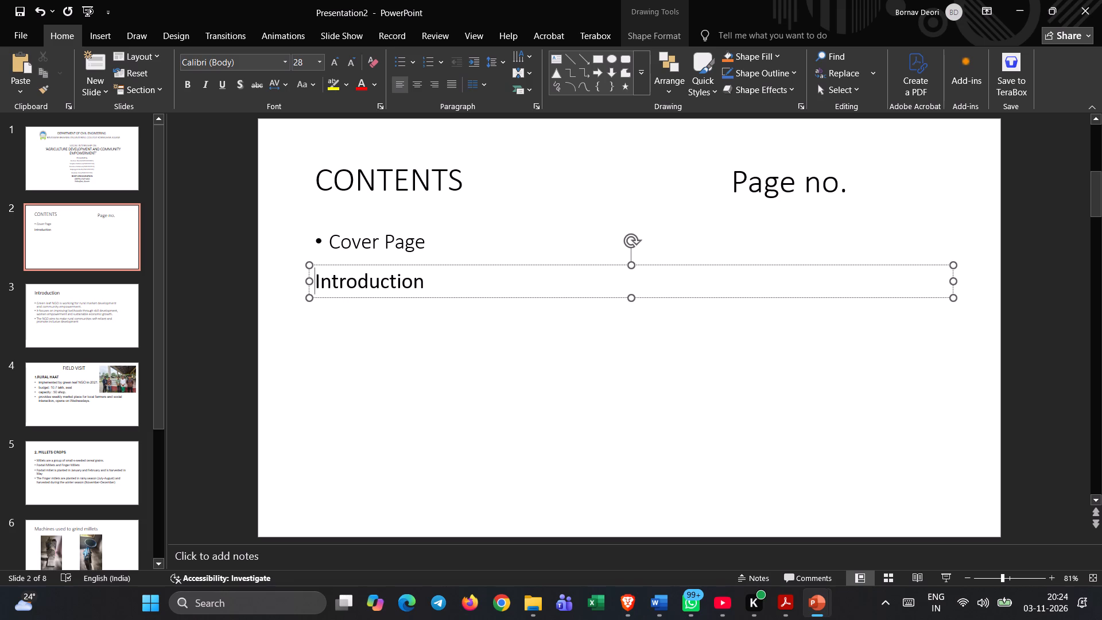
Replace the bullet in front of "Cover Page" with the number "1.".
{"action": "left_click", "coordinate": [322, 237]}
{"action": "left_click", "coordinate": [319, 239]}
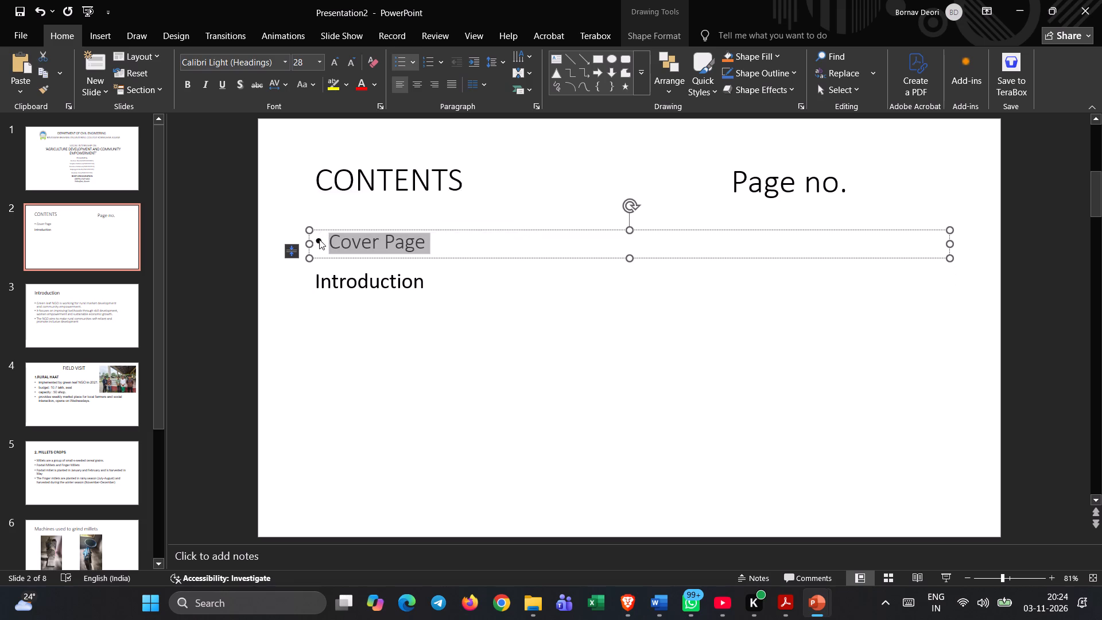
{"action": "left_click", "coordinate": [331, 292]}
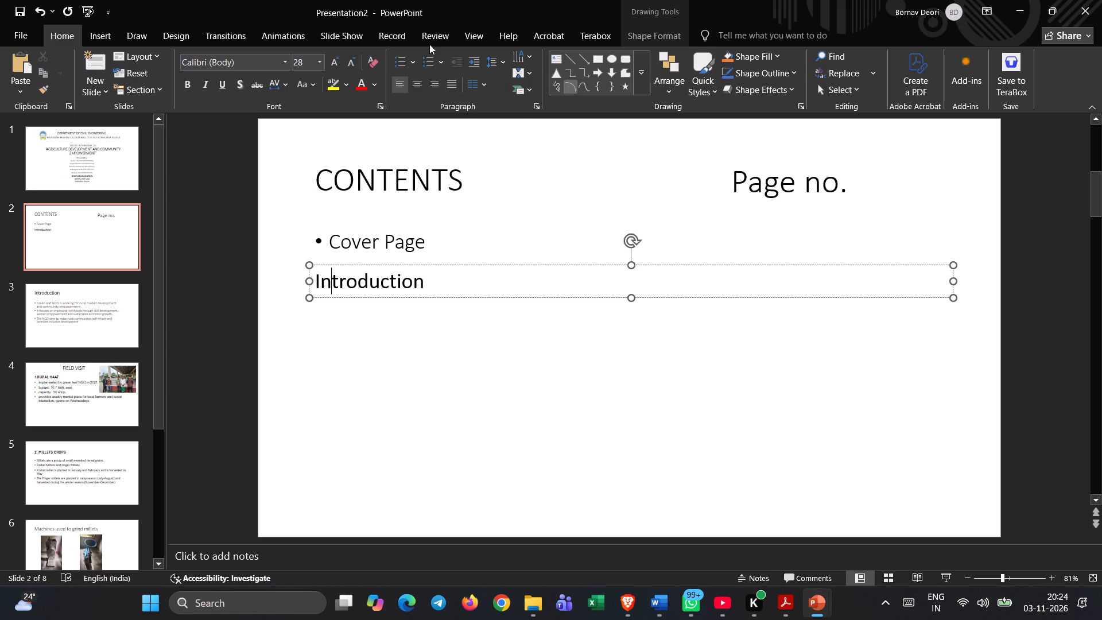
{"action": "left_click", "coordinate": [105, 30]}
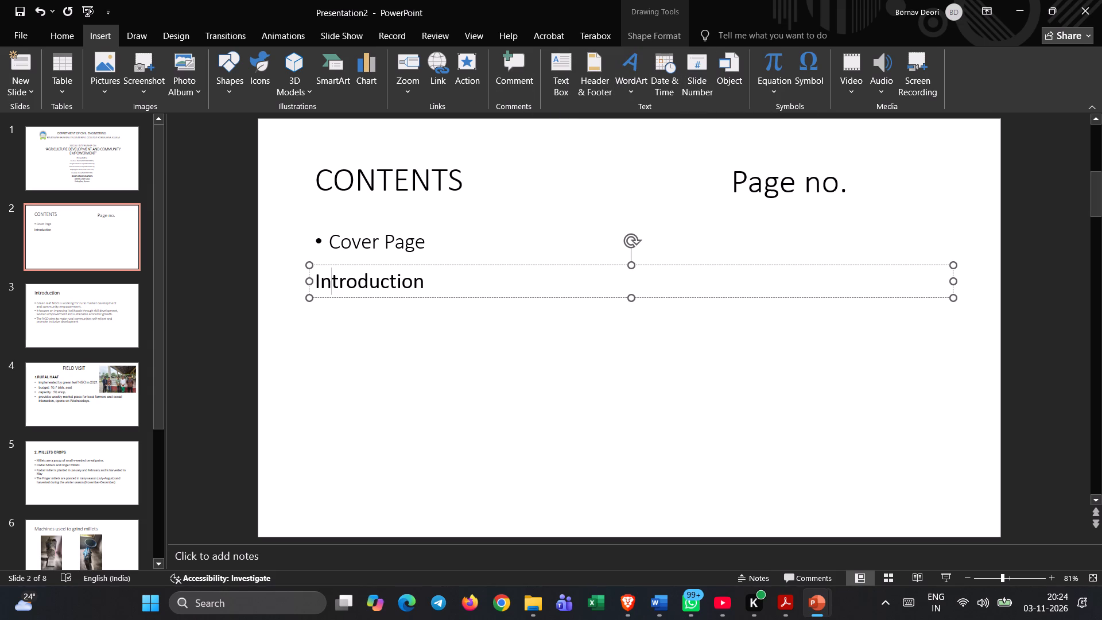
{"action": "left_click", "coordinate": [327, 241]}
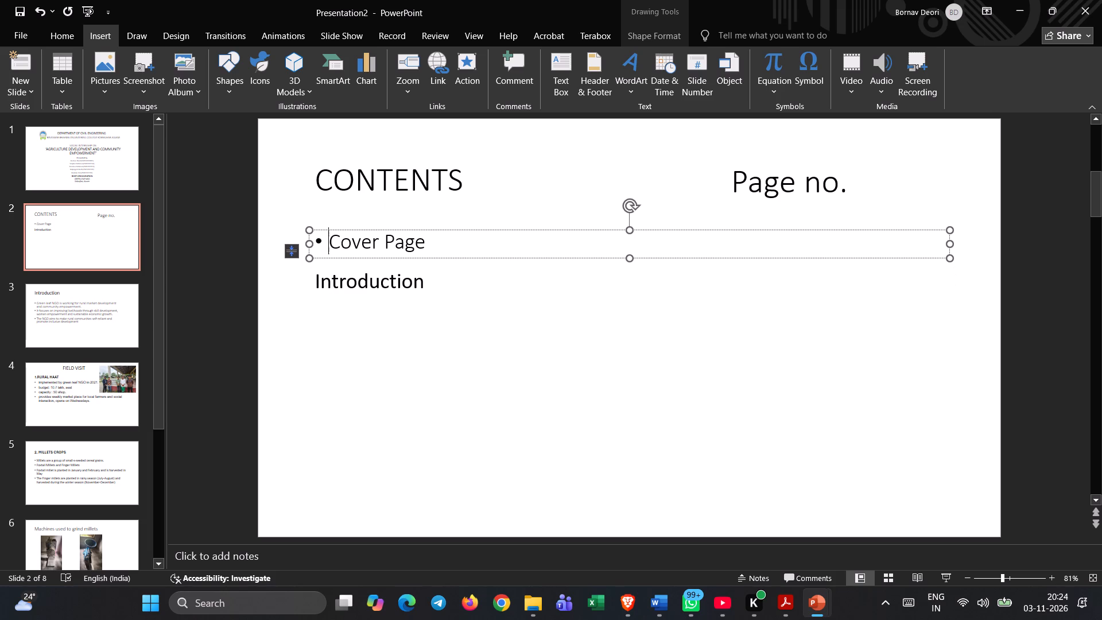
{"action": "key", "text": "BackSpace"}
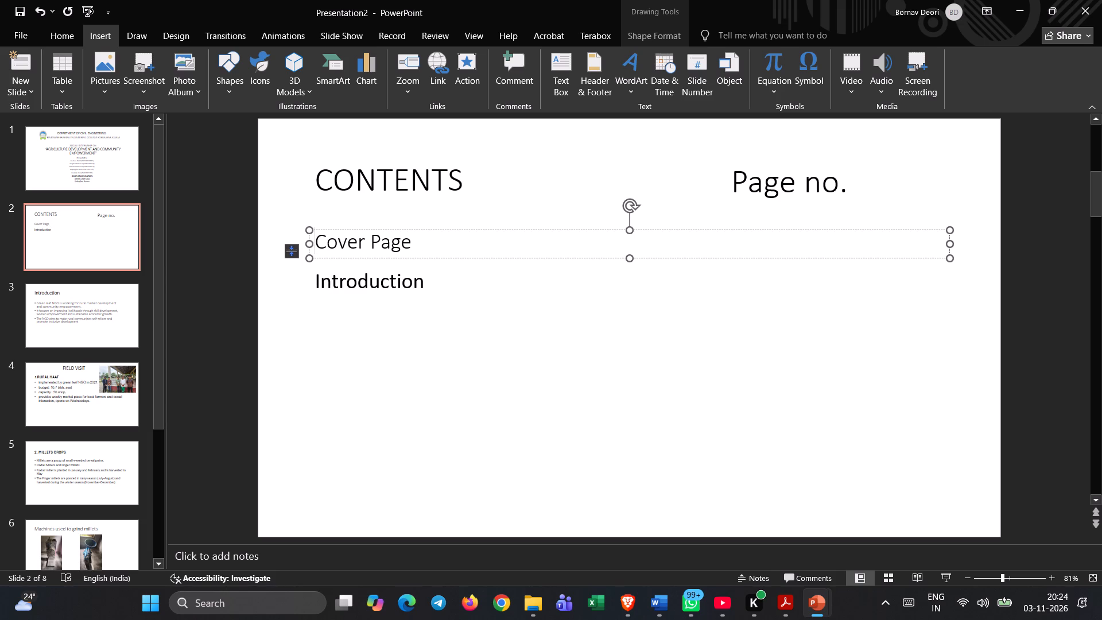
{"action": "key", "text": "1"}
{"action": "key", "text": "period"}
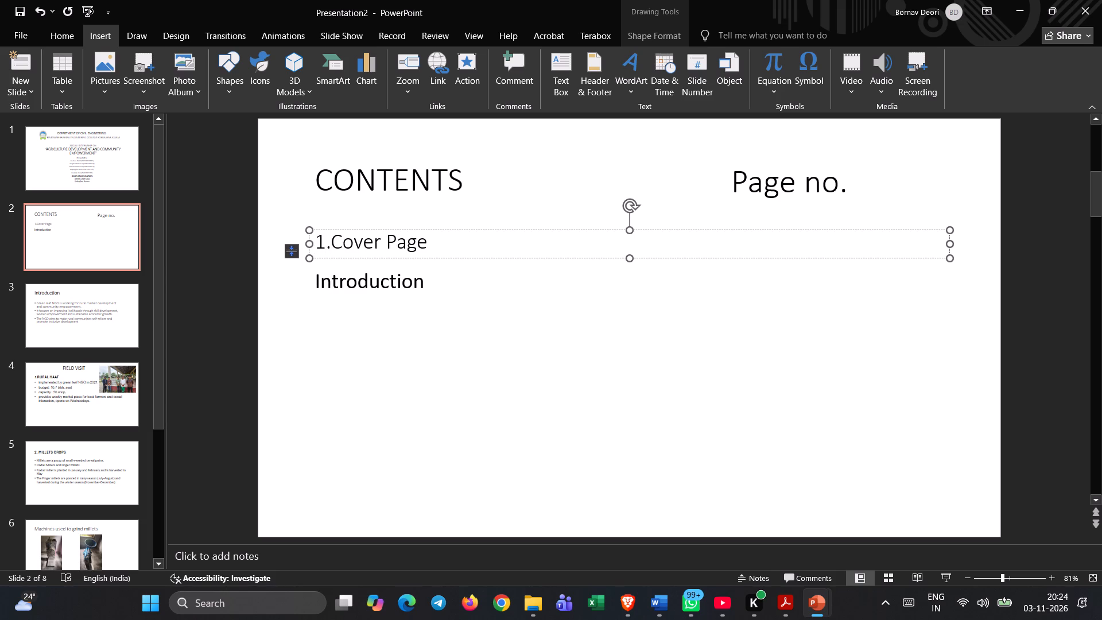
Match the "Introduction" entry to the "Cover Page" entry by setting its font to Calibri Light (Headings).
{"action": "left_click", "coordinate": [67, 32]}
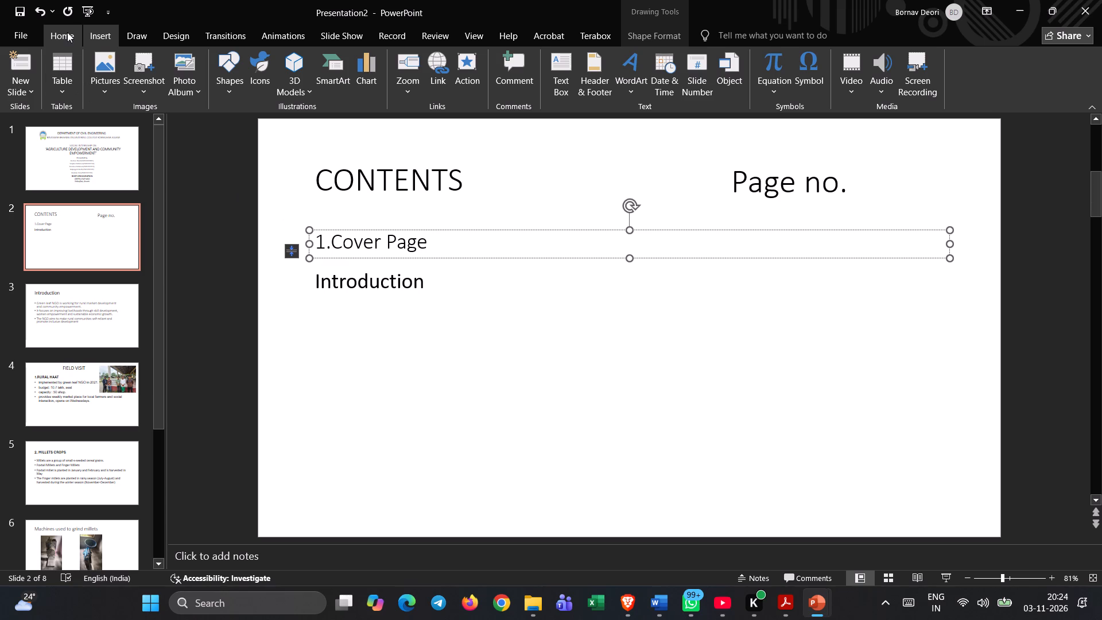
{"action": "left_click_drag", "start_coordinate": [437, 246], "coordinate": [333, 242]}
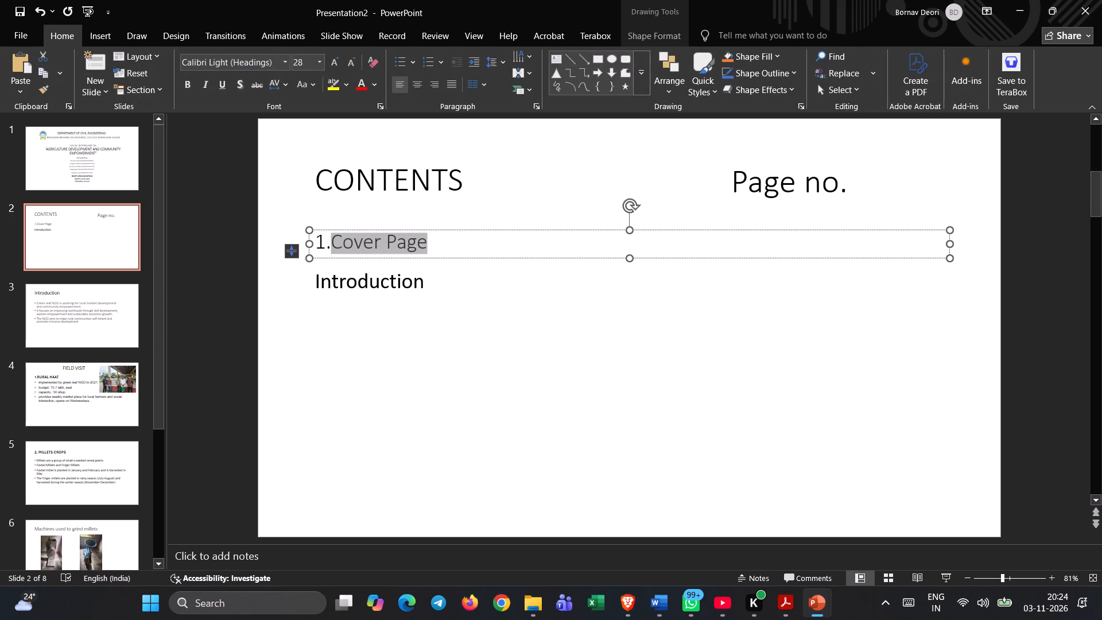
{"action": "left_click_drag", "start_coordinate": [333, 242], "coordinate": [312, 242]}
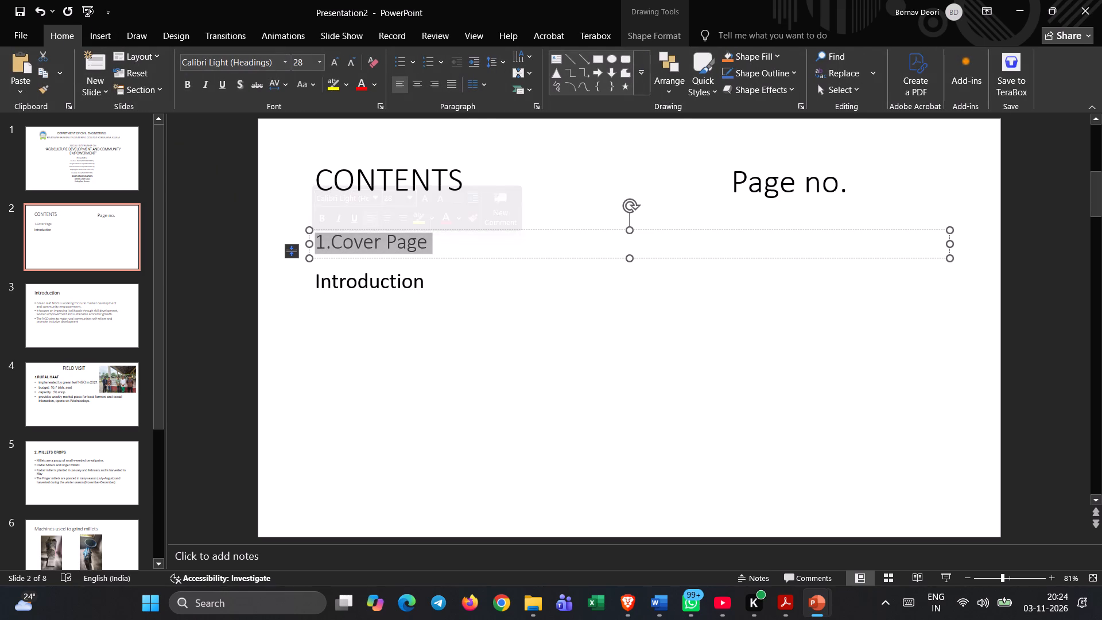
{"action": "left_click_drag", "start_coordinate": [424, 286], "coordinate": [356, 282]}
{"action": "left_click", "coordinate": [286, 61]}
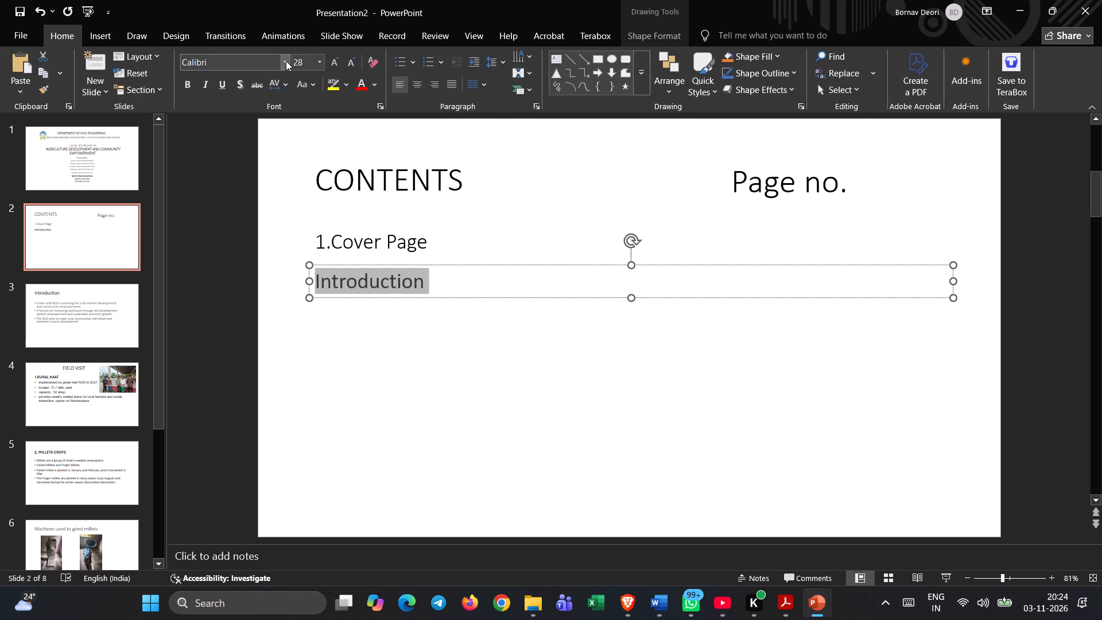
{"action": "left_click", "coordinate": [271, 102]}
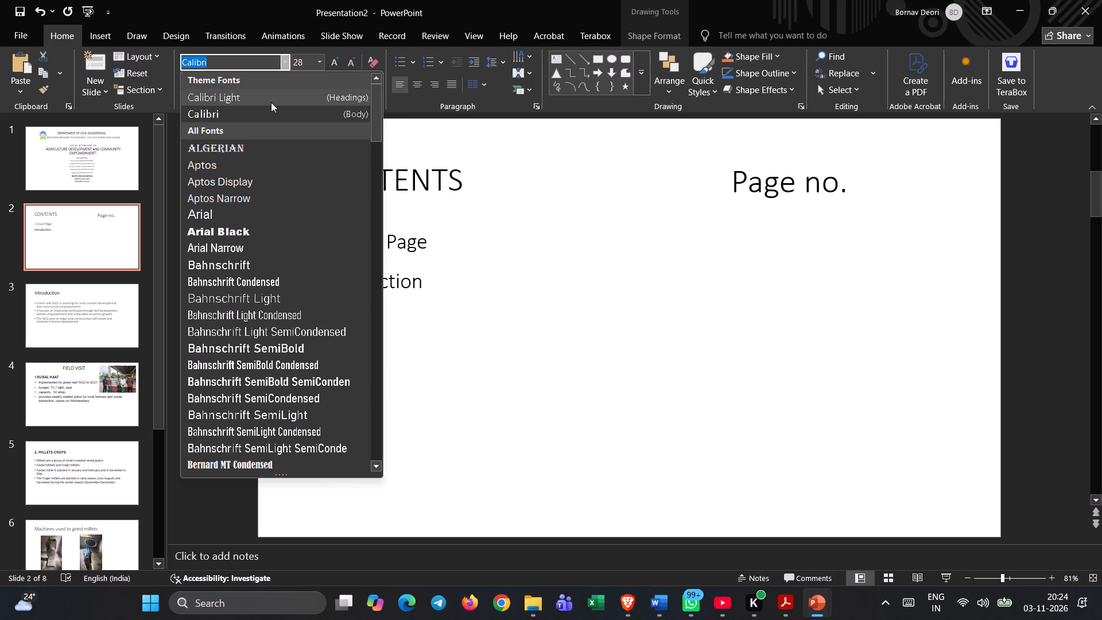
{"action": "left_click", "coordinate": [318, 277]}
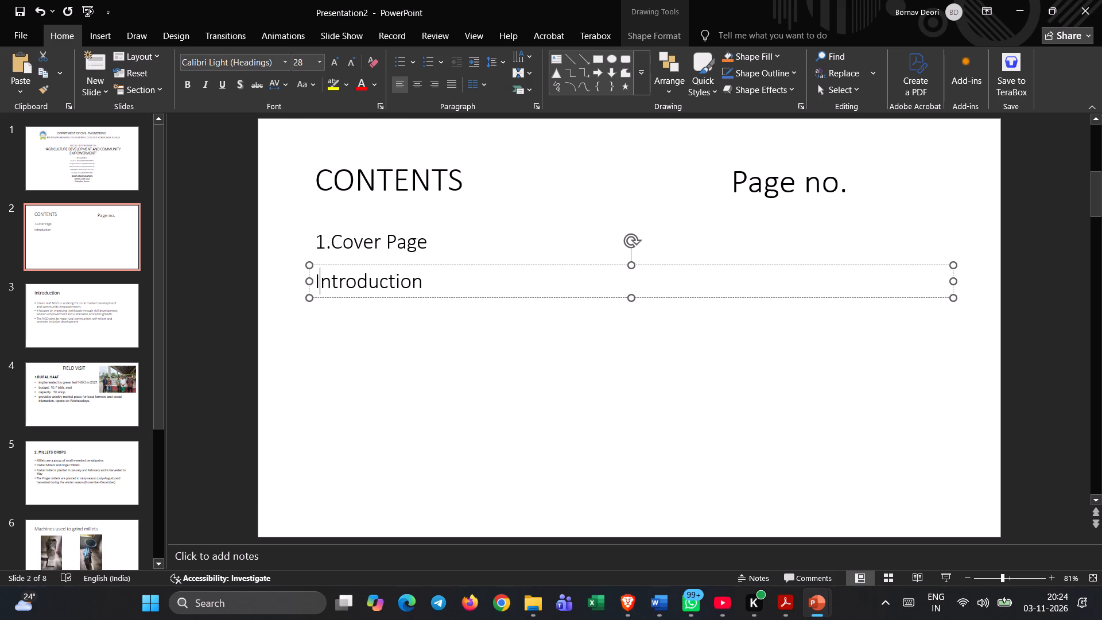
Add the number "2." in front of the "Introduction" entry on the contents slide.
{"action": "left_click", "coordinate": [315, 281]}
{"action": "key", "text": "2"}
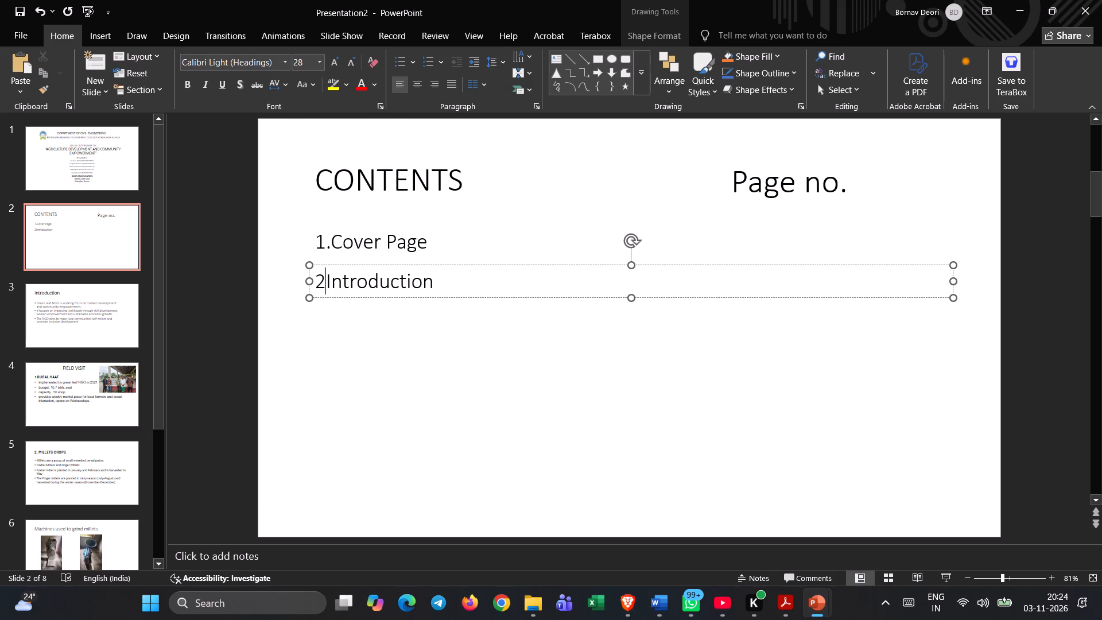
{"action": "key", "text": "period"}
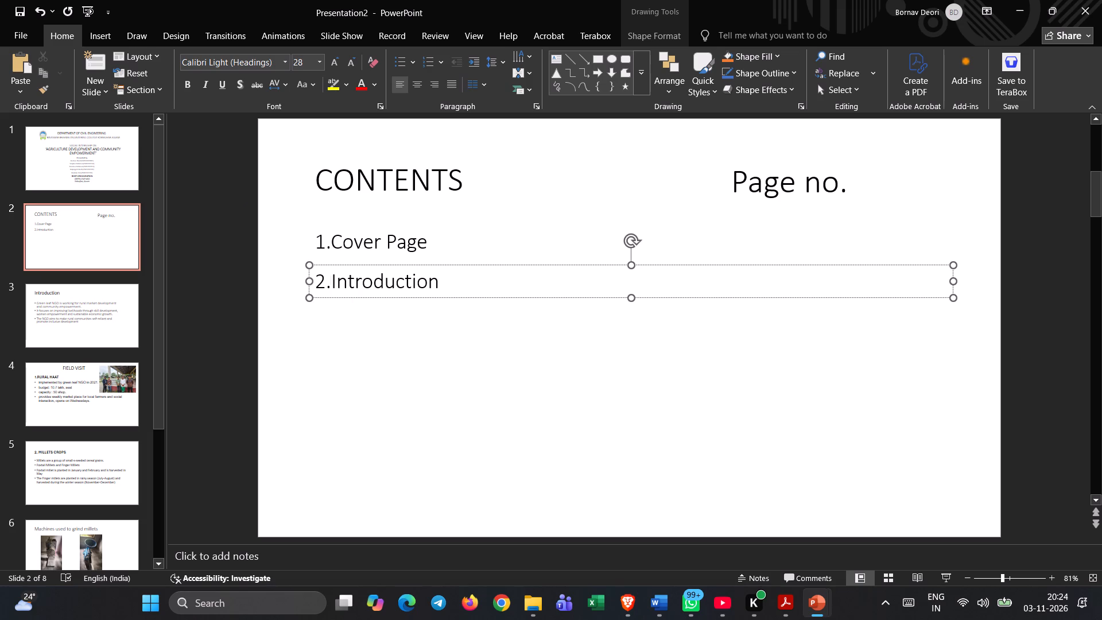
Enter page number "01" on the "Cover Page" line, spaced across with tabs under the "Page no." heading.
{"action": "left_click", "coordinate": [743, 236]}
{"action": "key", "text": "Tab"}
{"action": "key", "text": "Tab"}
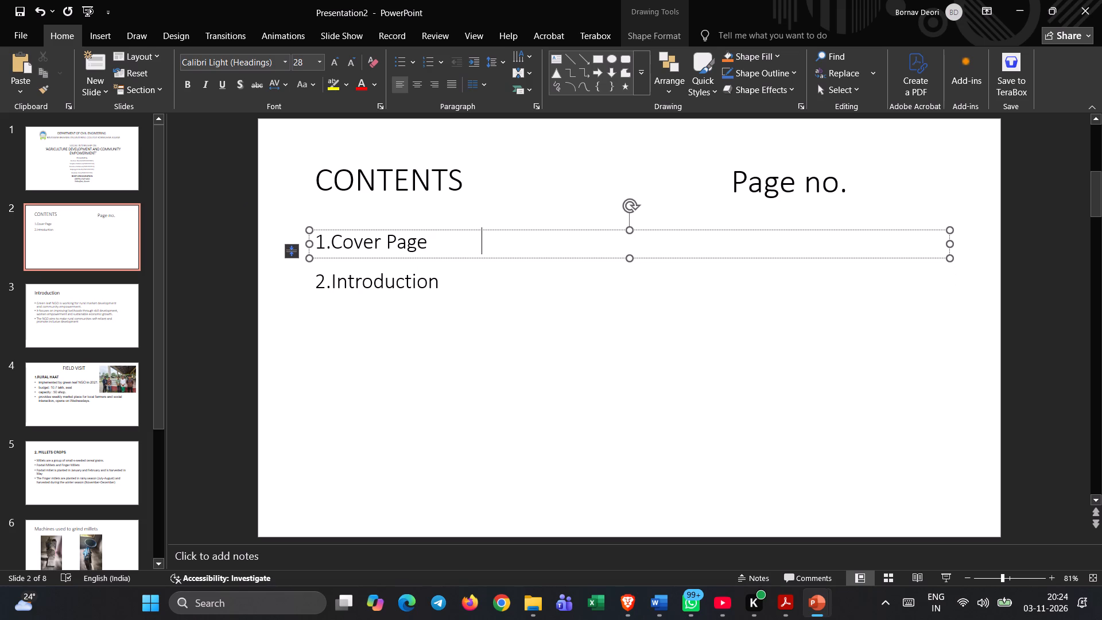
{"action": "key", "text": "Tab"}
{"action": "key", "text": "Tab"}
{"action": "key", "text": "Tab"}
{"action": "key", "text": "Tab"}
{"action": "type", "text": "01"}
Move the "2.Introduction" text box up directly beneath the "1.Cover Page" entry, aligned with its left edge.
{"action": "left_click", "coordinate": [516, 279]}
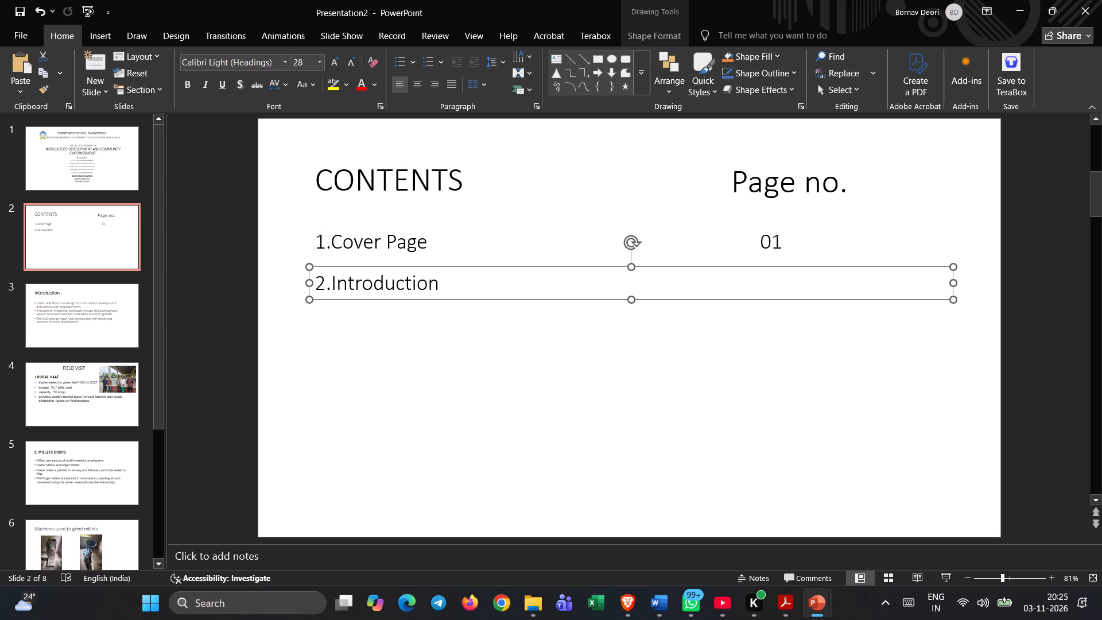
{"action": "left_click", "coordinate": [527, 288]}
{"action": "left_click", "coordinate": [457, 277]}
{"action": "left_click", "coordinate": [443, 285]}
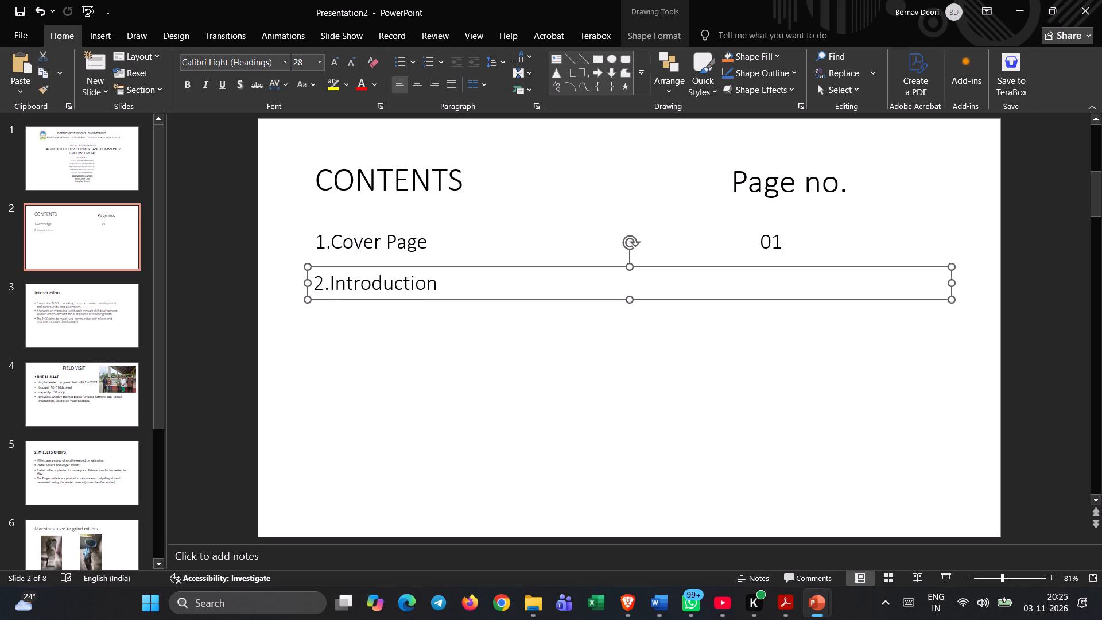
{"action": "left_click_drag", "start_coordinate": [445, 282], "coordinate": [447, 274]}
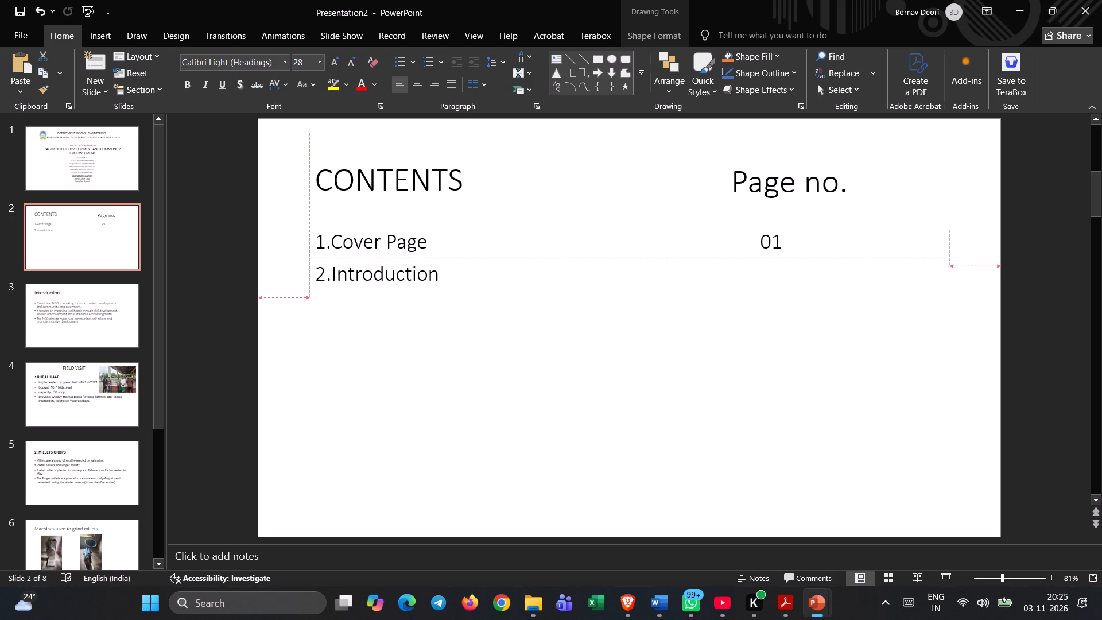
{"action": "left_click_drag", "start_coordinate": [447, 274], "coordinate": [448, 274]}
Add tab spacing after "2.Introduction" to reach the "Page no." column for the entry's page number.
{"action": "left_click", "coordinate": [434, 273]}
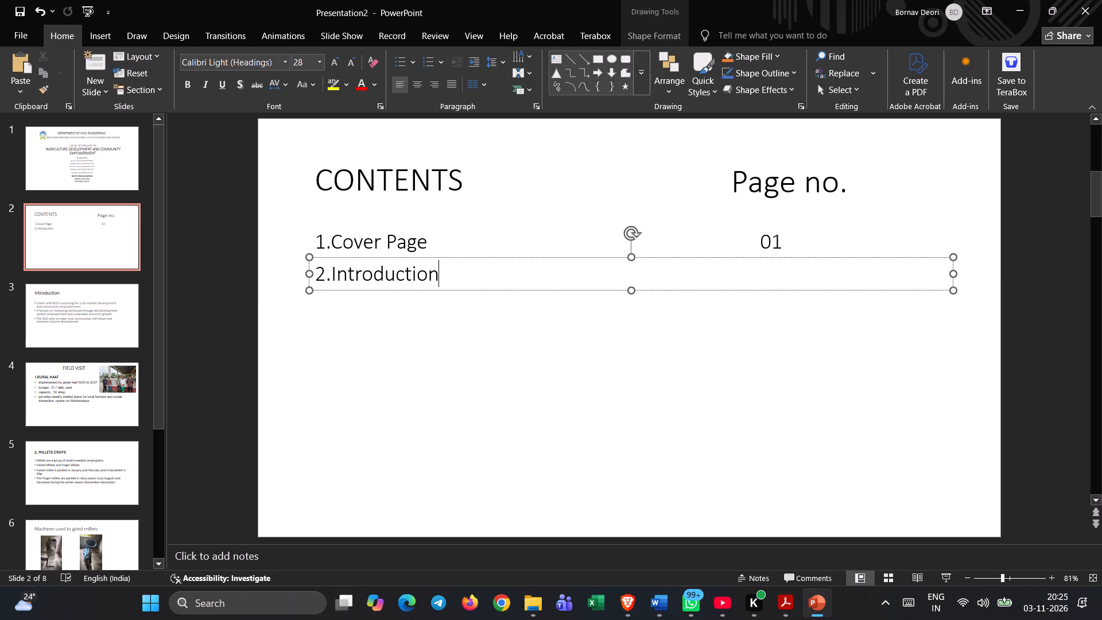
{"action": "key", "text": "Tab"}
{"action": "key", "text": "Tab"}
{"action": "key", "text": "Tab"}
{"action": "key", "text": "Tab"}
{"action": "key", "text": "Tab"}
{"action": "key", "text": "Tab"}
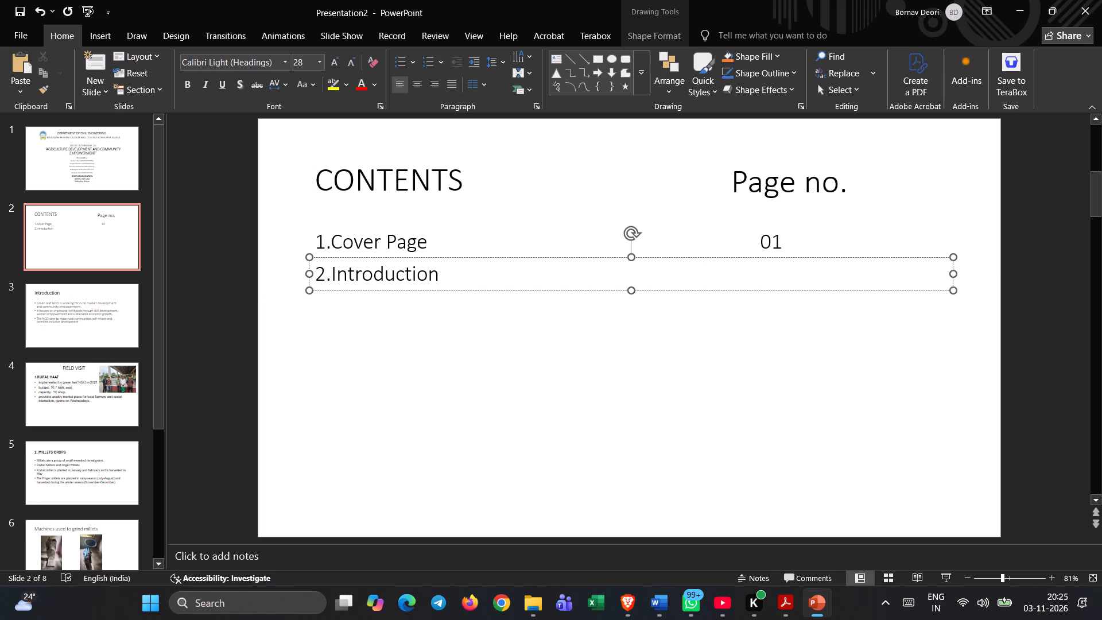
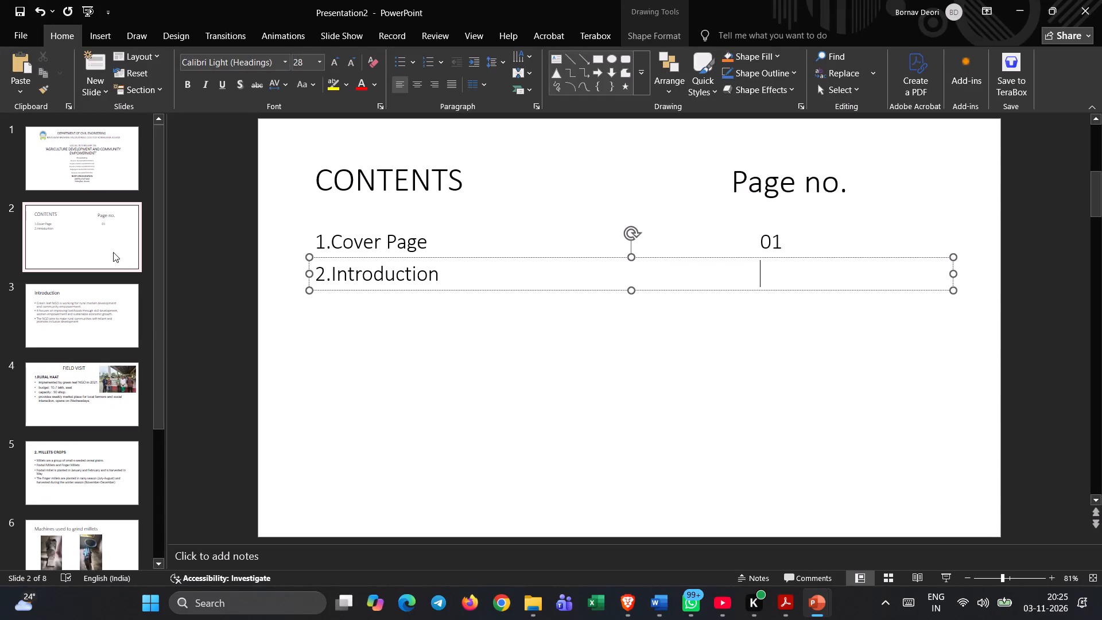
Cut the contents slide with the numbered entries and page numbers out of the presentation.
{"action": "right_click", "coordinate": [104, 243]}
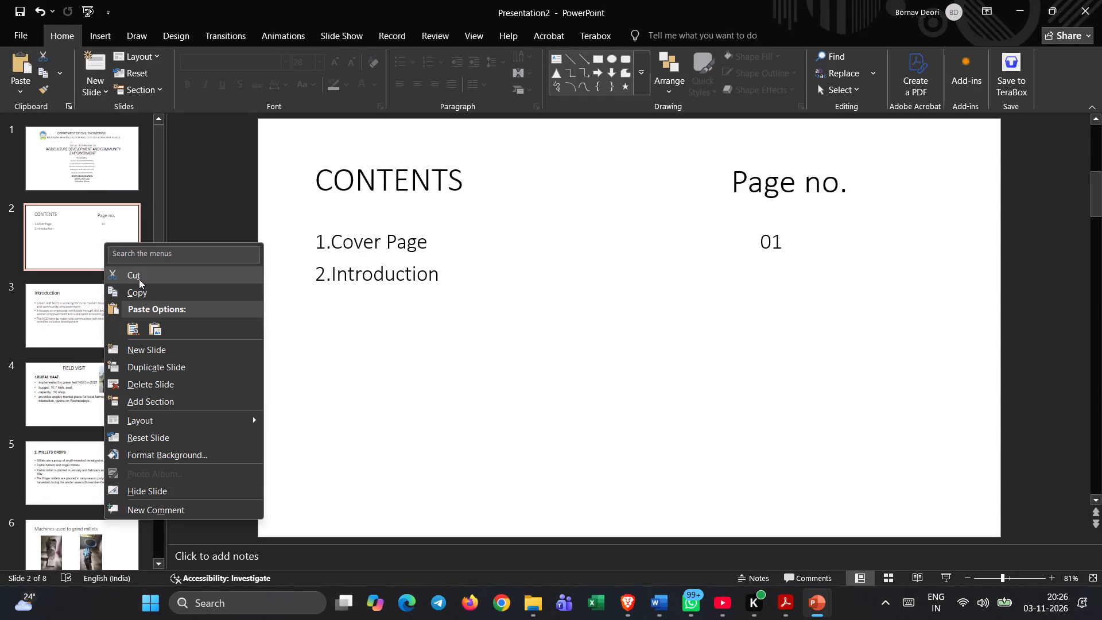
{"action": "left_click", "coordinate": [139, 279]}
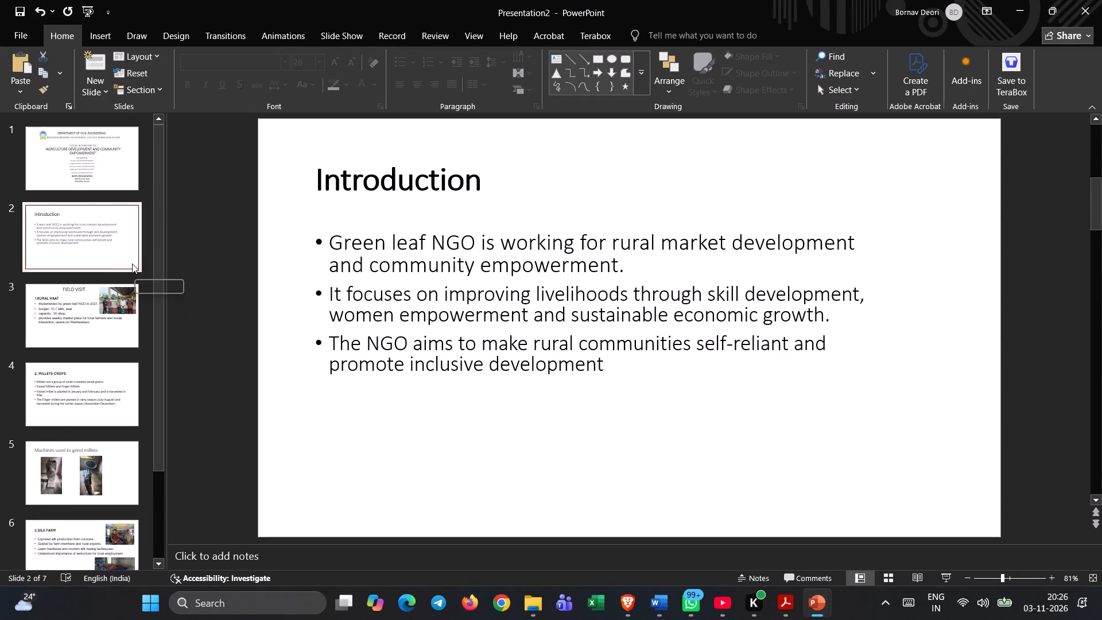
Add a new title-and-content slide at the end, after the slide with the bamboo trays and cocoons pictures.
{"action": "scroll", "coordinate": [106, 184], "scroll_direction": "down", "scroll_amount": 3}
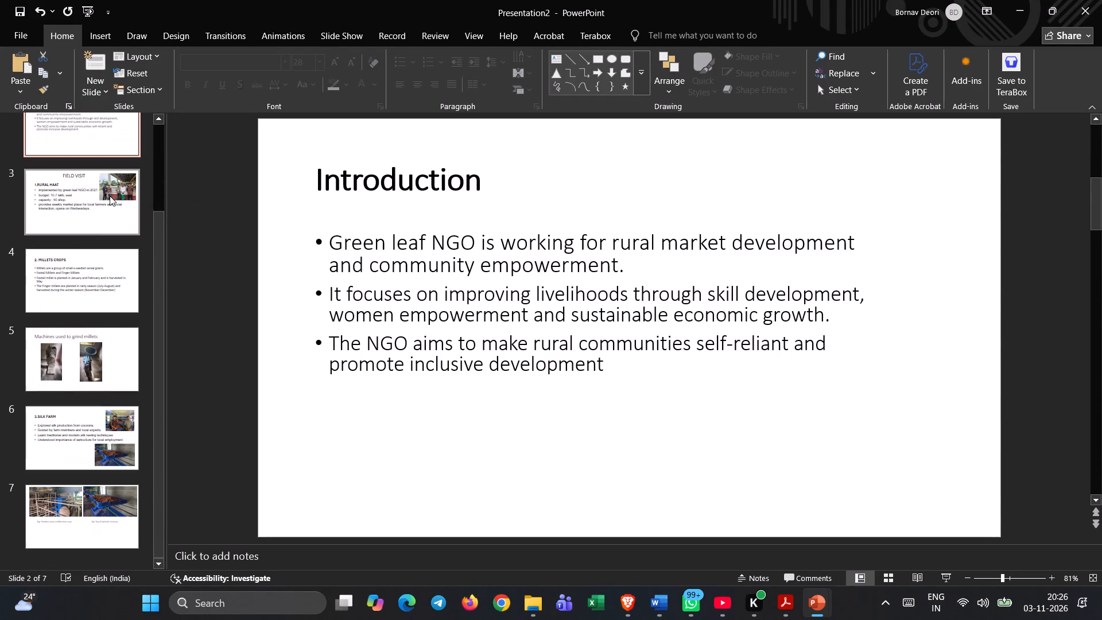
{"action": "left_click", "coordinate": [91, 277]}
{"action": "left_click", "coordinate": [81, 451]}
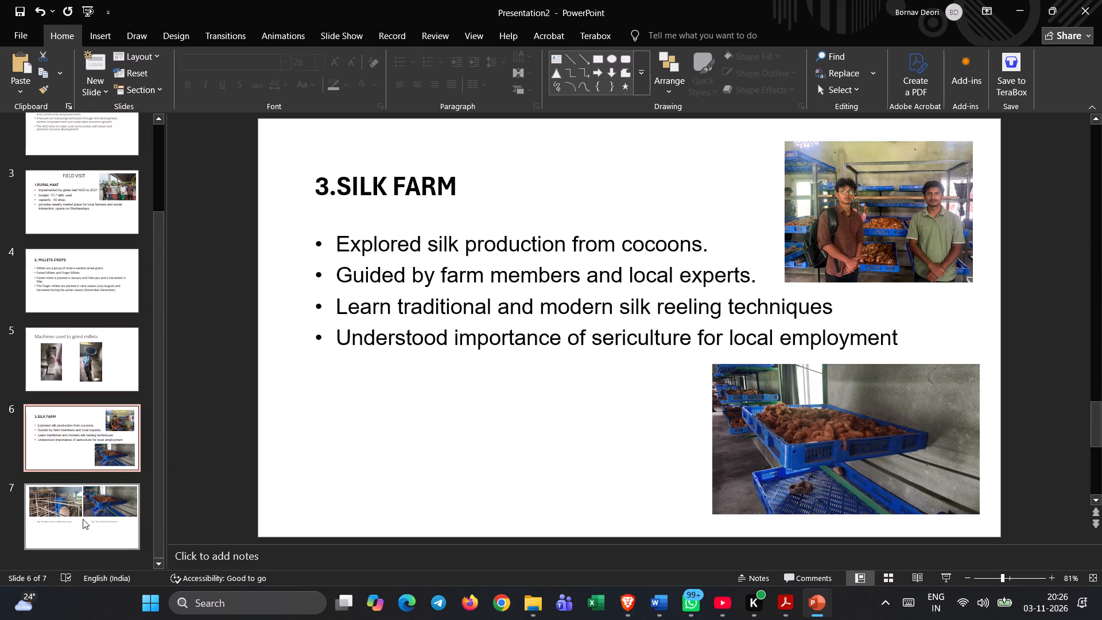
{"action": "left_click", "coordinate": [83, 522]}
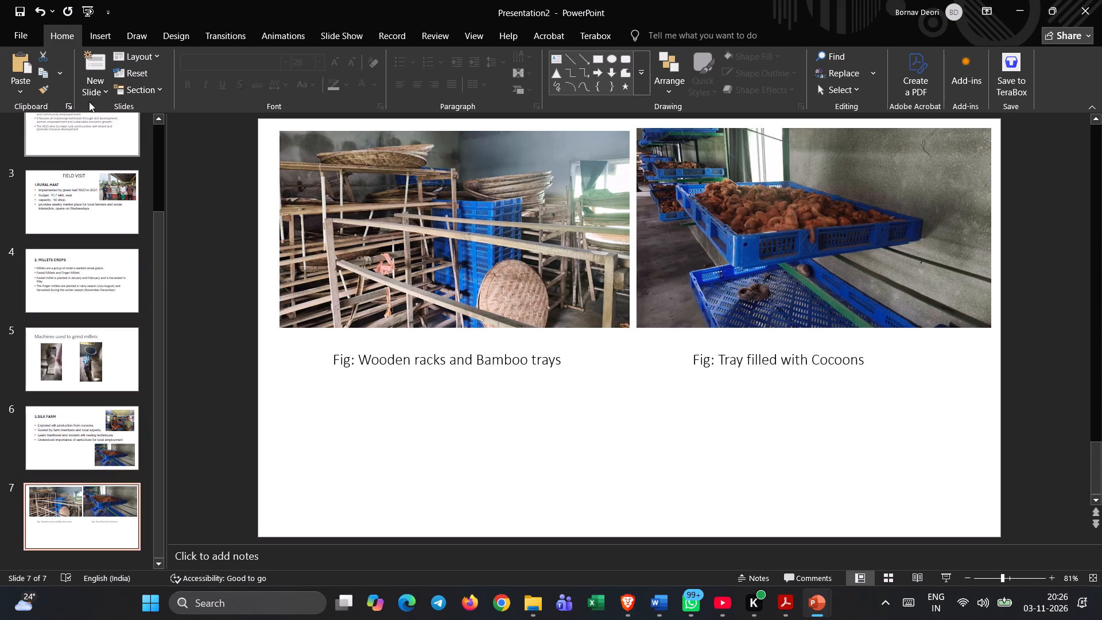
{"action": "left_click", "coordinate": [98, 71]}
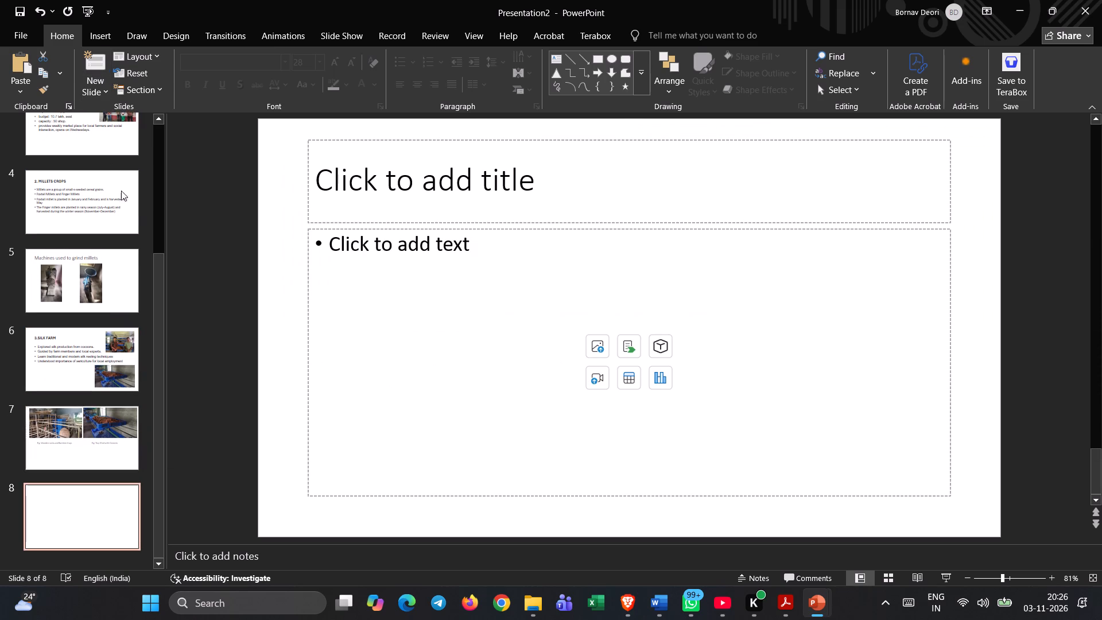
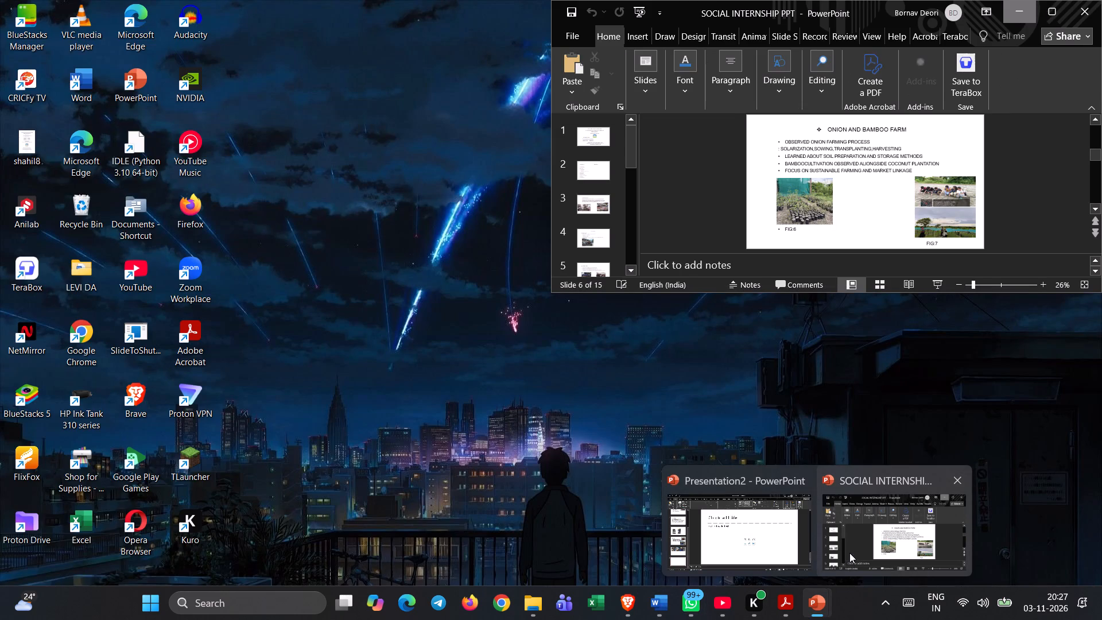
Place the SOCIAL INTERNSHIP PPT presentation side by side with Presentation2 and open its conclusion slide, slide 7.
{"action": "left_click", "coordinate": [849, 553]}
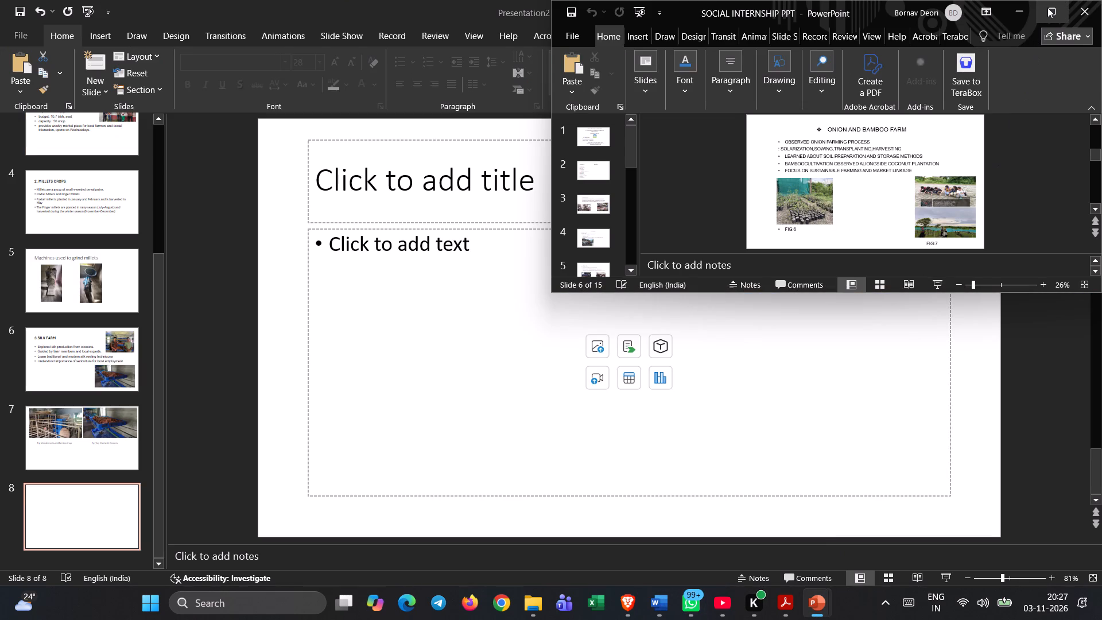
{"action": "left_click", "coordinate": [1006, 42]}
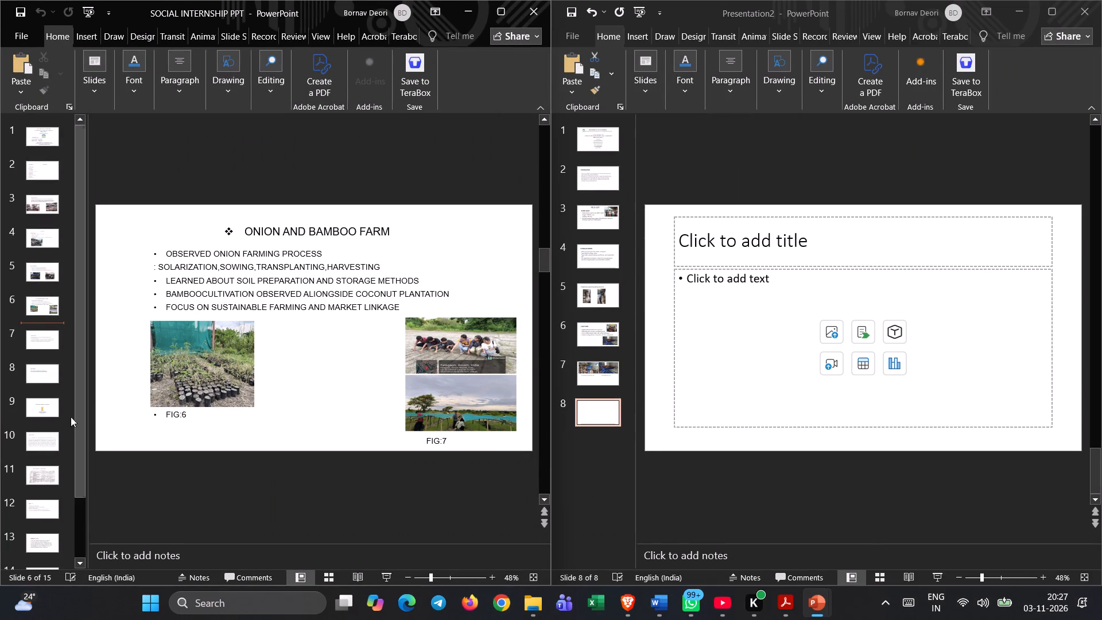
{"action": "left_click", "coordinate": [51, 412]}
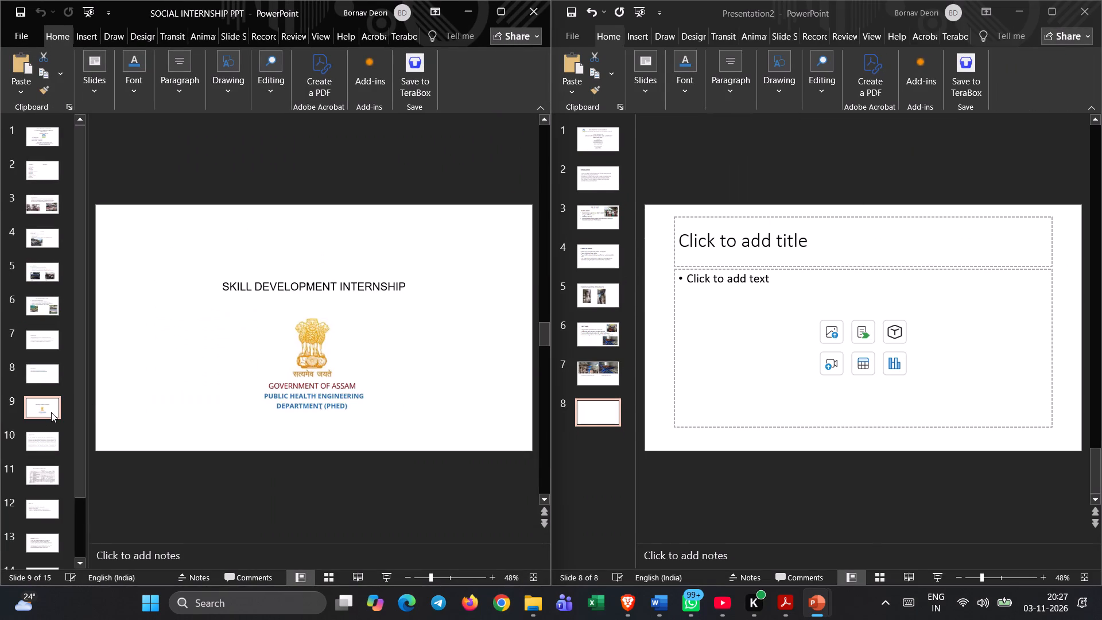
{"action": "left_click", "coordinate": [37, 311]}
{"action": "left_click", "coordinate": [42, 340]}
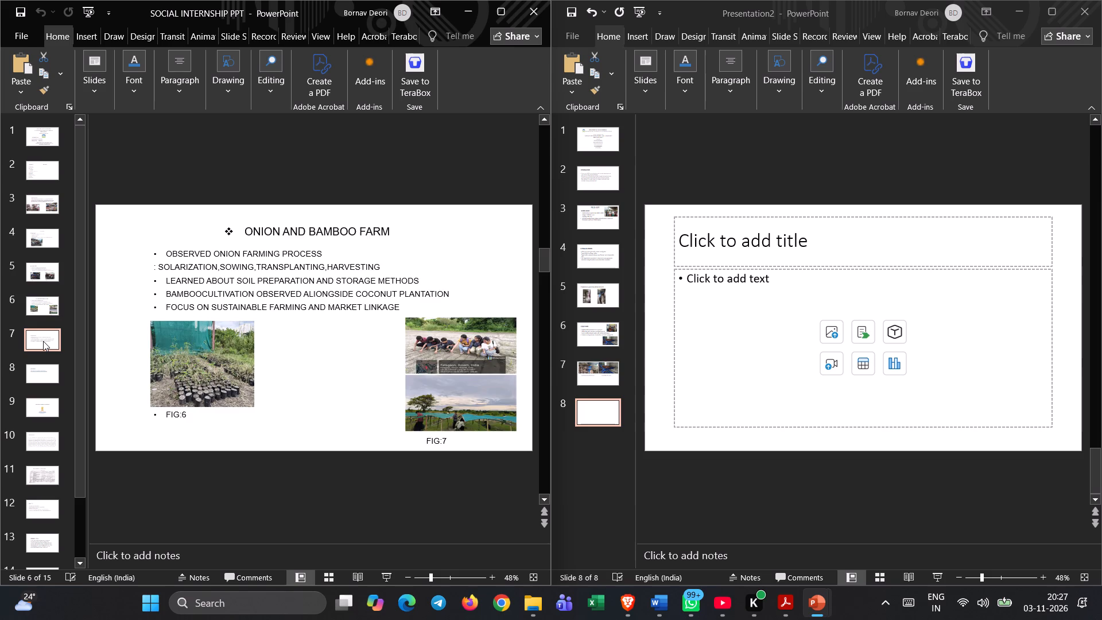
Enter the title CONCLUSION on the new slide 8 of Presentation2 and make it bold.
{"action": "left_click", "coordinate": [724, 243]}
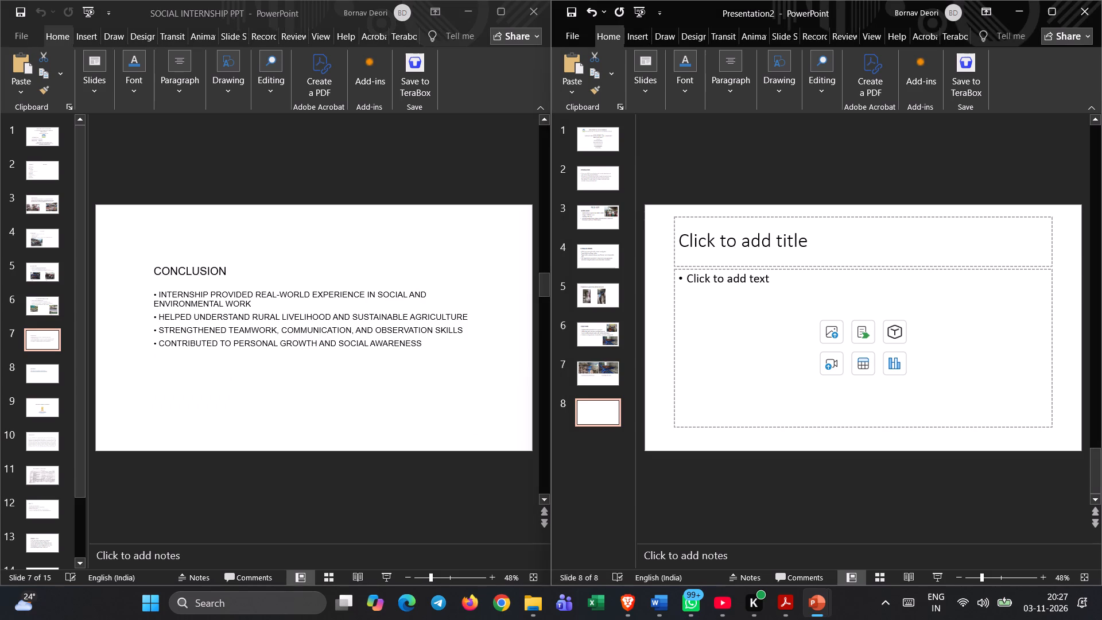
{"action": "left_click", "coordinate": [724, 251]}
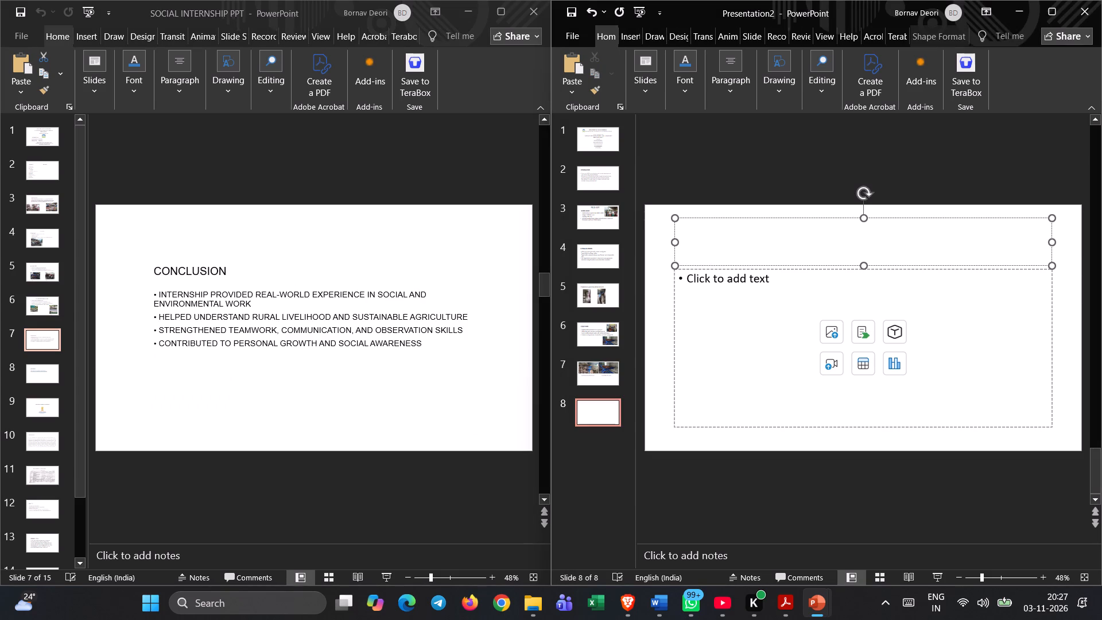
{"action": "type", "text": "CONCLUSIO"}
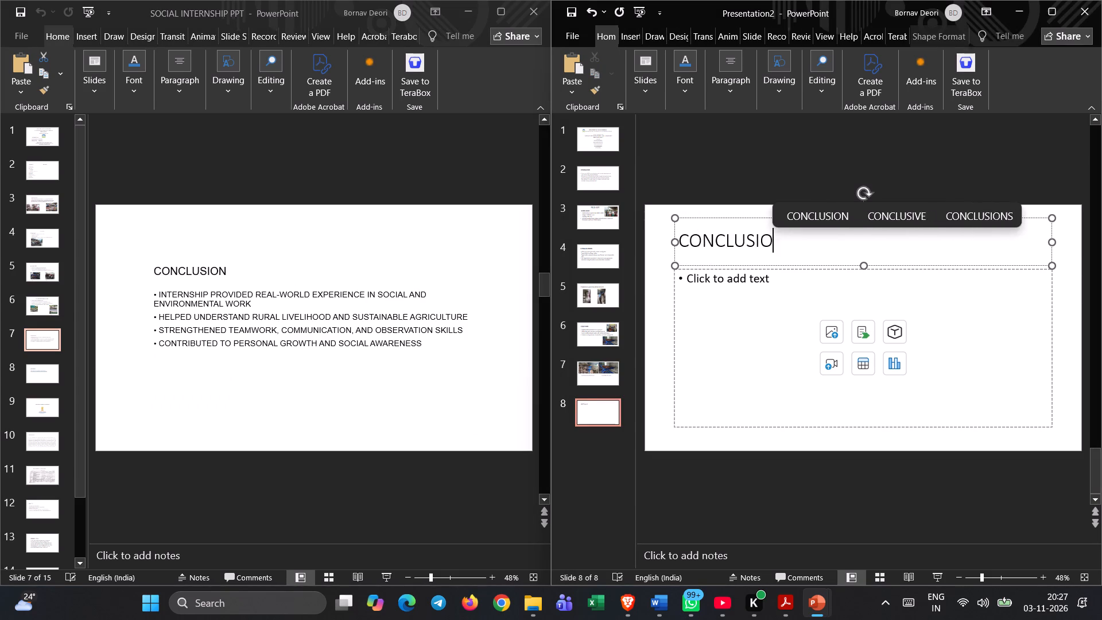
{"action": "key", "text": "n"}
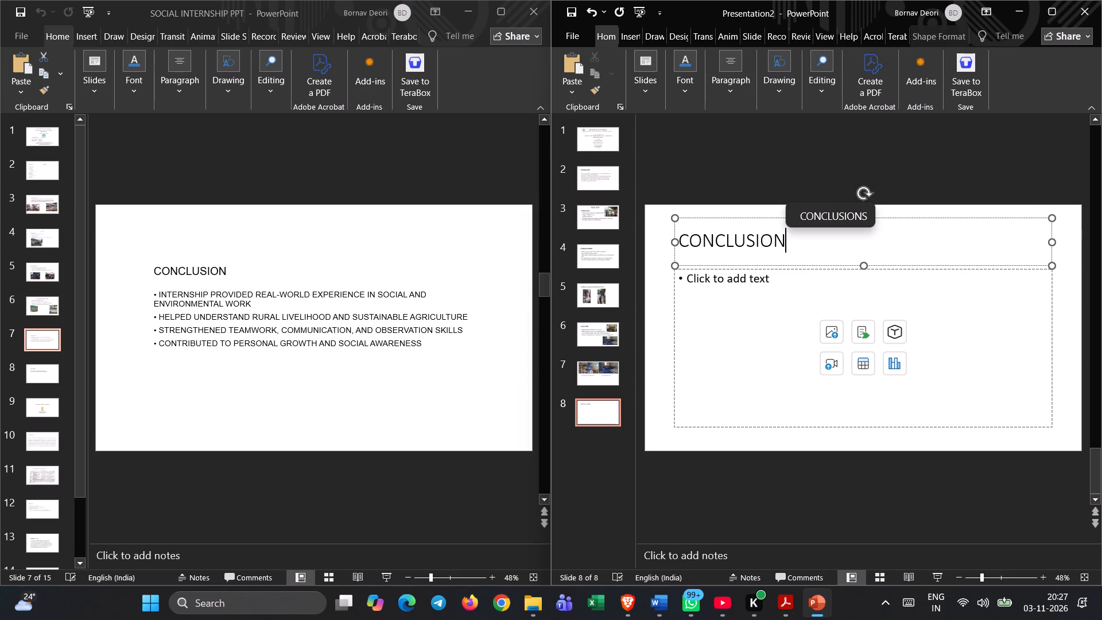
{"action": "left_click_drag", "start_coordinate": [789, 245], "coordinate": [715, 246]}
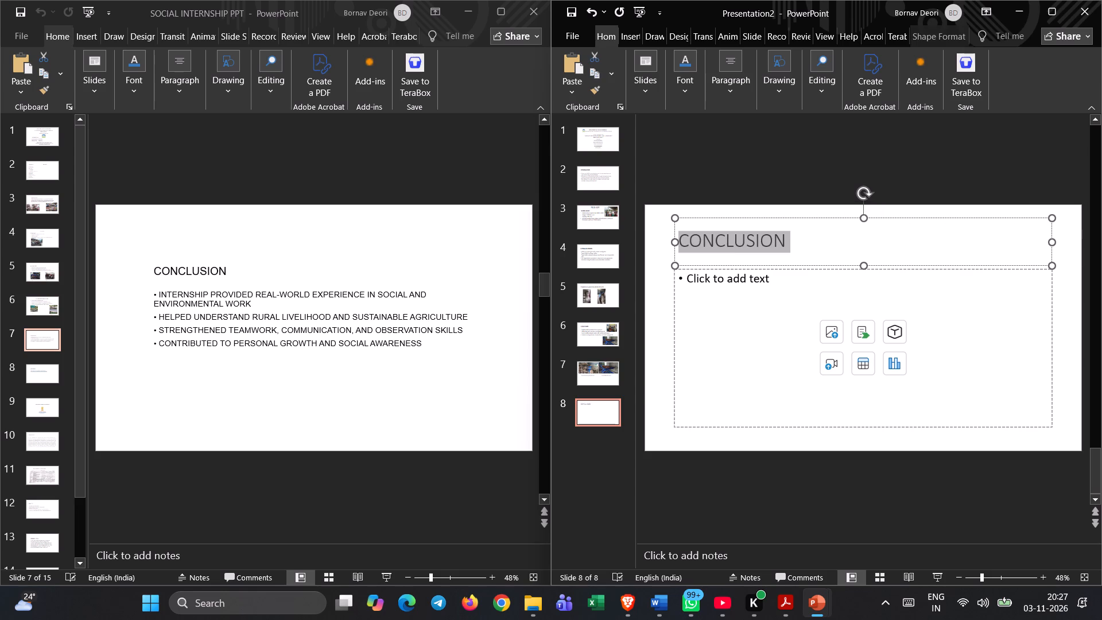
{"action": "left_click_drag", "start_coordinate": [715, 246], "coordinate": [714, 246]}
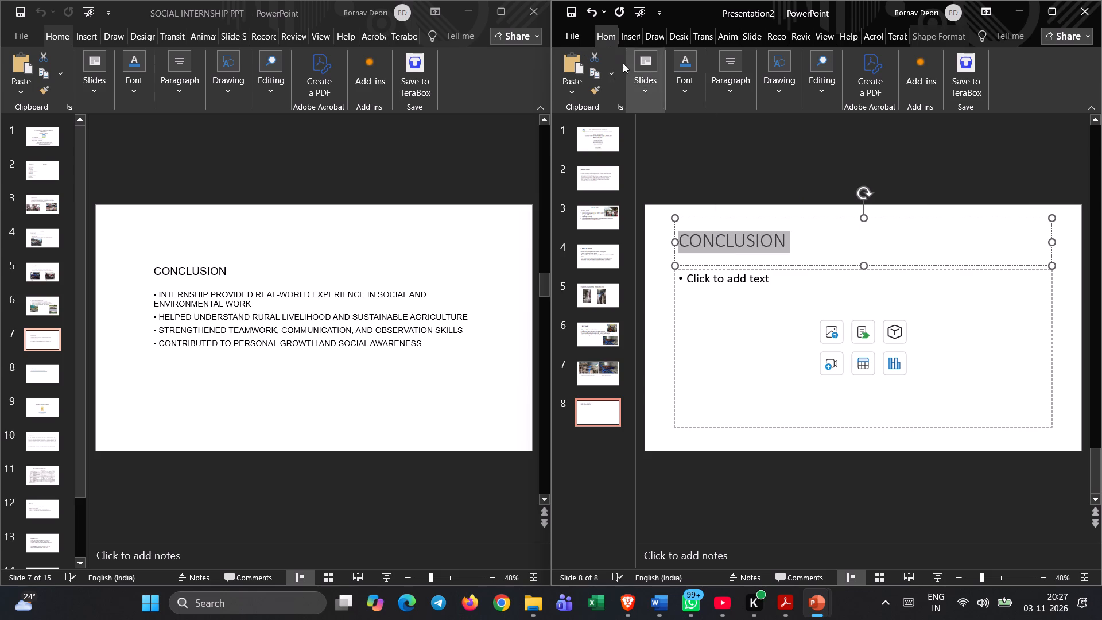
{"action": "right_click", "coordinate": [787, 237]}
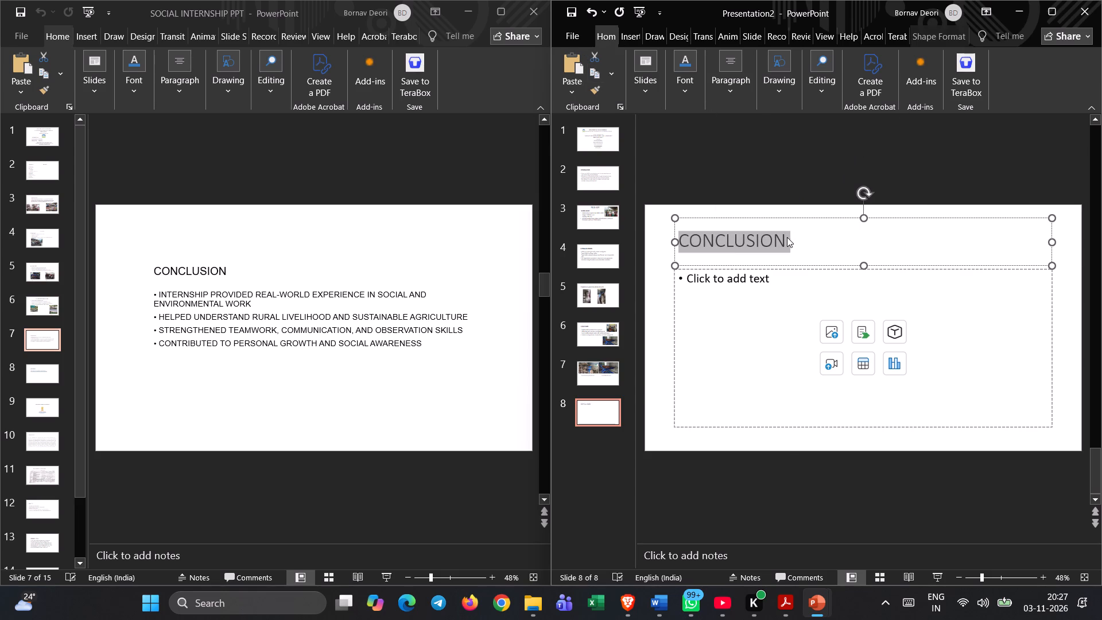
{"action": "left_click", "coordinate": [798, 213]}
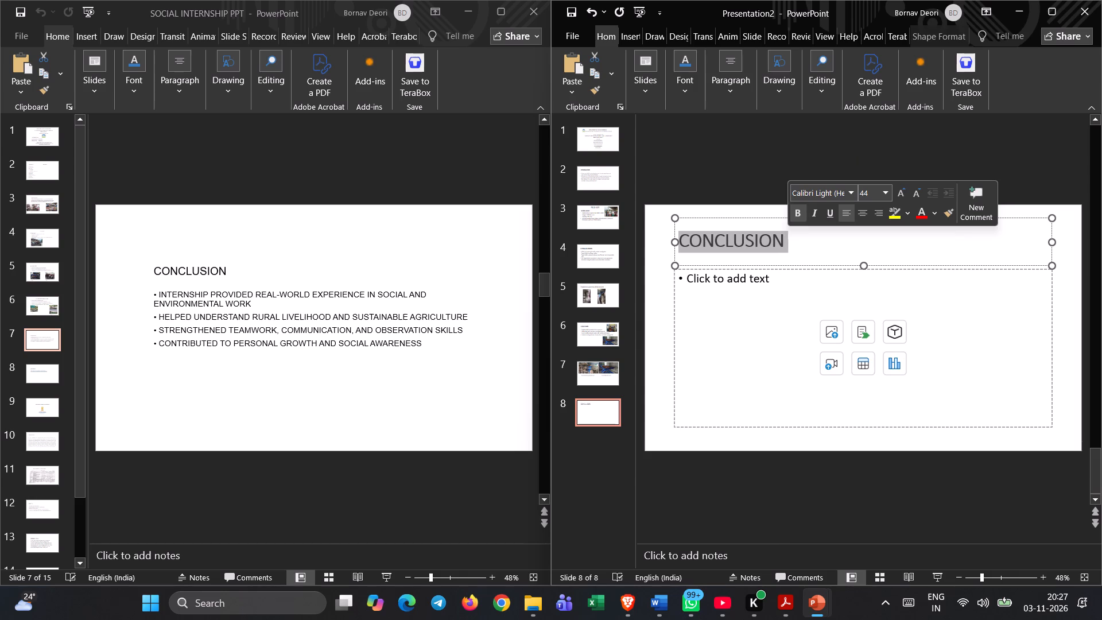
Copy the four conclusion points from SOCIAL INTERNSHIP PPT into the body placeholder of Presentation2's CONCLUSION slide.
{"action": "left_click", "coordinate": [785, 279]}
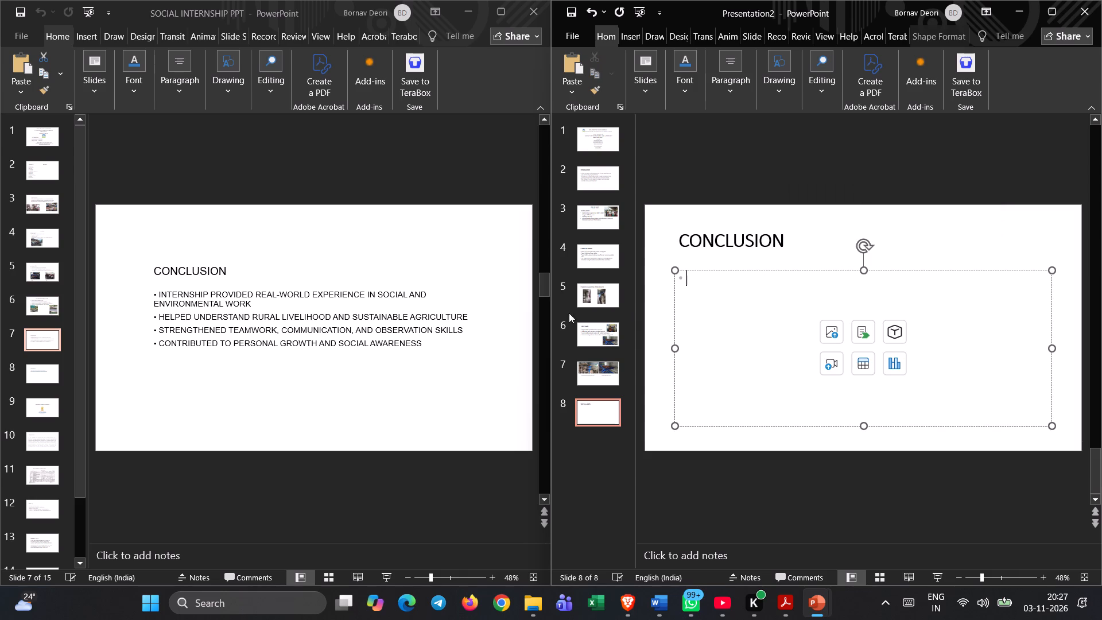
{"action": "left_click", "coordinate": [158, 290]}
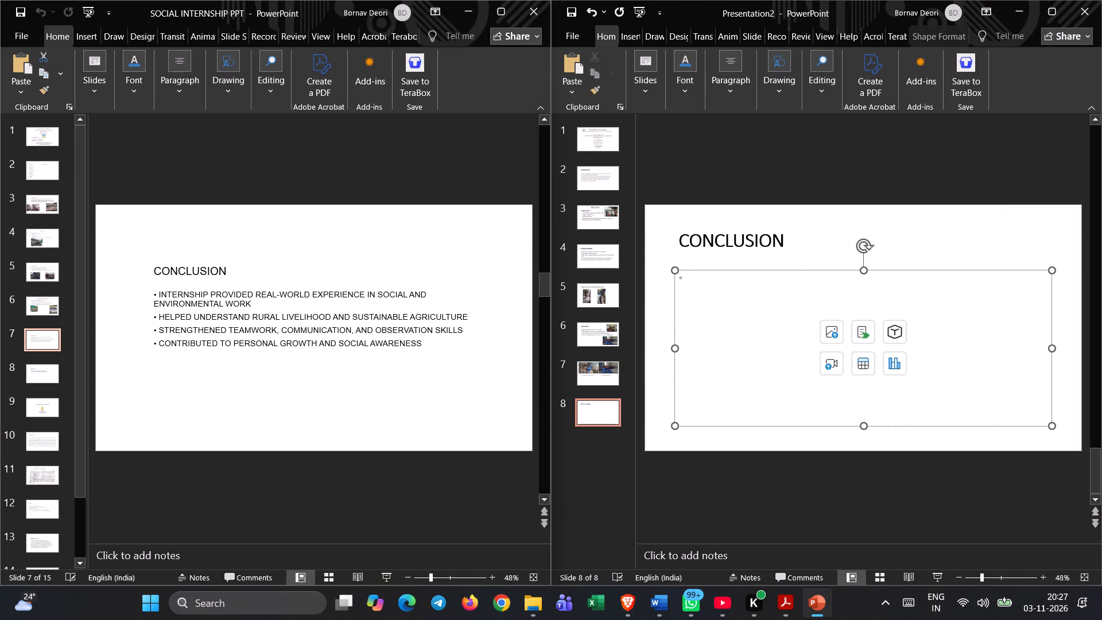
{"action": "left_click_drag", "start_coordinate": [159, 290], "coordinate": [402, 371]}
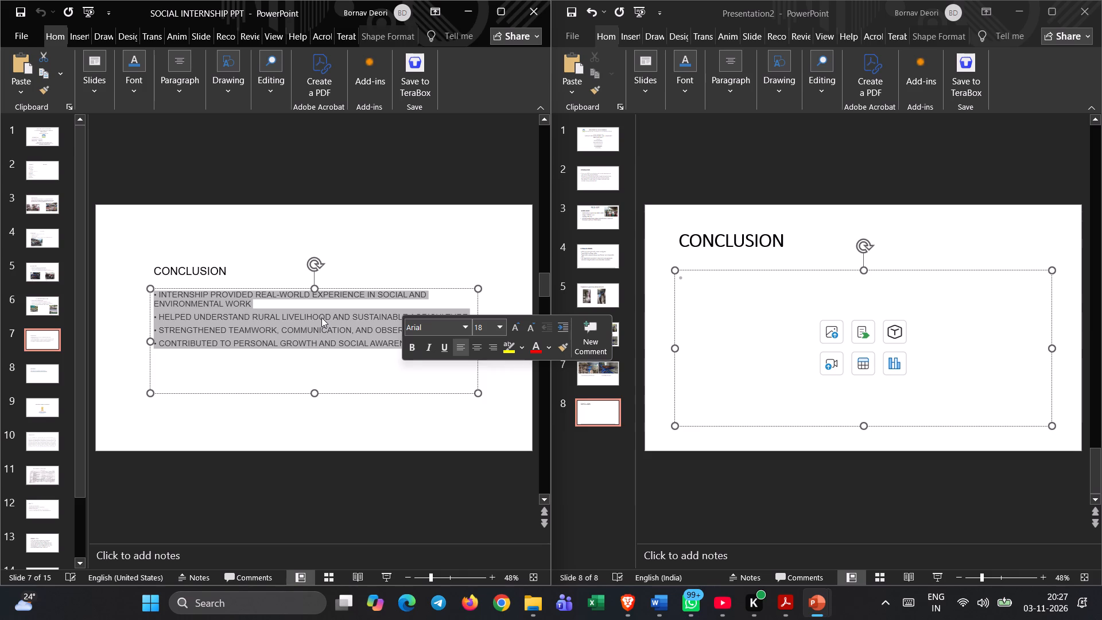
{"action": "key", "text": "ctrl+c"}
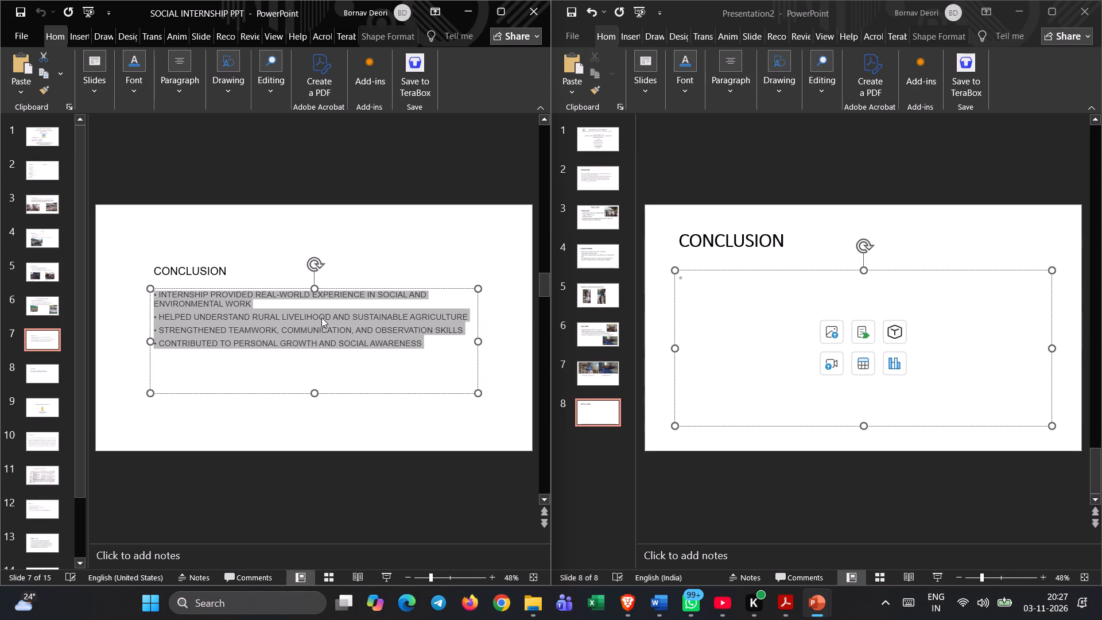
{"action": "left_click", "coordinate": [685, 274]}
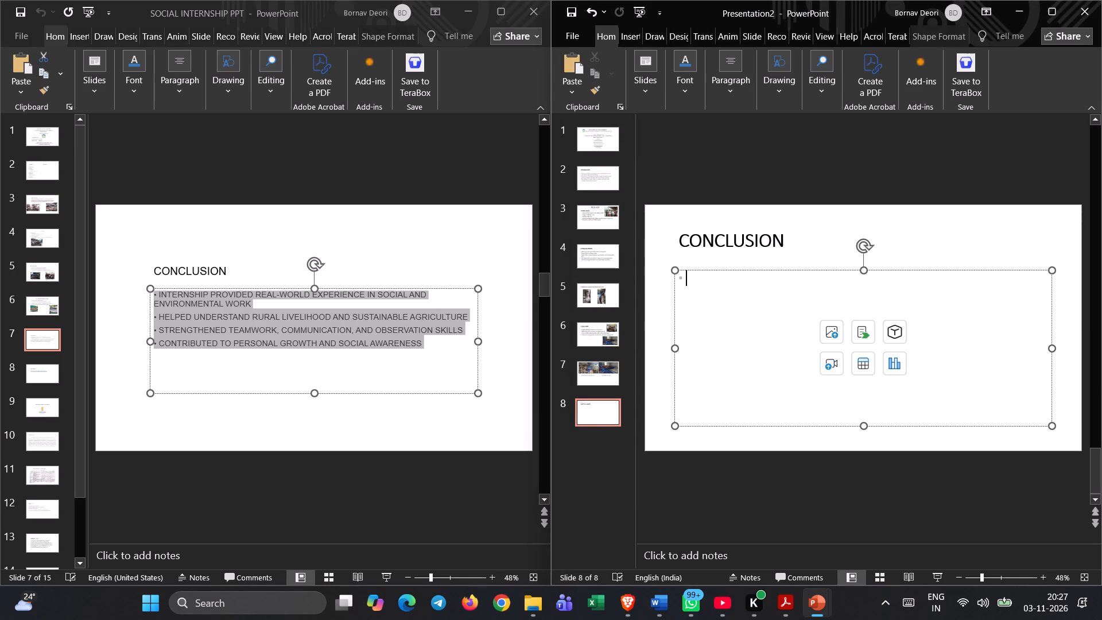
{"action": "key", "text": "ctrl+v"}
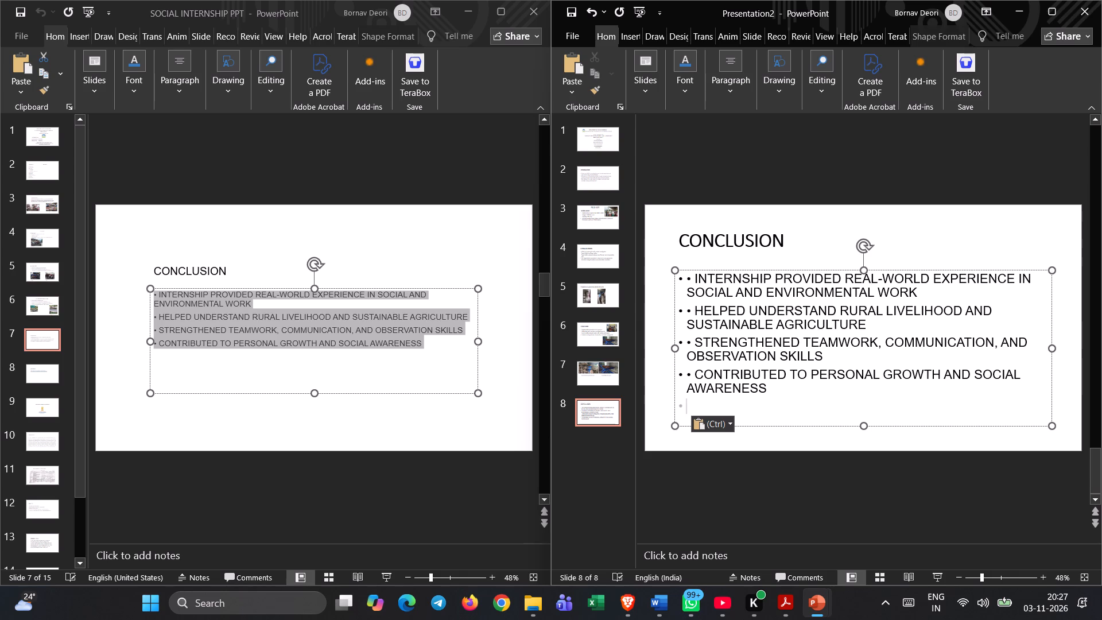
Remove the duplicate bullet characters at the start of all four pasted conclusion points.
{"action": "left_click", "coordinate": [686, 282]}
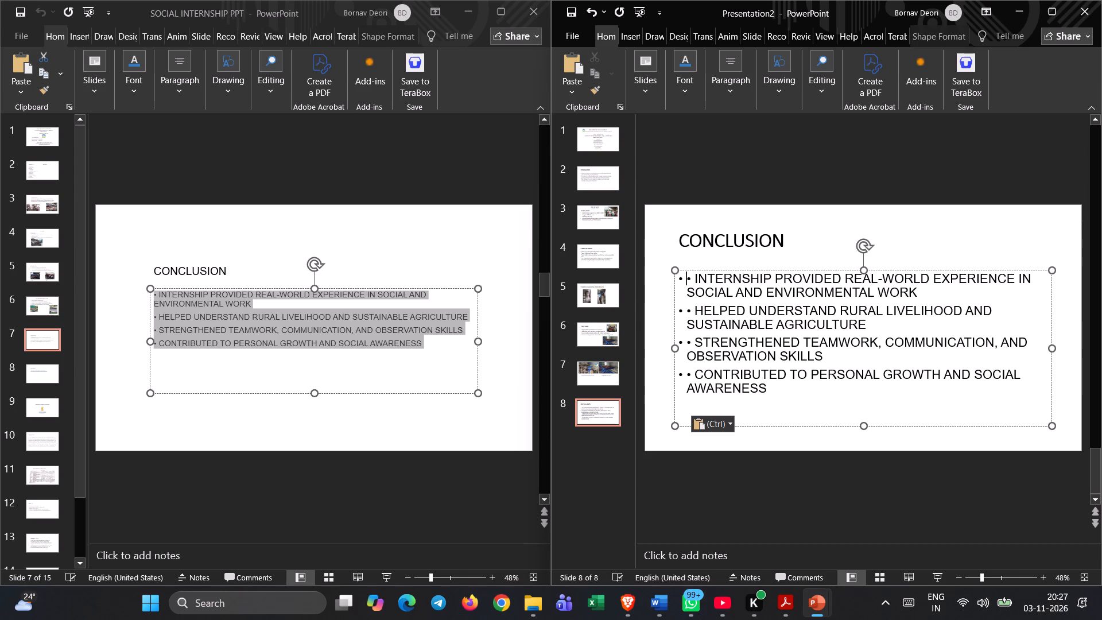
{"action": "left_click", "coordinate": [696, 277]}
{"action": "key", "text": "BackSpace"}
{"action": "key", "text": "BackSpace"}
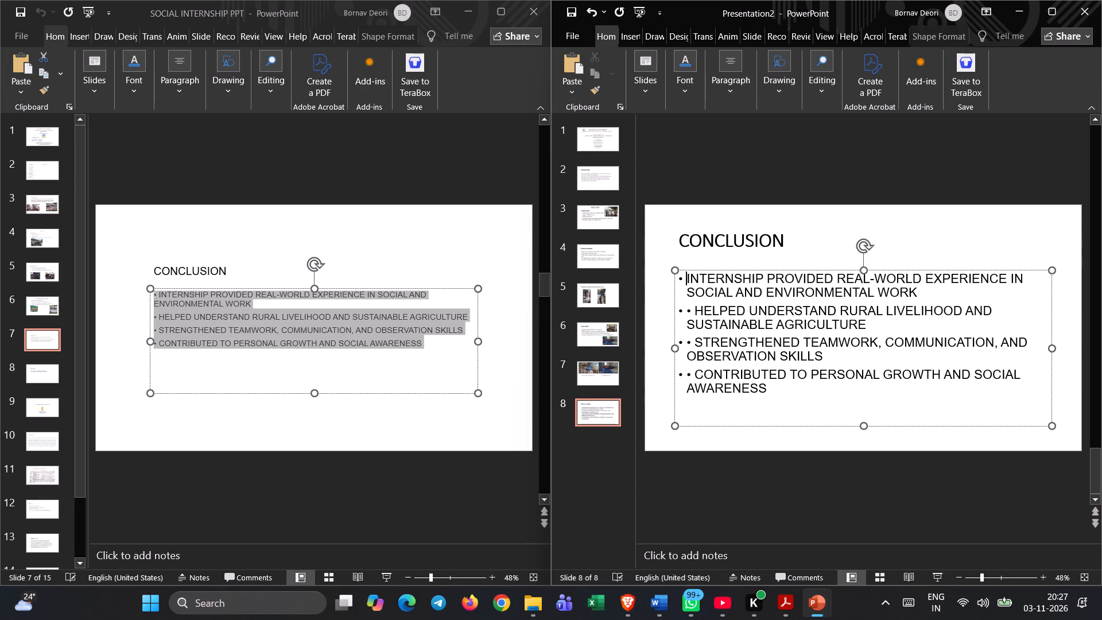
{"action": "key", "text": "Down"}
{"action": "key", "text": "Down"}
{"action": "key", "text": "Right"}
{"action": "key", "text": "BackSpace"}
{"action": "key", "text": "Down"}
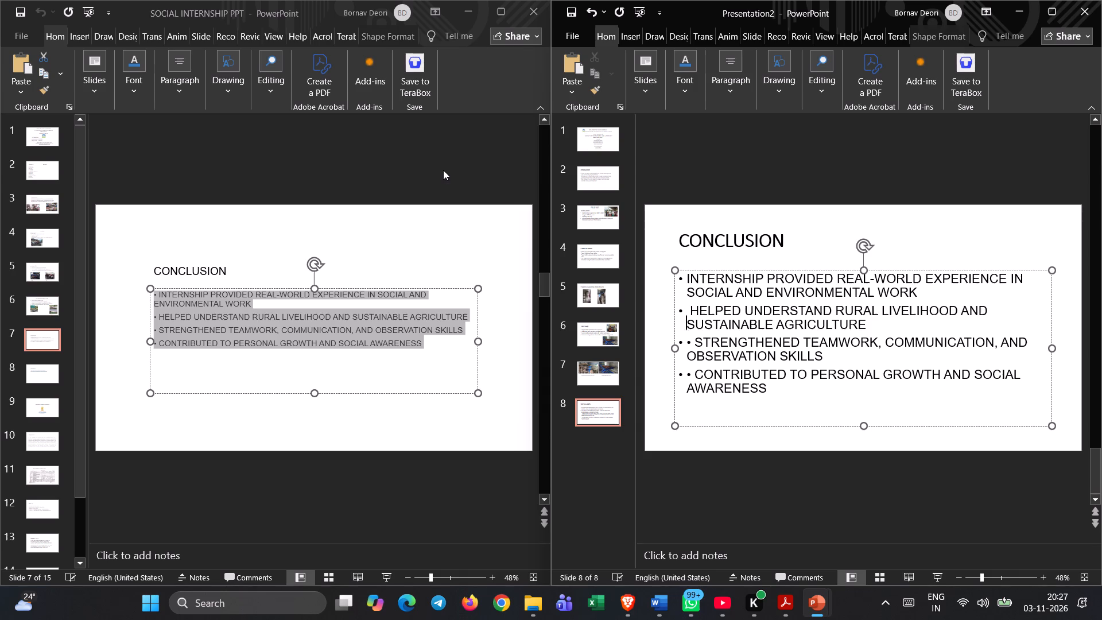
{"action": "key", "text": "Down"}
{"action": "key", "text": "Right"}
{"action": "key", "text": "BackSpace"}
{"action": "key", "text": "Down"}
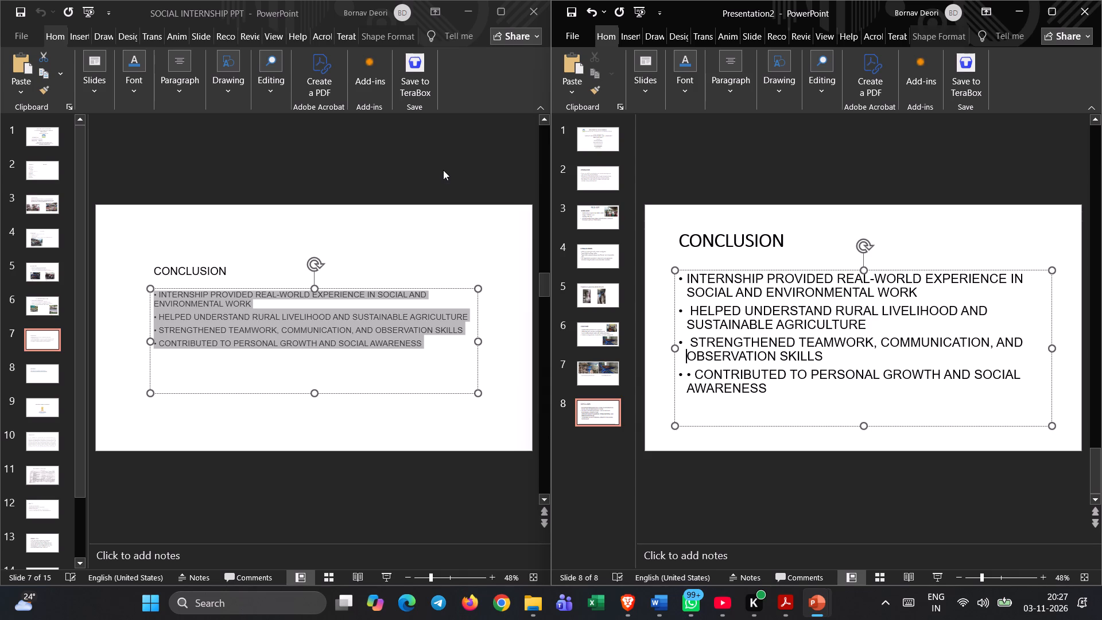
{"action": "key", "text": "Down"}
{"action": "key", "text": "Right"}
{"action": "key", "text": "BackSpace"}
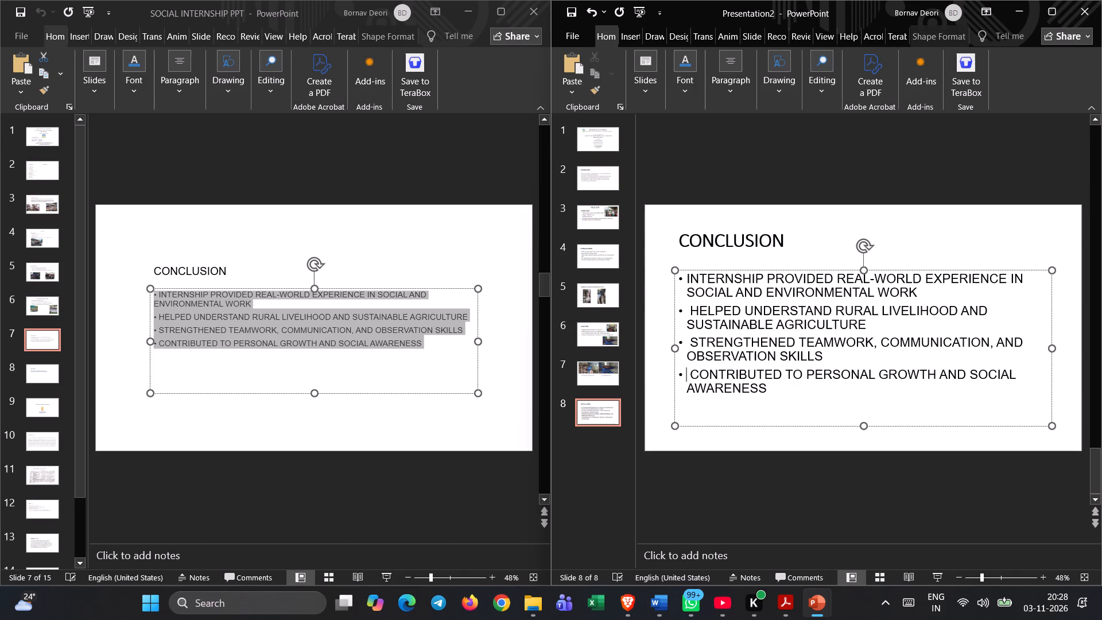
Maximize Presentation2 and convert the first conclusion point to lowercase, with a capital I in "Internship".
{"action": "left_click_drag", "start_coordinate": [690, 278], "coordinate": [917, 299]}
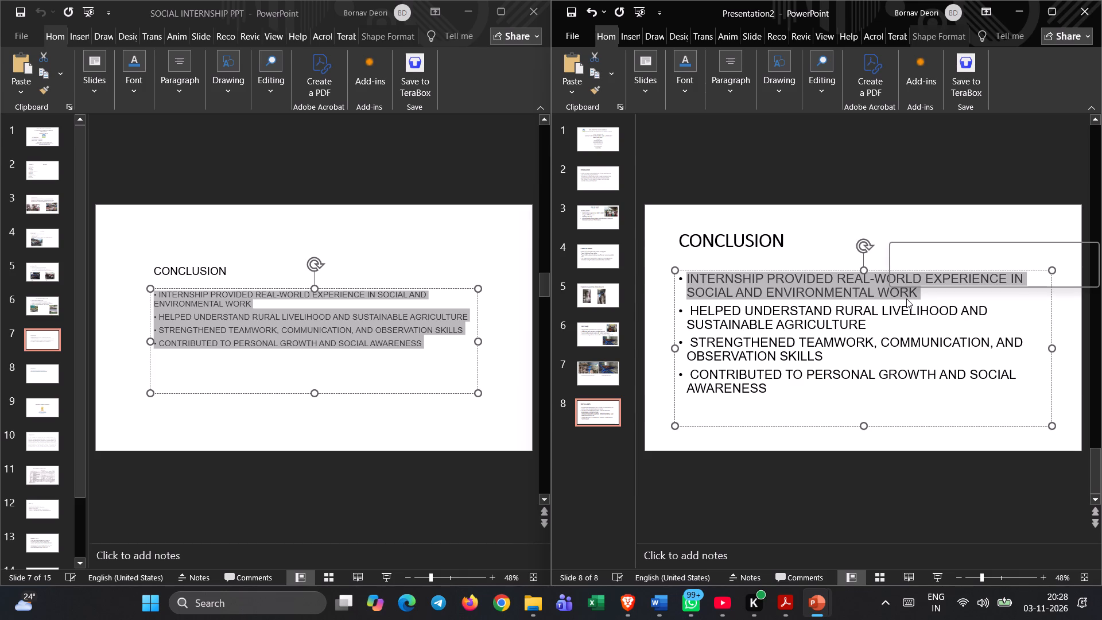
{"action": "left_click", "coordinate": [1056, 9]}
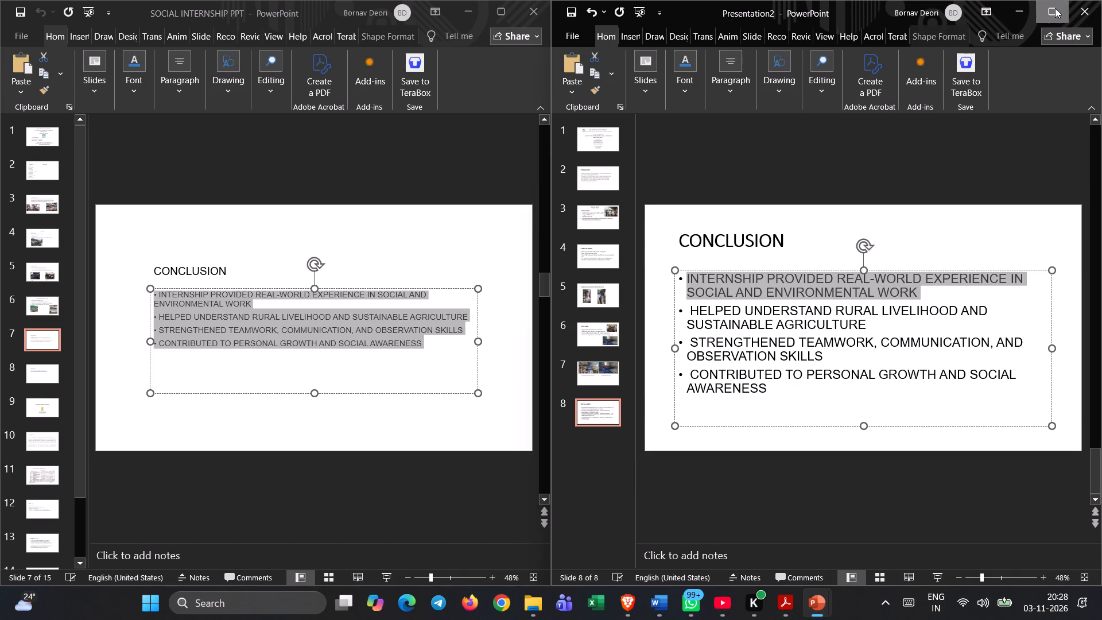
{"action": "left_click", "coordinate": [308, 87]}
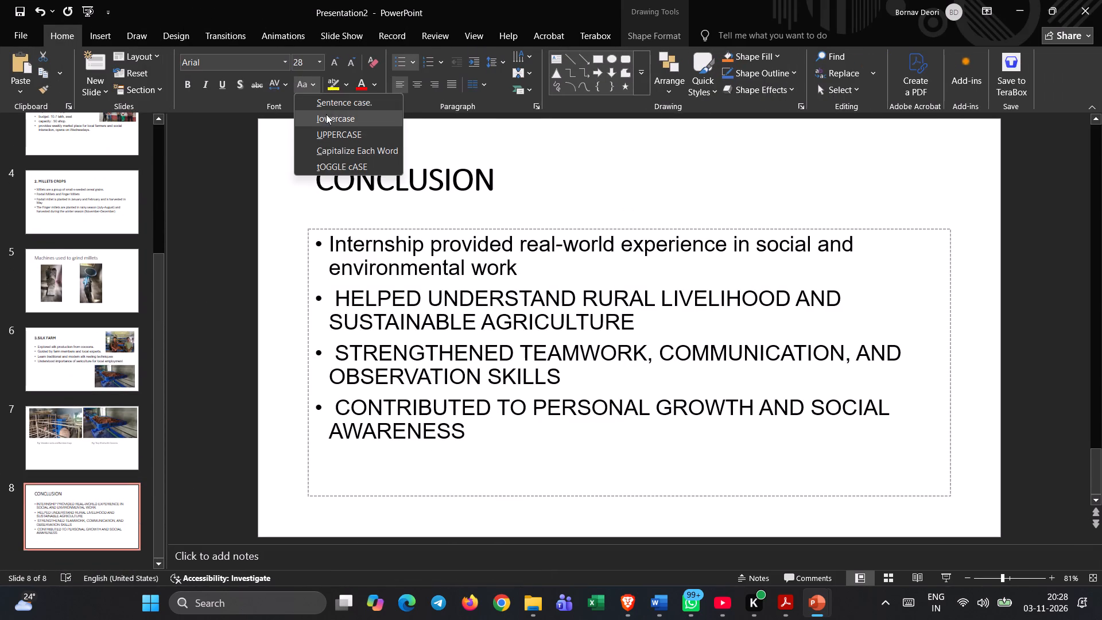
{"action": "left_click", "coordinate": [327, 117]}
{"action": "left_click", "coordinate": [334, 243]}
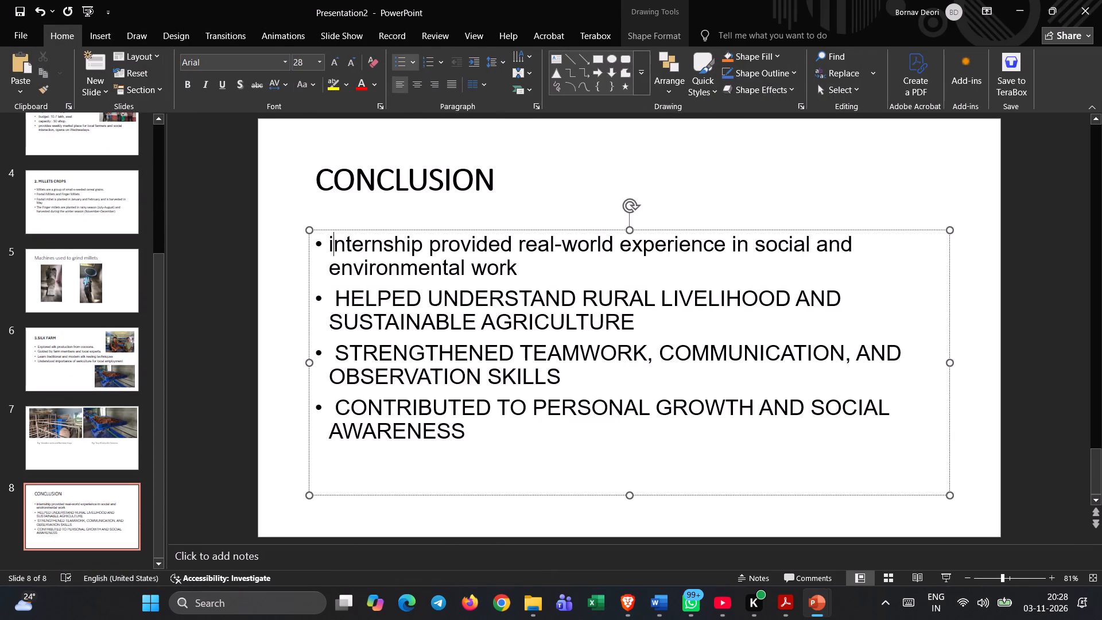
{"action": "key", "text": "BackSpace"}
{"action": "key", "text": "i"}
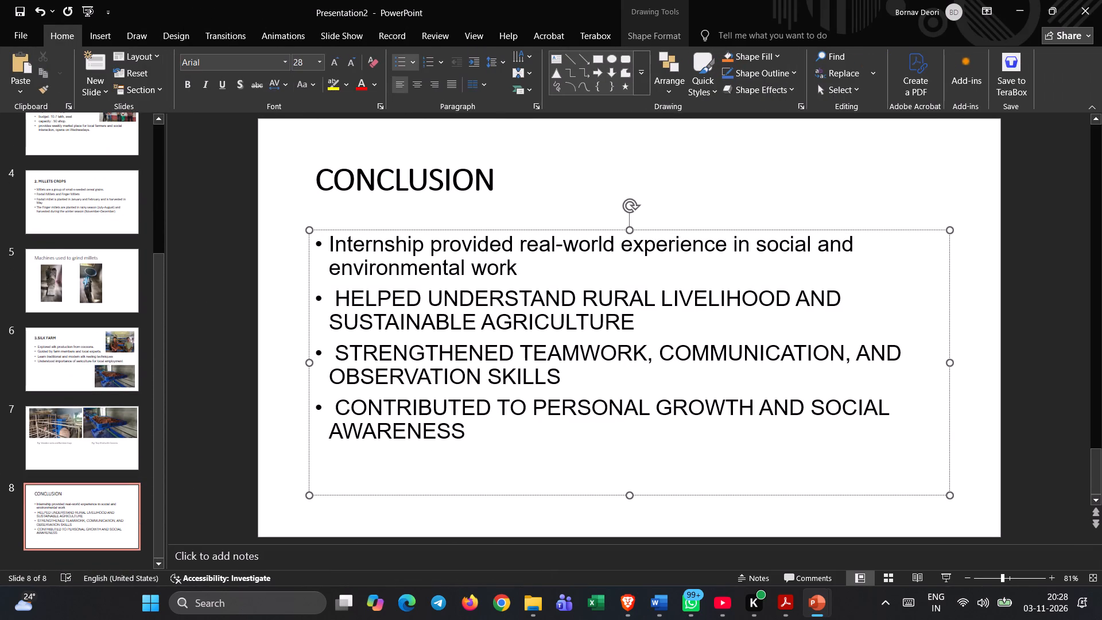
Convert the second conclusion point to lowercase, with a capital H in "Helped".
{"action": "left_click", "coordinate": [354, 296]}
{"action": "left_click_drag", "start_coordinate": [343, 298], "coordinate": [358, 300]}
{"action": "left_click_drag", "start_coordinate": [358, 300], "coordinate": [578, 328]}
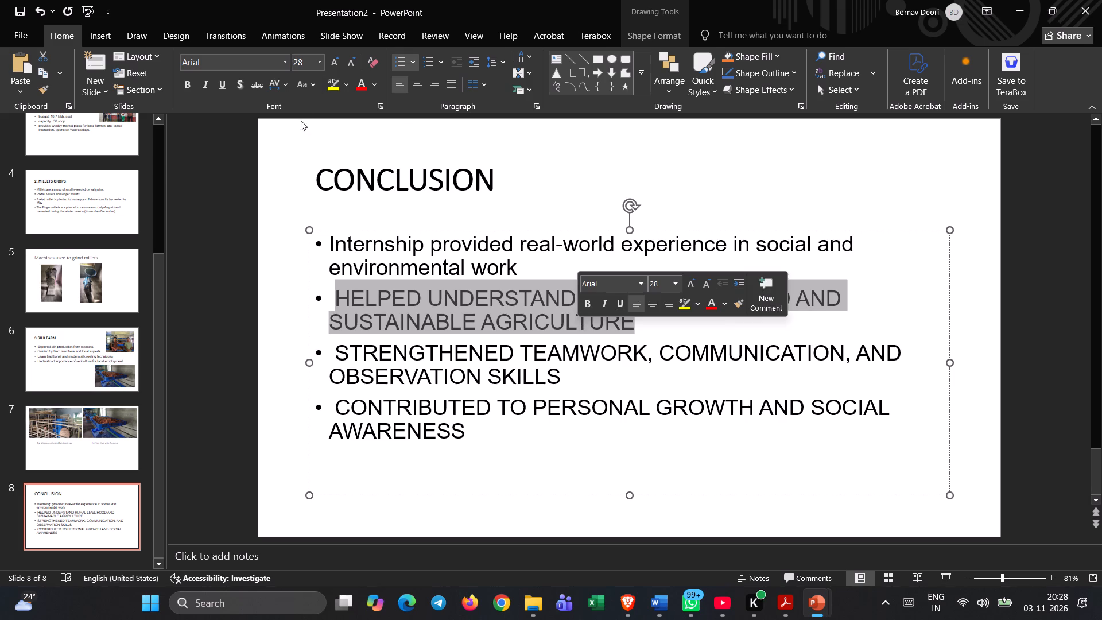
{"action": "left_click", "coordinate": [307, 88]}
{"action": "left_click", "coordinate": [313, 117]}
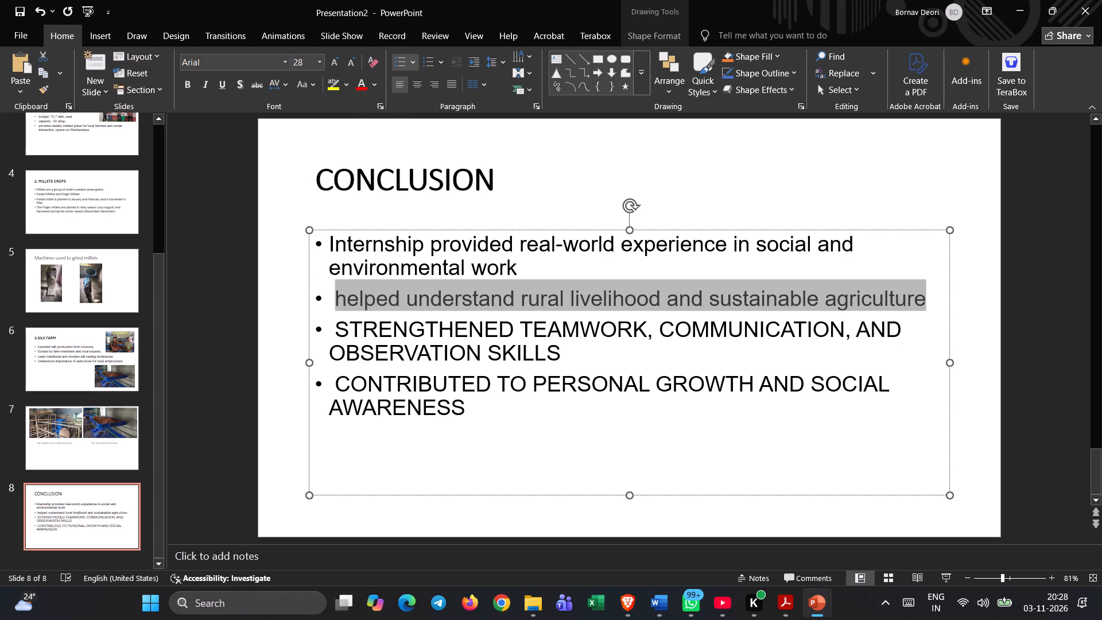
{"action": "left_click", "coordinate": [341, 299]}
{"action": "key", "text": "BackSpace"}
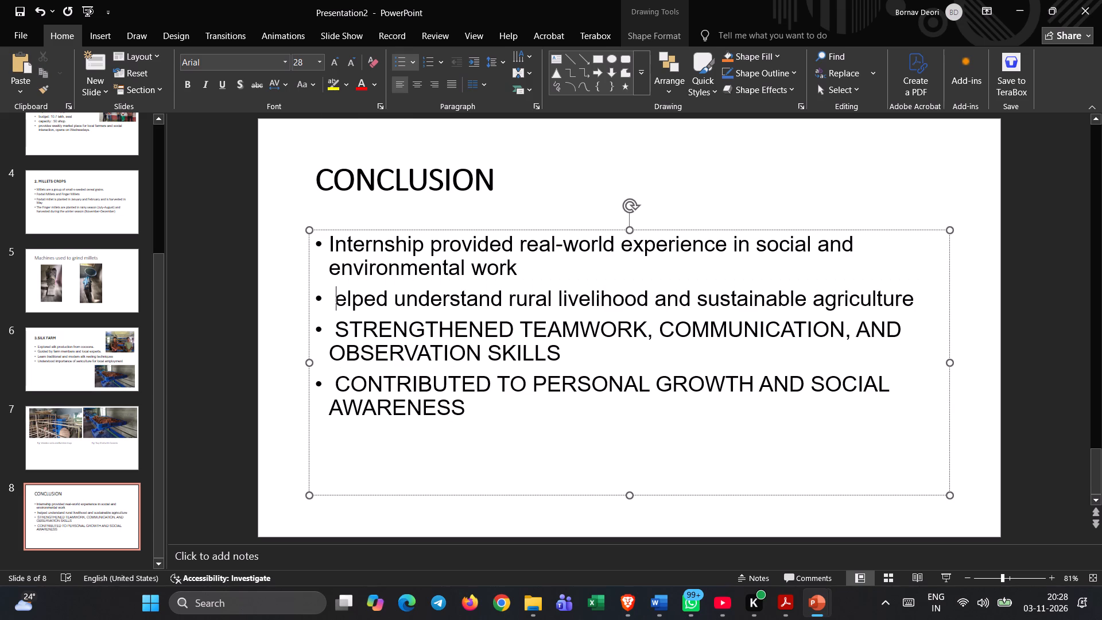
{"action": "key", "text": "h"}
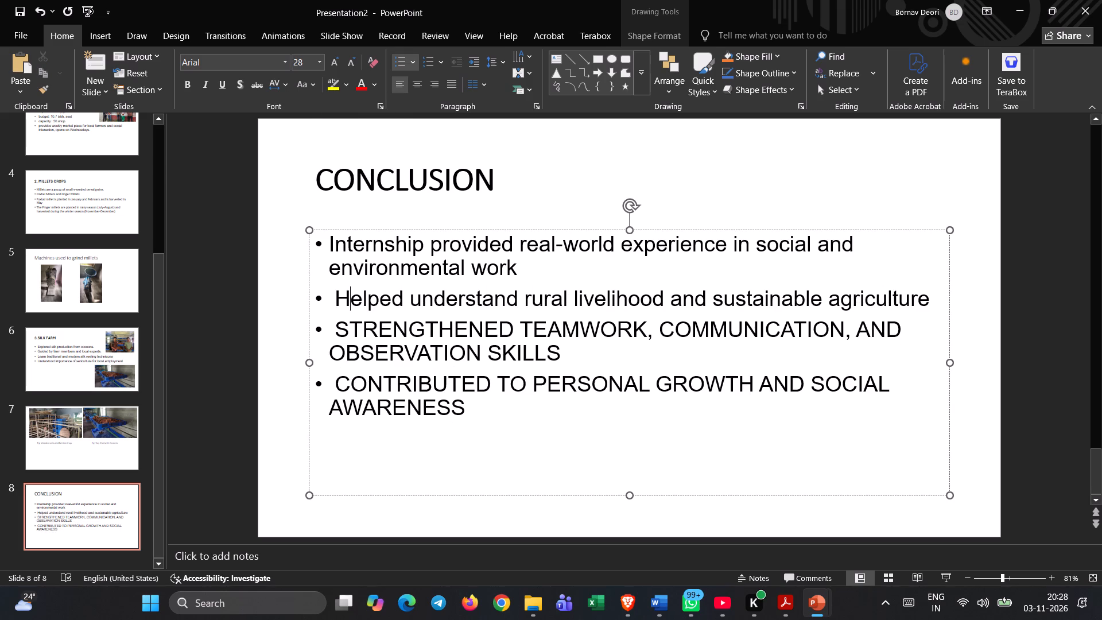
Convert the third conclusion point to lowercase, with a capital S in "Strengthened".
{"action": "left_click_drag", "start_coordinate": [343, 335], "coordinate": [546, 363]}
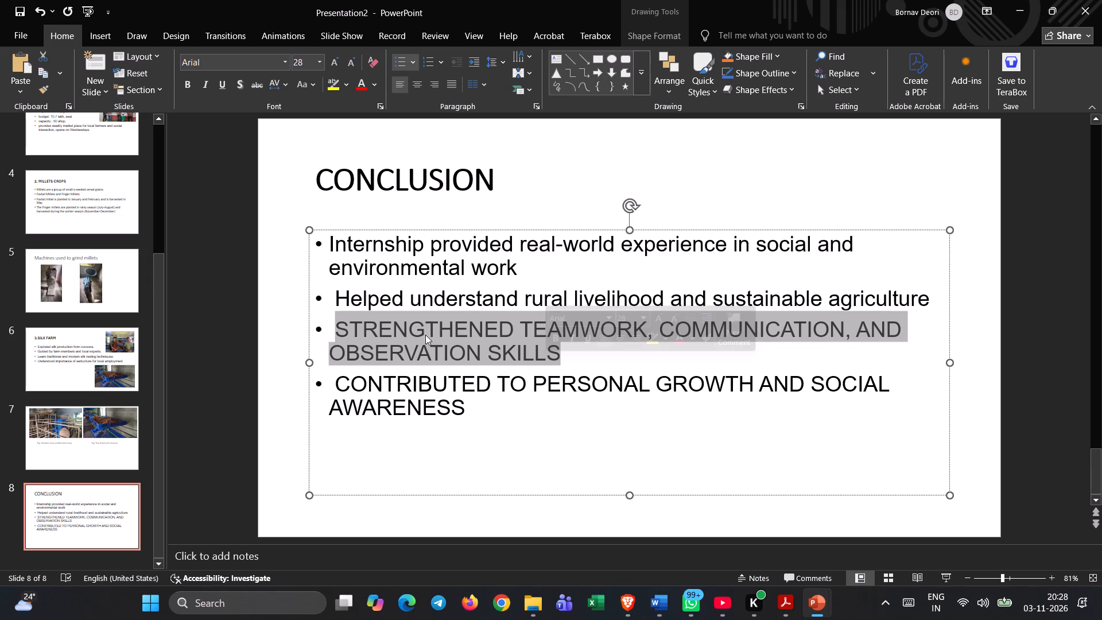
{"action": "left_click", "coordinate": [311, 81]}
{"action": "left_click", "coordinate": [319, 115]}
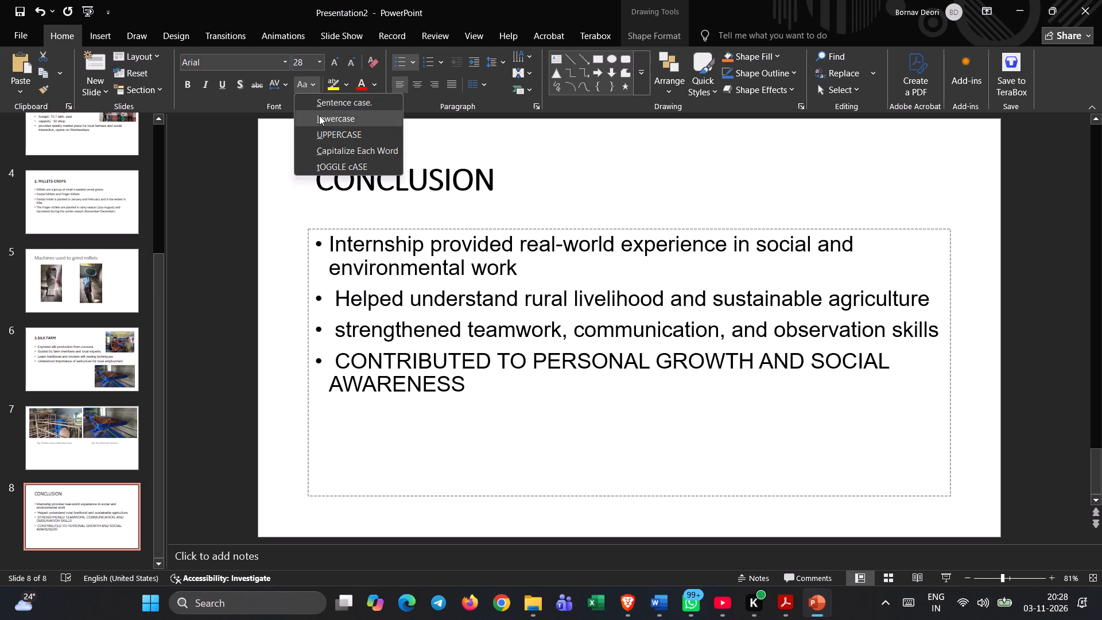
{"action": "left_click", "coordinate": [346, 334]}
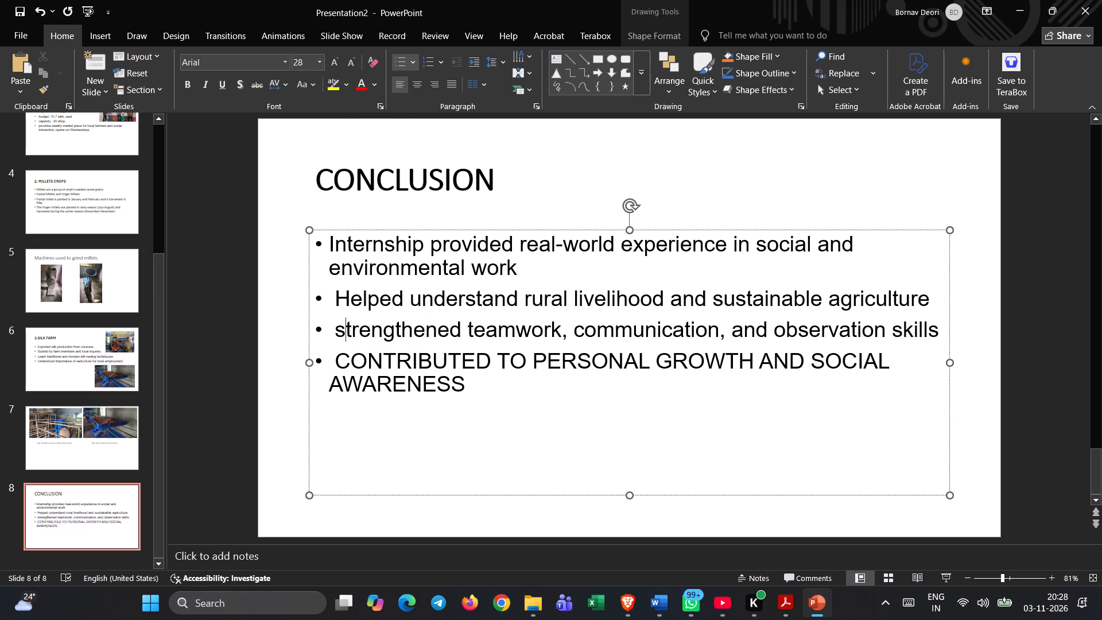
{"action": "key", "text": "BackSpace"}
{"action": "key", "text": "s"}
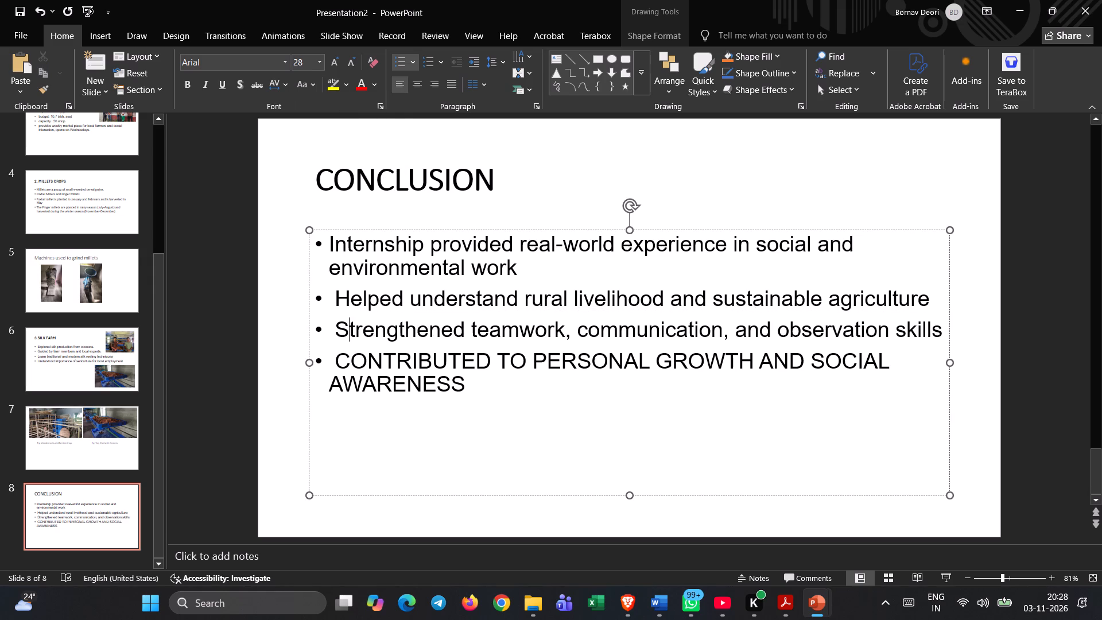
Convert the fourth conclusion point to lowercase, with a capital C in "Contributed".
{"action": "left_click_drag", "start_coordinate": [341, 359], "coordinate": [474, 391]}
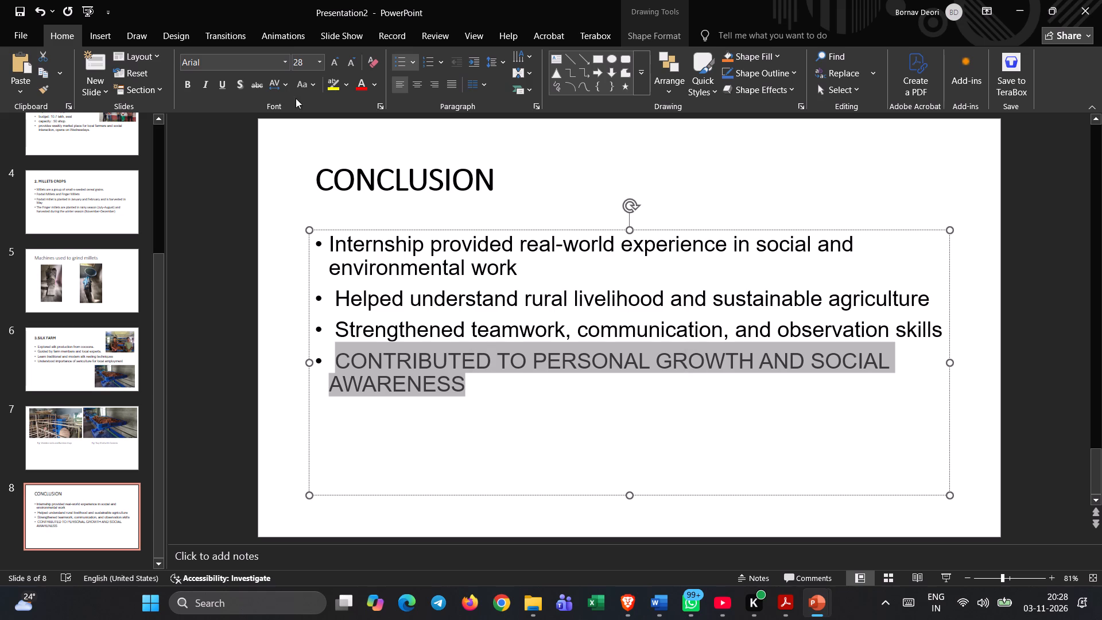
{"action": "left_click", "coordinate": [305, 89]}
{"action": "left_click", "coordinate": [310, 123]}
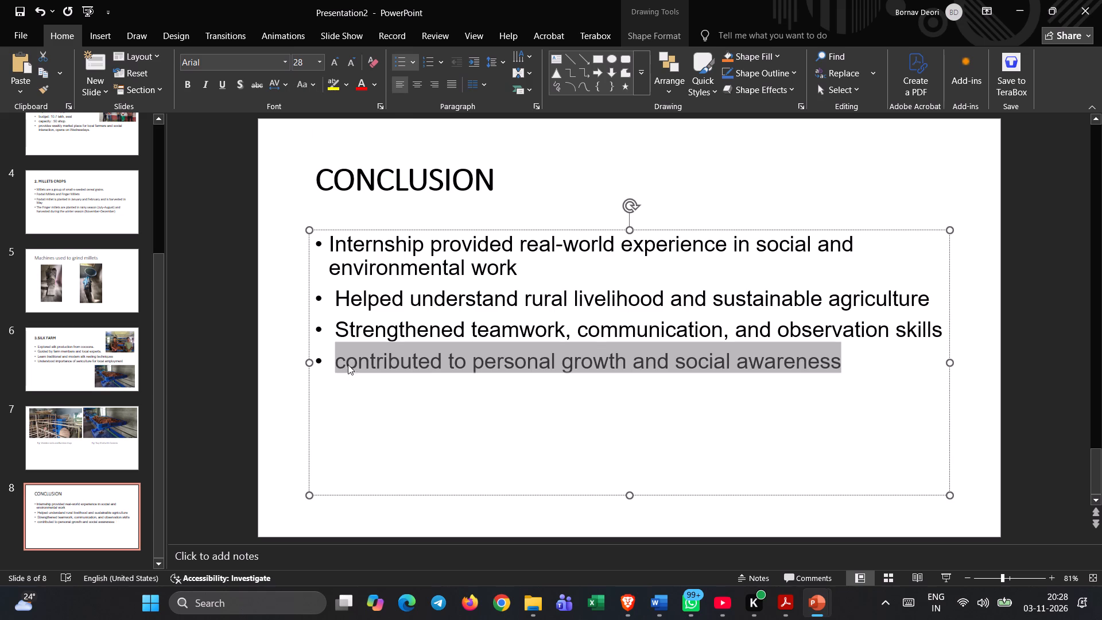
{"action": "left_click", "coordinate": [347, 361]}
{"action": "key", "text": "BackSpace"}
{"action": "key", "text": "c"}
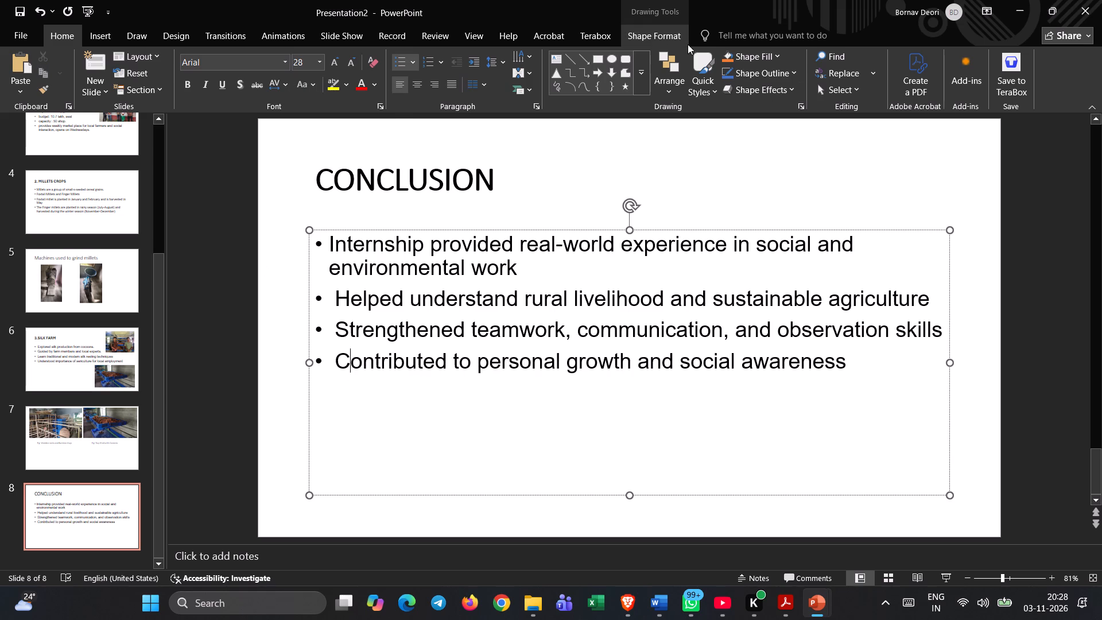
Add a full stop to each of the four conclusion points, widening the body placeholder slightly so the third point fits on one line.
{"action": "left_click", "coordinate": [856, 361]}
{"action": "key", "text": "period"}
{"action": "left_click", "coordinate": [942, 334]}
{"action": "key", "text": "period"}
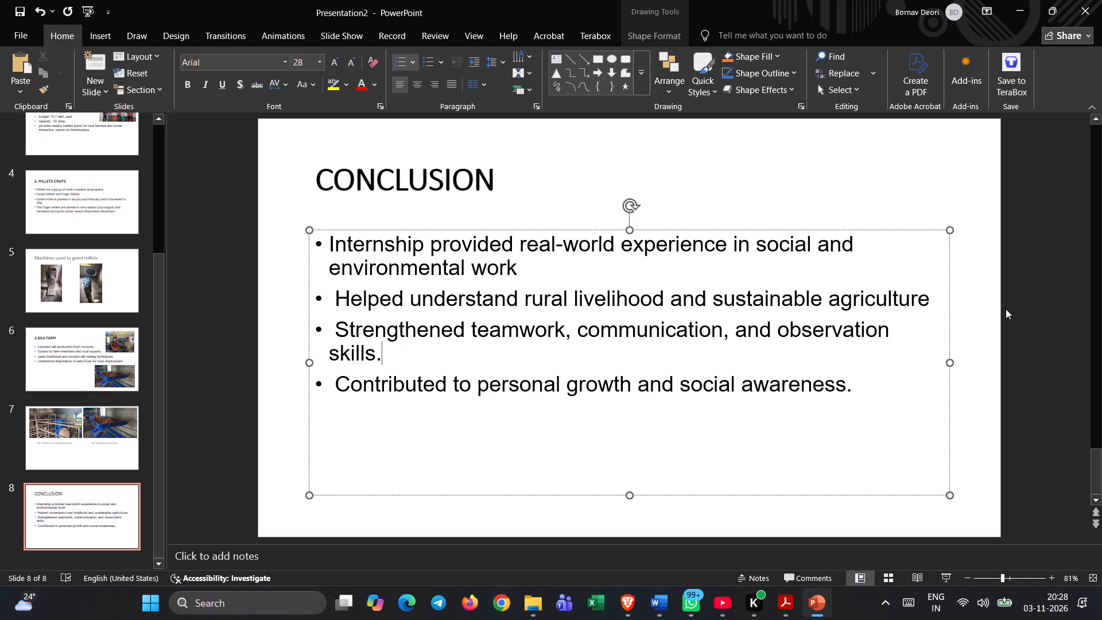
{"action": "left_click", "coordinate": [932, 299]}
{"action": "key", "text": "period"}
{"action": "left_click_drag", "start_coordinate": [947, 361], "coordinate": [967, 362]}
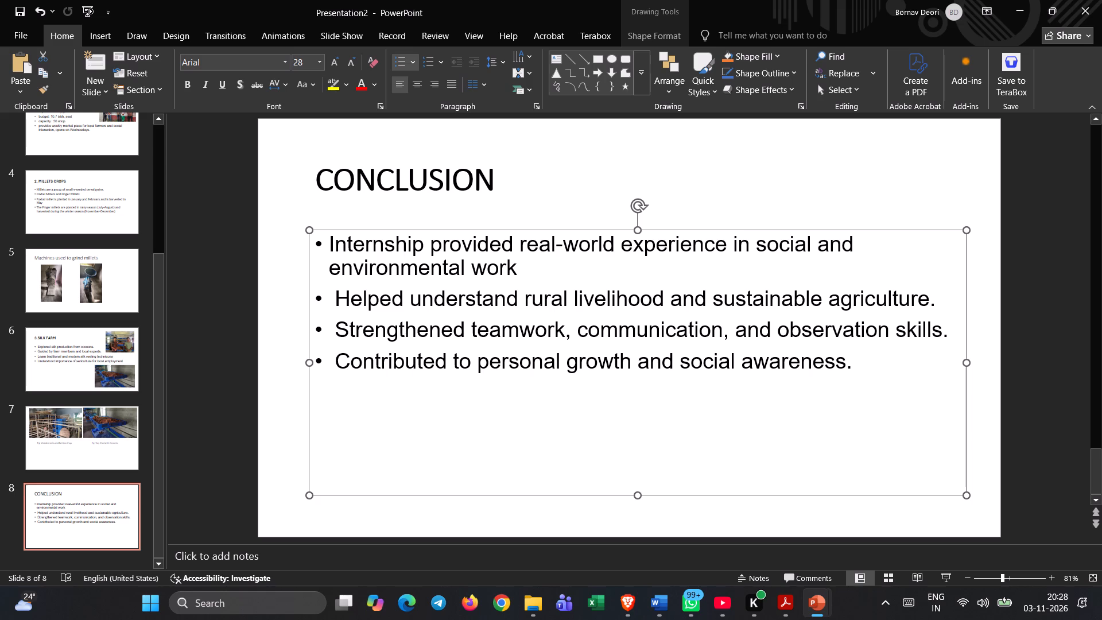
{"action": "left_click", "coordinate": [526, 270]}
{"action": "key", "text": "period"}
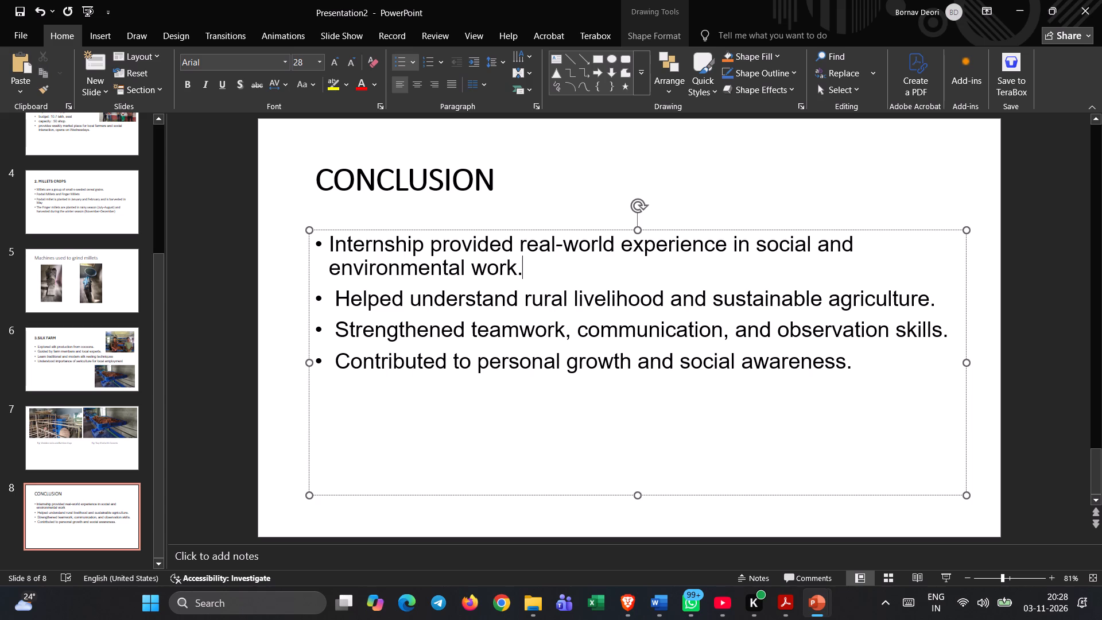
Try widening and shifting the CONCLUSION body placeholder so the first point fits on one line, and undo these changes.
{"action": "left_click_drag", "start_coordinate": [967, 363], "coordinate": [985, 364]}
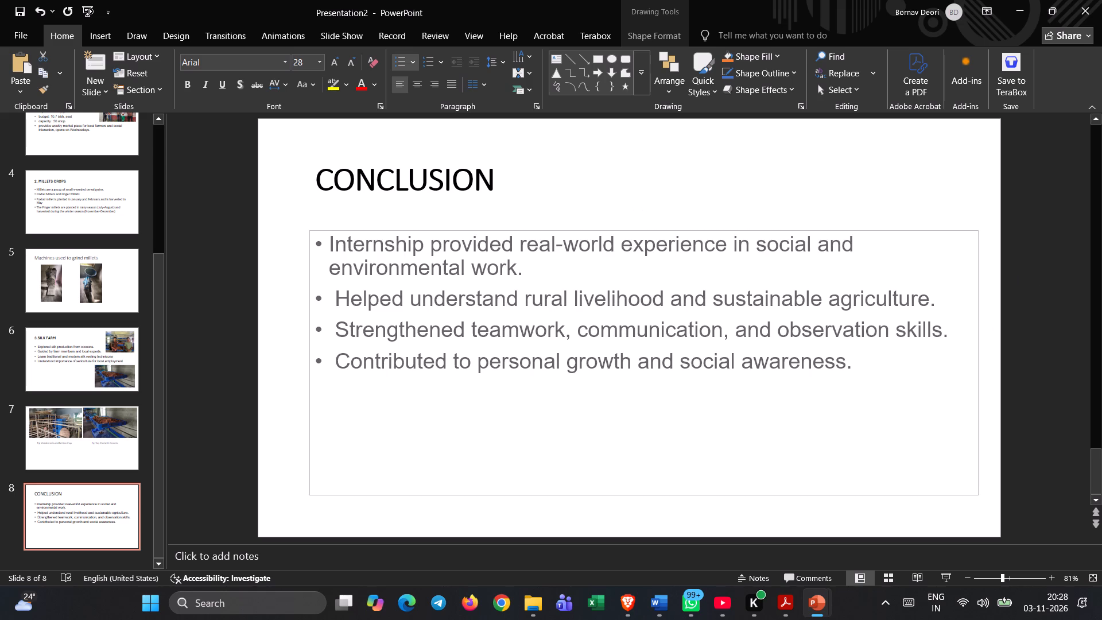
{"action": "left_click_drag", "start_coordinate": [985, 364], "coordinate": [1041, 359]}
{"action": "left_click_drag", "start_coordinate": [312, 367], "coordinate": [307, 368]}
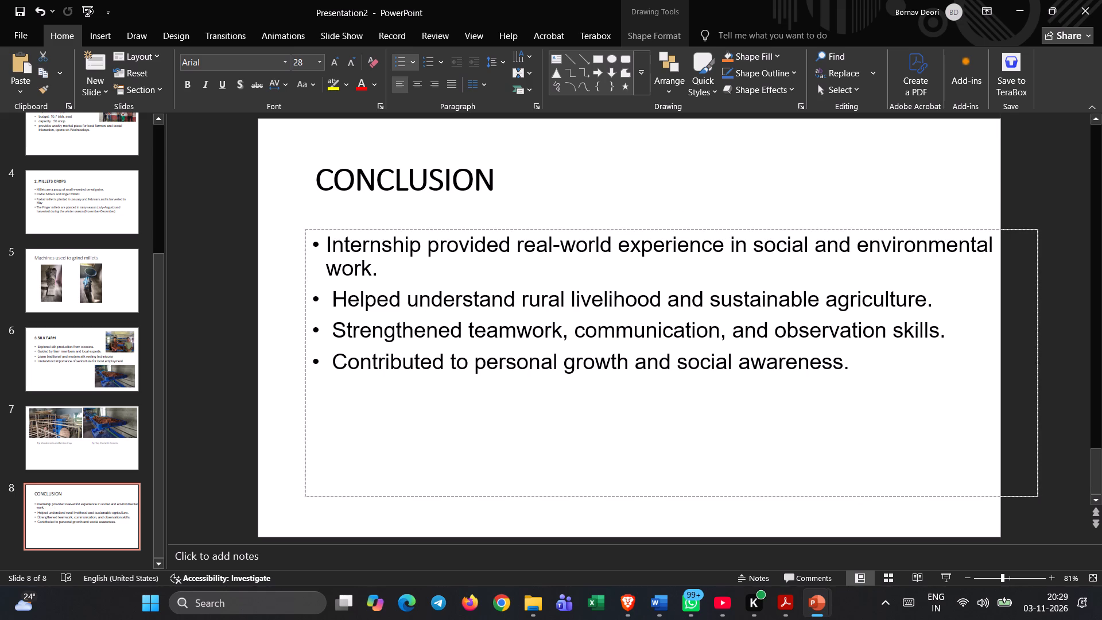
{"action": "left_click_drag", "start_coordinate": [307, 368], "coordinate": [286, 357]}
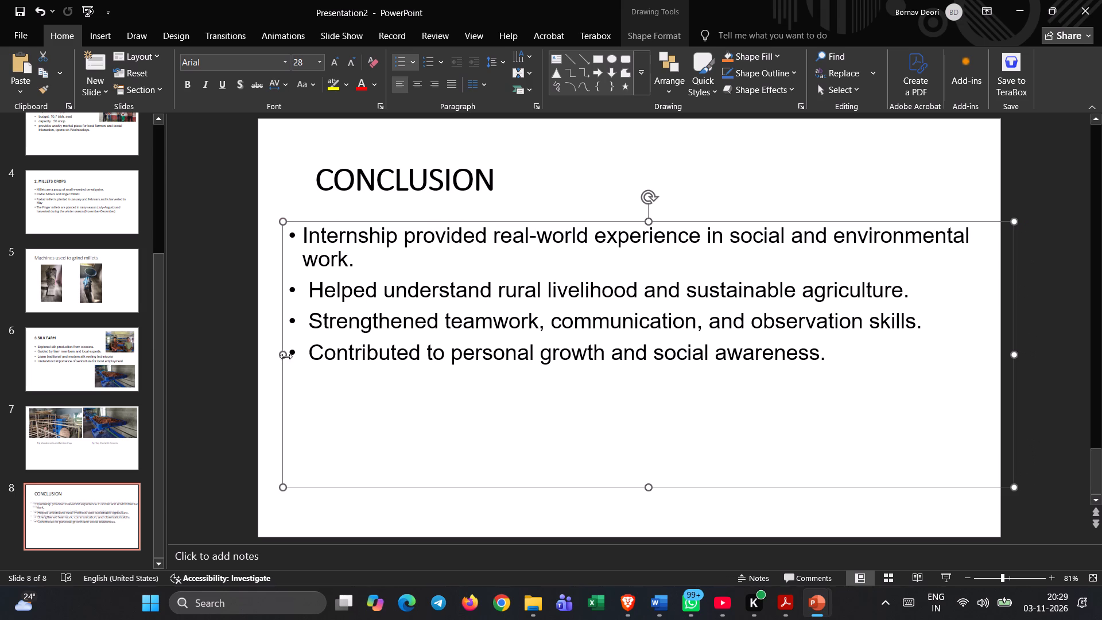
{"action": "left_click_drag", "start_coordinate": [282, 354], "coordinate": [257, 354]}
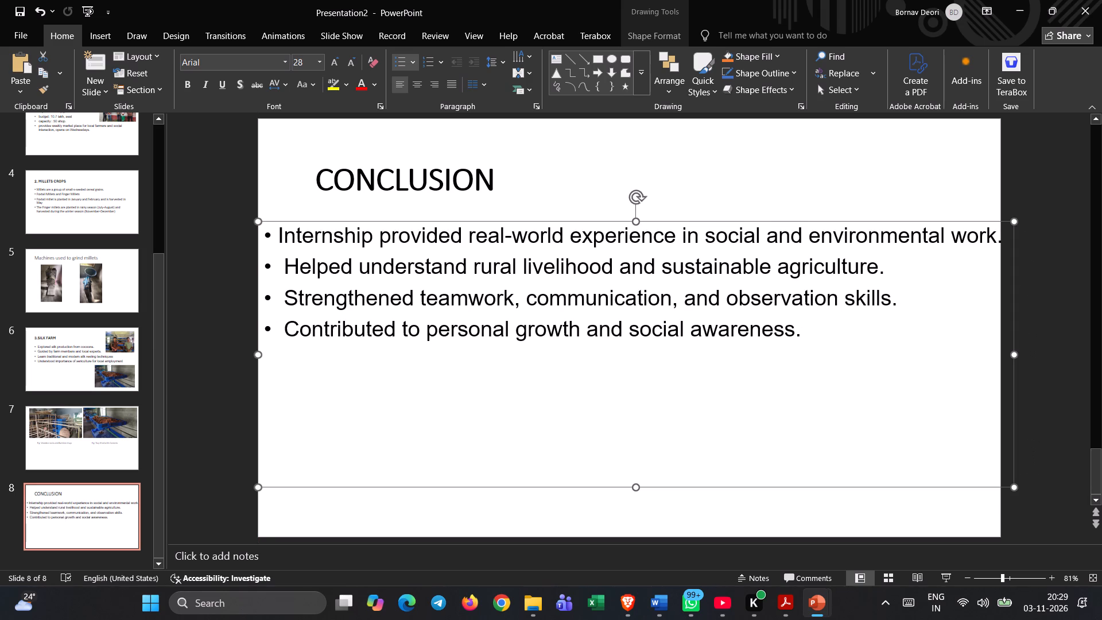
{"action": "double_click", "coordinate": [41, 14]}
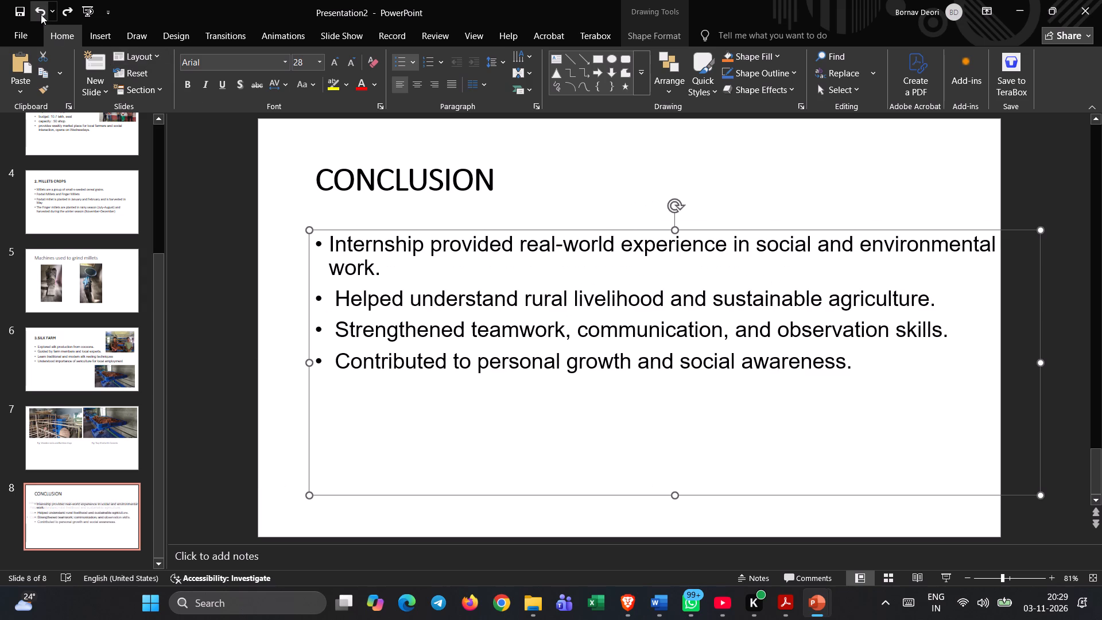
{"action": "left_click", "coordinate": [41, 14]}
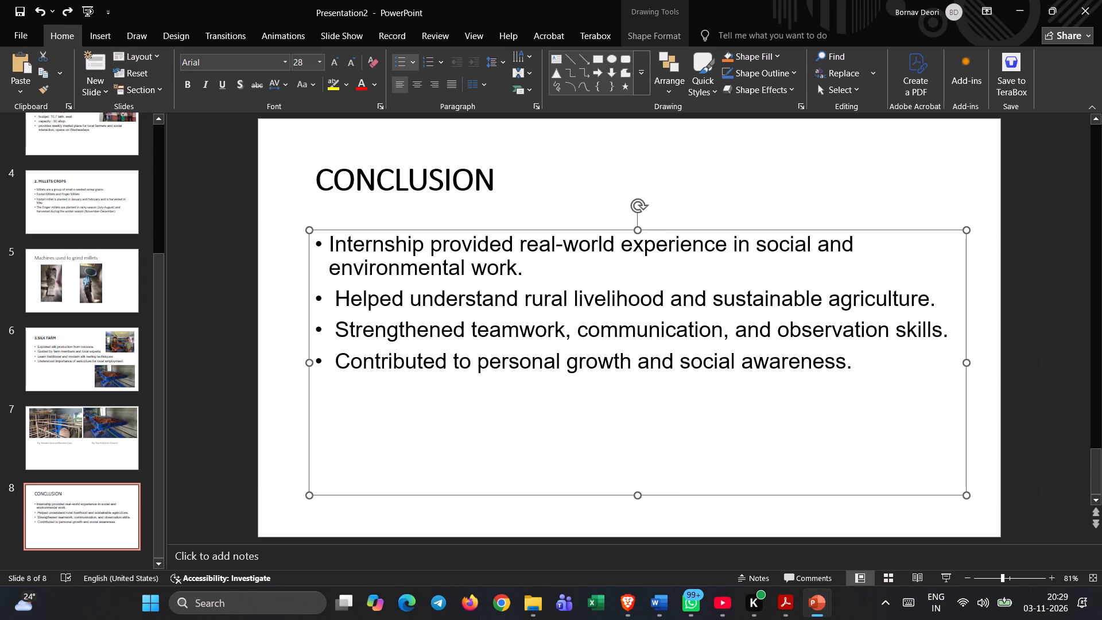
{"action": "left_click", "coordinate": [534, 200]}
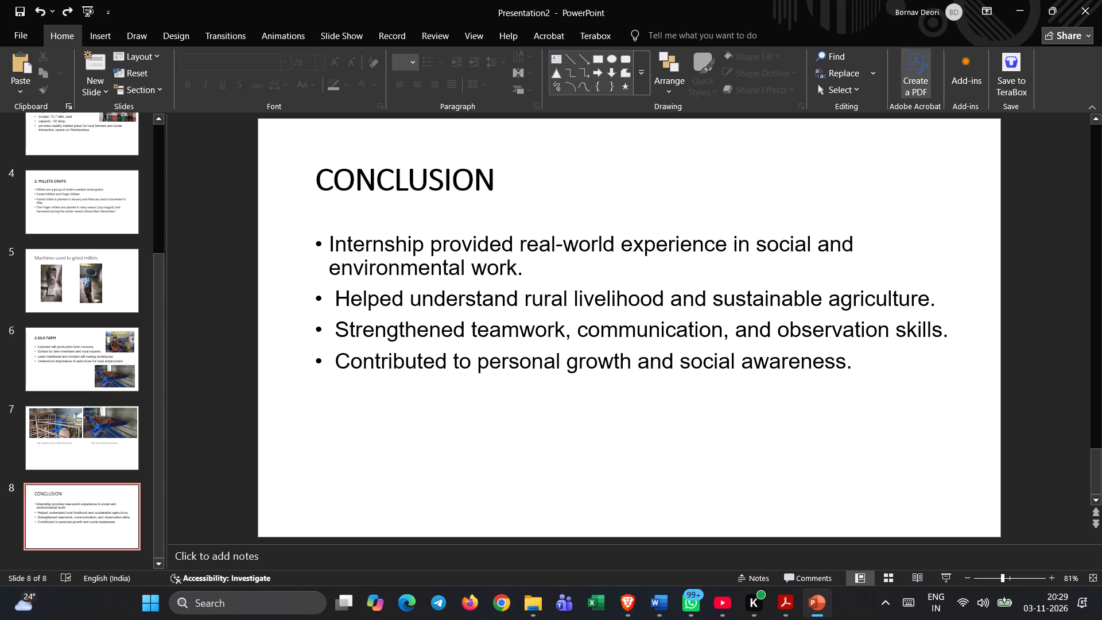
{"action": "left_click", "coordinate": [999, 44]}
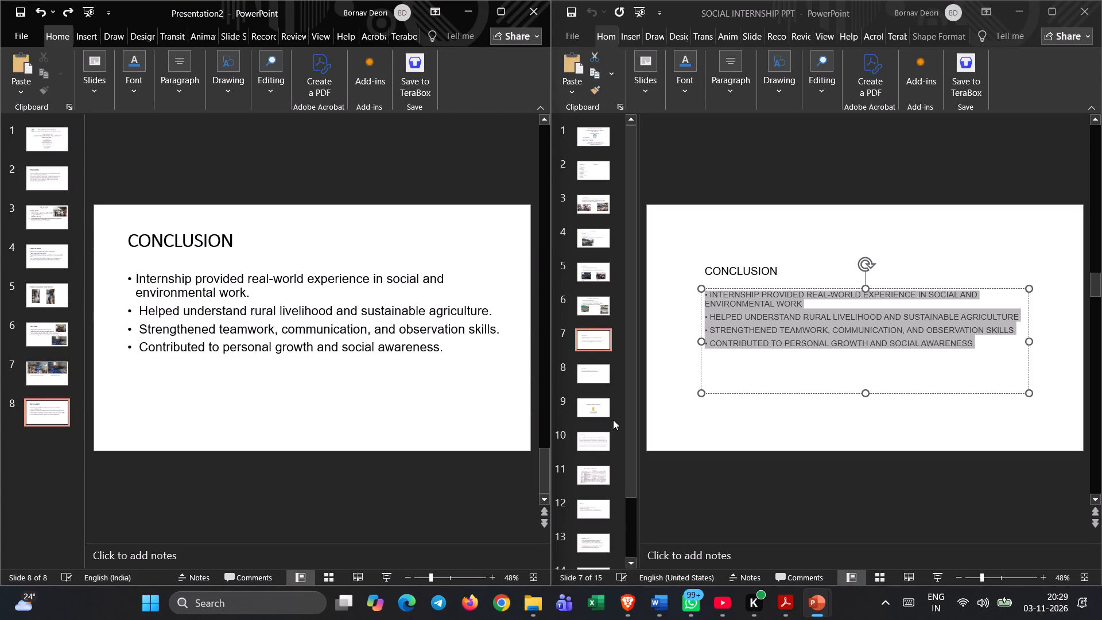
Add a new slide after CONCLUSION, following the old presentation's reference slide, and title it REFERENCE in bold.
{"action": "left_click", "coordinate": [589, 370]}
{"action": "left_click", "coordinate": [591, 372]}
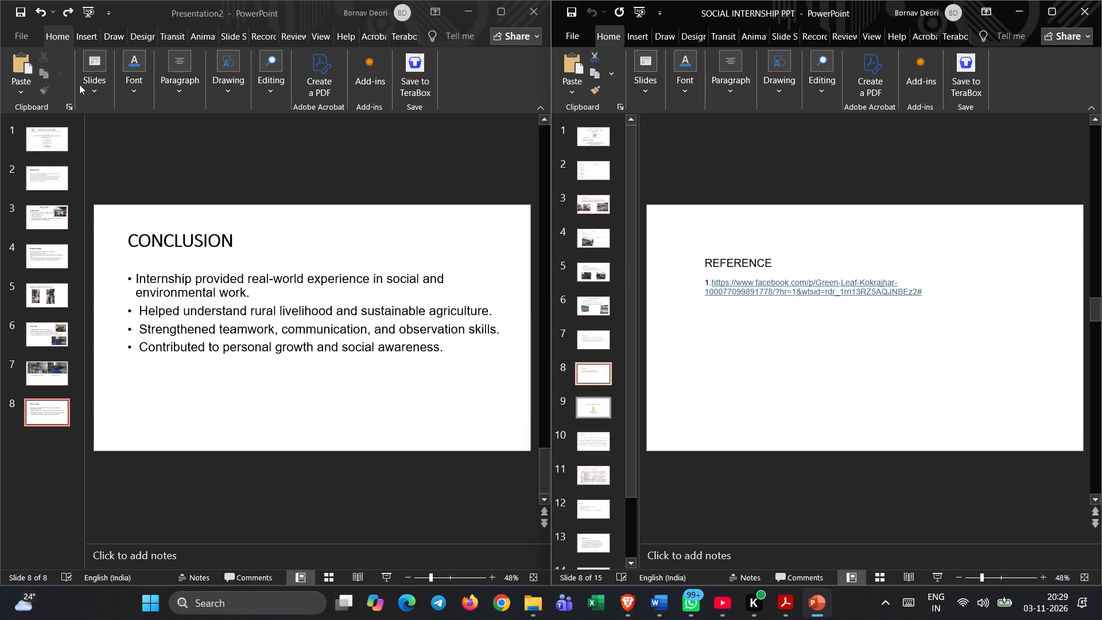
{"action": "left_click", "coordinate": [93, 72]}
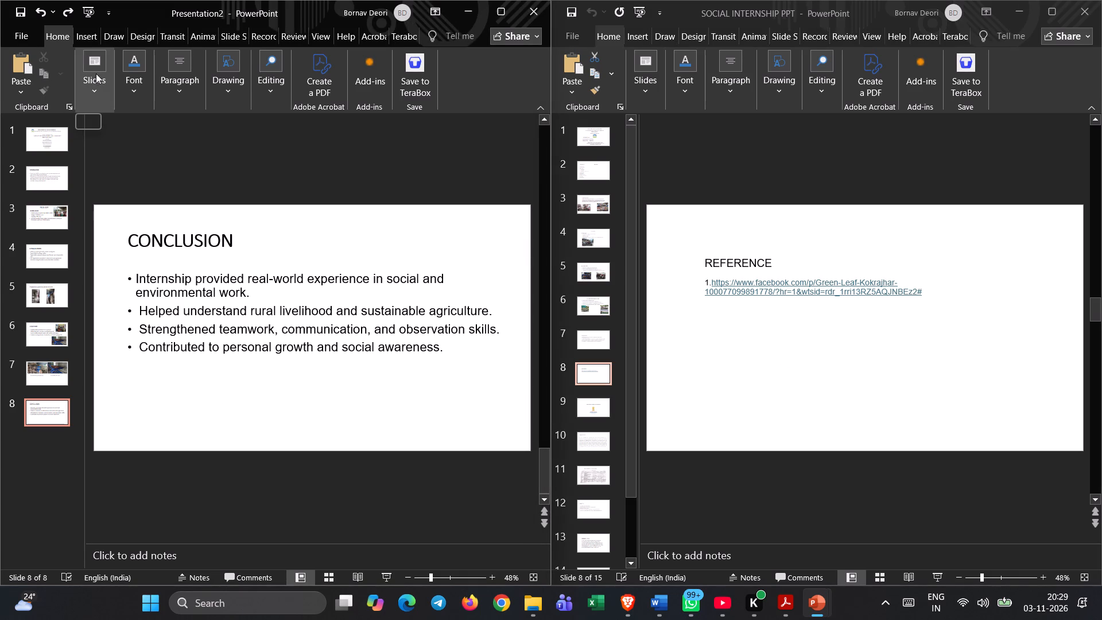
{"action": "left_click", "coordinate": [96, 69]}
{"action": "left_click", "coordinate": [86, 130]}
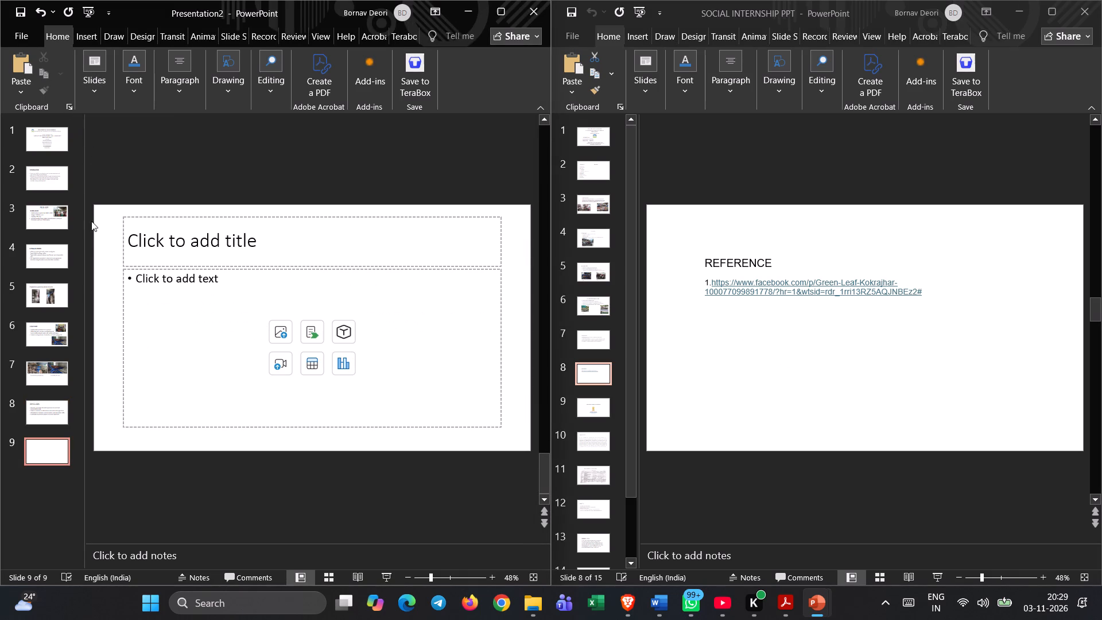
{"action": "left_click", "coordinate": [175, 241]}
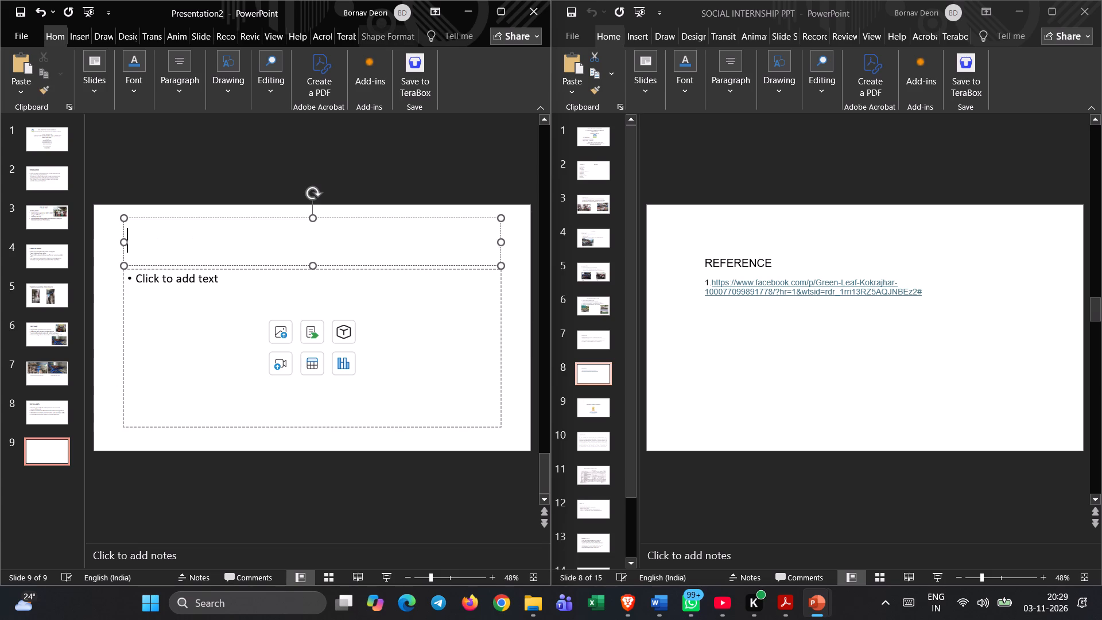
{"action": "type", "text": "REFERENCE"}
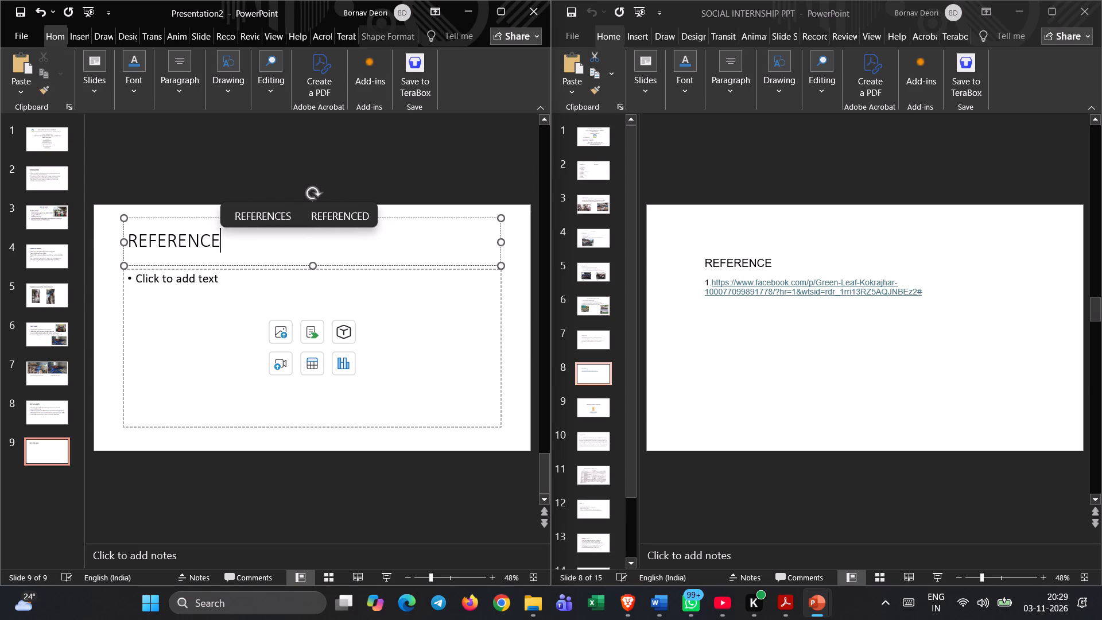
{"action": "left_click_drag", "start_coordinate": [220, 240], "coordinate": [152, 237]}
{"action": "left_click_drag", "start_coordinate": [152, 237], "coordinate": [145, 236]}
{"action": "left_click_drag", "start_coordinate": [223, 243], "coordinate": [156, 235]}
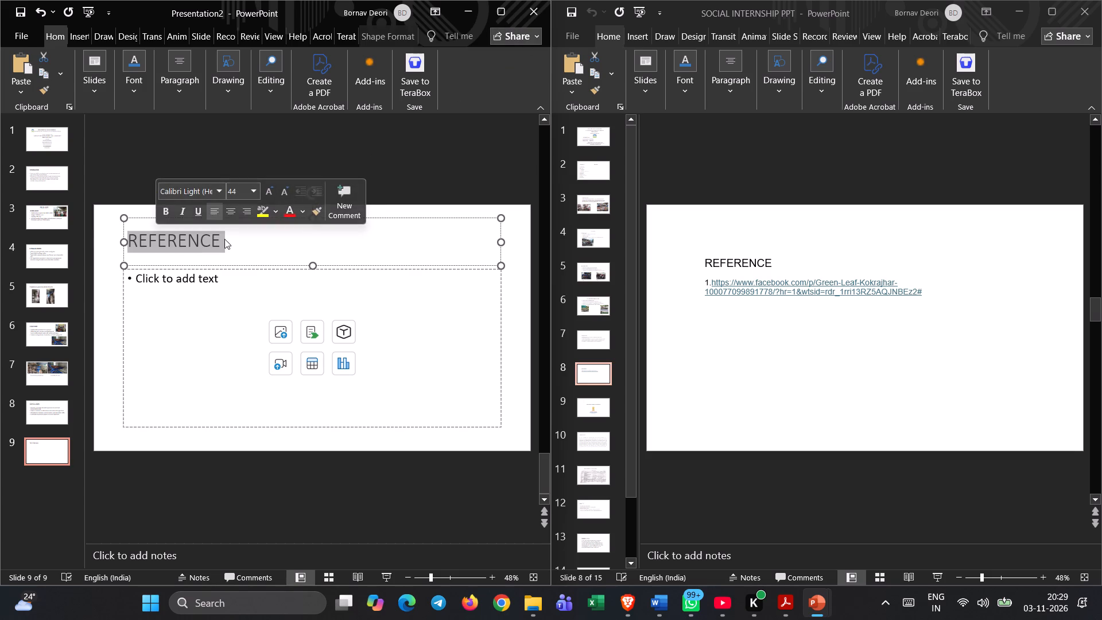
{"action": "left_click", "coordinate": [163, 211]}
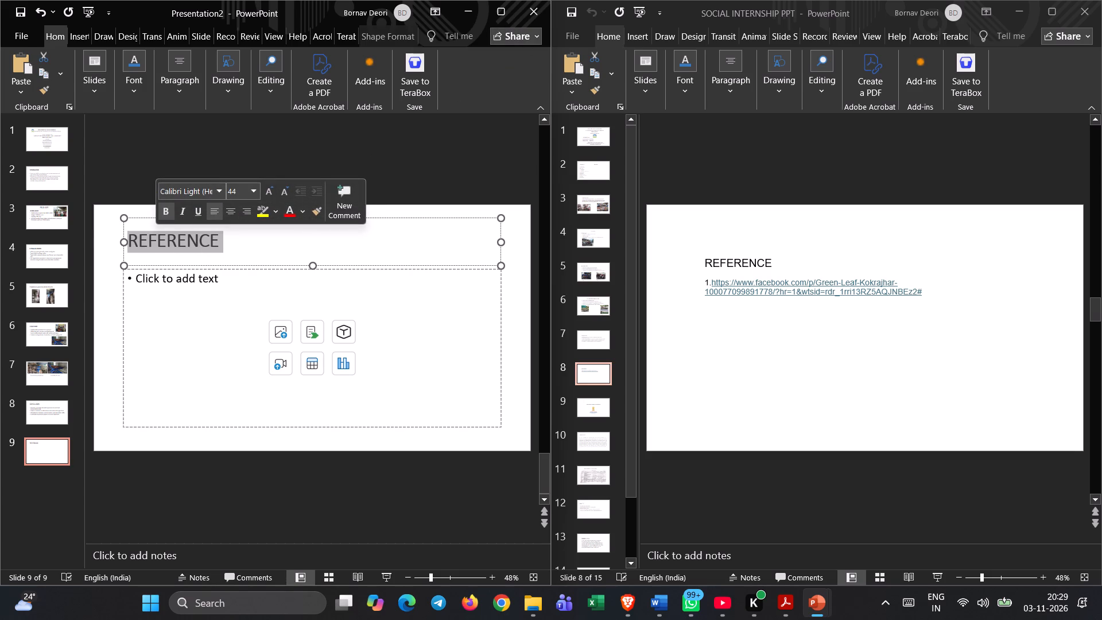
Copy the four lines under REFERENCE in the Word internship report into the body of the new REFERENCE slide.
{"action": "left_click", "coordinate": [160, 276]}
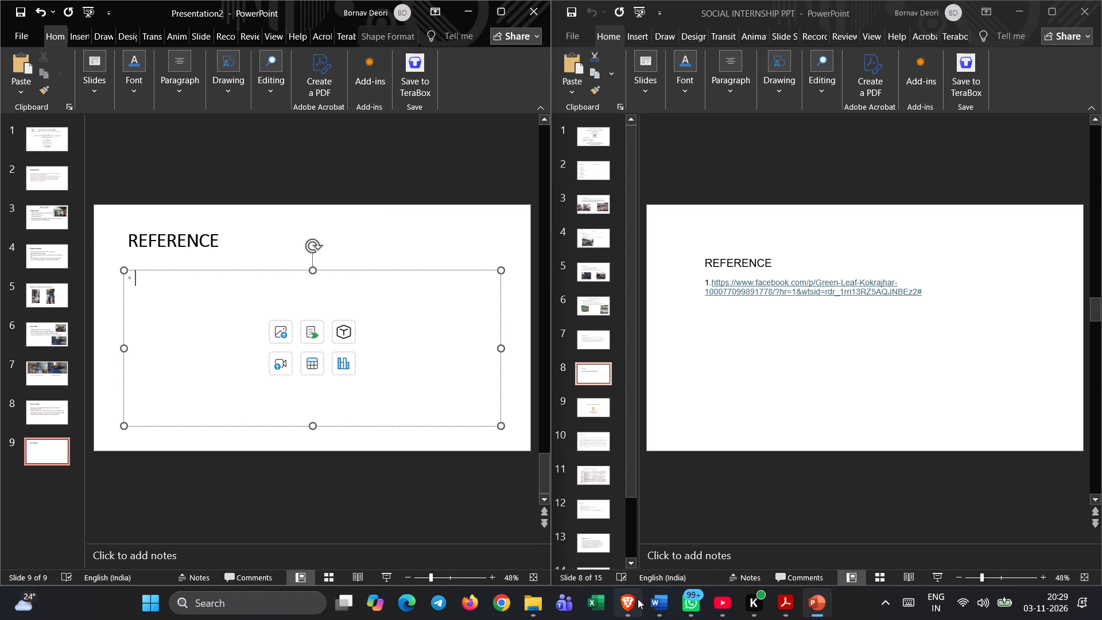
{"action": "left_click", "coordinate": [653, 603]}
{"action": "left_click", "coordinate": [599, 555]}
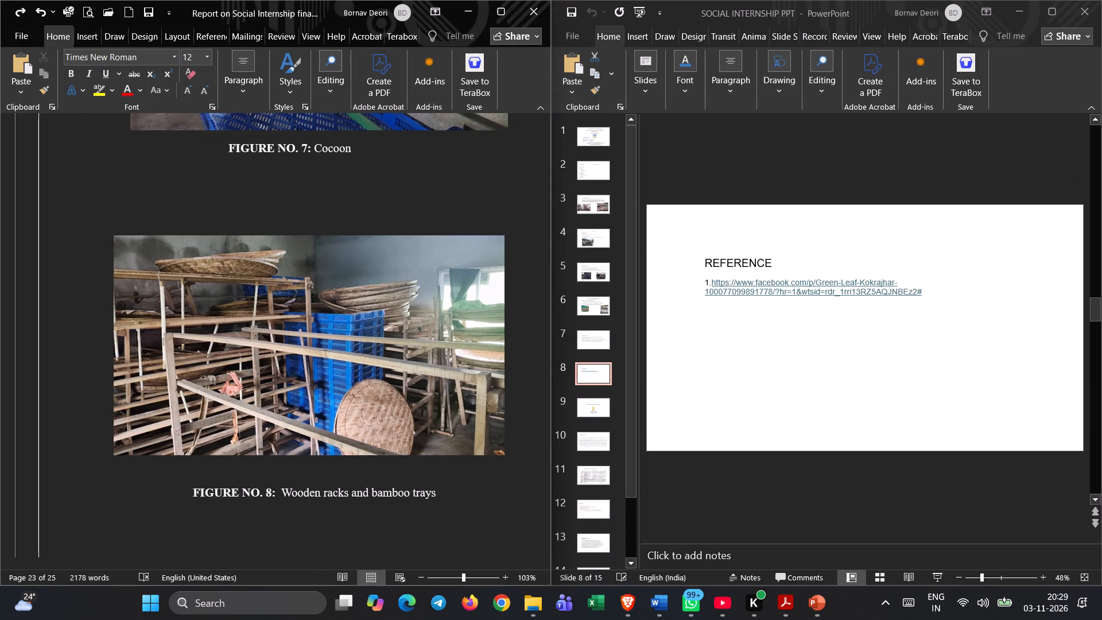
{"action": "scroll", "coordinate": [399, 413], "scroll_direction": "down", "scroll_amount": 11}
{"action": "left_click_drag", "start_coordinate": [546, 522], "coordinate": [547, 523]}
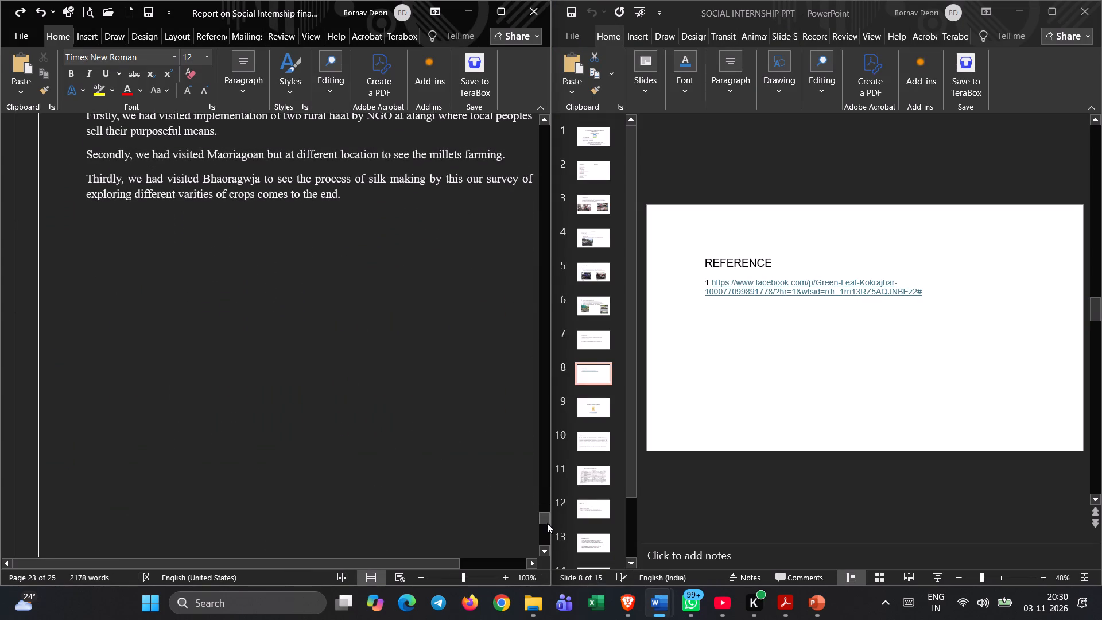
{"action": "left_click_drag", "start_coordinate": [547, 523], "coordinate": [546, 557]}
{"action": "scroll", "coordinate": [421, 447], "scroll_direction": "up", "scroll_amount": 6}
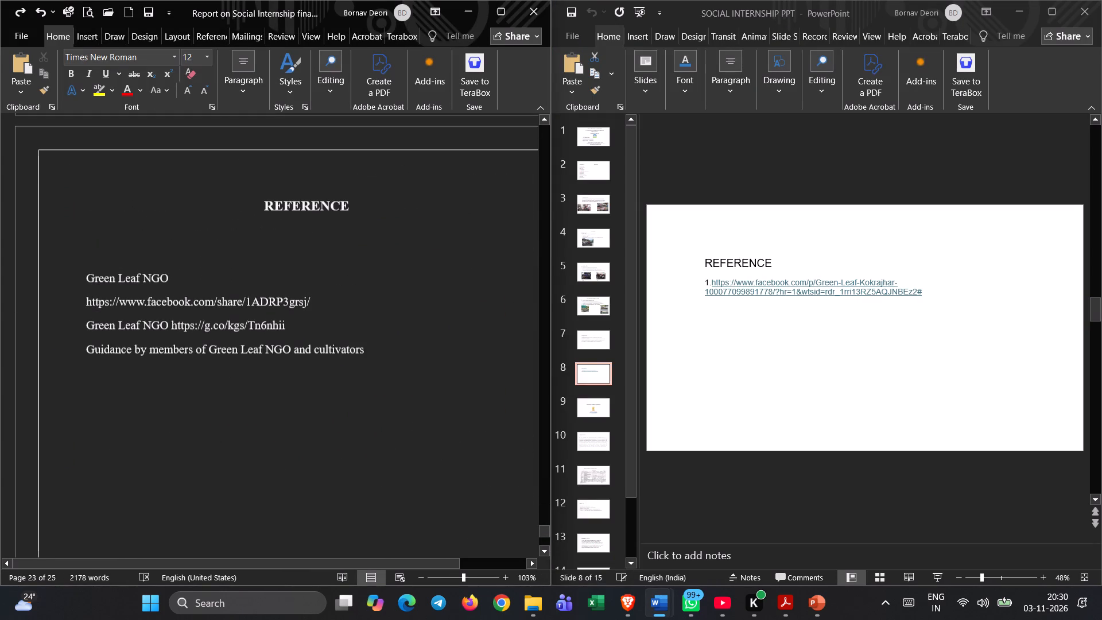
{"action": "left_click_drag", "start_coordinate": [89, 277], "coordinate": [322, 364]}
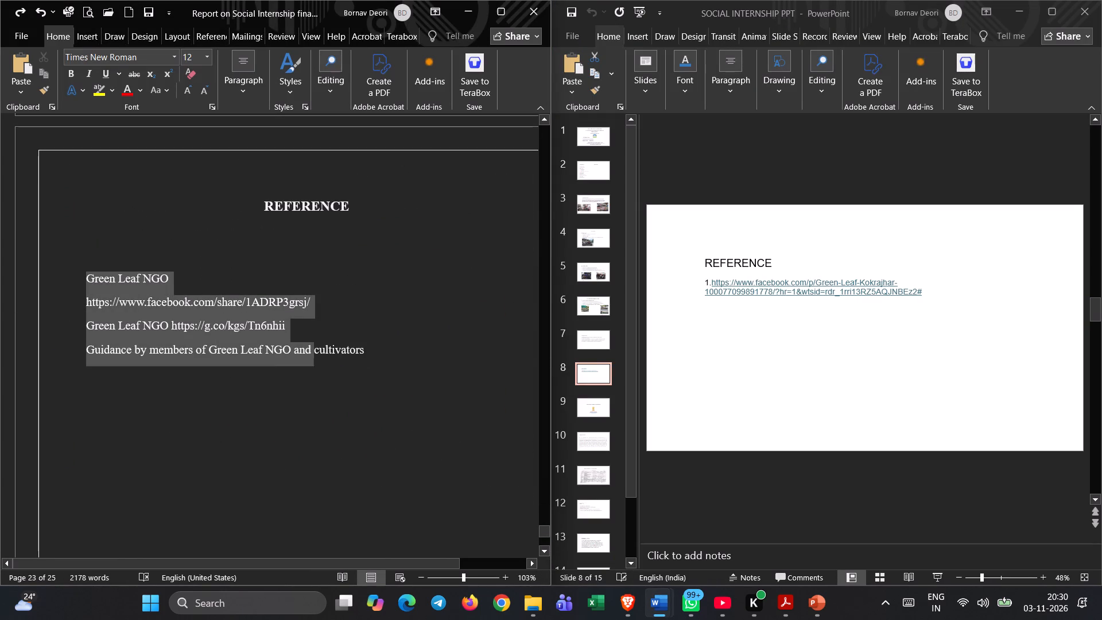
{"action": "left_click_drag", "start_coordinate": [322, 364], "coordinate": [372, 369]}
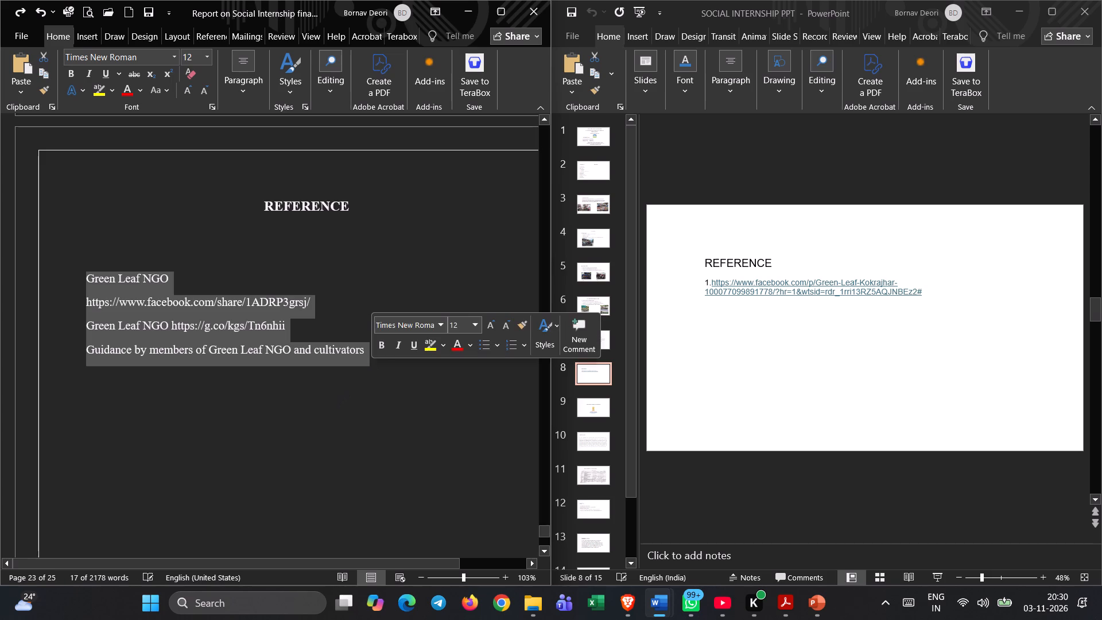
{"action": "key", "text": "ctrl+c"}
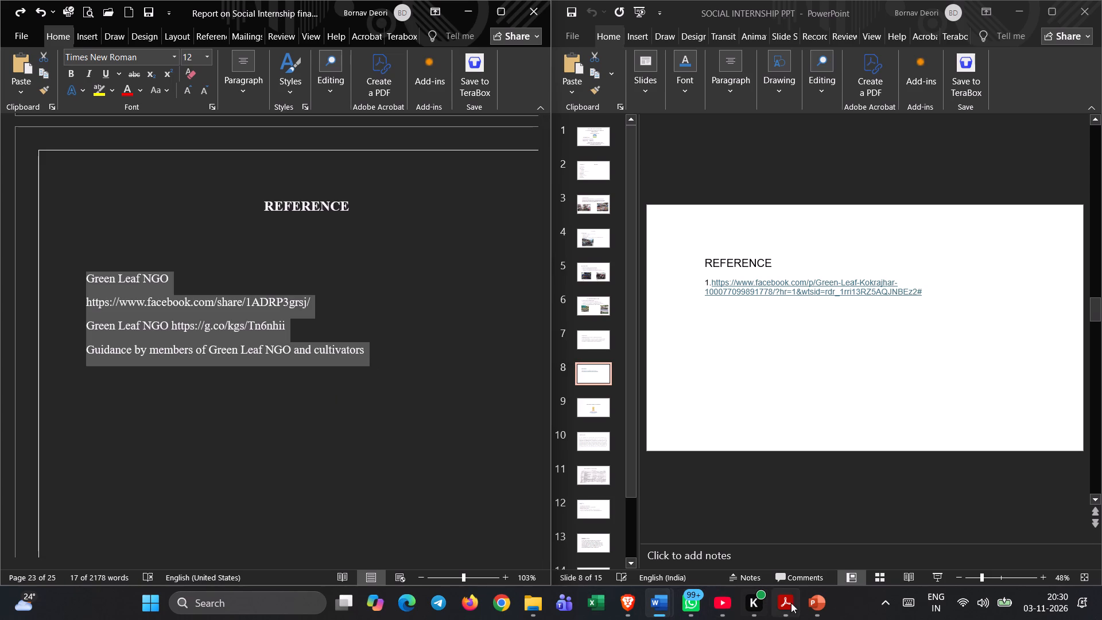
{"action": "left_click", "coordinate": [716, 545]}
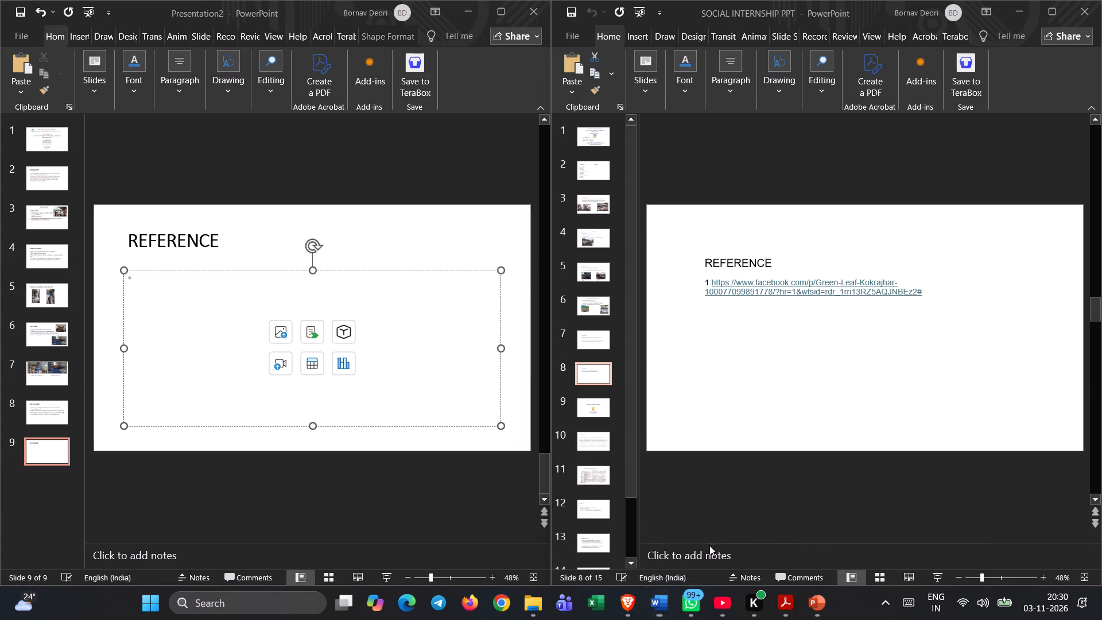
{"action": "key", "text": "ctrl+v"}
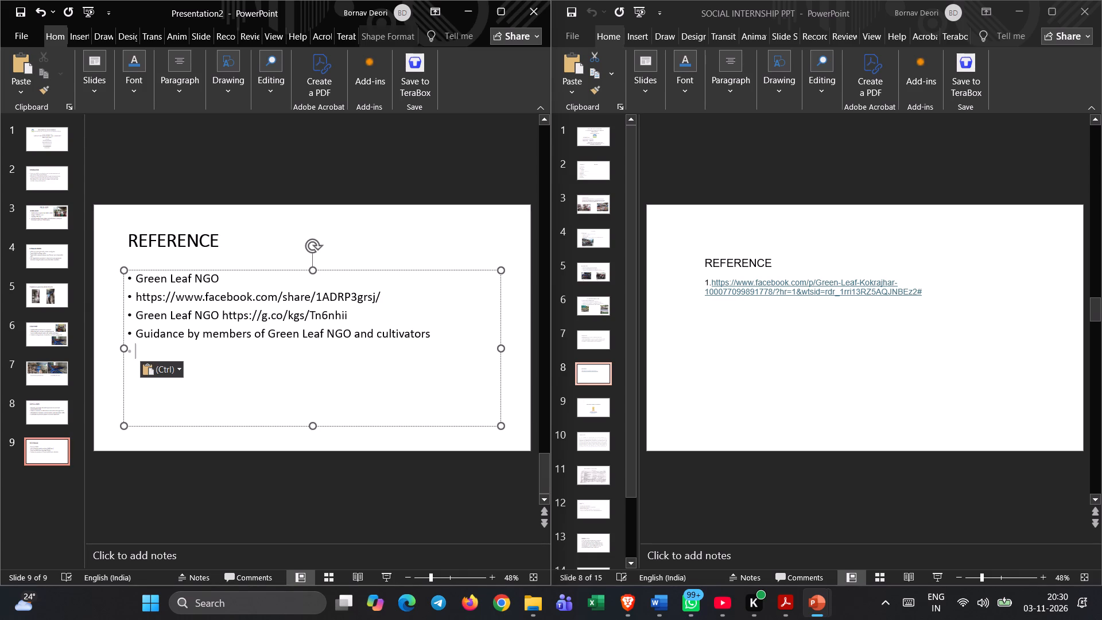
Add a new slide after the REFERENCE slide and start editing its title.
{"action": "left_click", "coordinate": [99, 61]}
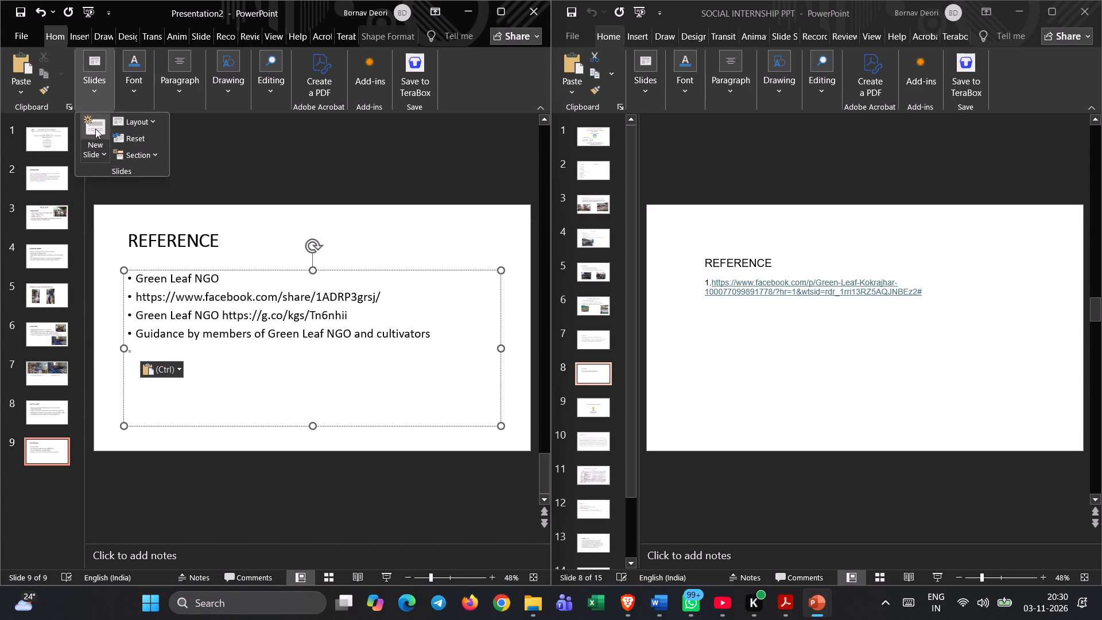
{"action": "left_click", "coordinate": [95, 129]}
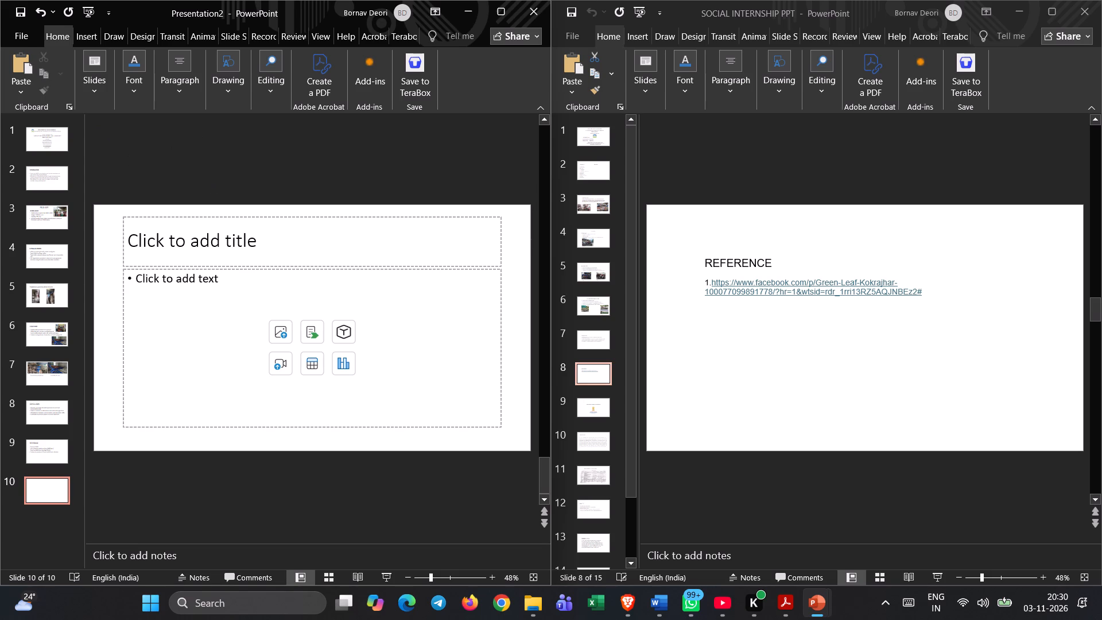
{"action": "left_click", "coordinate": [197, 246]}
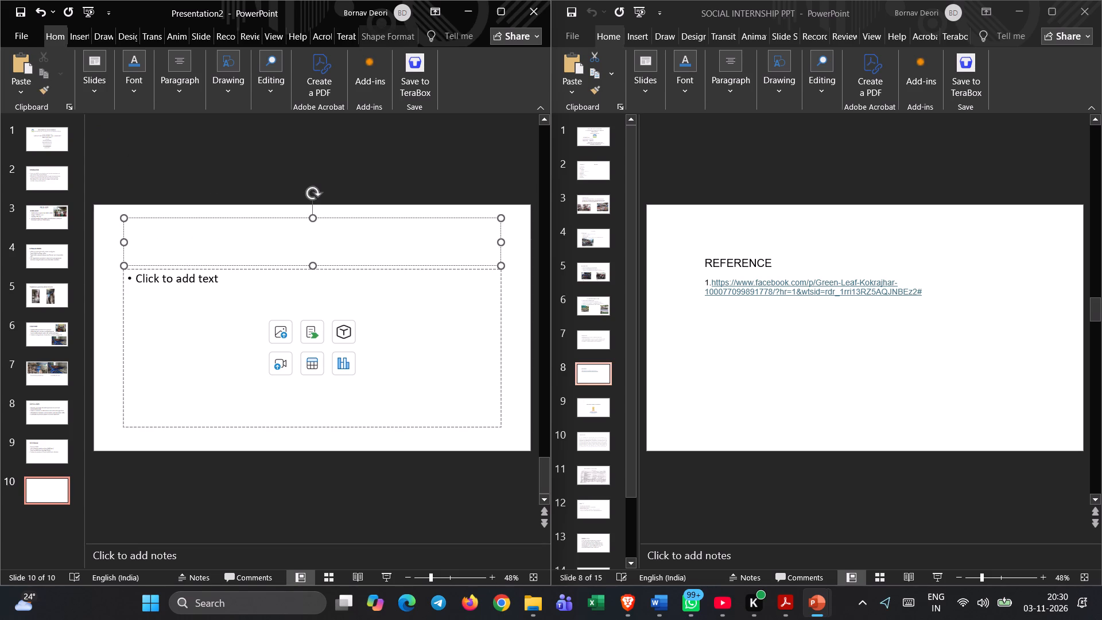
Remove the empty body placeholder from slide 10 of Presentation2.
{"action": "left_click", "coordinate": [196, 269]}
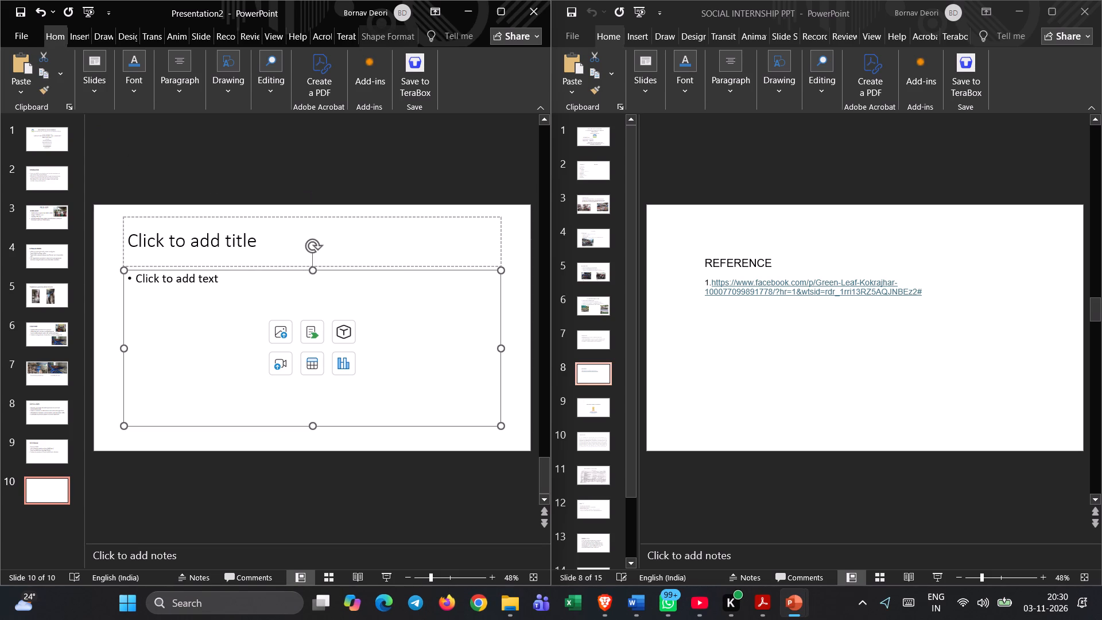
{"action": "right_click", "coordinate": [196, 269]}
{"action": "left_click", "coordinate": [209, 300]}
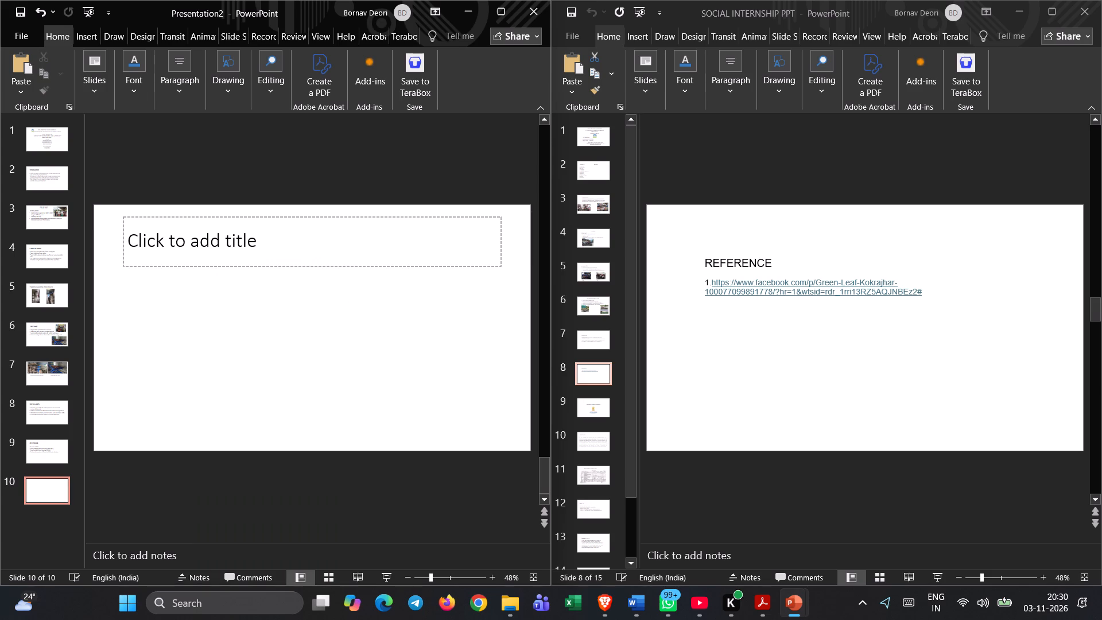
Enter THANK YOU in slide 10's title placeholder and move the placeholder so the text sits in the middle of the slide.
{"action": "left_click", "coordinate": [249, 223]}
{"action": "left_click_drag", "start_coordinate": [250, 219], "coordinate": [245, 278]}
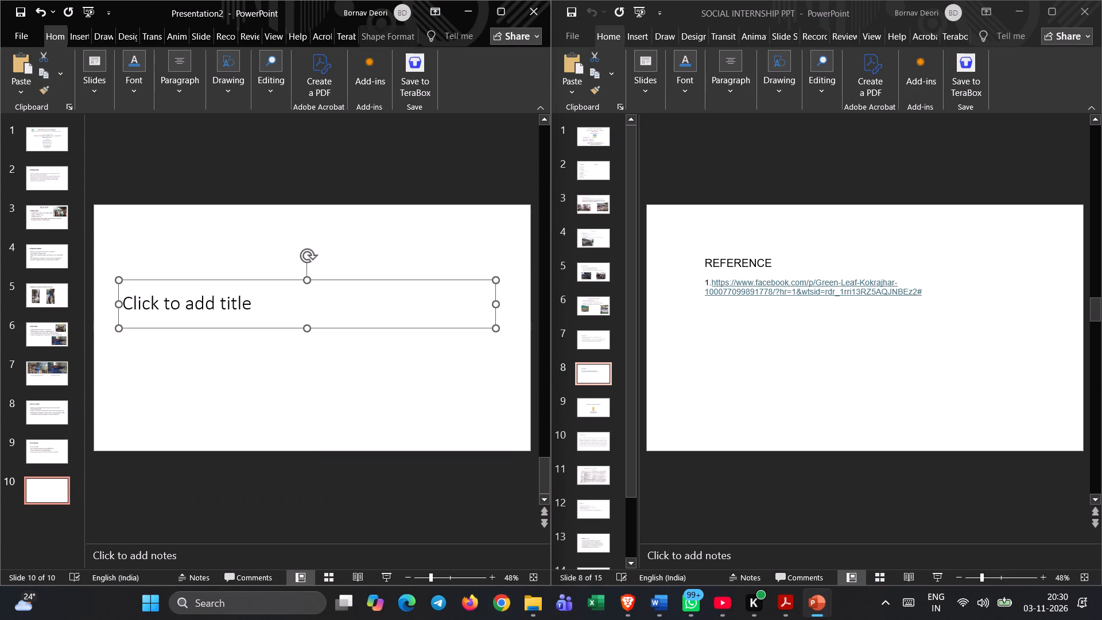
{"action": "left_click", "coordinate": [222, 304]}
{"action": "type", "text": "THANK"}
{"action": "key", "text": "space"}
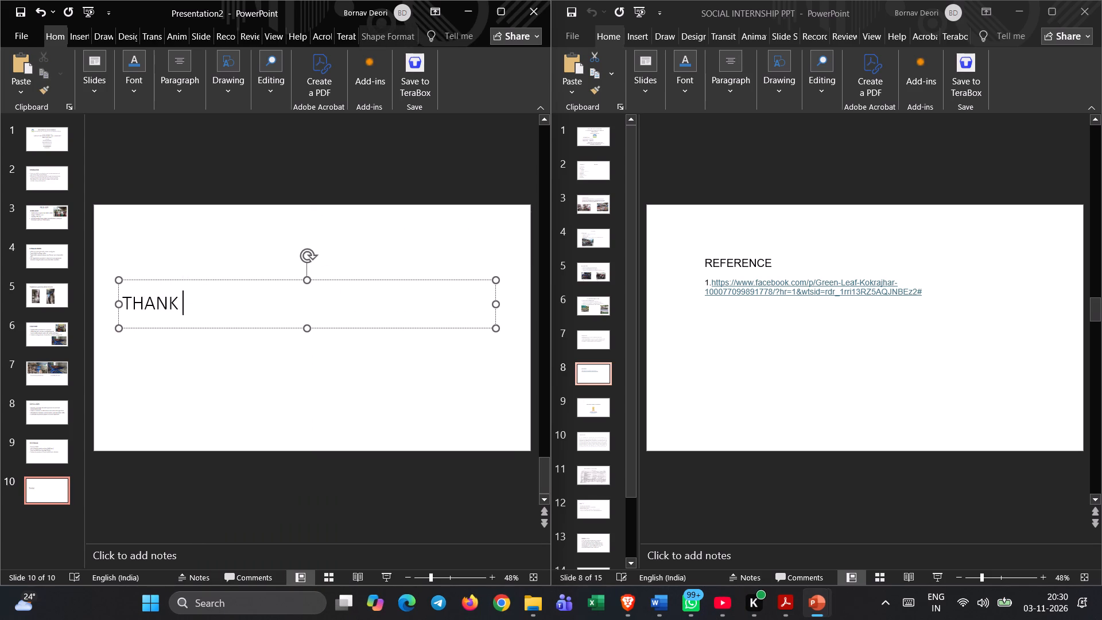
{"action": "type", "text": "YOU"}
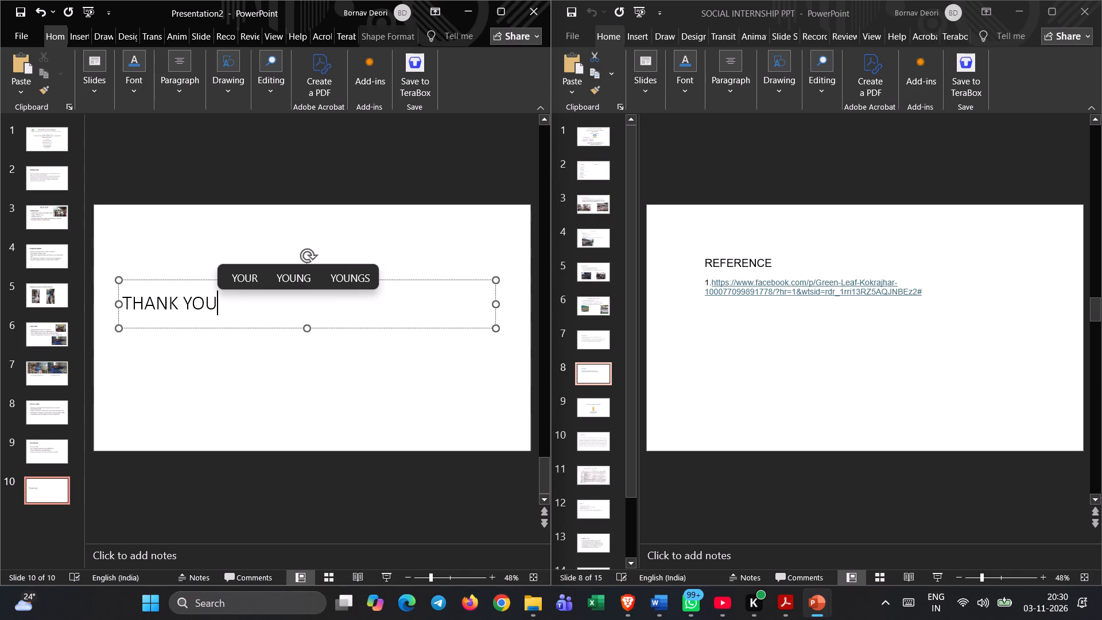
{"action": "left_click", "coordinate": [239, 300]}
{"action": "left_click_drag", "start_coordinate": [311, 333], "coordinate": [337, 335]}
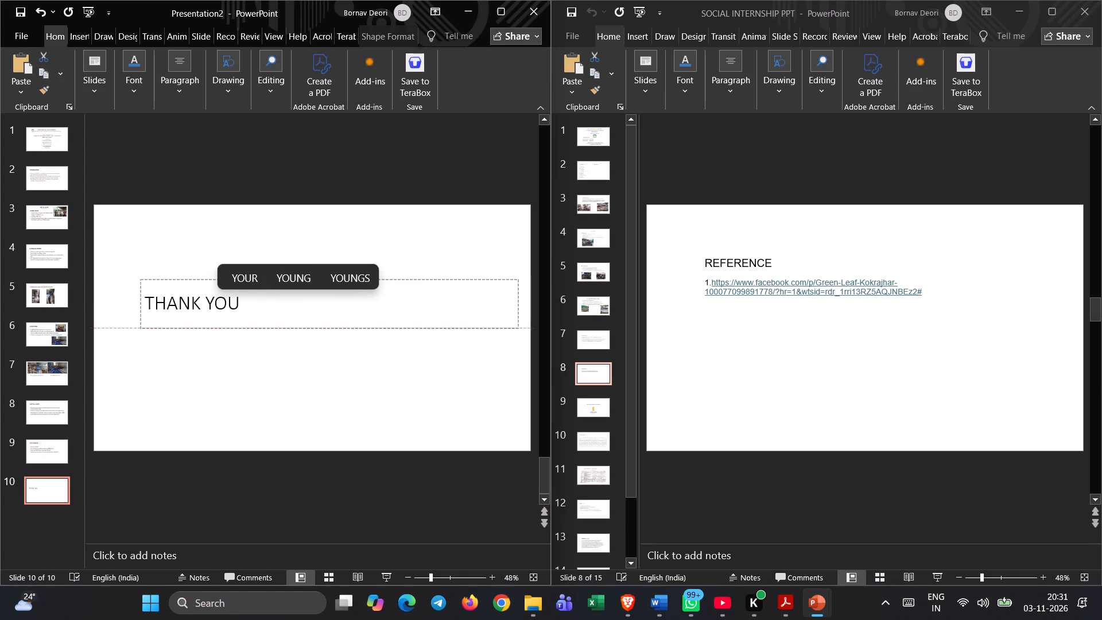
{"action": "left_click_drag", "start_coordinate": [337, 335], "coordinate": [432, 344]}
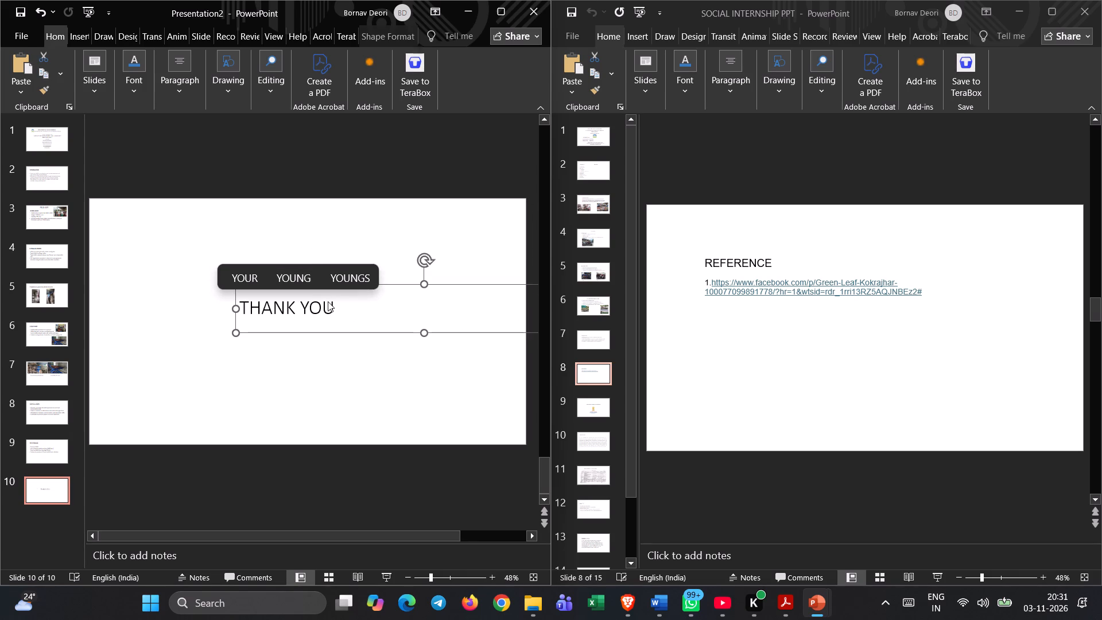
Set the font size of the THANK YOU text on slide 10 to 72.
{"action": "left_click", "coordinate": [337, 305]}
{"action": "left_click", "coordinate": [337, 305]}
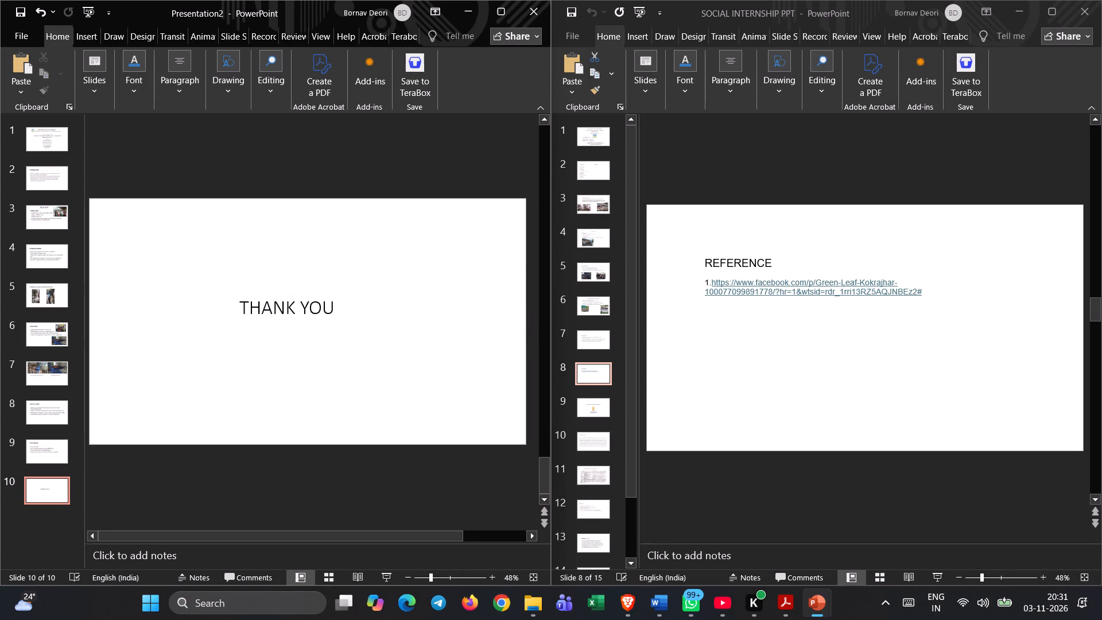
{"action": "left_click", "coordinate": [336, 305]}
{"action": "left_click", "coordinate": [328, 305]}
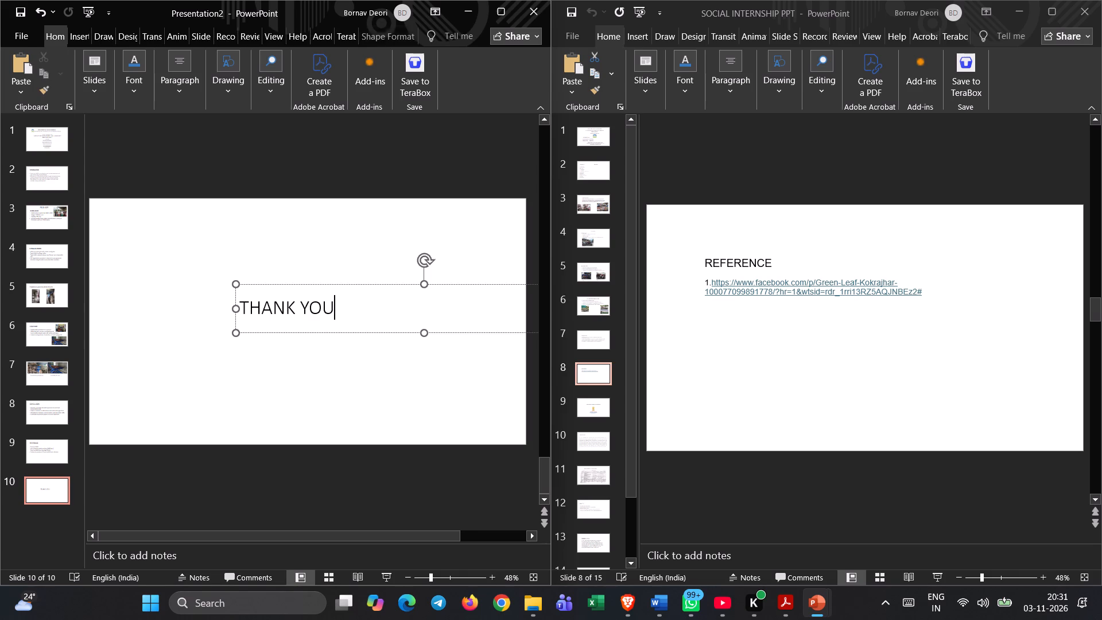
{"action": "left_click_drag", "start_coordinate": [335, 308], "coordinate": [275, 308]}
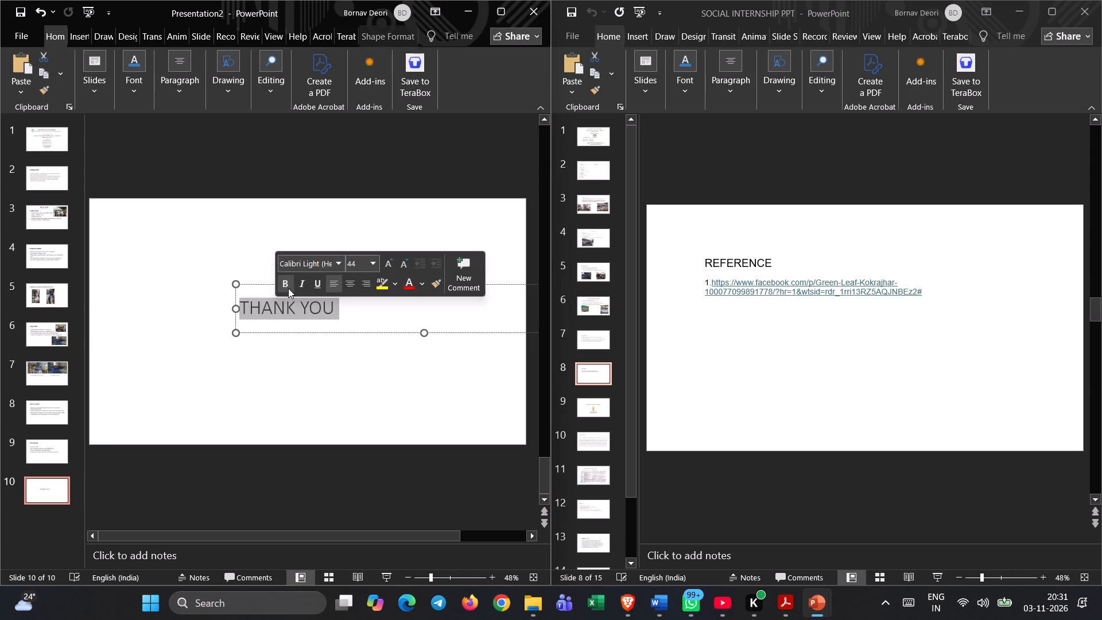
{"action": "left_click", "coordinate": [377, 268]}
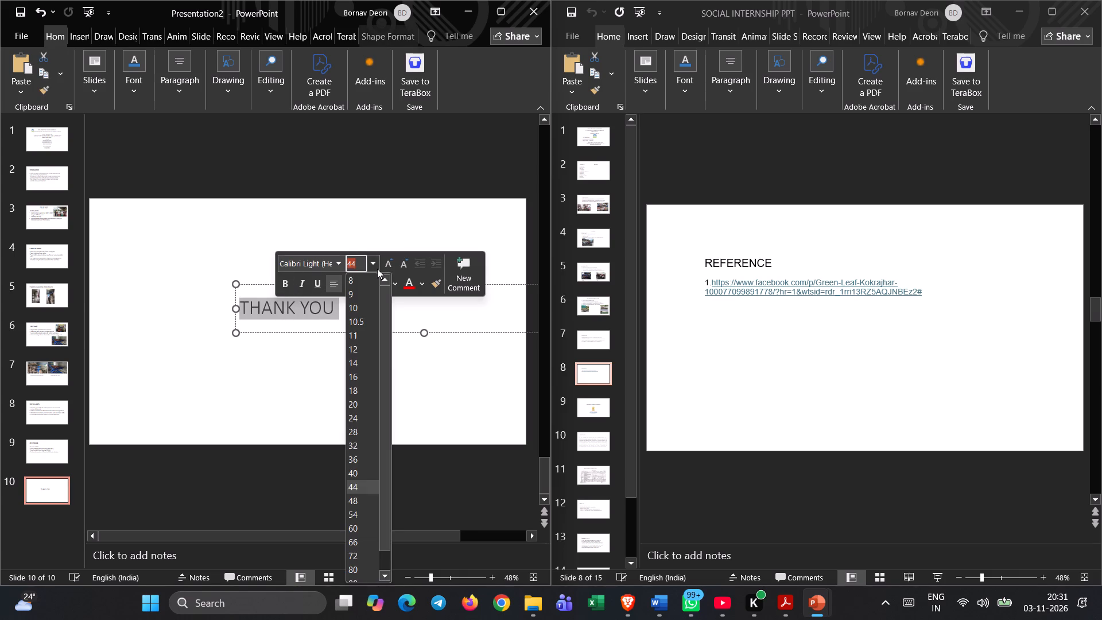
{"action": "left_click", "coordinate": [356, 559]}
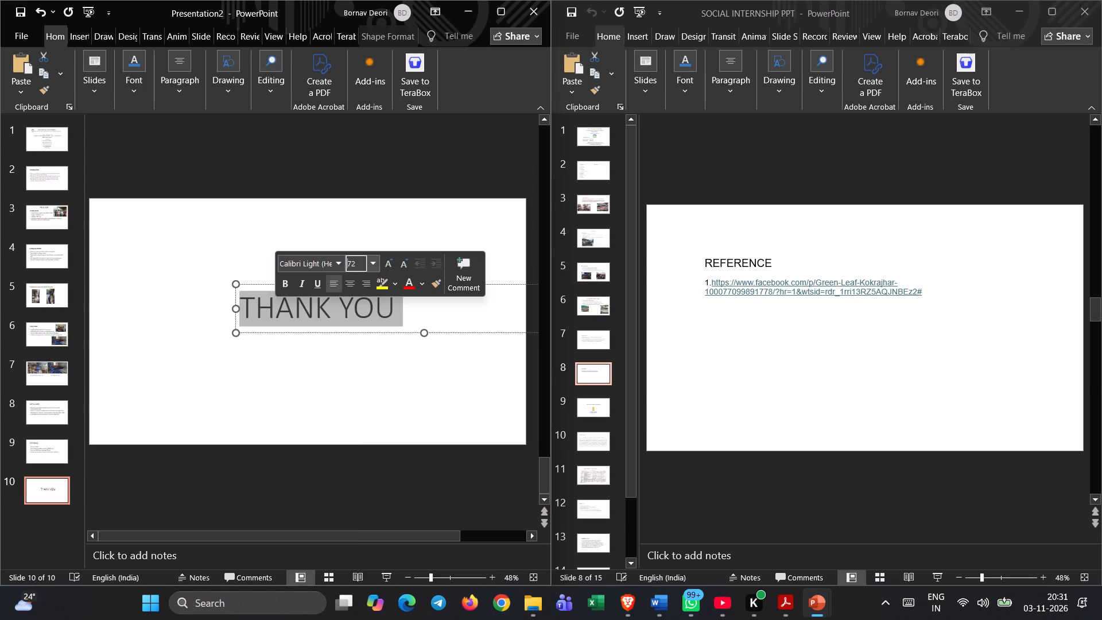
Shift the THANK YOU placeholder slightly left to re-centre the enlarged text, and maximize Presentation2.
{"action": "left_click_drag", "start_coordinate": [429, 335], "coordinate": [405, 344]}
{"action": "left_click", "coordinate": [492, 11]}
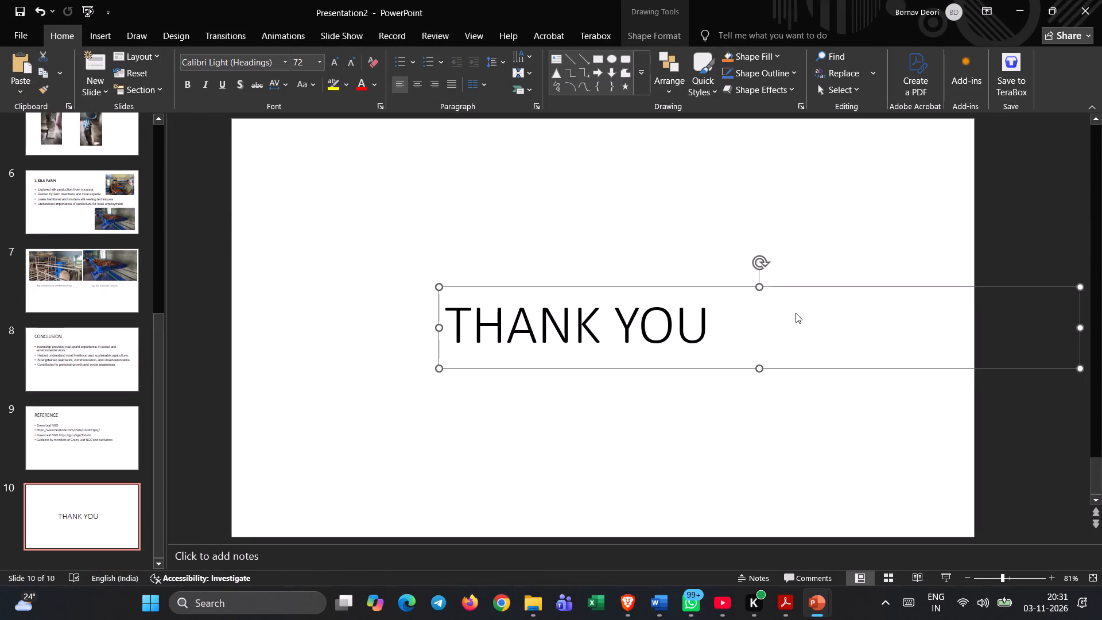
{"action": "left_click", "coordinate": [620, 460]}
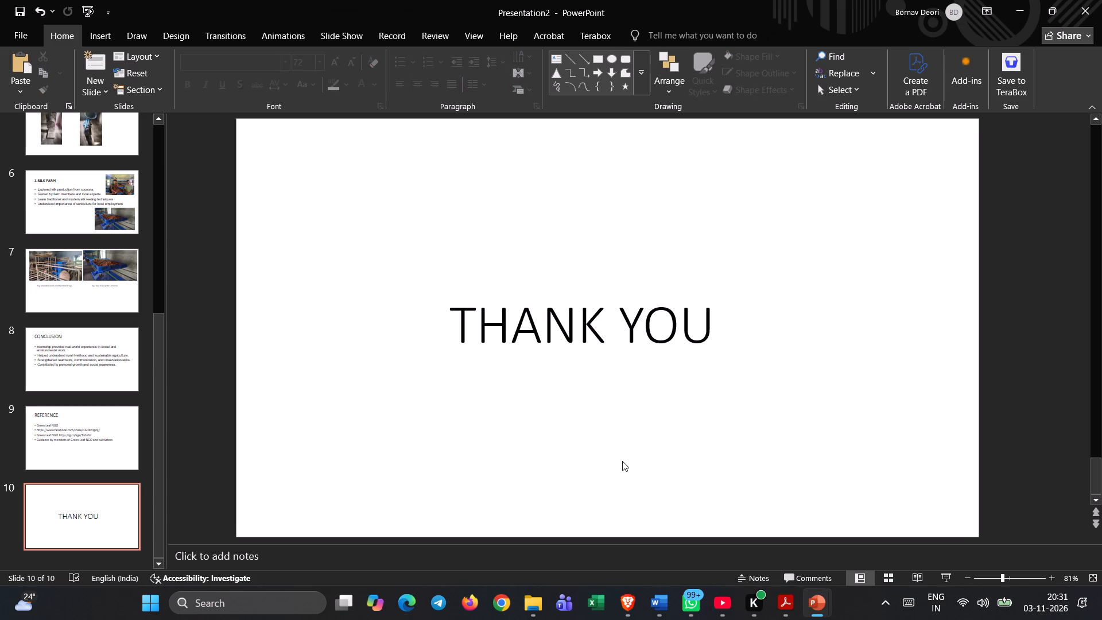
Make slide 10's THANK YOU placeholder taller and narrower so it fits within the slide, and nudge it slightly right to centre the text.
{"action": "left_click", "coordinate": [550, 320]}
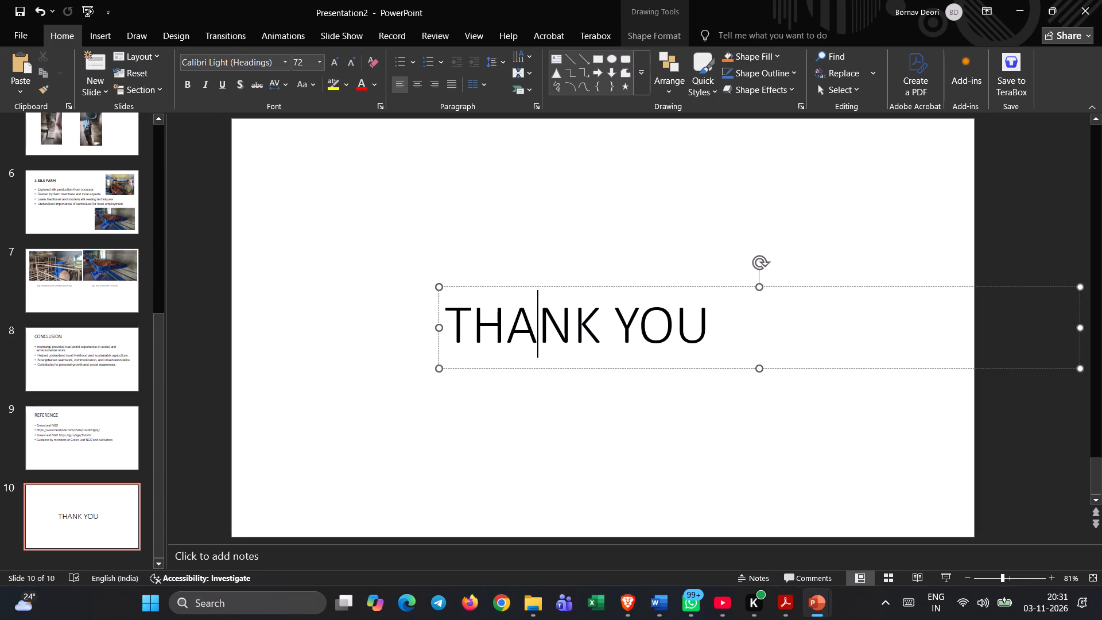
{"action": "left_click_drag", "start_coordinate": [757, 370], "coordinate": [764, 472]}
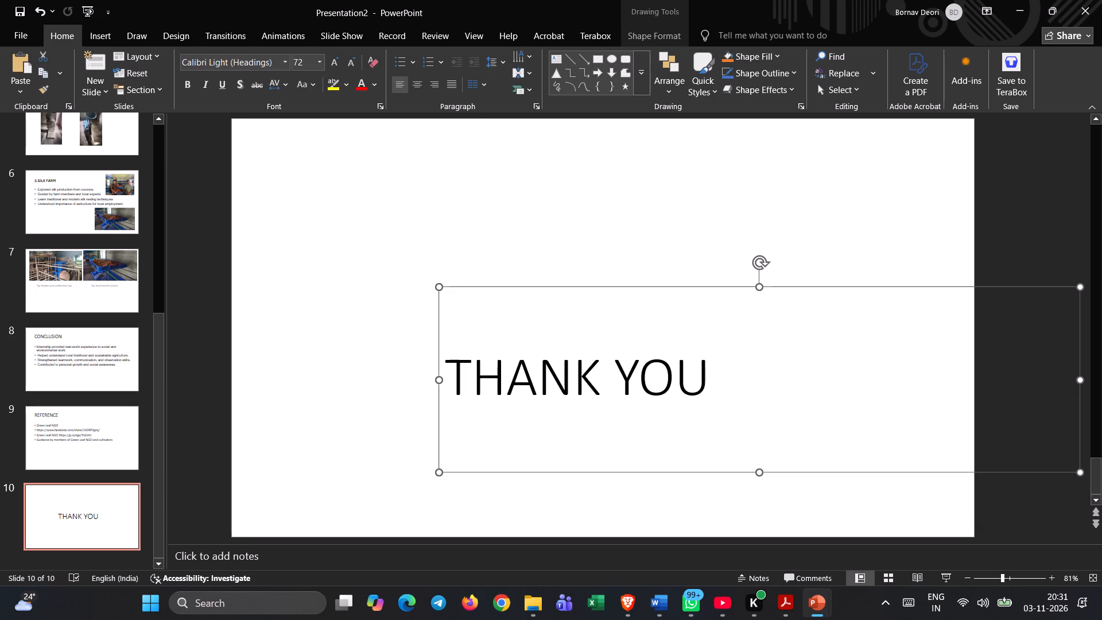
{"action": "left_click_drag", "start_coordinate": [758, 289], "coordinate": [761, 202]}
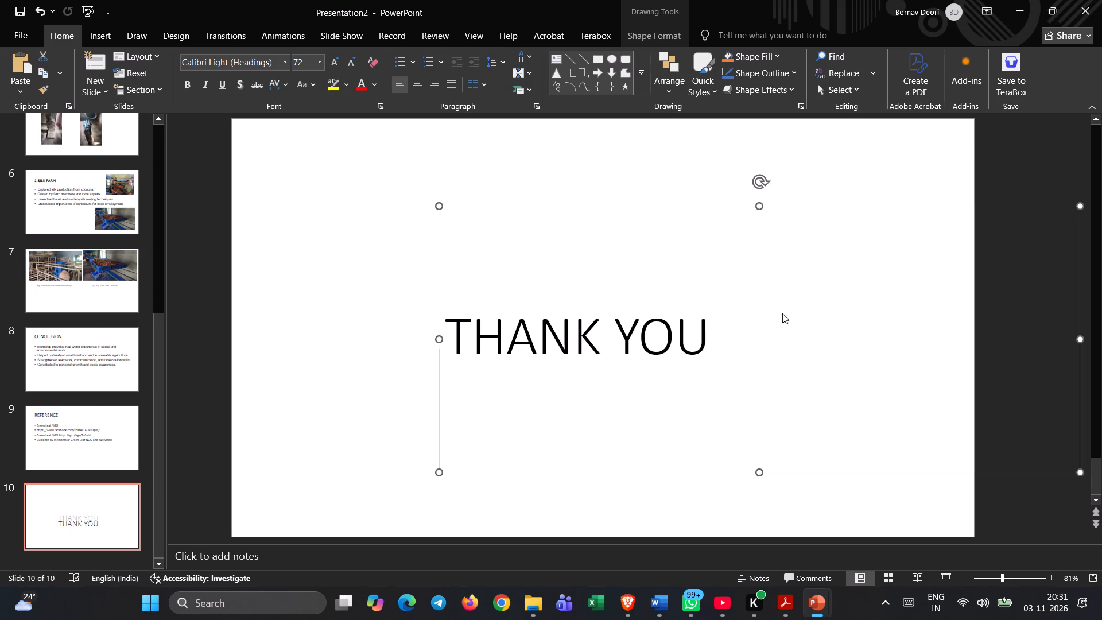
{"action": "left_click_drag", "start_coordinate": [1078, 339], "coordinate": [809, 341]}
{"action": "left_click_drag", "start_coordinate": [838, 321], "coordinate": [856, 321]}
{"action": "left_click", "coordinate": [891, 328]}
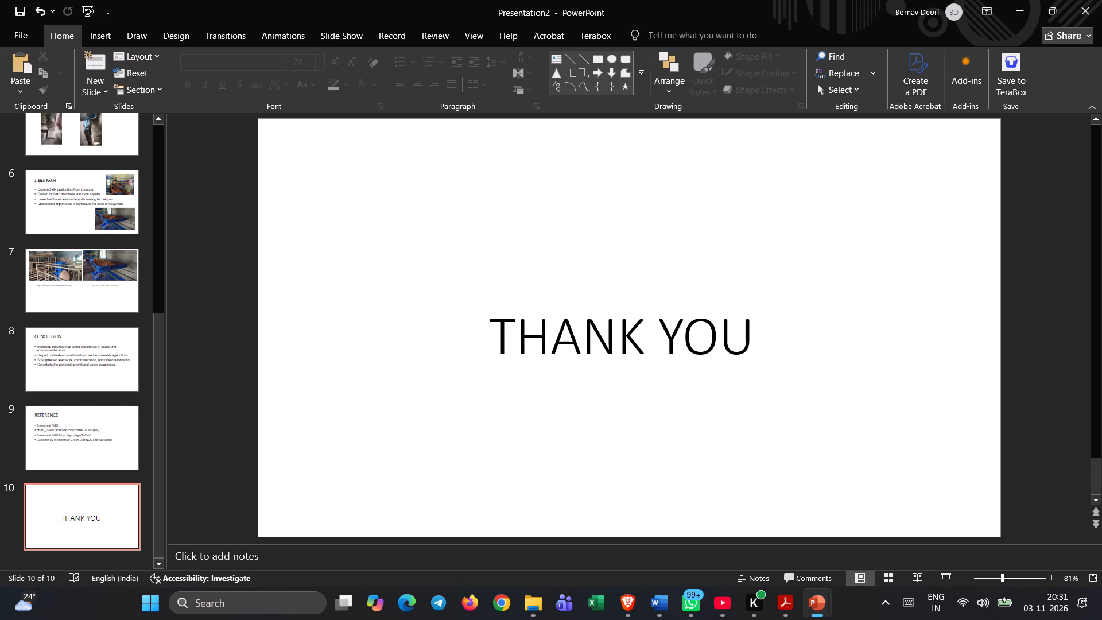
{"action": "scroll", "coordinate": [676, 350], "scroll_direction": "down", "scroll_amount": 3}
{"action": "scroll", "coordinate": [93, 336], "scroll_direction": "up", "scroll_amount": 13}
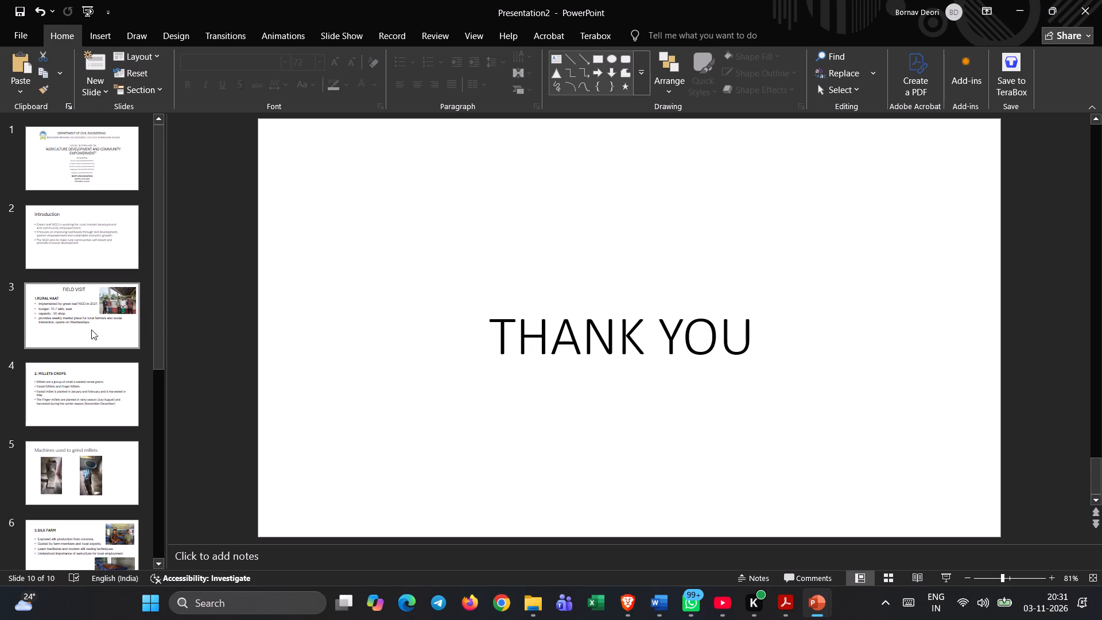
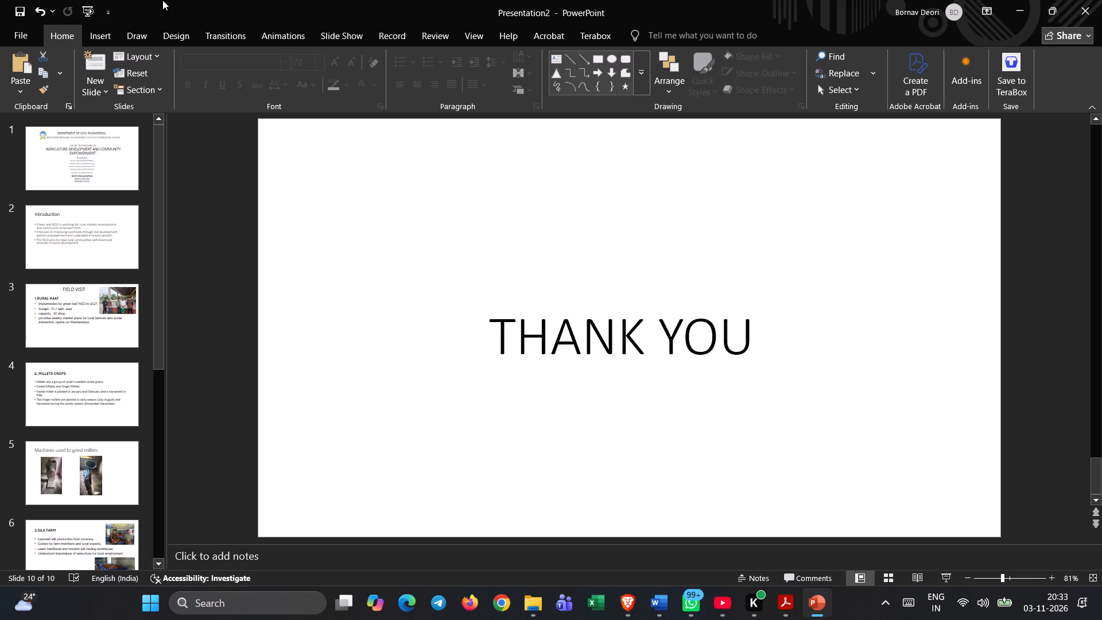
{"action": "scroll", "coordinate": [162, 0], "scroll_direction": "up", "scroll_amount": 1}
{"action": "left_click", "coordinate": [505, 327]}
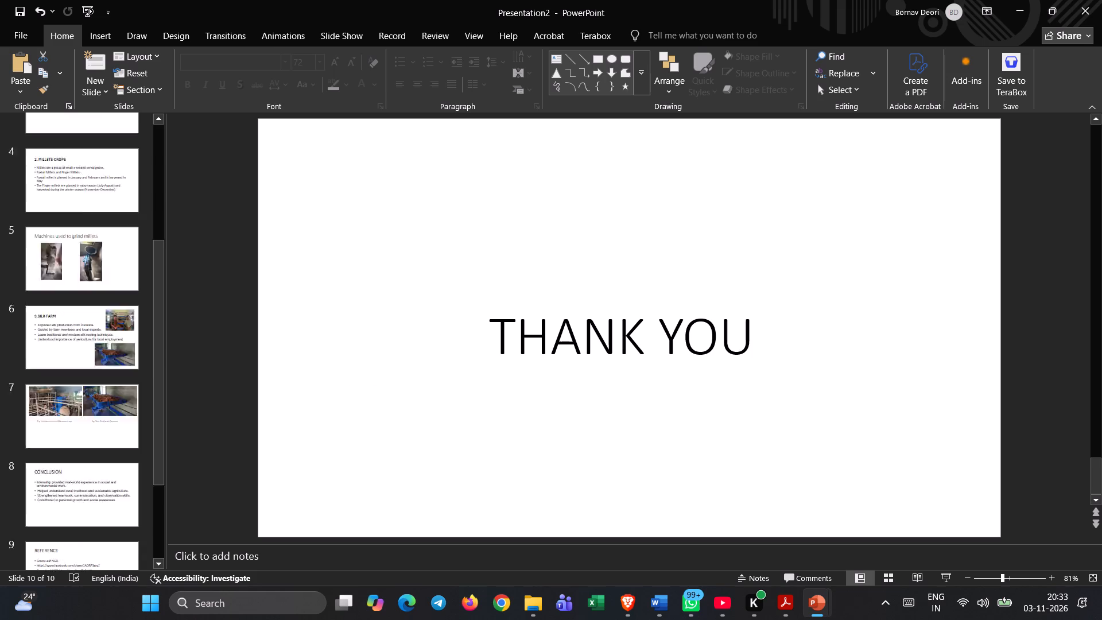
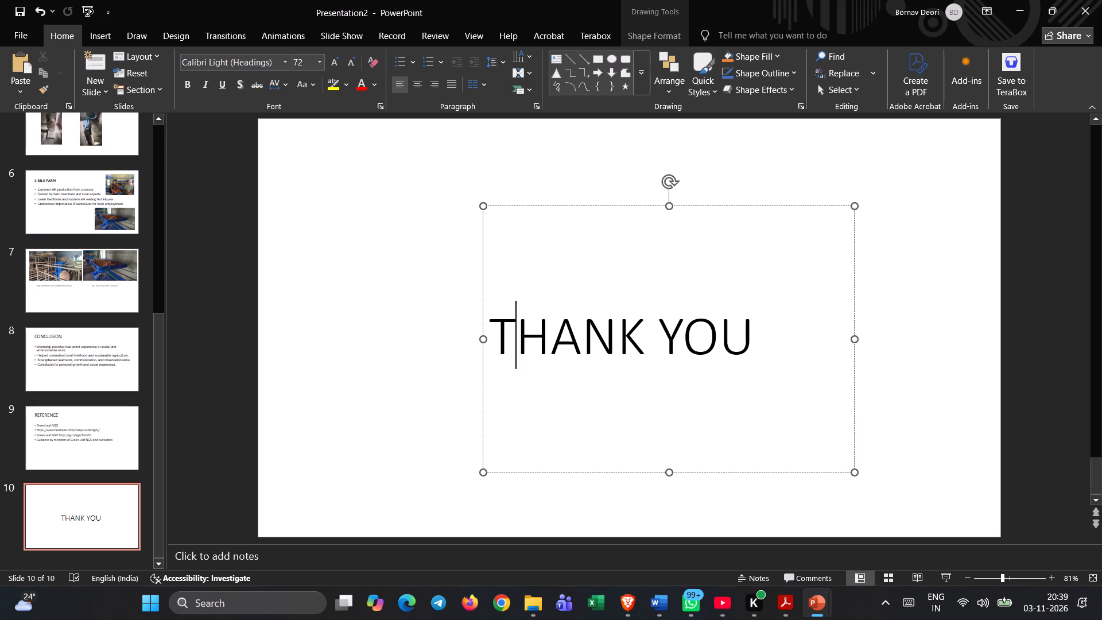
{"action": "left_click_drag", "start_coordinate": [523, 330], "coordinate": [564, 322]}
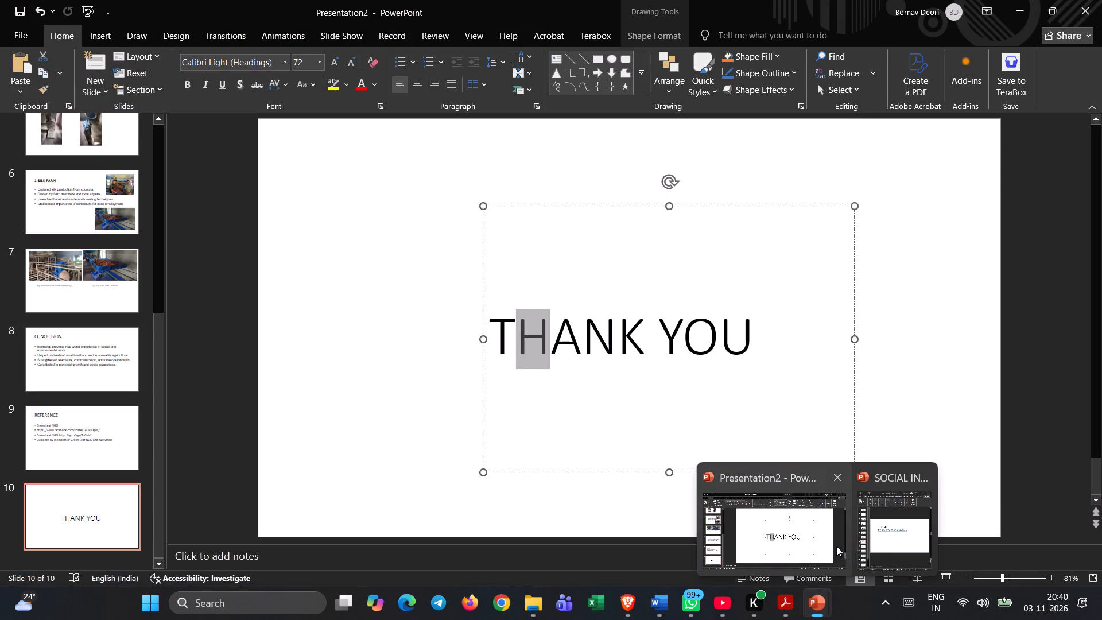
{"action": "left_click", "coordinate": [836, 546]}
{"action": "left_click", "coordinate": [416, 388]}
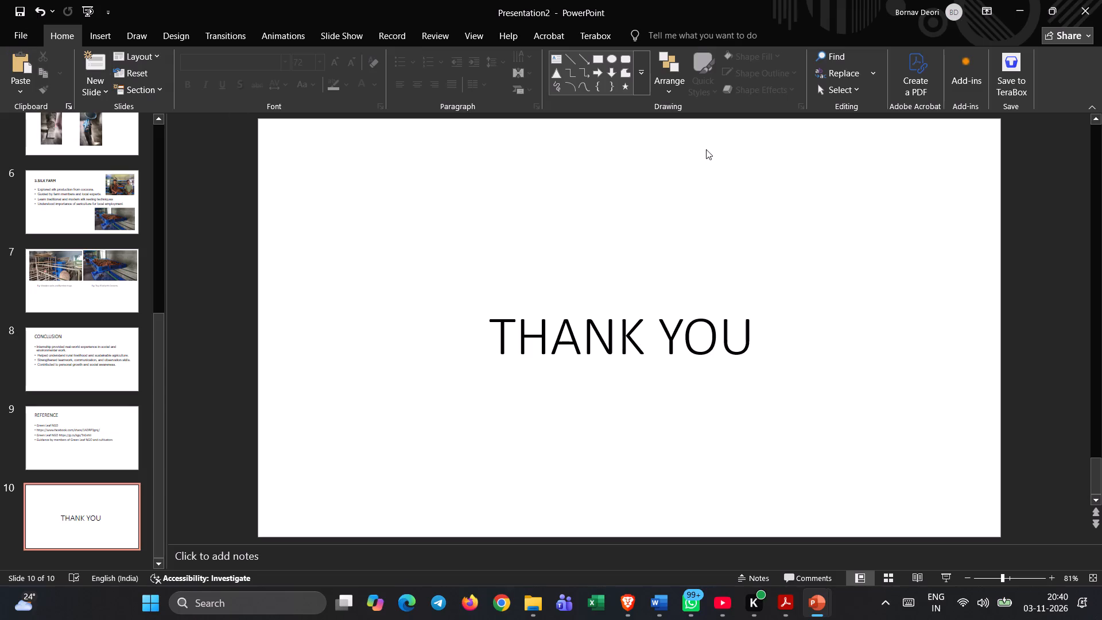
Save the presentation as SOCIAL INTERNSHIP ON in the INTERNSHIP BOTH SOCIAL SKUILL folder on Local Disk (D:).
{"action": "left_click", "coordinate": [1070, 36]}
{"action": "left_click", "coordinate": [1026, 63]}
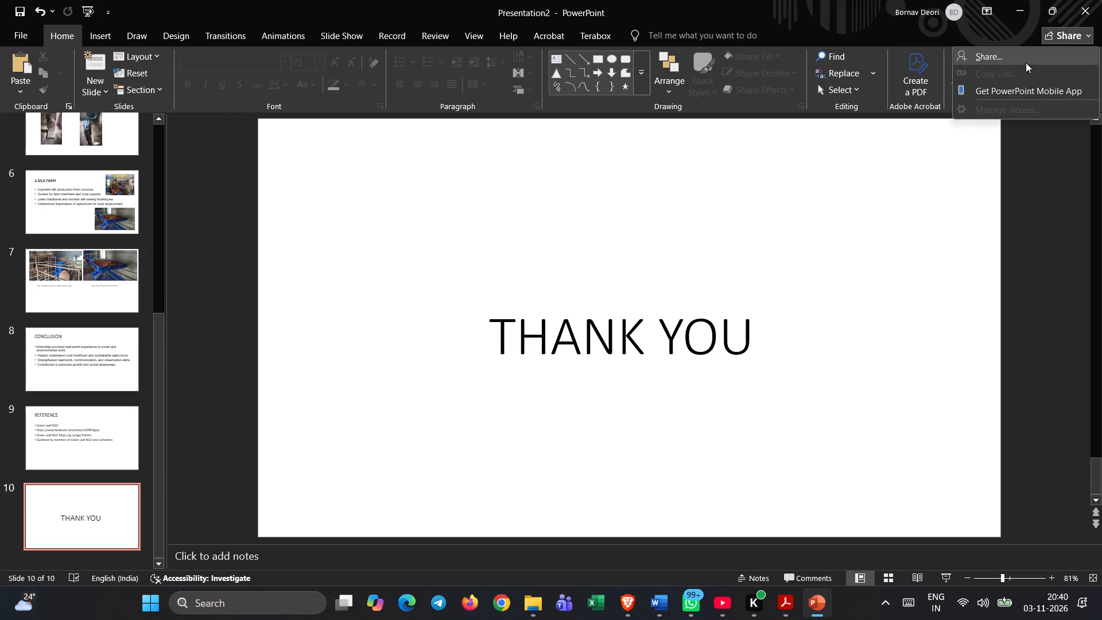
{"action": "left_click", "coordinate": [1003, 203]}
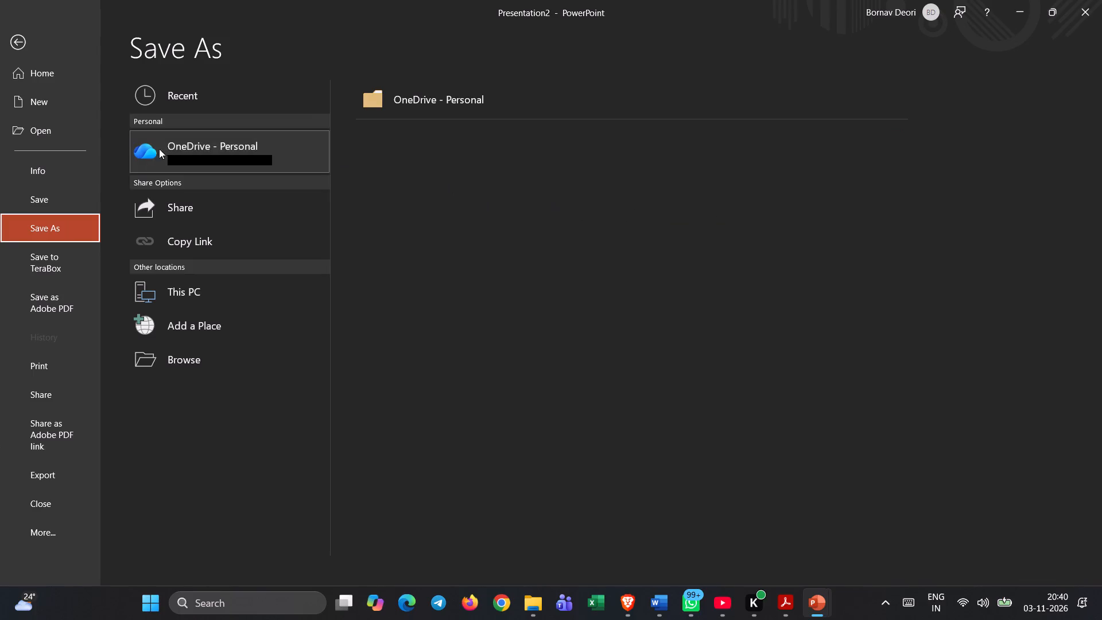
{"action": "left_click", "coordinate": [165, 297]}
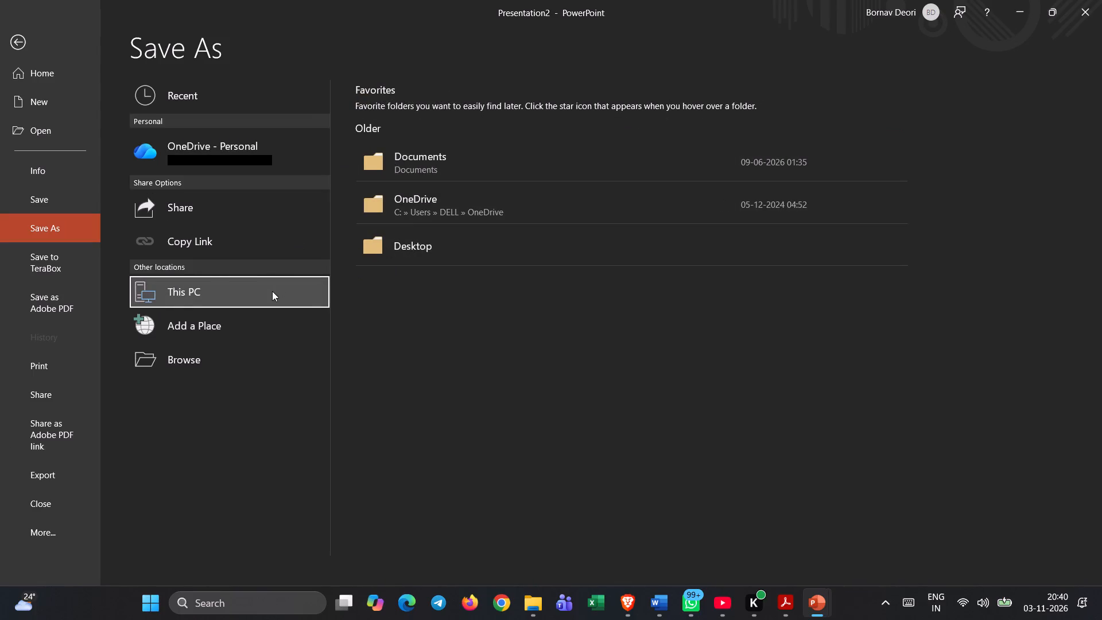
{"action": "left_click", "coordinate": [200, 363]}
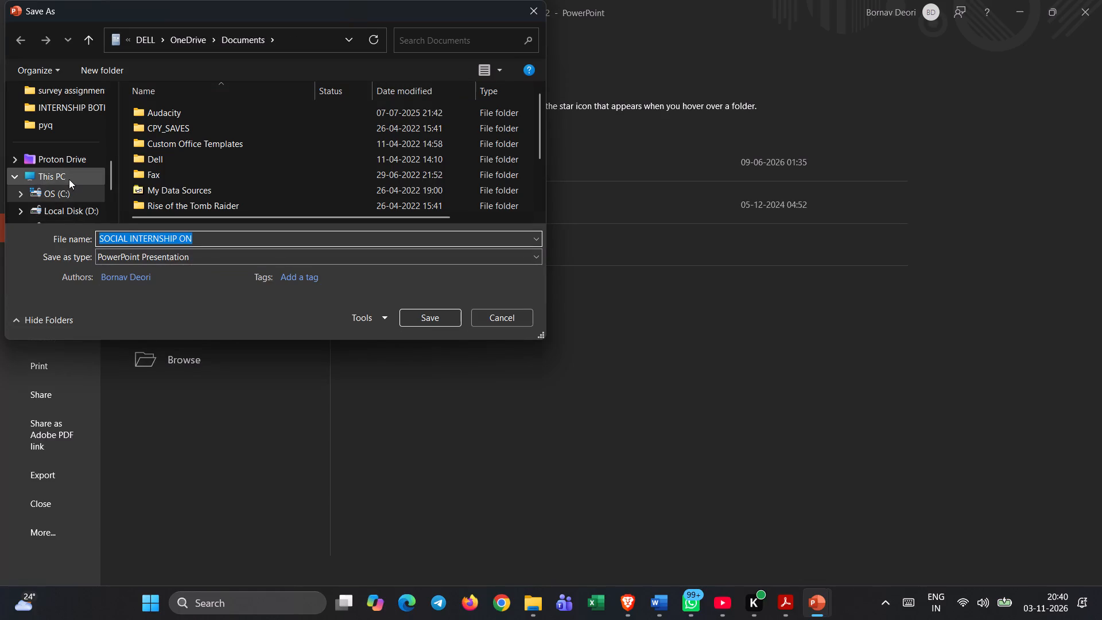
{"action": "scroll", "coordinate": [69, 179], "scroll_direction": "down", "scroll_amount": 3}
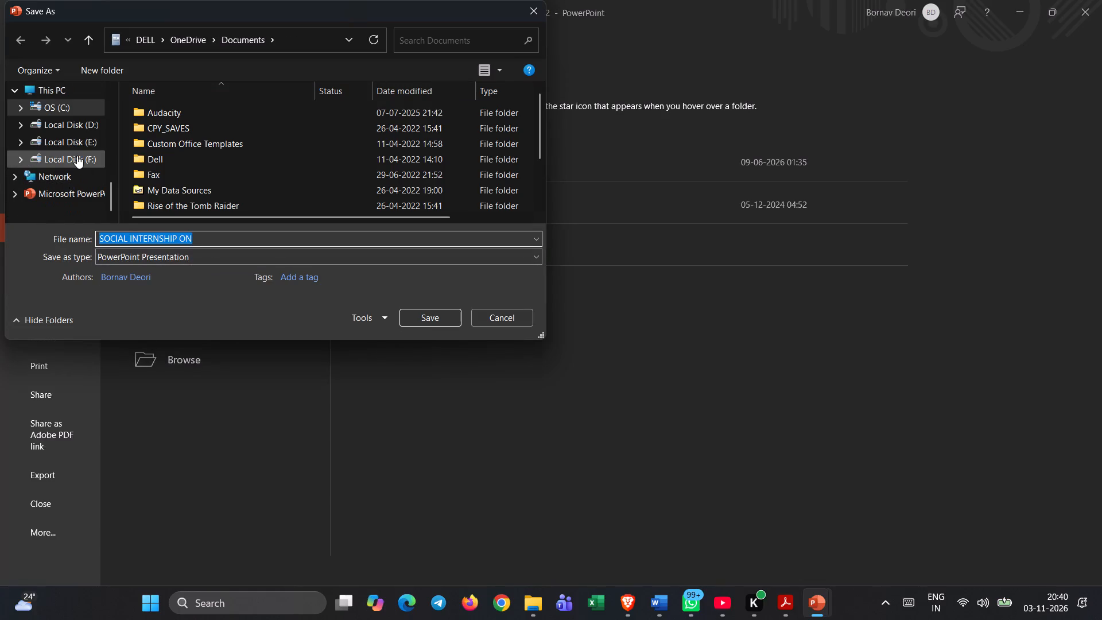
{"action": "left_click", "coordinate": [76, 128]}
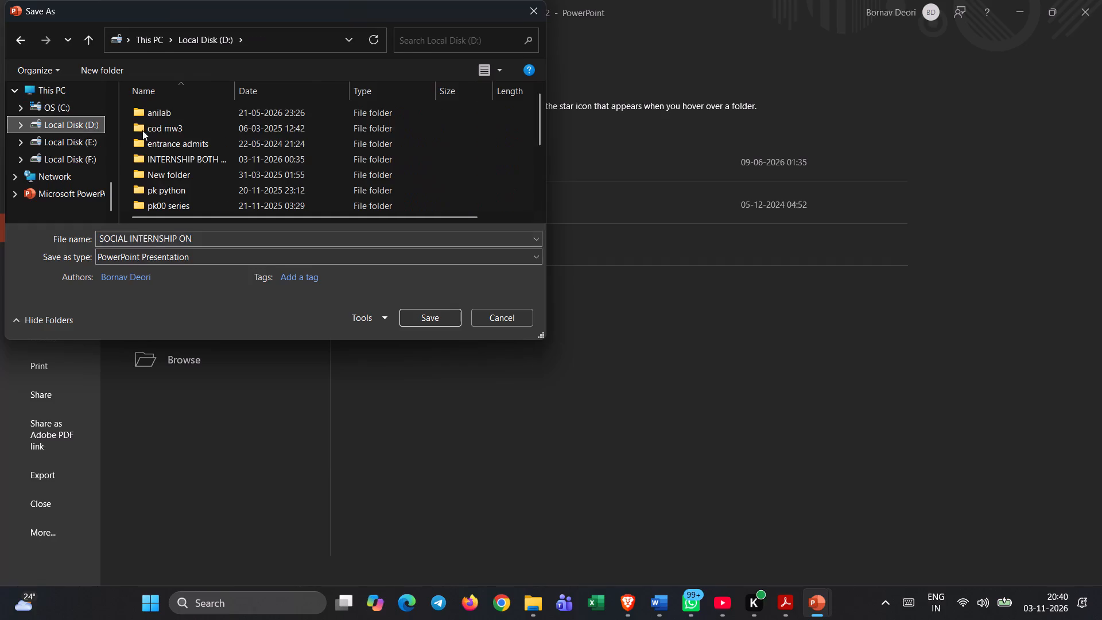
{"action": "scroll", "coordinate": [189, 135], "scroll_direction": "down", "scroll_amount": 1}
{"action": "scroll", "coordinate": [189, 127], "scroll_direction": "up", "scroll_amount": 1}
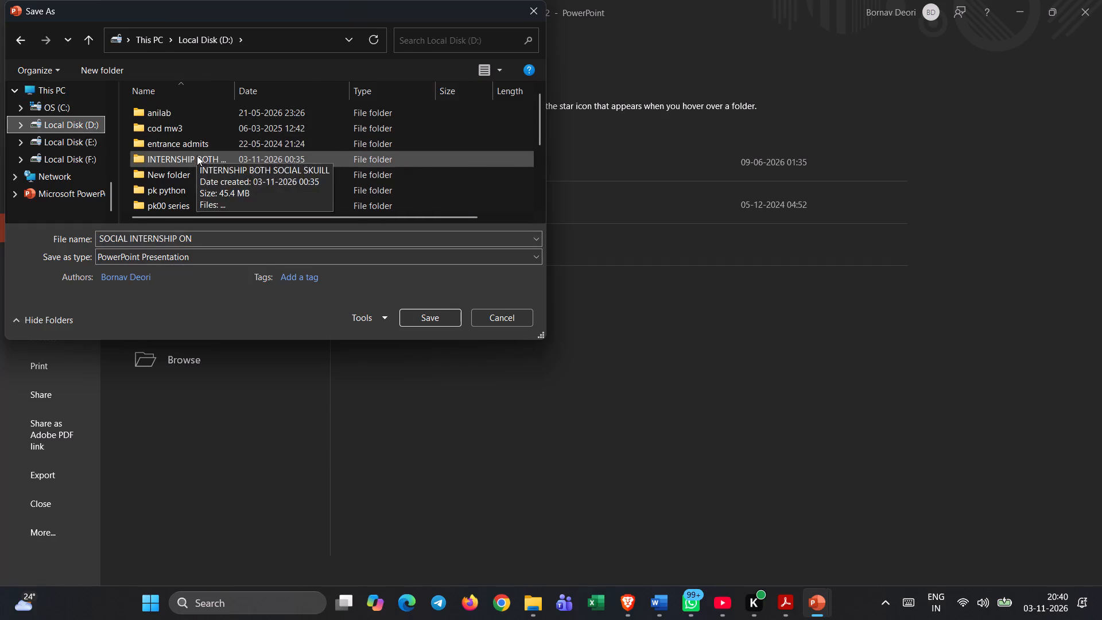
{"action": "left_click", "coordinate": [197, 156]}
{"action": "left_click", "coordinate": [441, 313]}
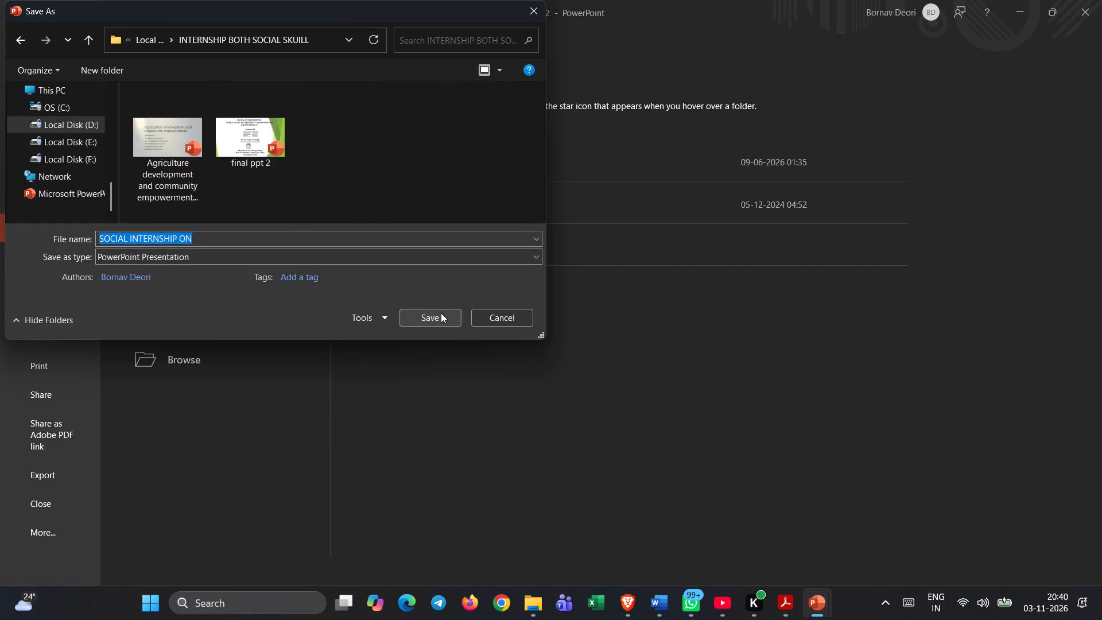
{"action": "left_click", "coordinate": [439, 314]}
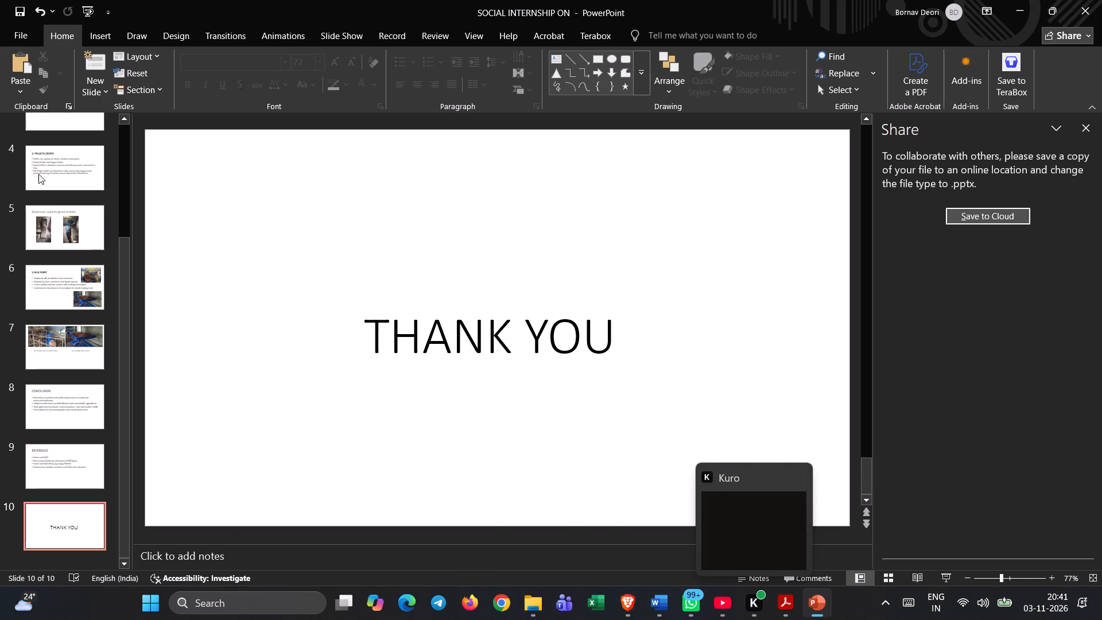
Open the recent ARSENIC REMOVAL PPT presentation stored in the OneDrive Documents folder.
{"action": "left_click", "coordinate": [13, 28]}
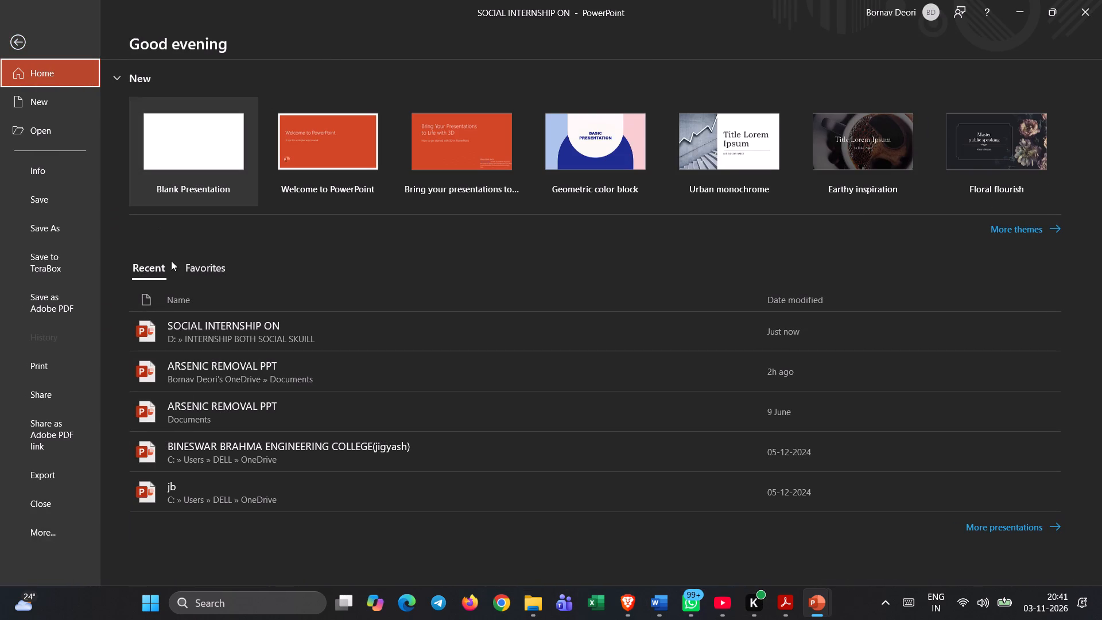
{"action": "double_click", "coordinate": [200, 374]}
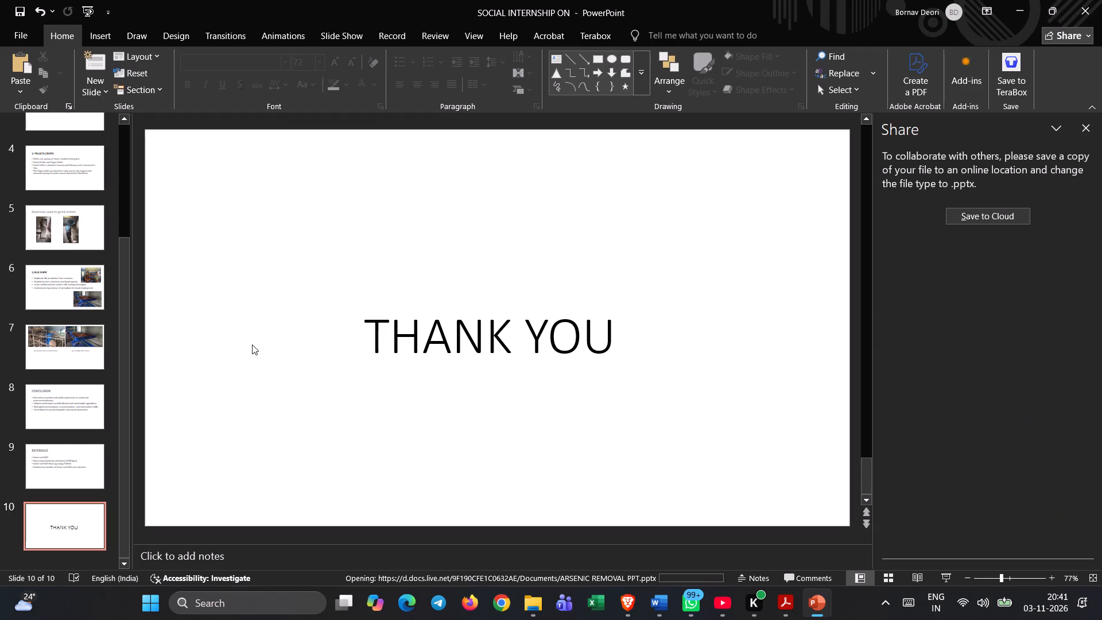
{"action": "scroll", "coordinate": [41, 249], "scroll_direction": "up", "scroll_amount": 10}
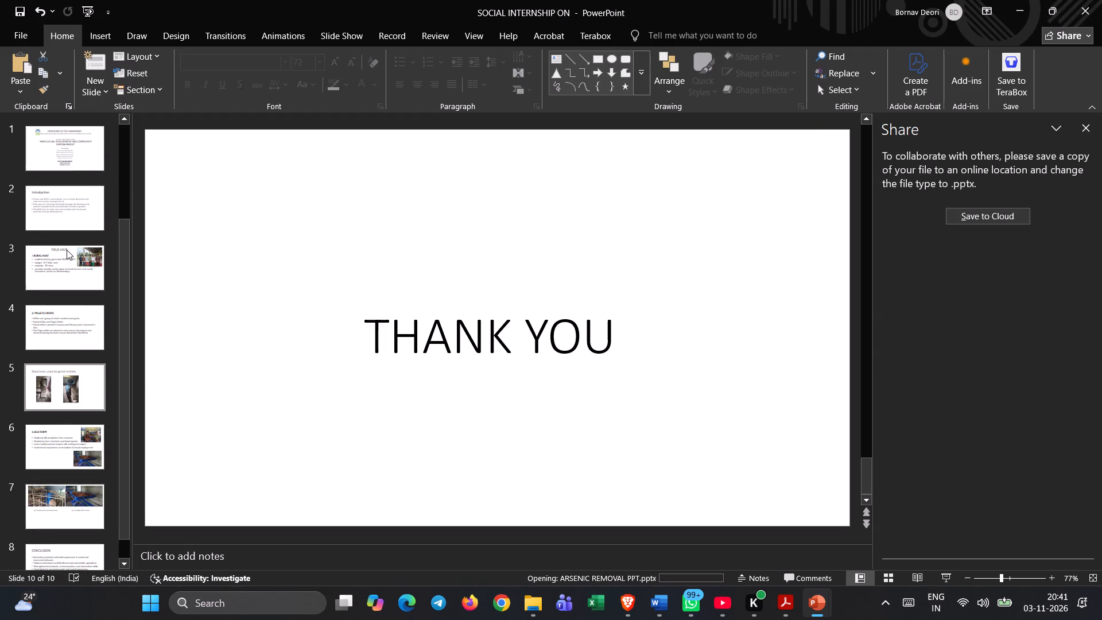
{"action": "scroll", "coordinate": [67, 250], "scroll_direction": "up", "scroll_amount": 8}
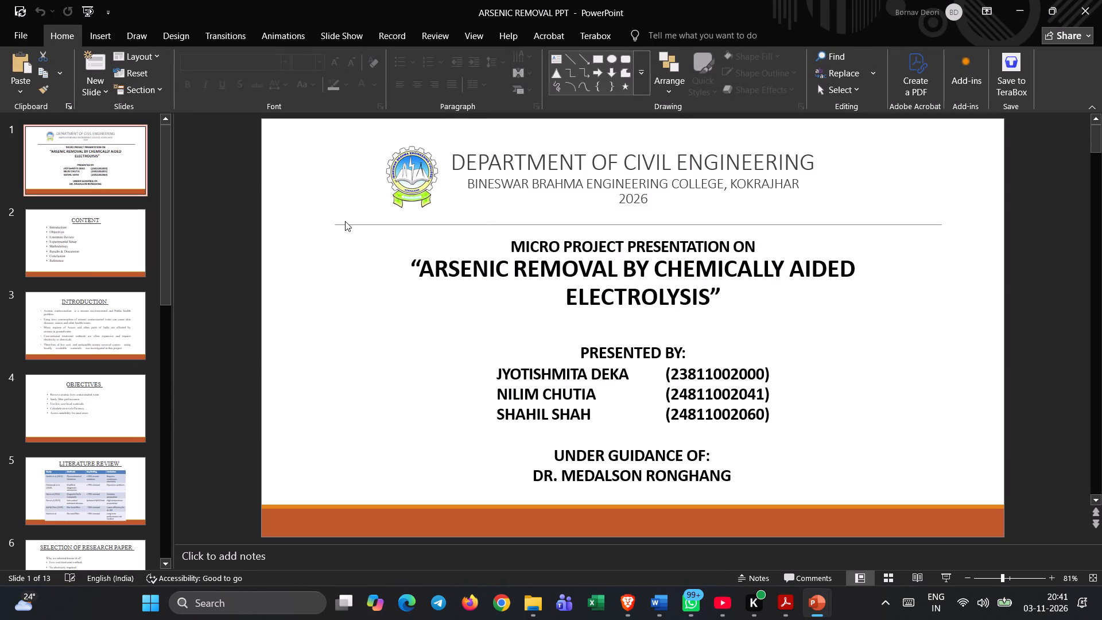
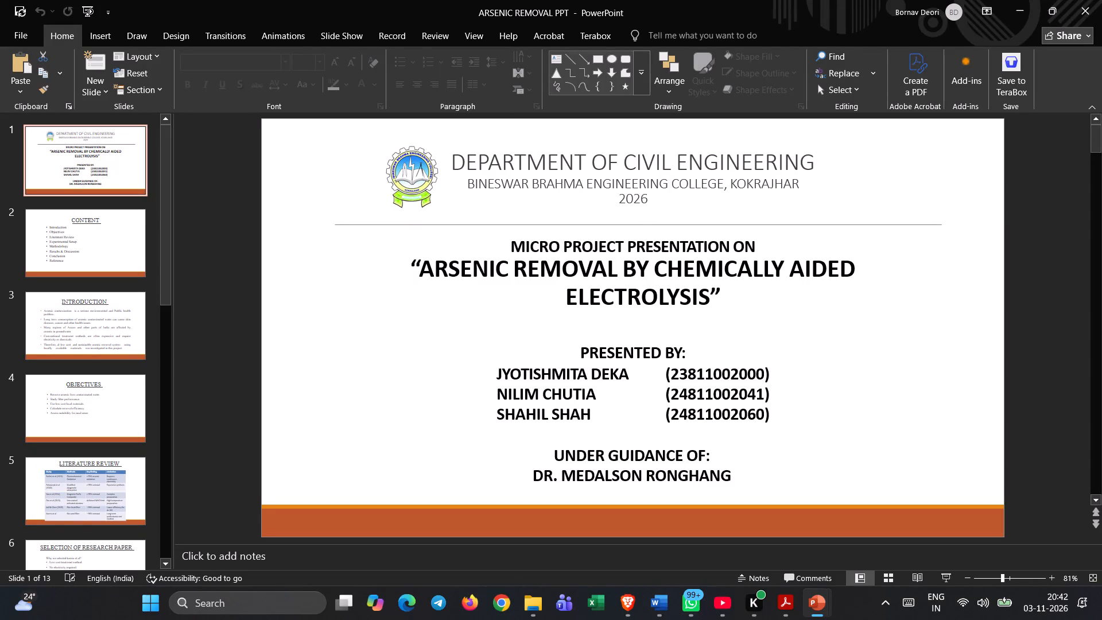
Switch to the File Explorer window showing the social internship folder on Local Disk (F:).
{"action": "scroll", "coordinate": [585, 288], "scroll_direction": "up", "scroll_amount": 1}
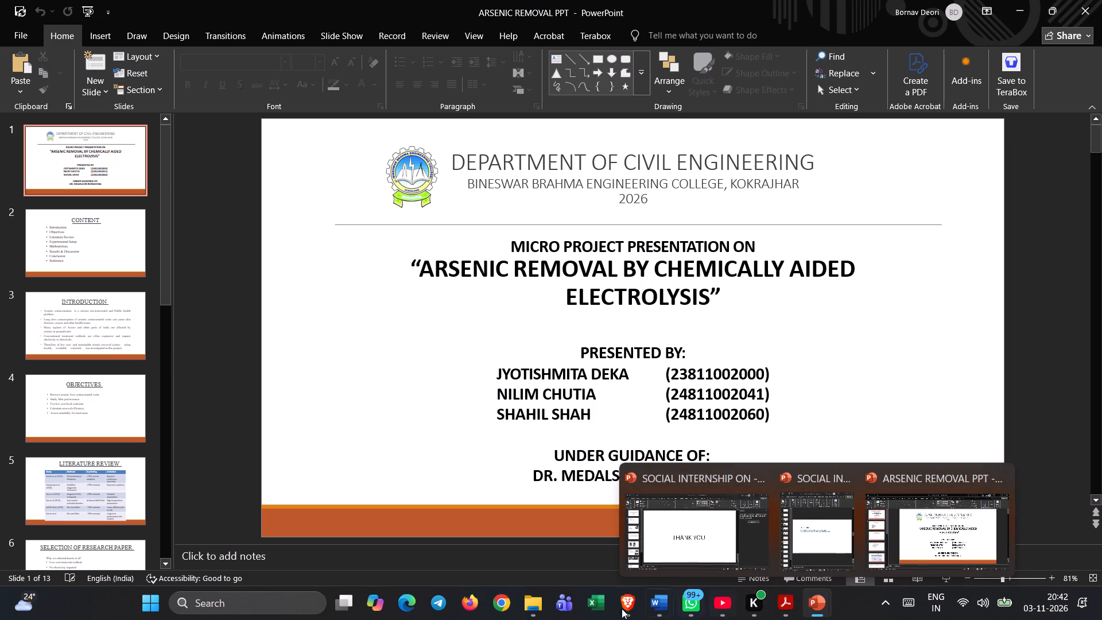
{"action": "left_click", "coordinate": [529, 615]}
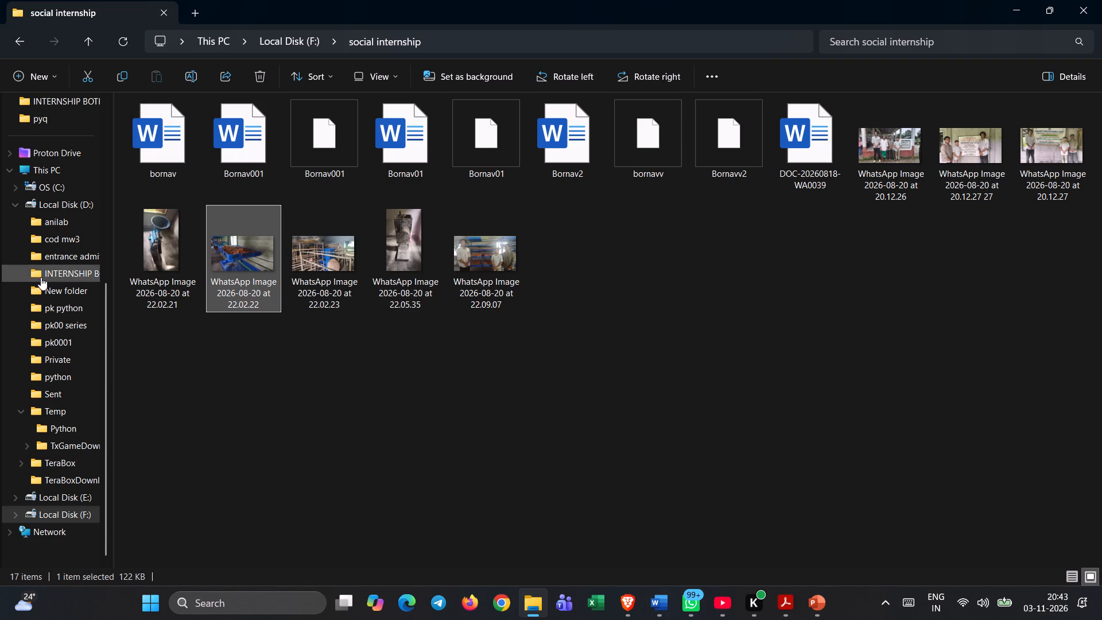
In File Explorer, open INTERNSHIP BOTH SOCIAL SKUILL on Local Disk (D:) and select the Agriculture development and community empowerment presentation.
{"action": "left_click", "coordinate": [87, 206]}
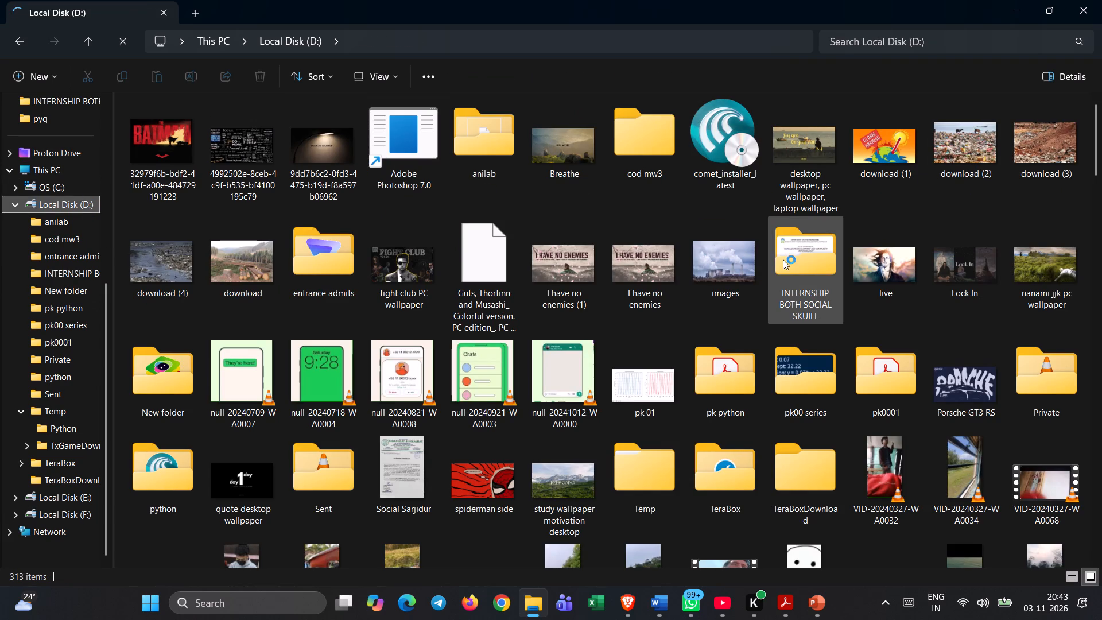
{"action": "double_click", "coordinate": [799, 269]}
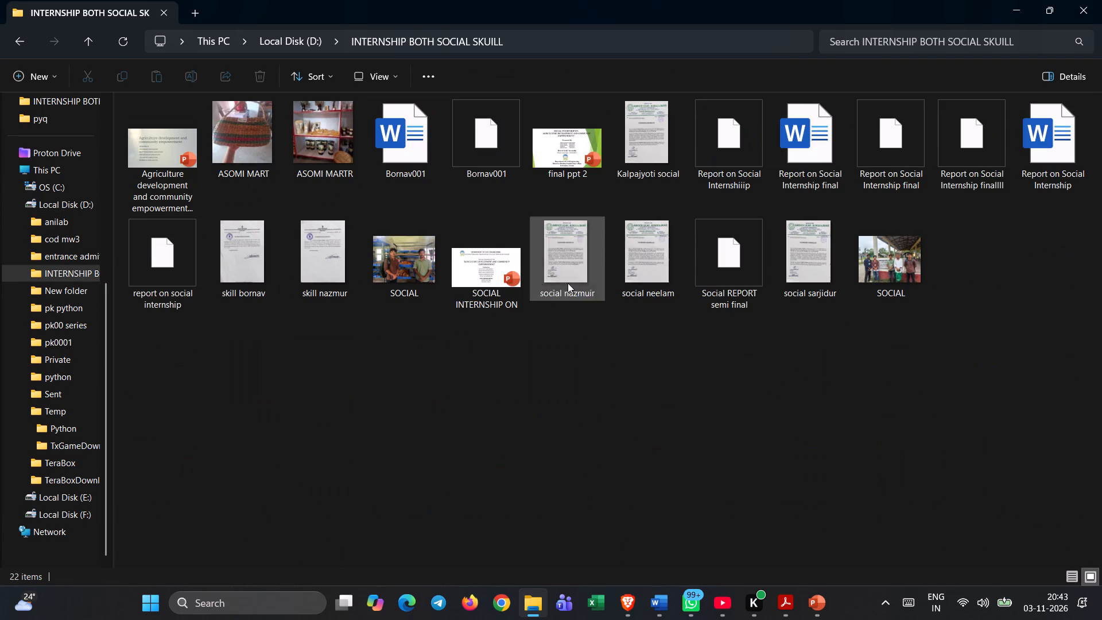
{"action": "left_click", "coordinate": [152, 138]}
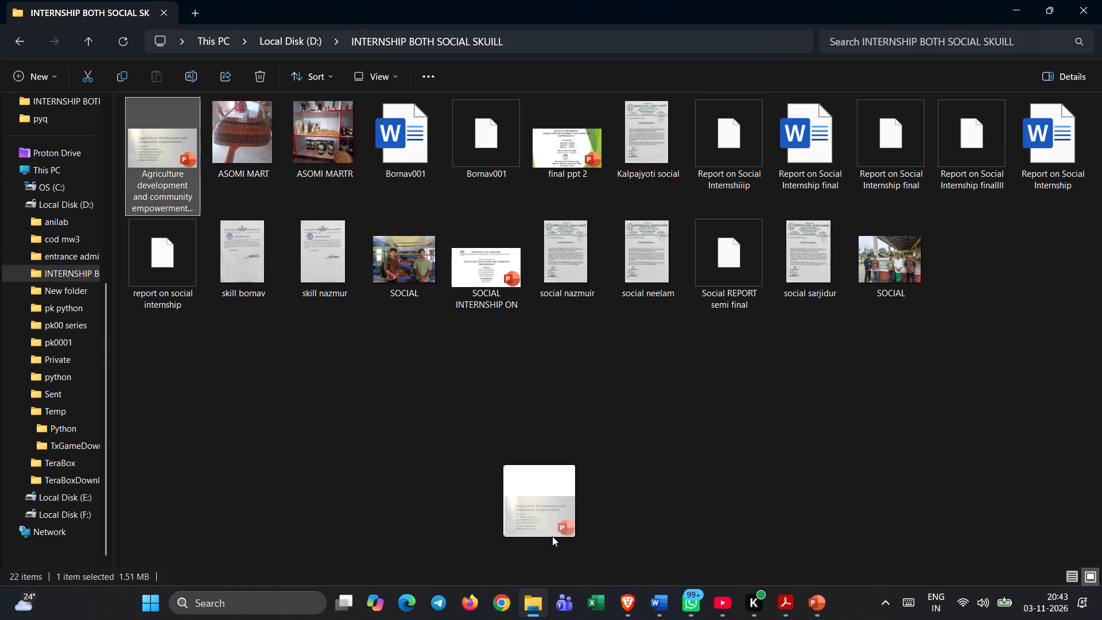
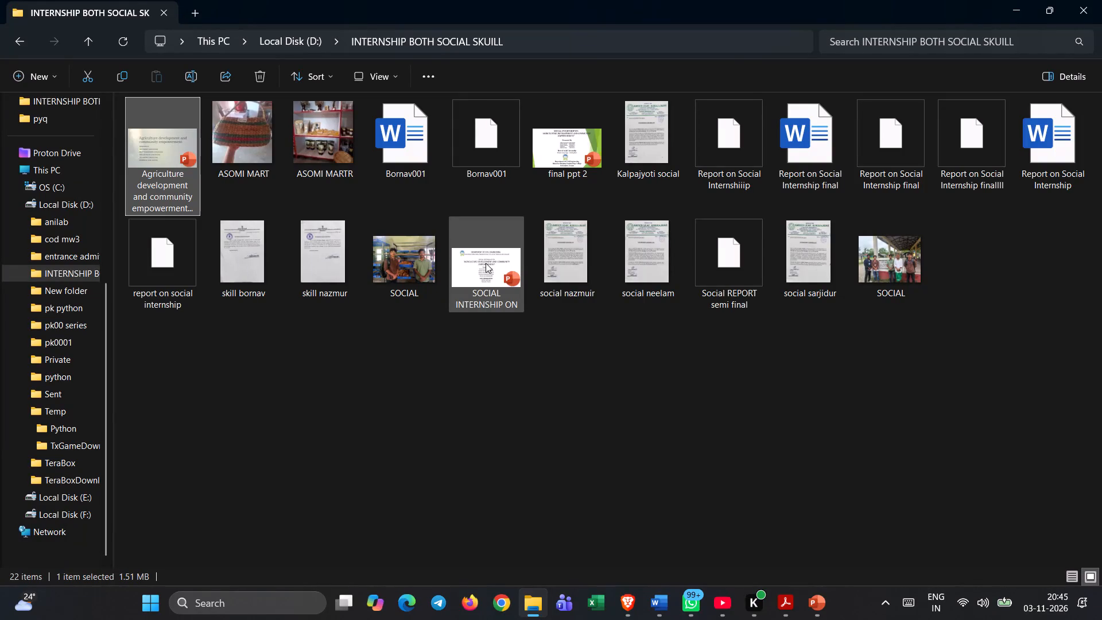
Select the SOCIAL INTERNSHIP ON presentation in the INTERNSHIP BOTH SOCIAL SKUILL folder and start moving it out of the folder window.
{"action": "left_click", "coordinate": [486, 263]}
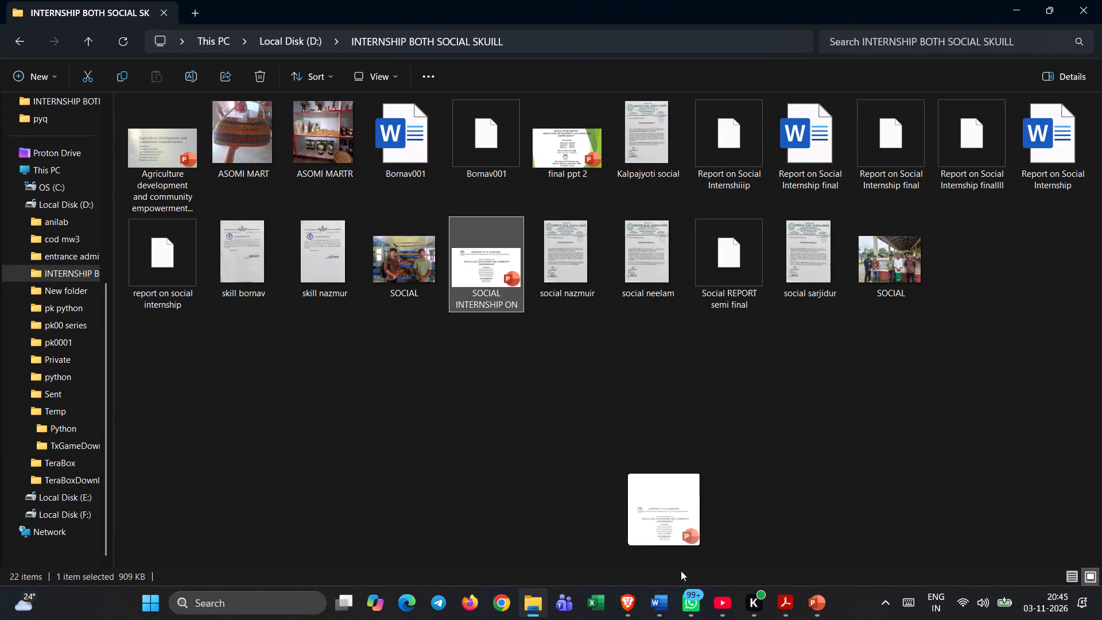
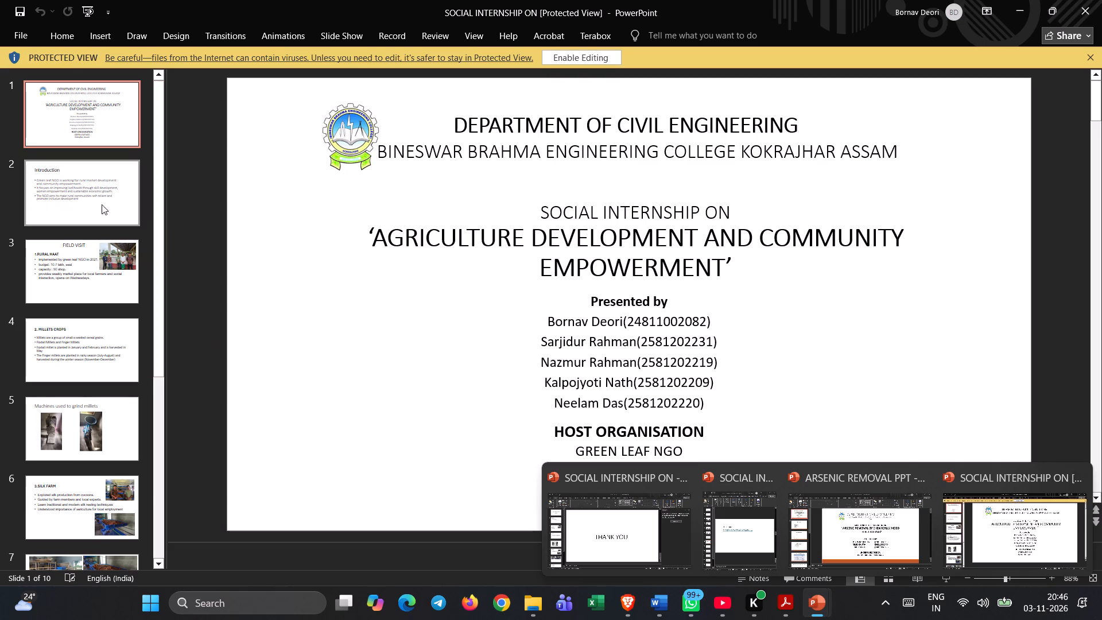
Open the recent SOCIAL INTERNSHIP ON presentation stored in the INTERNSHIP BOTH SOCIAL SKUILL folder.
{"action": "left_click", "coordinate": [28, 33]}
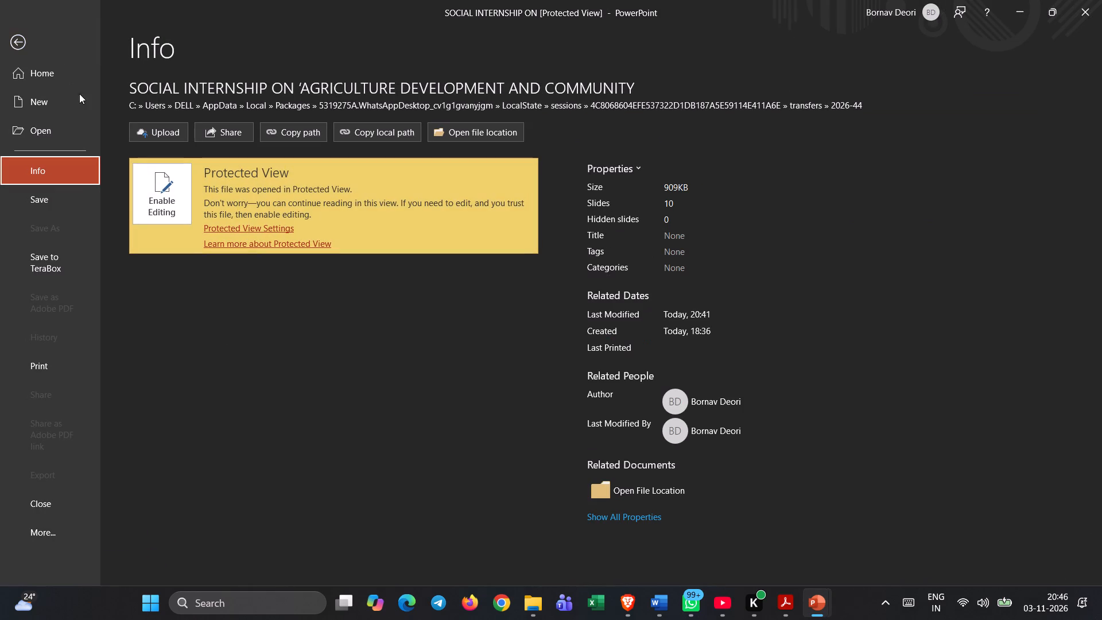
{"action": "left_click", "coordinate": [53, 76]}
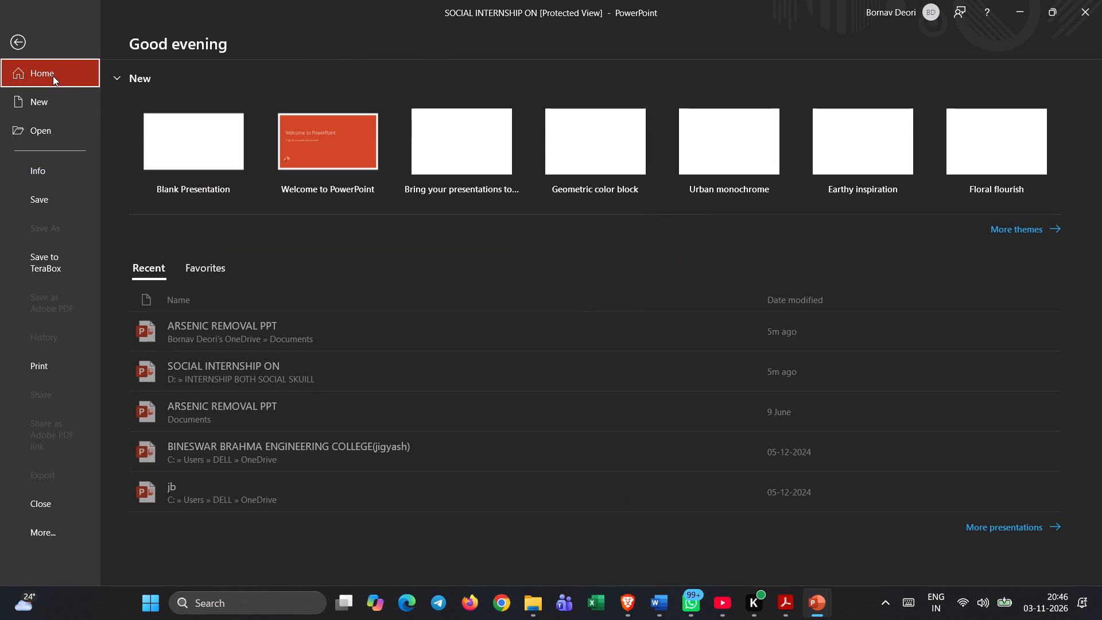
{"action": "left_click", "coordinate": [51, 102]}
{"action": "left_click", "coordinate": [49, 85]}
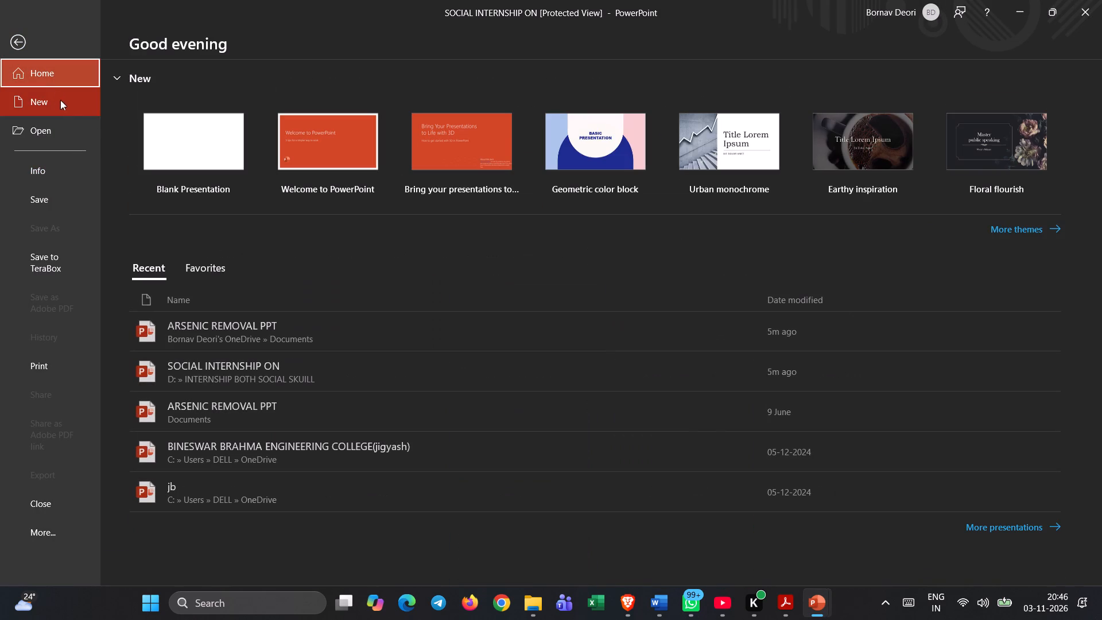
{"action": "left_click", "coordinate": [155, 377]}
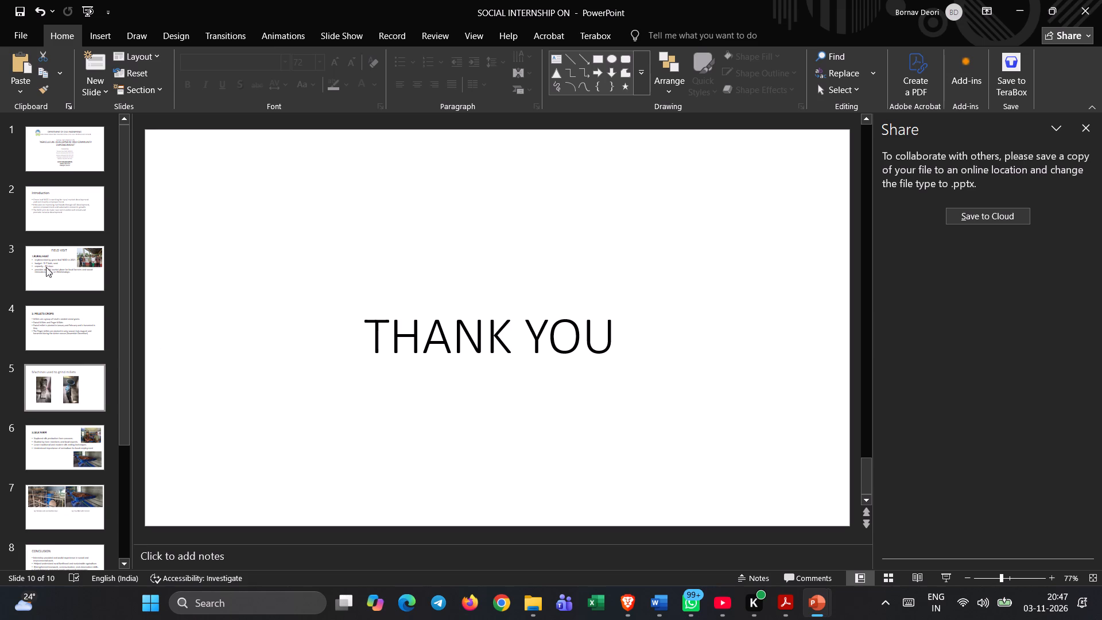
On slide 1, widen the department and college heading text box by extending its right edge.
{"action": "left_click", "coordinate": [47, 157]}
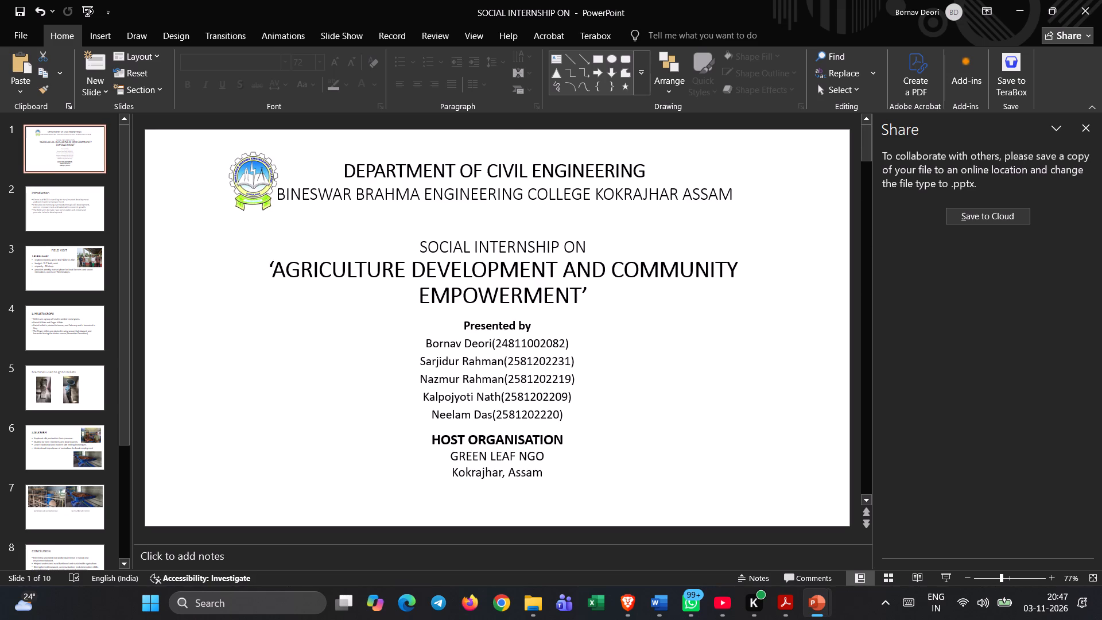
{"action": "left_click", "coordinate": [540, 187]}
{"action": "left_click_drag", "start_coordinate": [752, 183], "coordinate": [761, 182]}
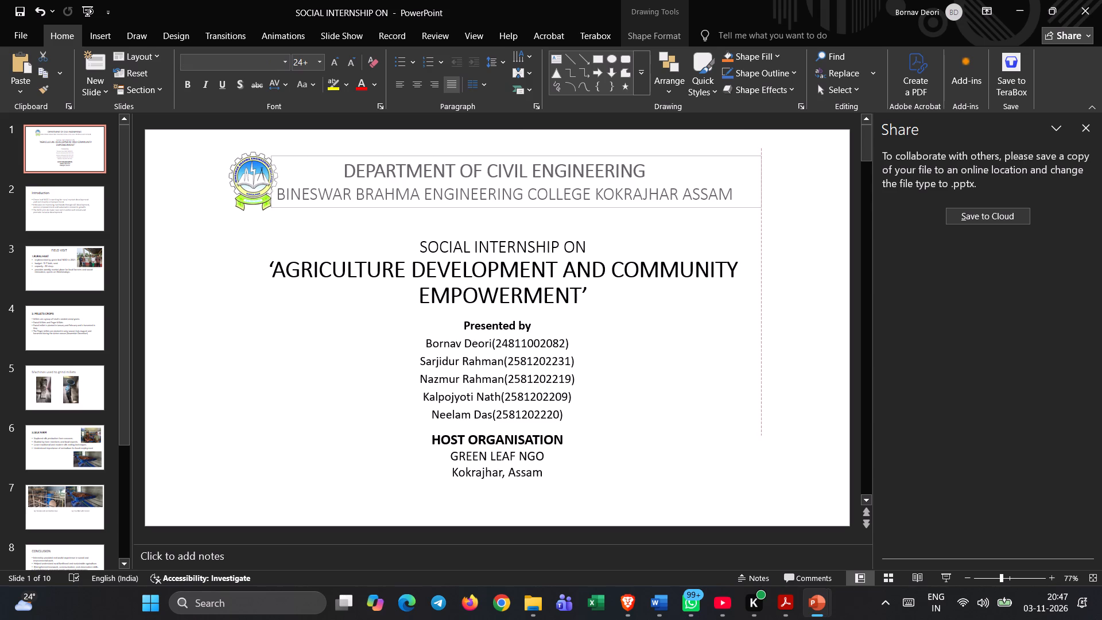
{"action": "left_click_drag", "start_coordinate": [761, 182], "coordinate": [809, 184]}
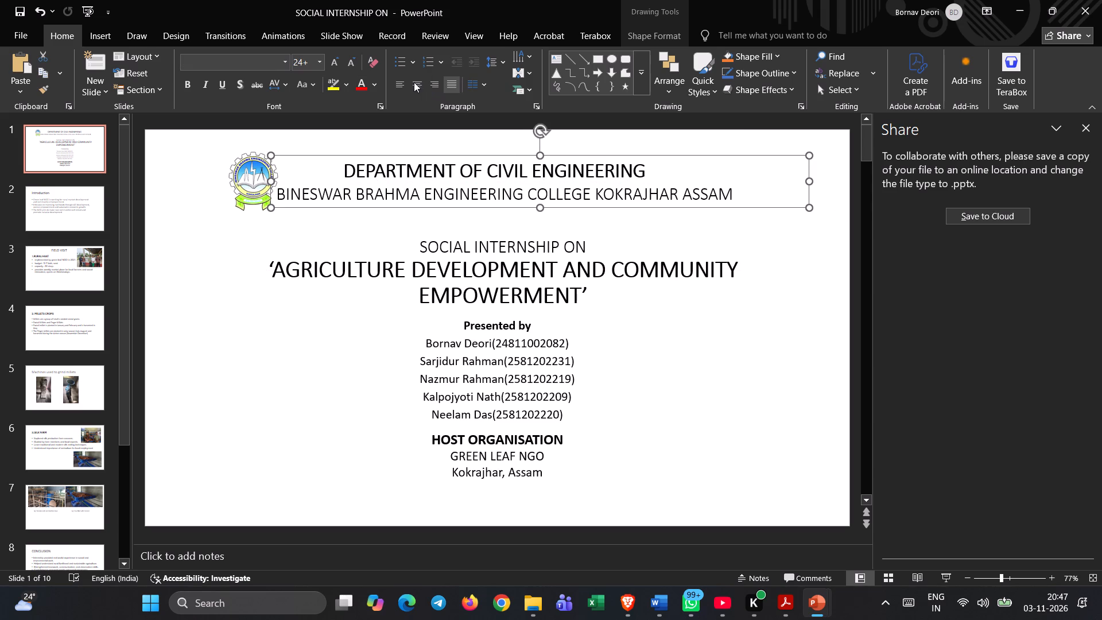
Draw a horizontal line about 23 cm long beneath the college heading on slide 1.
{"action": "left_click", "coordinate": [572, 58]}
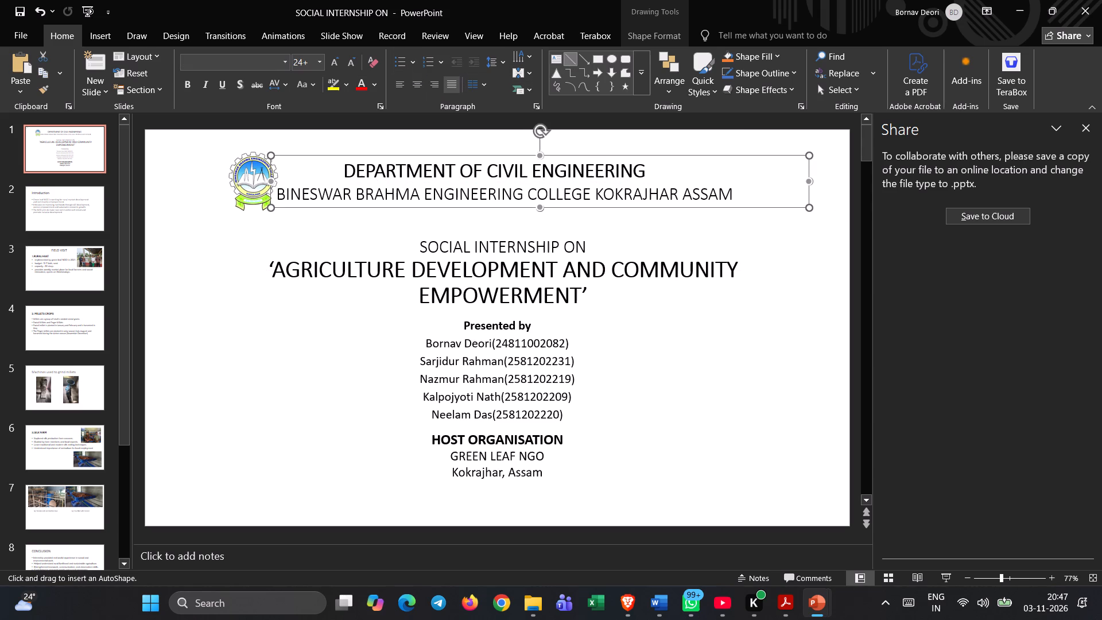
{"action": "left_click_drag", "start_coordinate": [287, 212], "coordinate": [758, 210]}
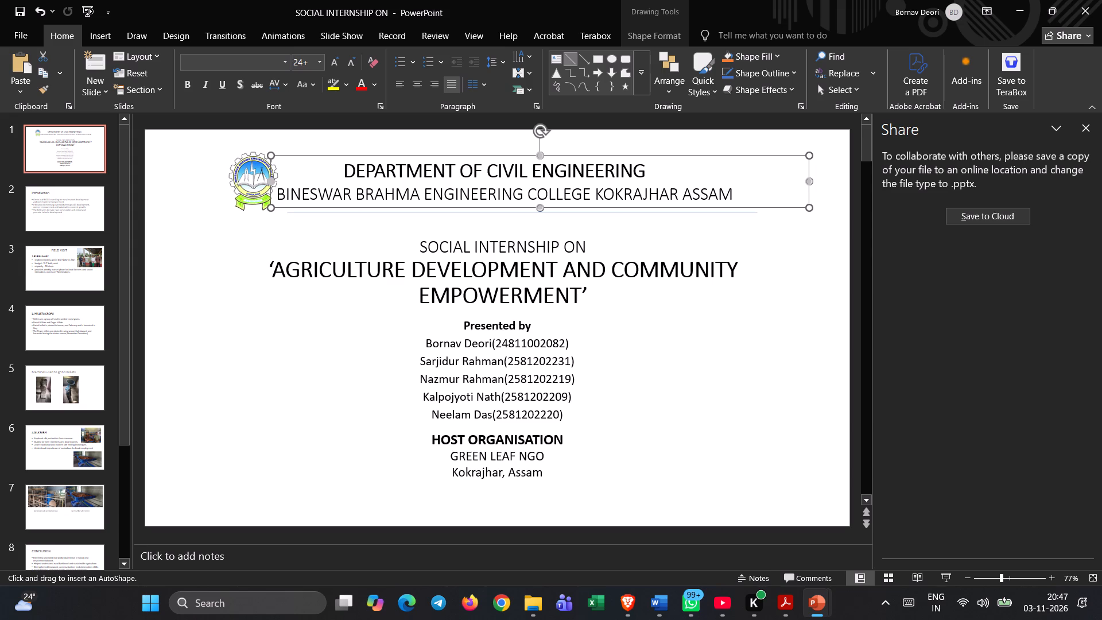
{"action": "left_click_drag", "start_coordinate": [758, 210], "coordinate": [769, 206]}
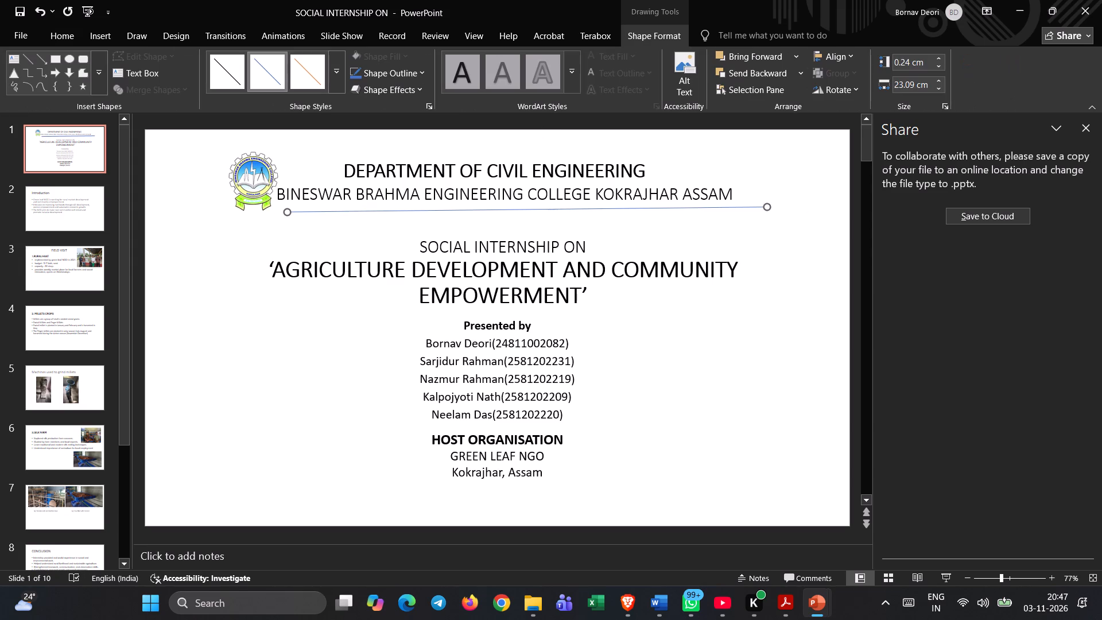
{"action": "left_click", "coordinate": [766, 207]}
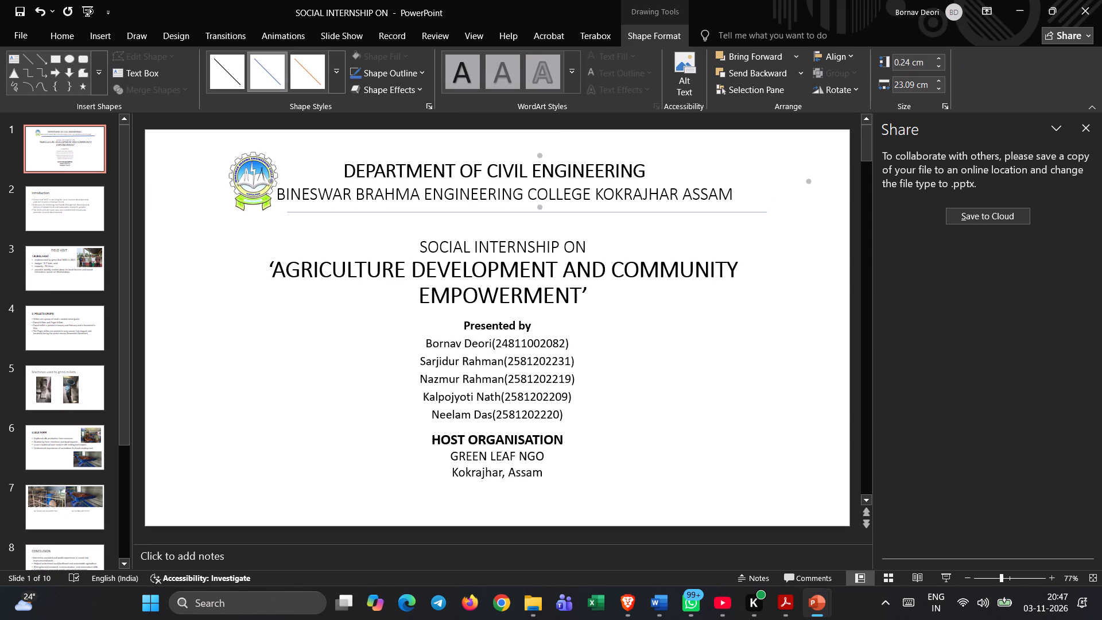
{"action": "left_click", "coordinate": [737, 226]}
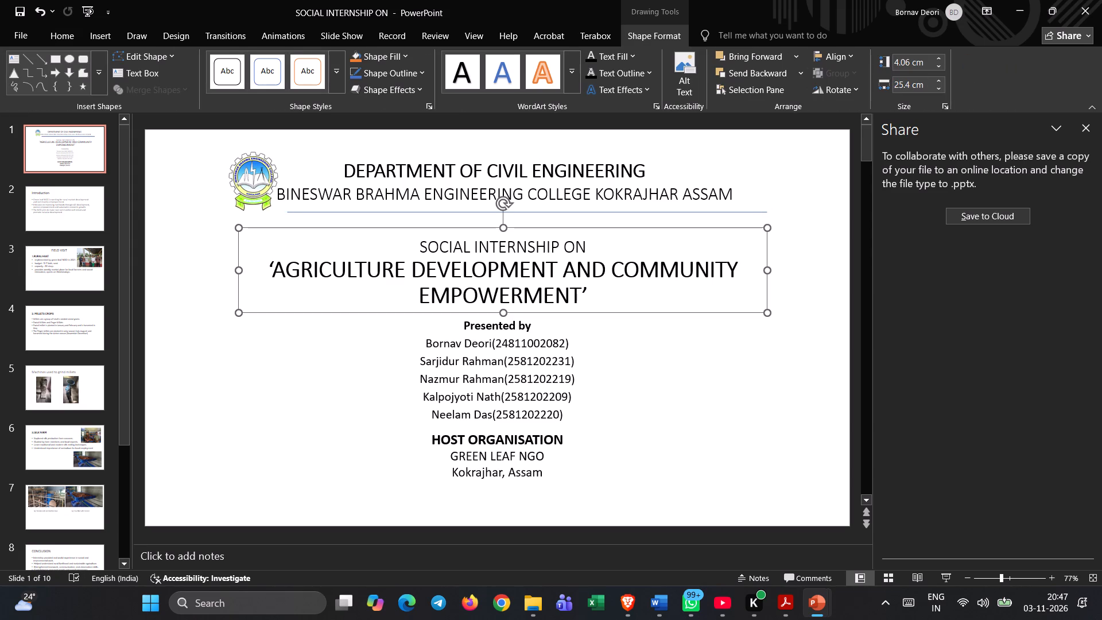
{"action": "left_click", "coordinate": [793, 227]}
Apply the thick black theme style to the line beneath the college heading.
{"action": "left_click", "coordinate": [750, 211]}
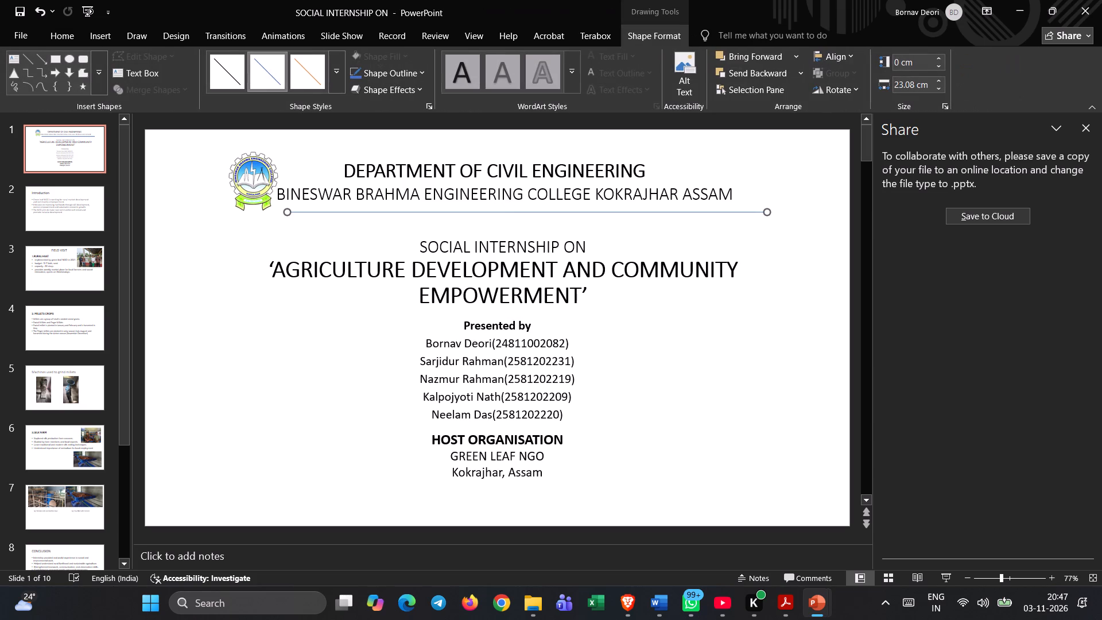
{"action": "left_click", "coordinate": [333, 84]}
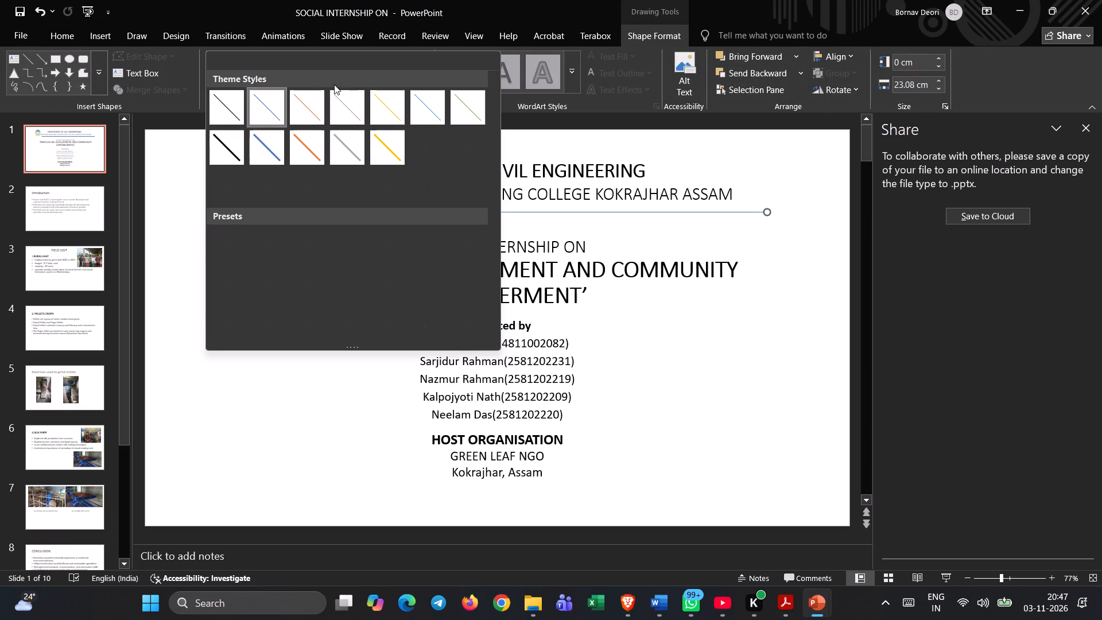
{"action": "left_click", "coordinate": [229, 139]}
{"action": "left_click", "coordinate": [194, 257]}
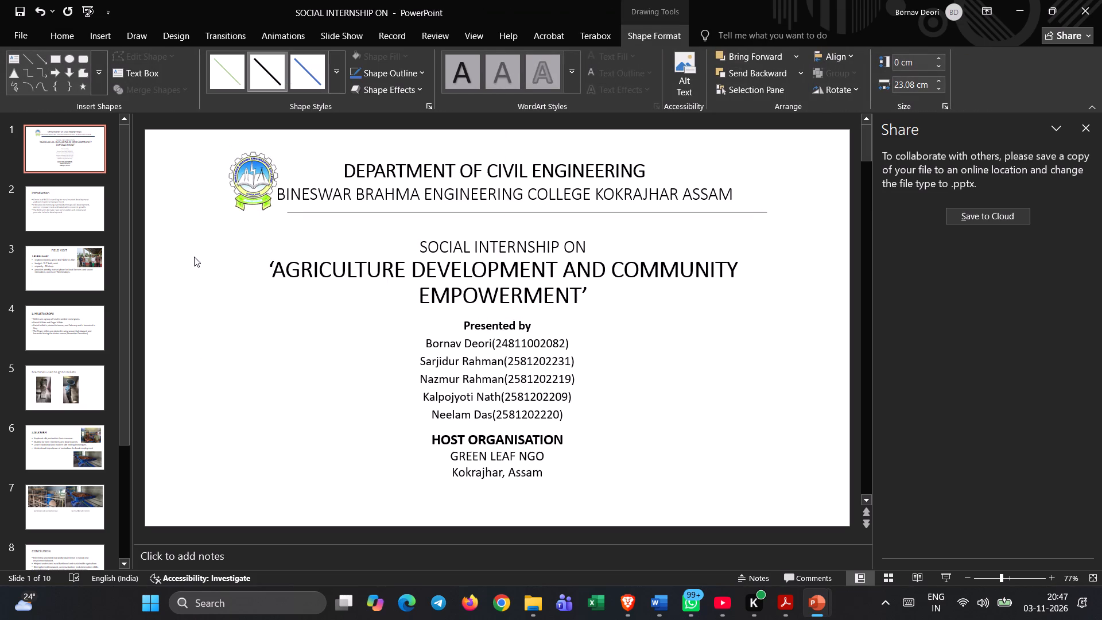
Move the college logo slightly upward so it sits clear above the heading line.
{"action": "left_click_drag", "start_coordinate": [250, 183], "coordinate": [250, 176]}
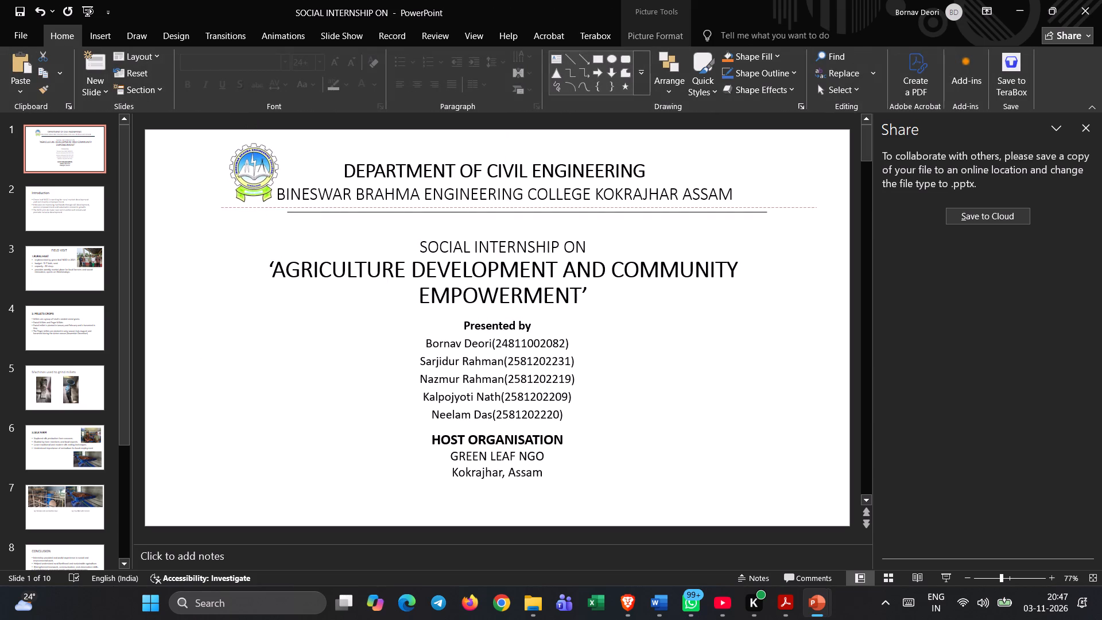
{"action": "left_click_drag", "start_coordinate": [250, 176], "coordinate": [250, 168]}
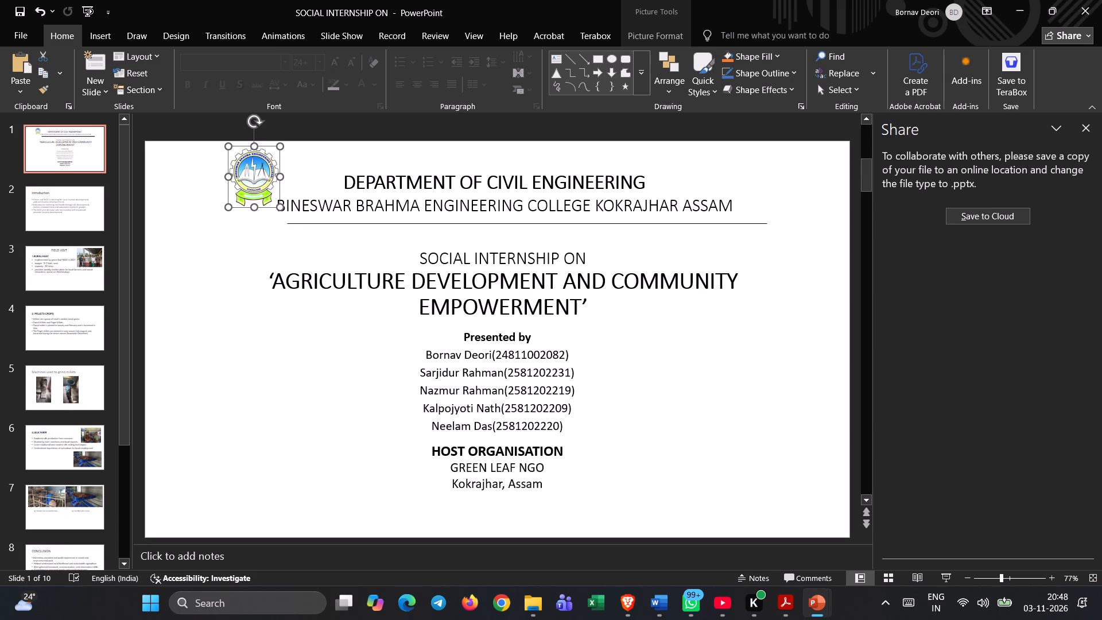
Extend the left end of the heading line beneath the college logo and level it horizontally.
{"action": "left_click", "coordinate": [297, 222]}
{"action": "left_click_drag", "start_coordinate": [289, 212], "coordinate": [281, 211]}
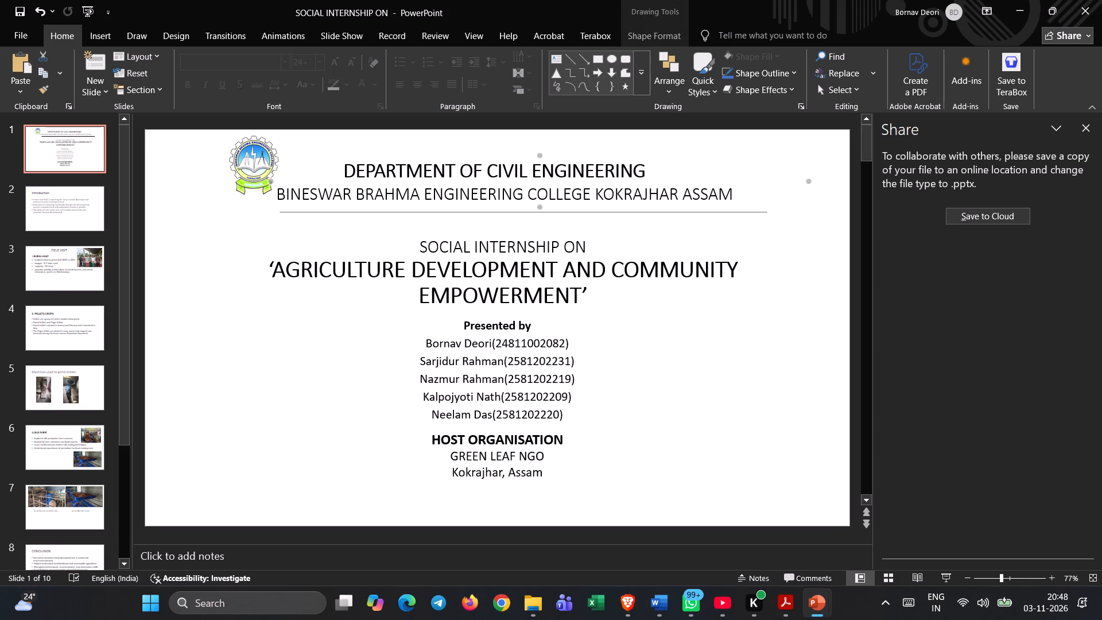
{"action": "left_click_drag", "start_coordinate": [281, 211], "coordinate": [235, 207]}
{"action": "left_click", "coordinate": [240, 237]}
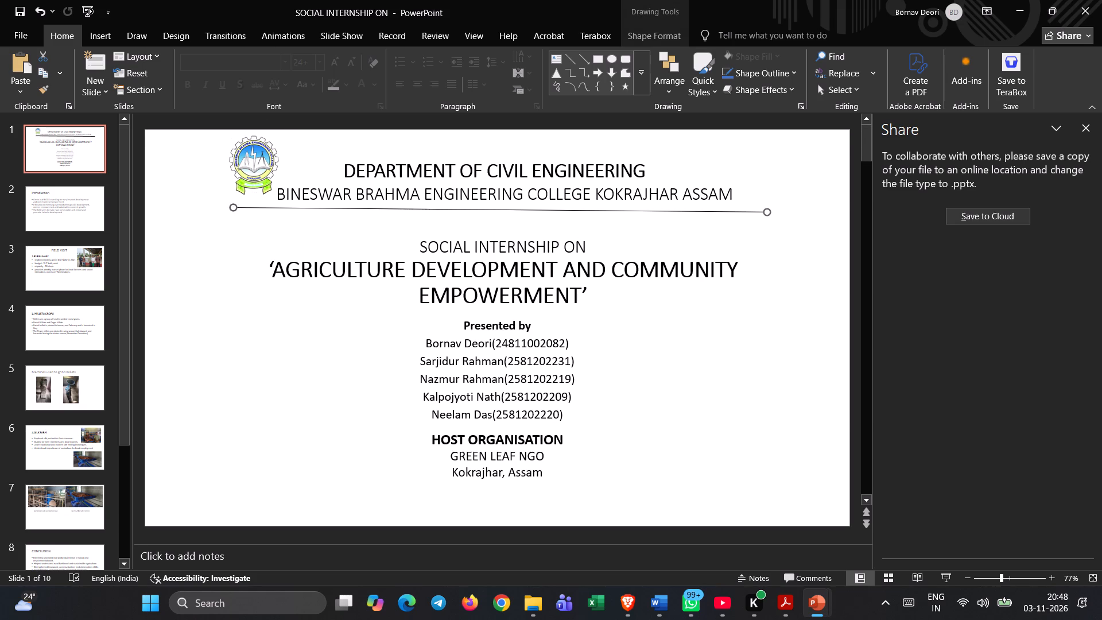
{"action": "left_click", "coordinate": [212, 237]}
{"action": "left_click", "coordinate": [235, 203]}
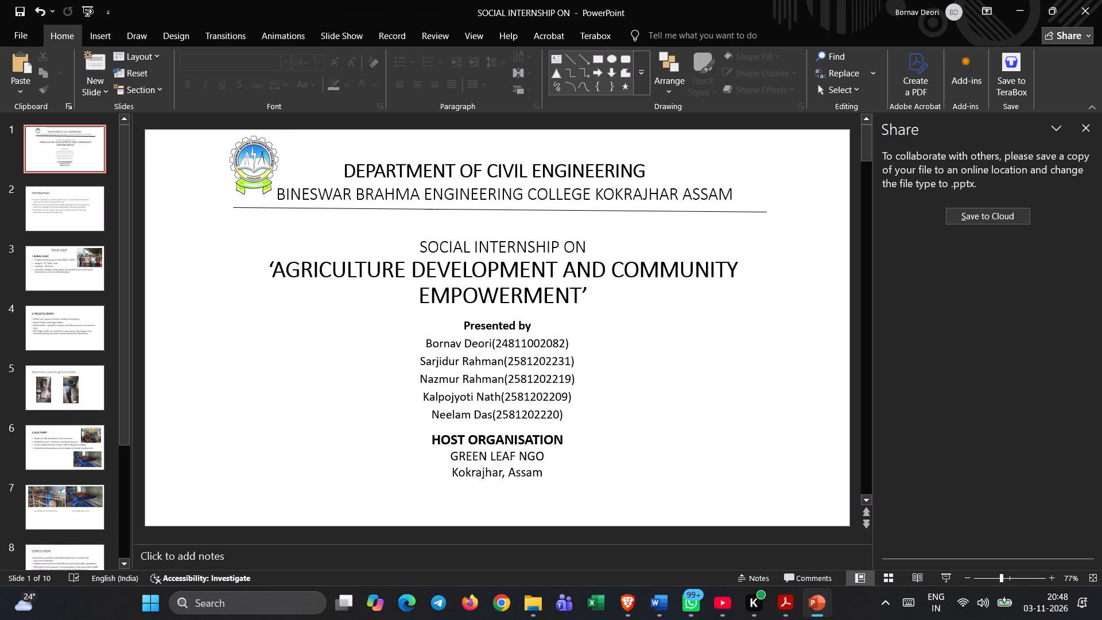
{"action": "left_click_drag", "start_coordinate": [234, 207], "coordinate": [233, 208]}
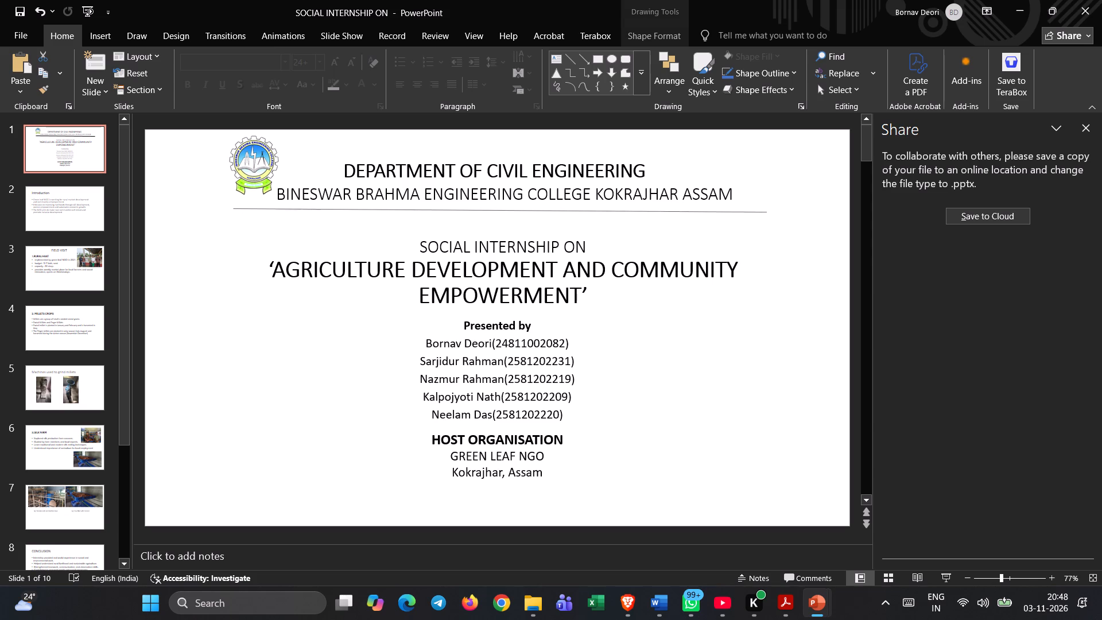
{"action": "left_click_drag", "start_coordinate": [233, 208], "coordinate": [233, 212]}
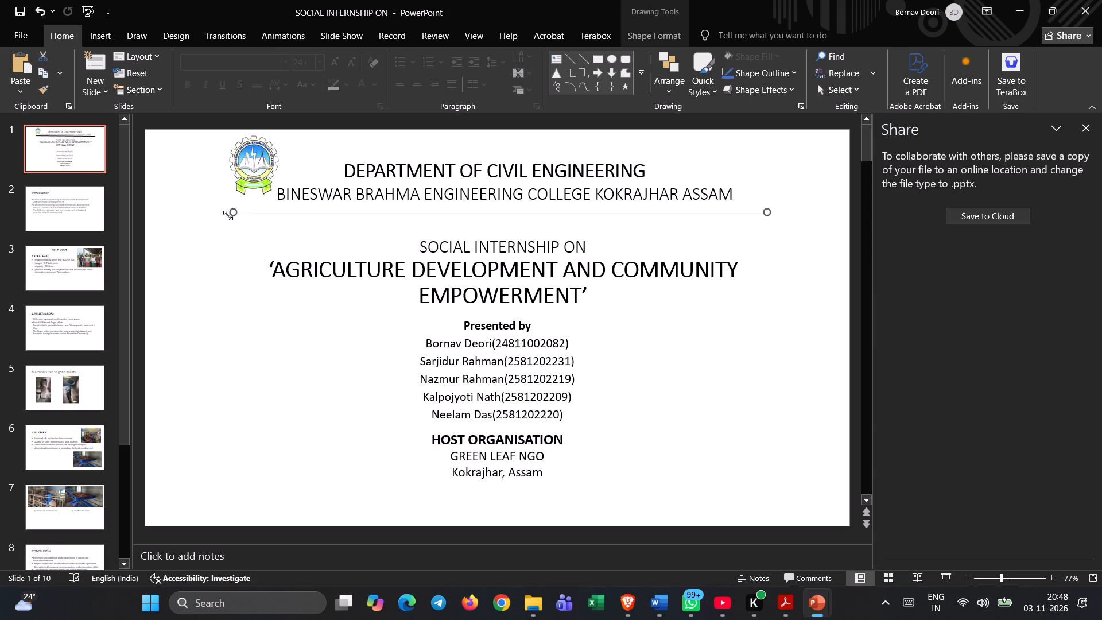
{"action": "left_click", "coordinate": [181, 257]}
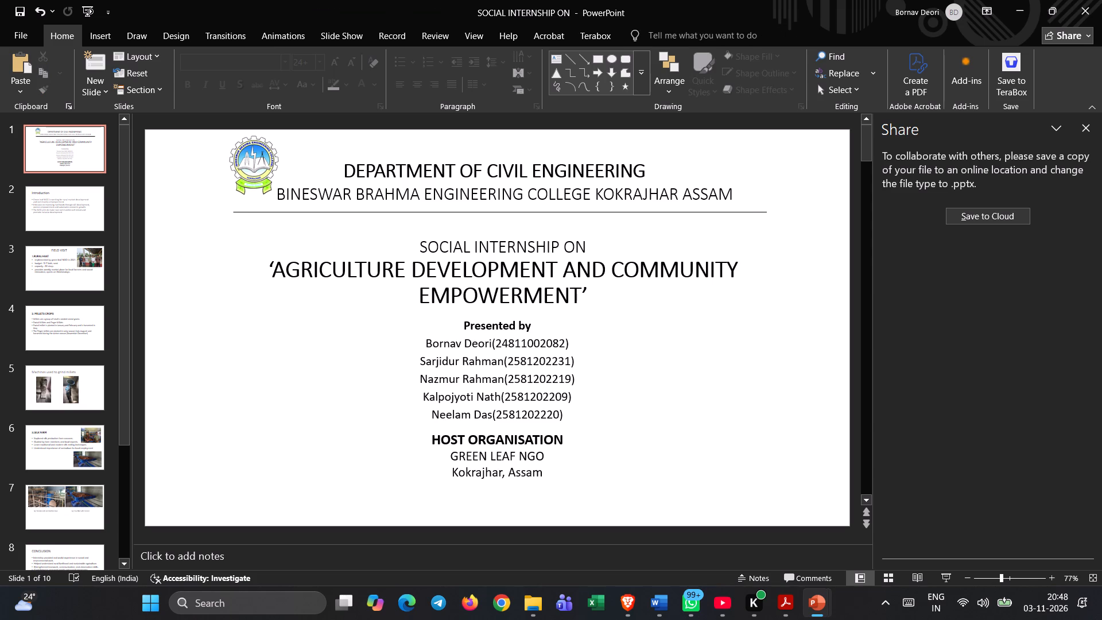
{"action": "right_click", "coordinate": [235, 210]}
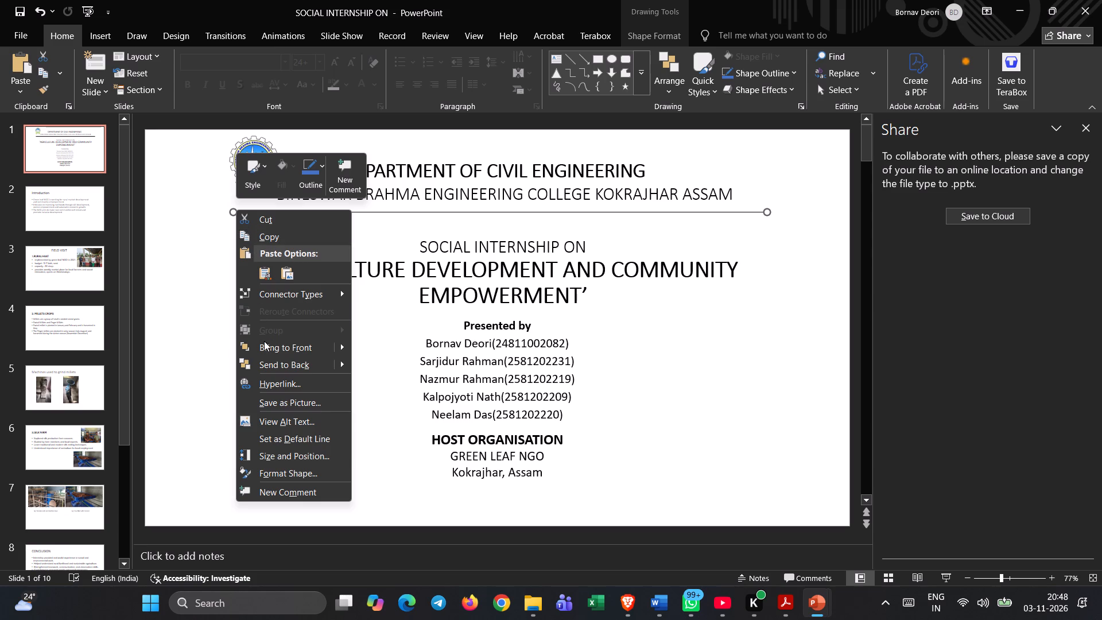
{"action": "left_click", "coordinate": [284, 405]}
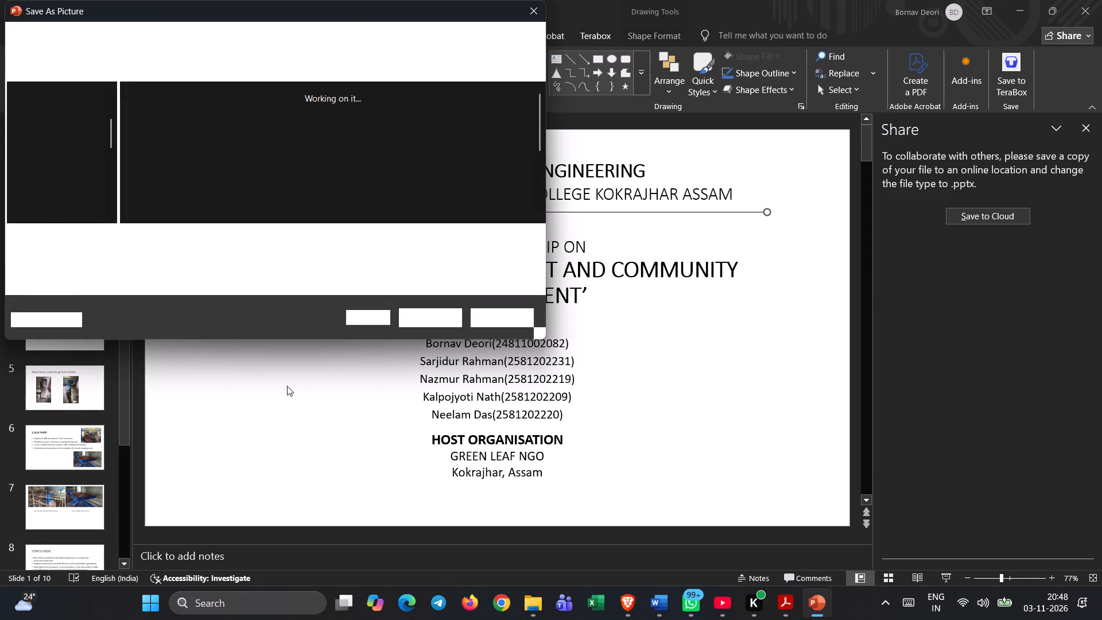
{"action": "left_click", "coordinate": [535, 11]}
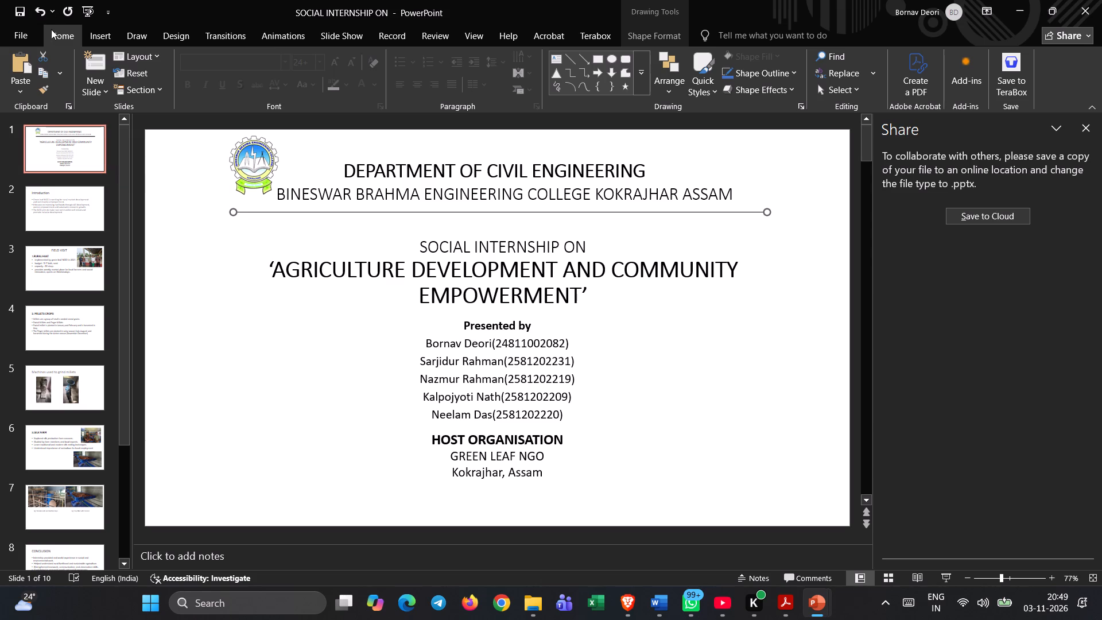
Save the presentation as SOCIAL INTERNSHIP ON 2 in the INTERNSHIP BOTH SOCIAL SKUILL folder.
{"action": "left_click", "coordinate": [977, 214]}
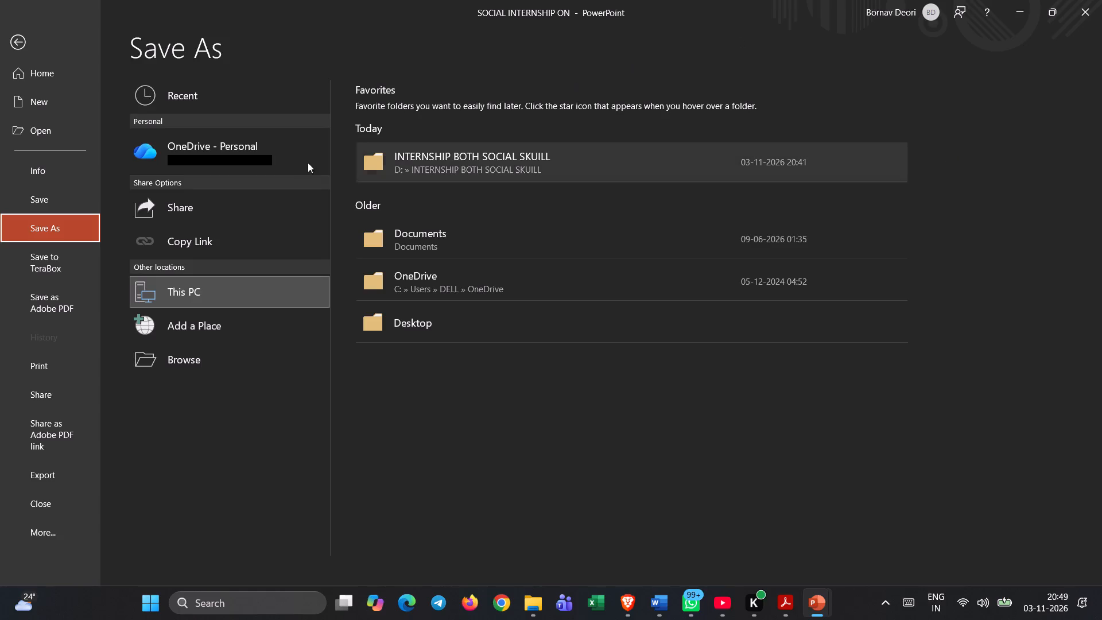
{"action": "left_click", "coordinate": [421, 165]}
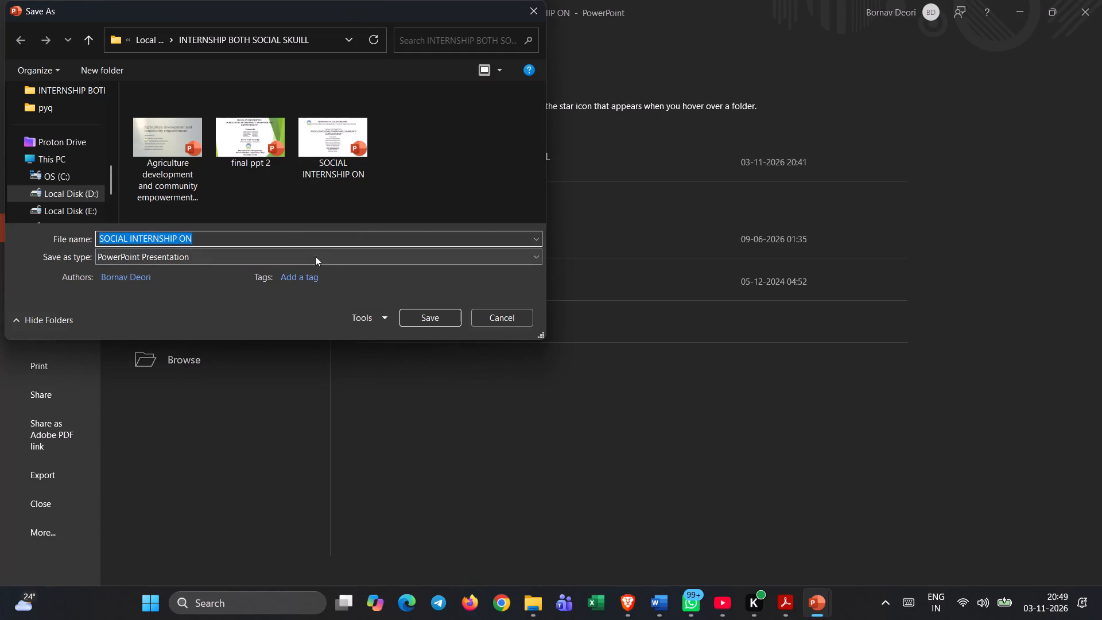
{"action": "left_click", "coordinate": [250, 238]}
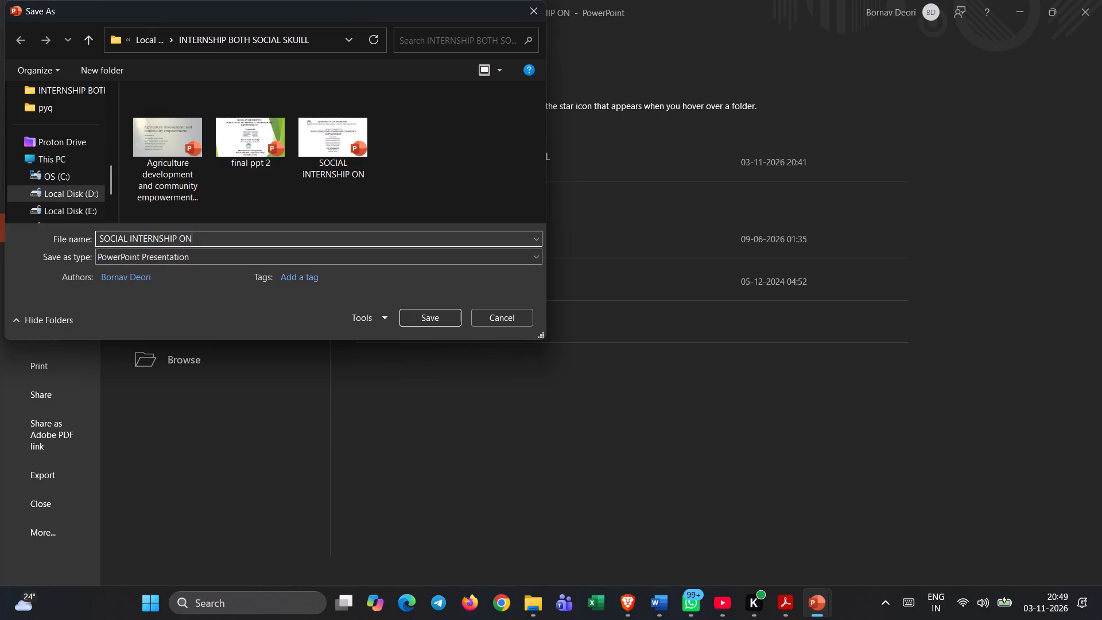
{"action": "key", "text": "space"}
{"action": "type", "text": "2"}
{"action": "key", "text": "Return"}
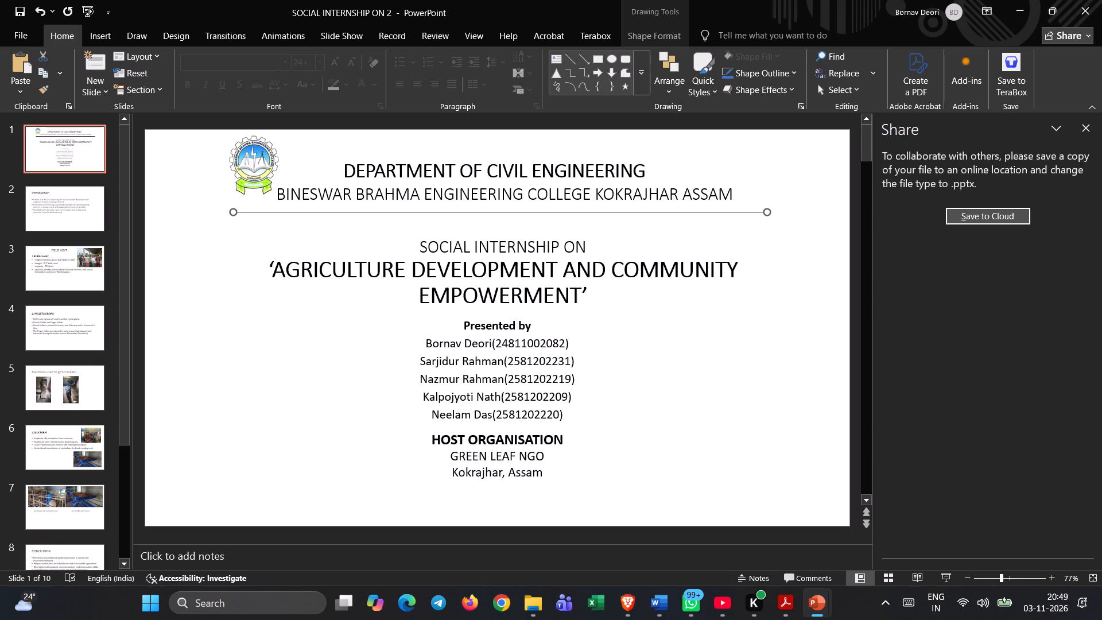
Switch to File Explorer, select the SOCIAL INTERNSHIP ON 2 presentation and start moving it out of the folder window.
{"action": "left_click", "coordinate": [531, 602]}
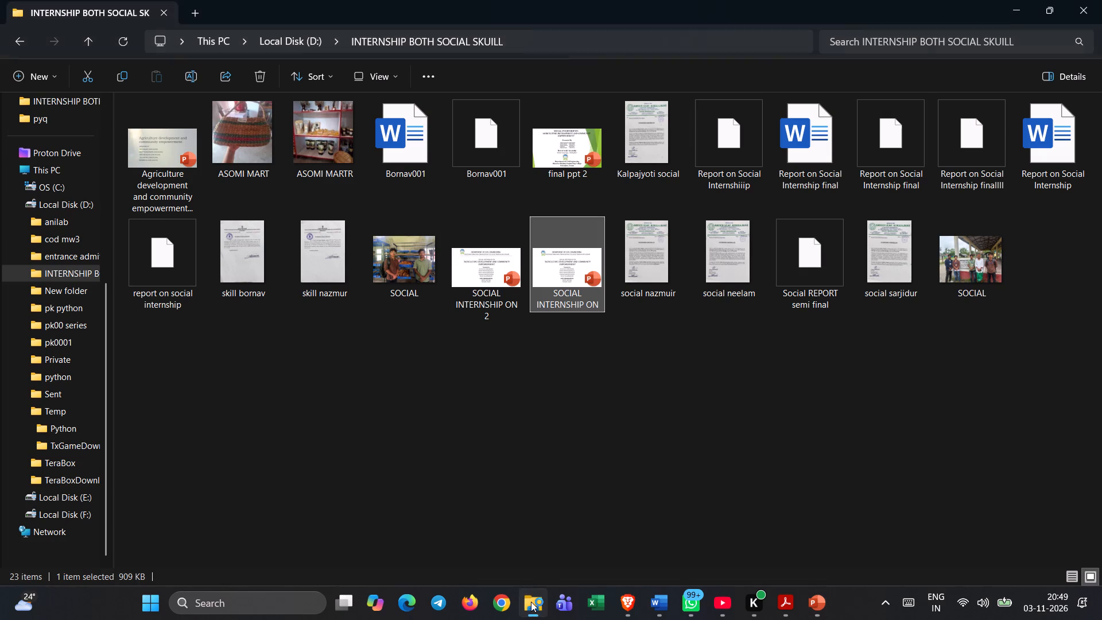
{"action": "left_click", "coordinate": [484, 278]}
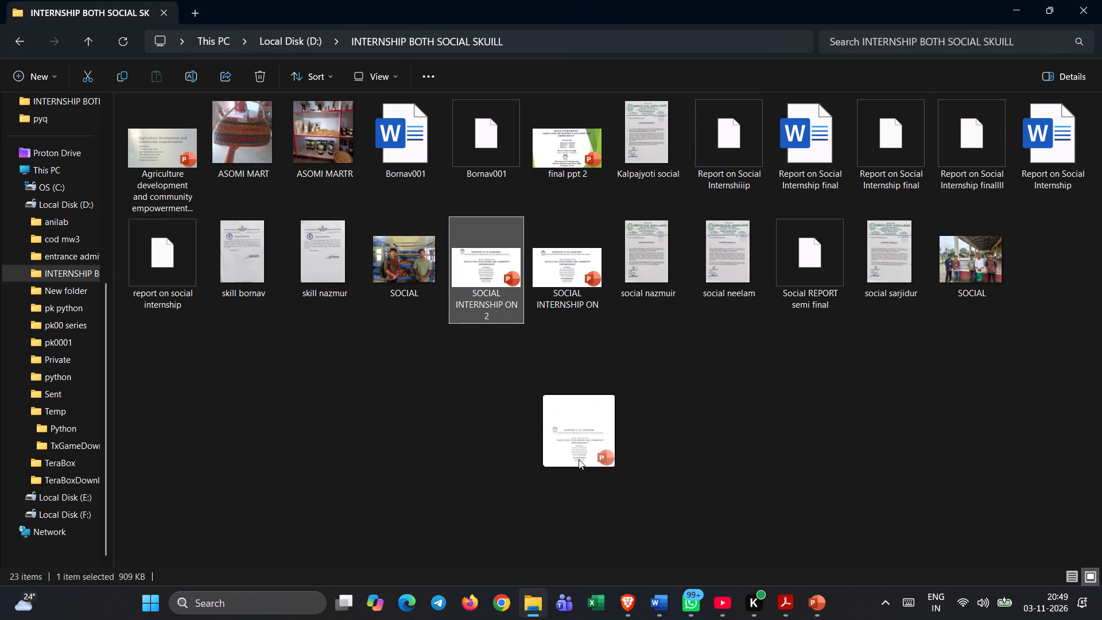
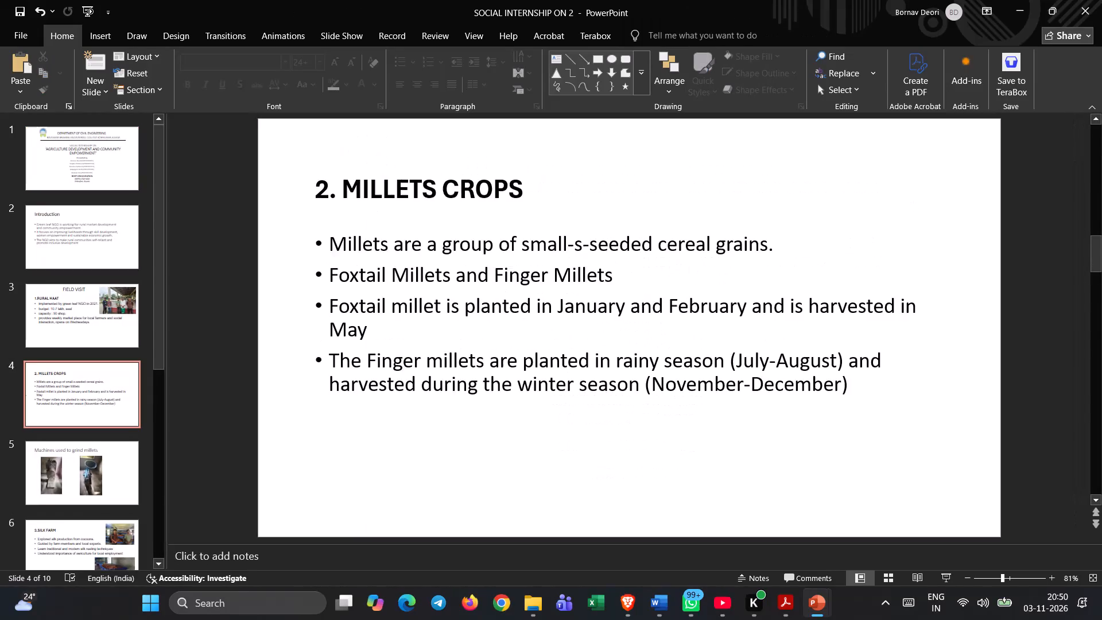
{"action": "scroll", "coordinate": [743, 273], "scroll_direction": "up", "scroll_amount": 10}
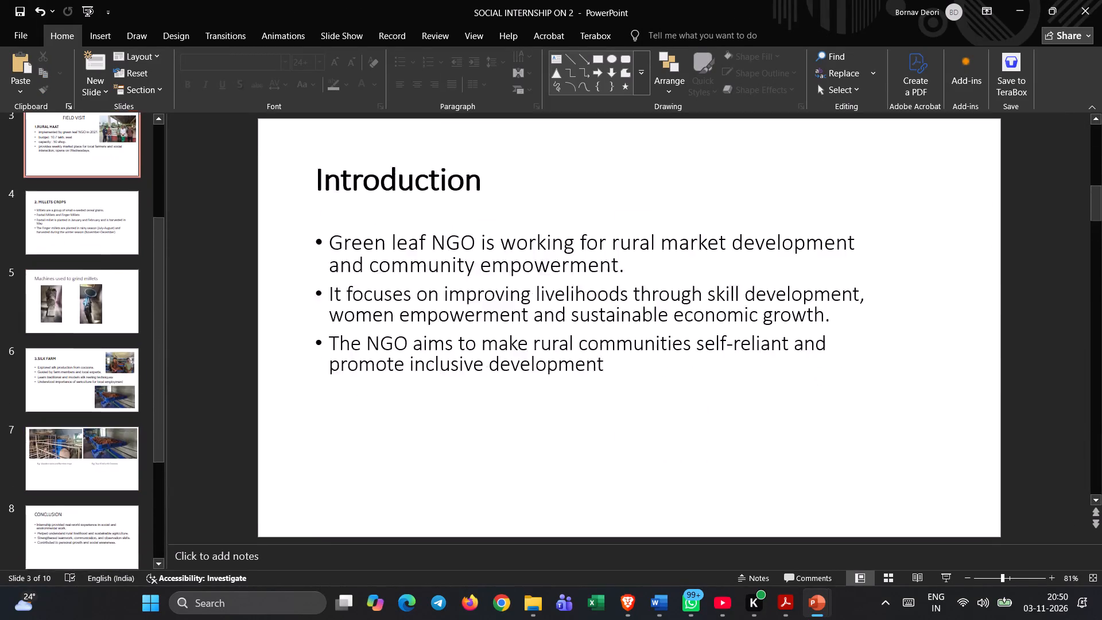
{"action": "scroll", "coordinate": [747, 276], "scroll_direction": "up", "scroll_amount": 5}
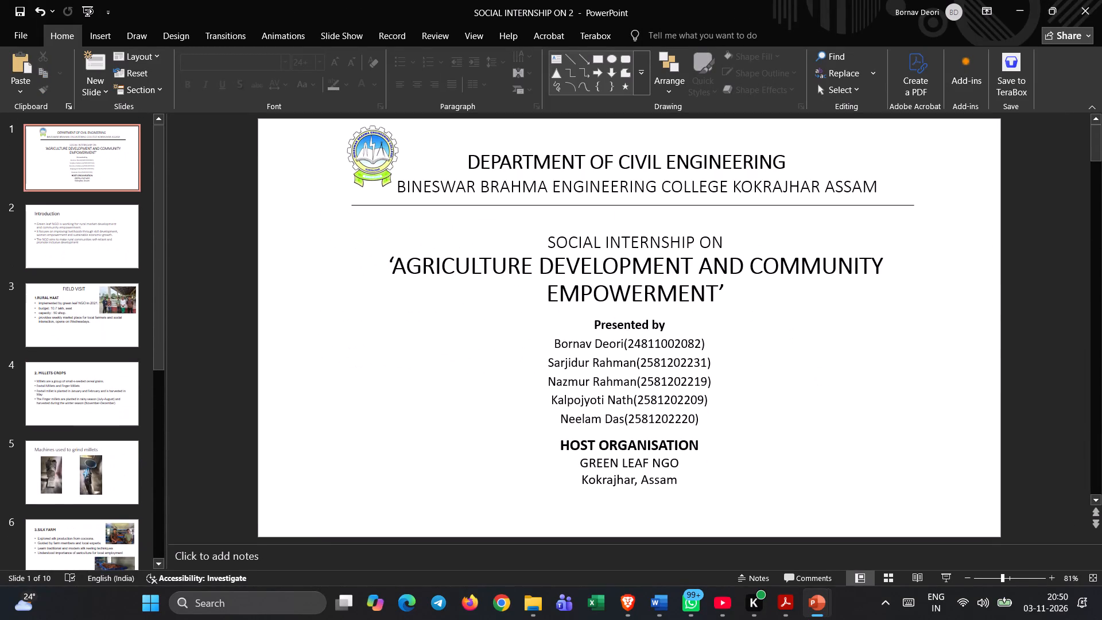
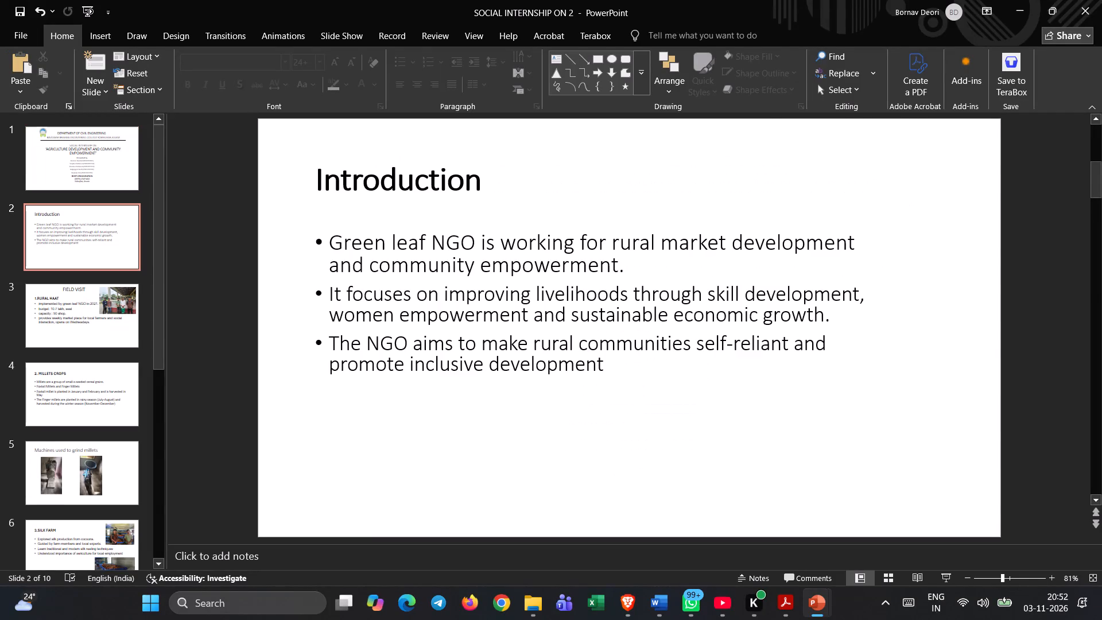
Move the HOST ORGANISATION text box on the title slide slightly lower, leaving a clear gap beneath the presenters' list.
{"action": "scroll", "coordinate": [634, 366], "scroll_direction": "up", "scroll_amount": 1}
{"action": "left_click", "coordinate": [556, 440]}
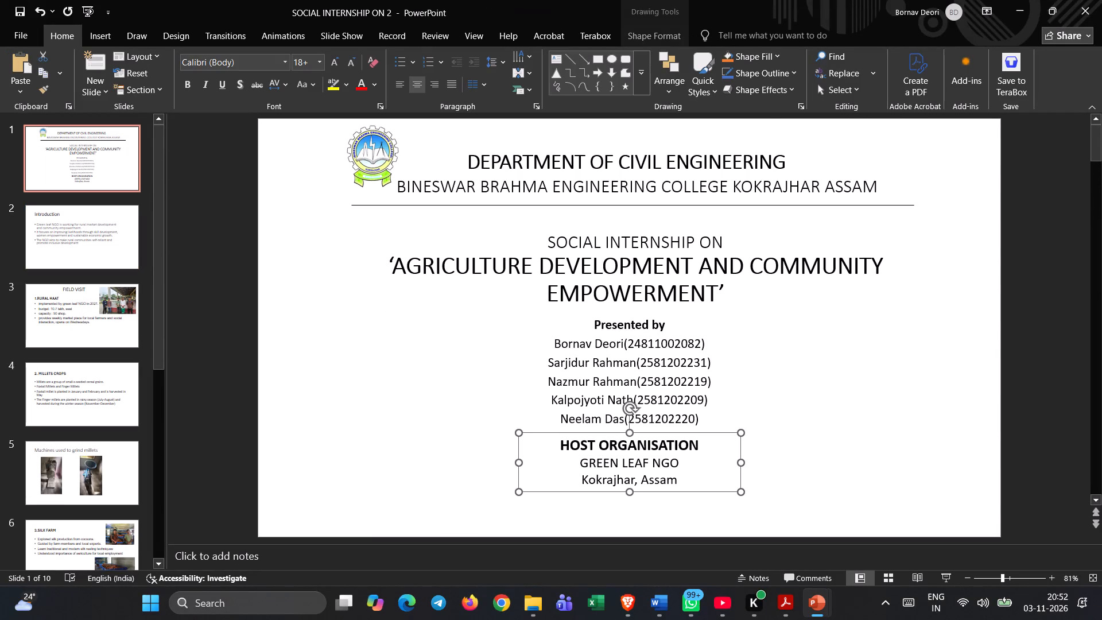
{"action": "left_click_drag", "start_coordinate": [576, 432], "coordinate": [576, 450]}
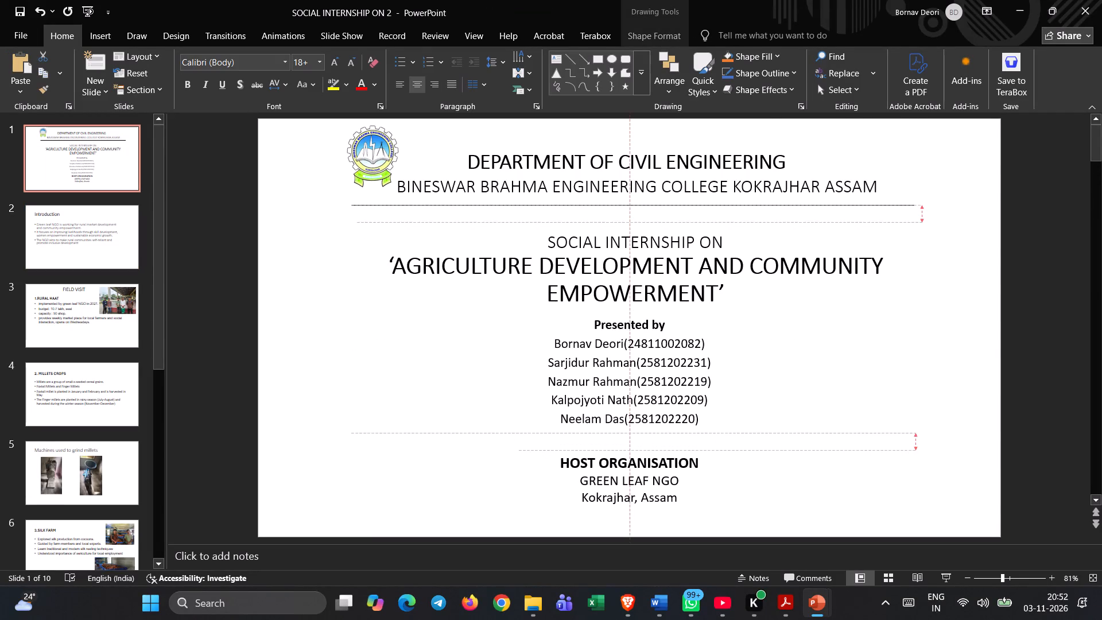
{"action": "left_click_drag", "start_coordinate": [576, 450], "coordinate": [576, 456]}
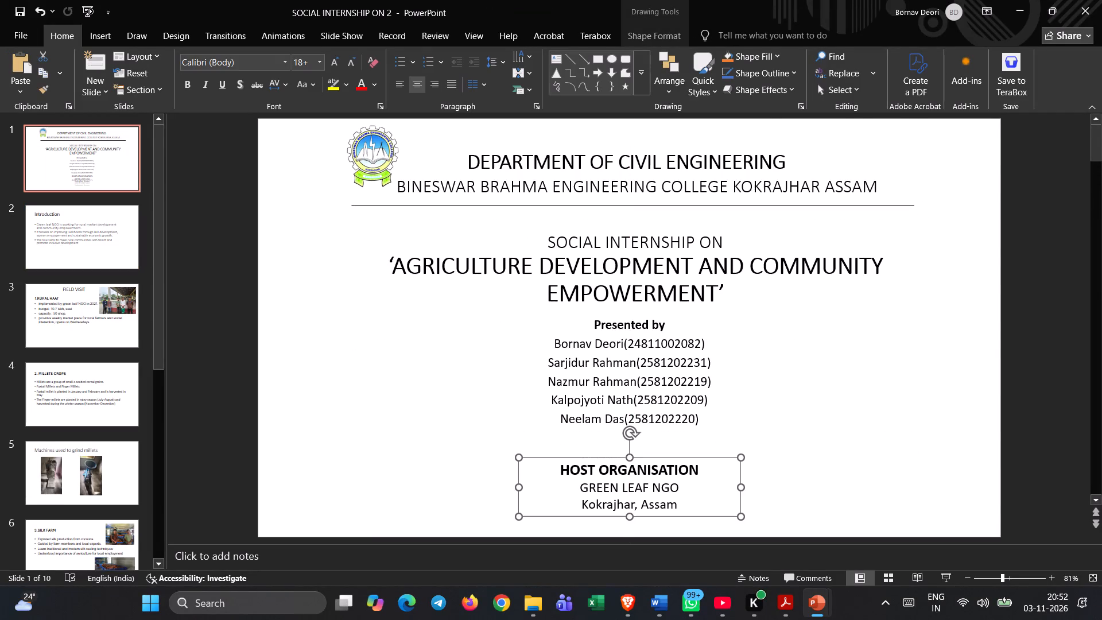
{"action": "left_click", "coordinate": [455, 468]}
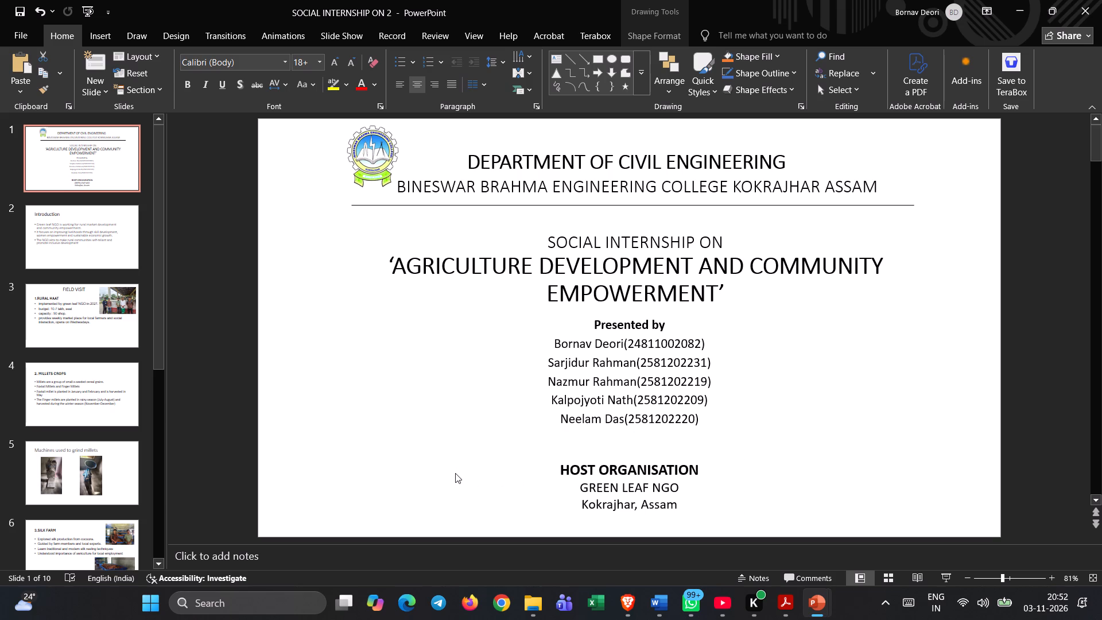
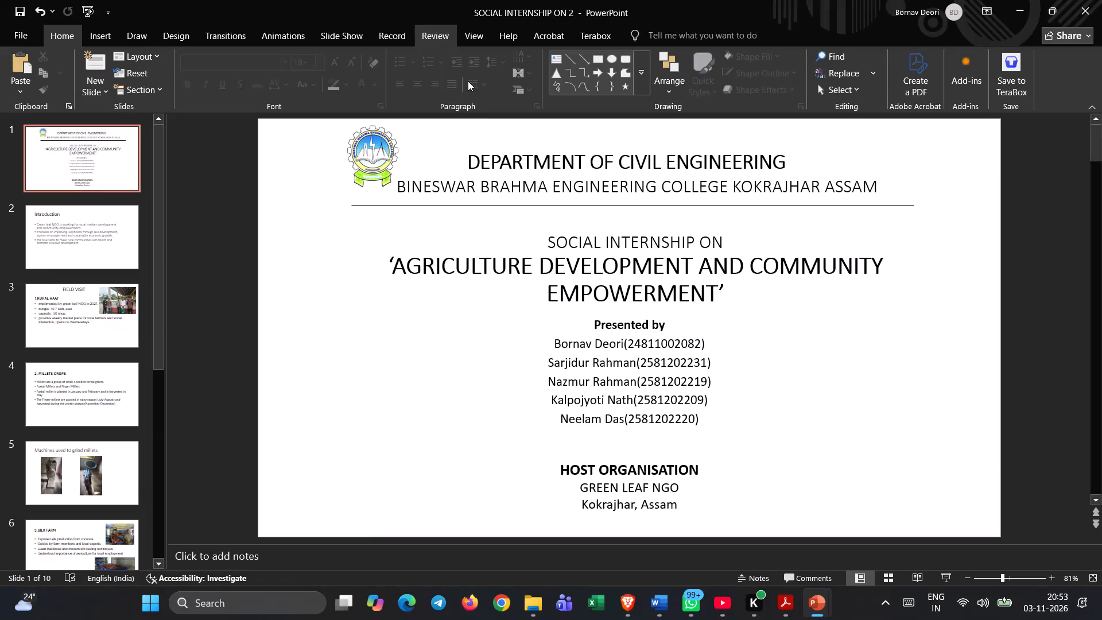
Review the presentation's slides from the title slide through to the closing THANK YOU slide, ending back on the title slide.
{"action": "scroll", "coordinate": [539, 220], "scroll_direction": "down", "scroll_amount": 8}
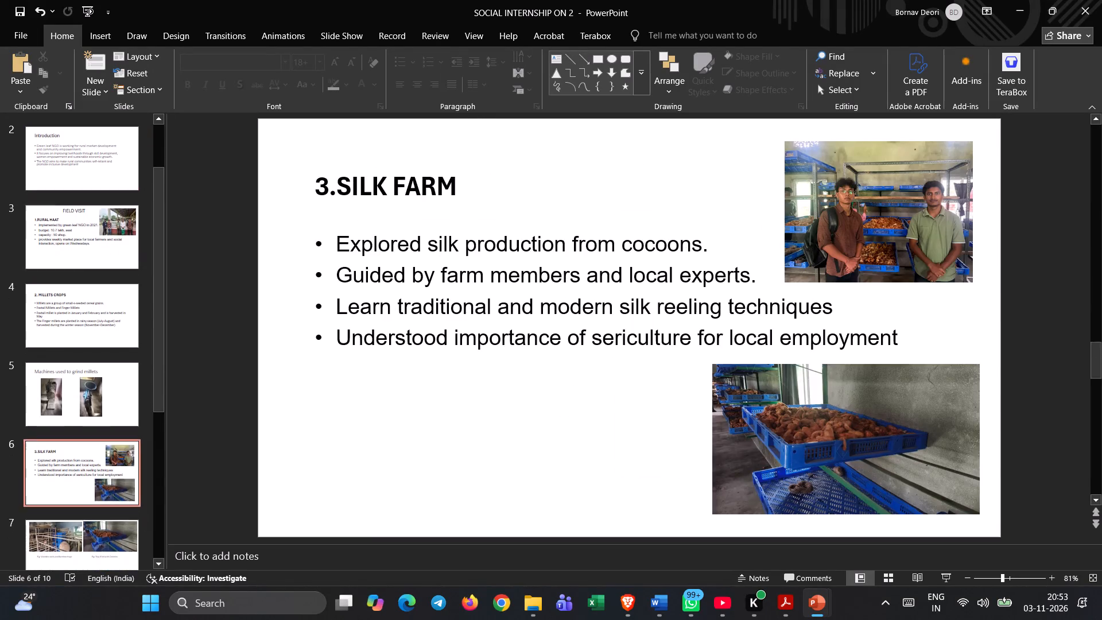
{"action": "scroll", "coordinate": [540, 224], "scroll_direction": "down", "scroll_amount": 14}
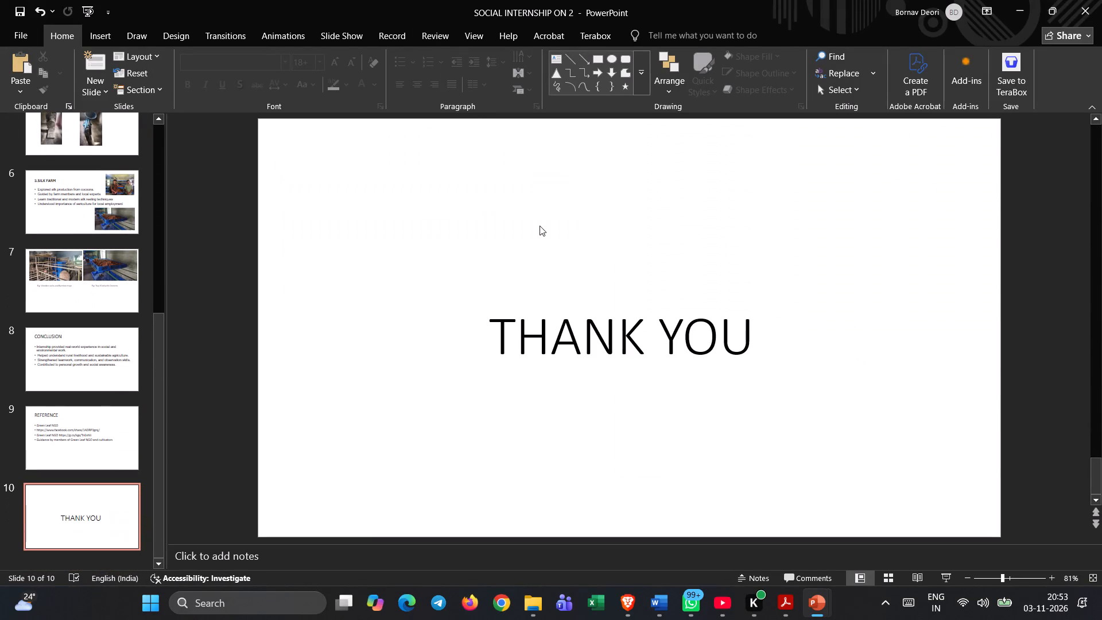
{"action": "scroll", "coordinate": [540, 226], "scroll_direction": "up", "scroll_amount": 17}
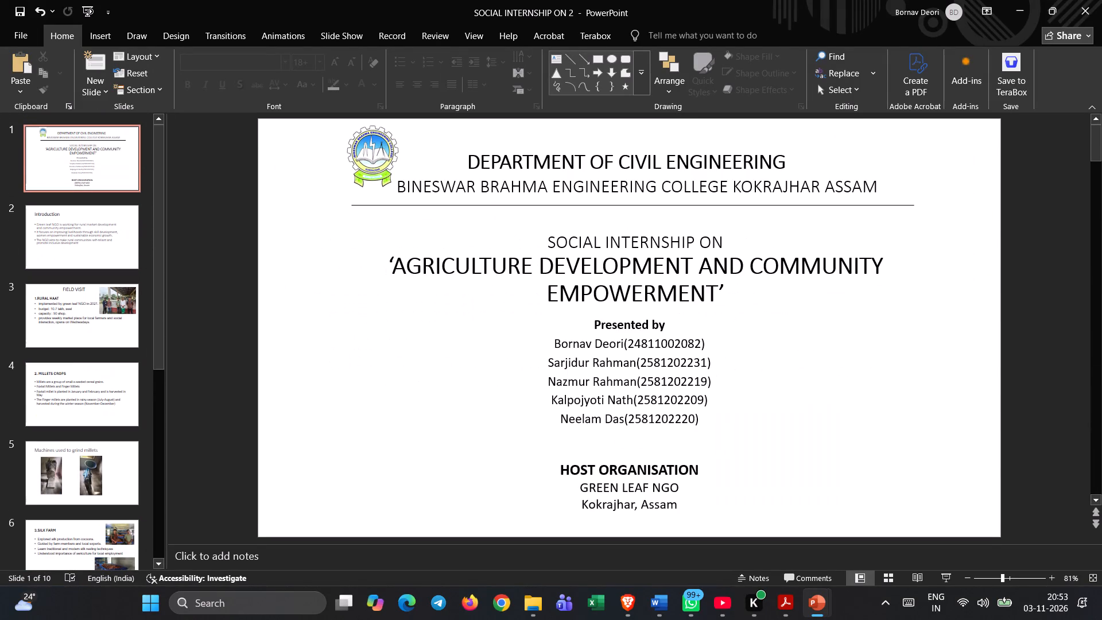
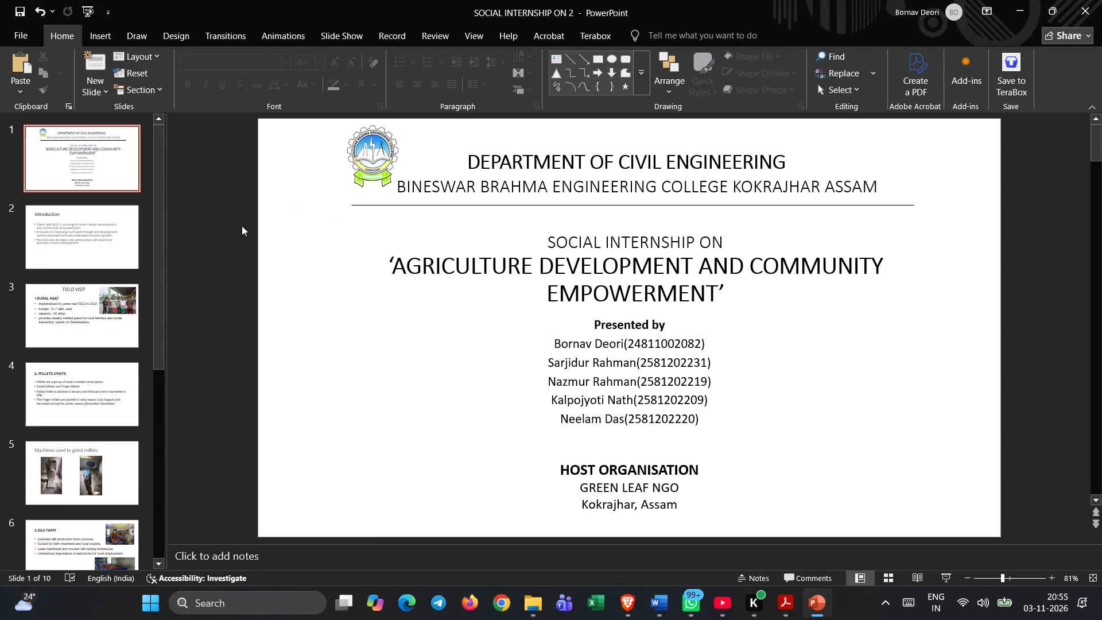
Open the closing THANK YOU slide at the end of the presentation.
{"action": "scroll", "coordinate": [249, 237], "scroll_direction": "down", "scroll_amount": 6}
{"action": "scroll", "coordinate": [90, 288], "scroll_direction": "down", "scroll_amount": 11}
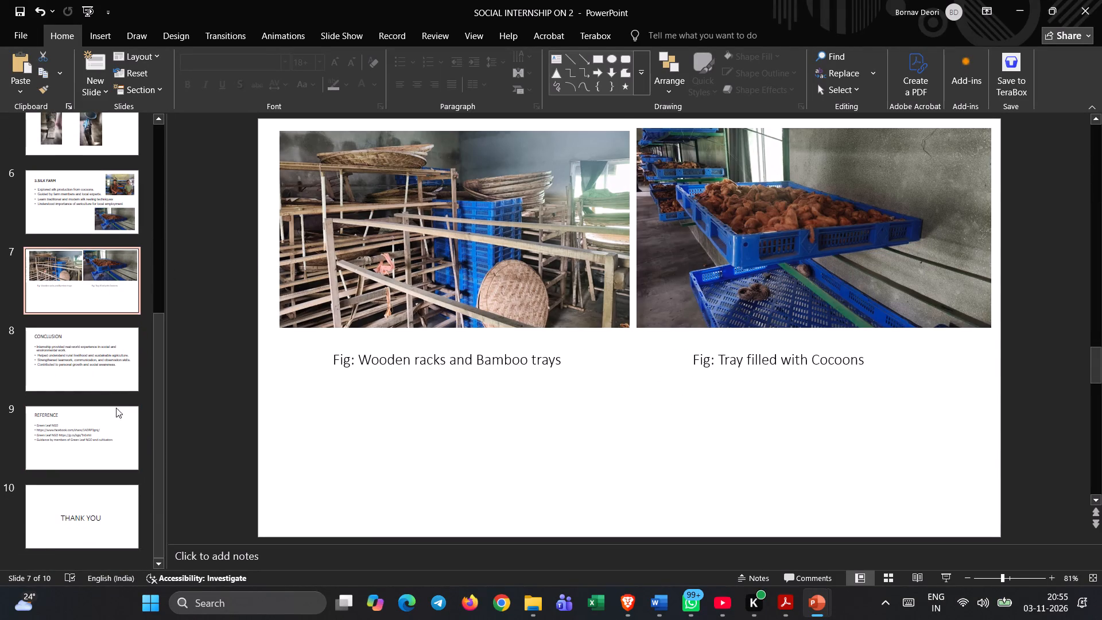
{"action": "left_click", "coordinate": [115, 525]}
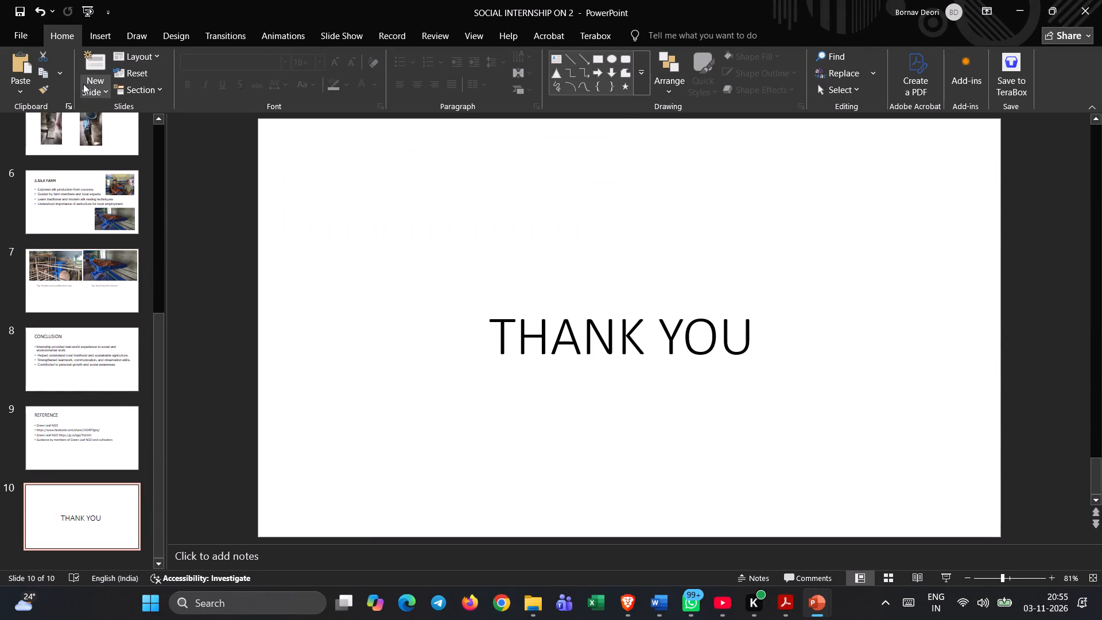
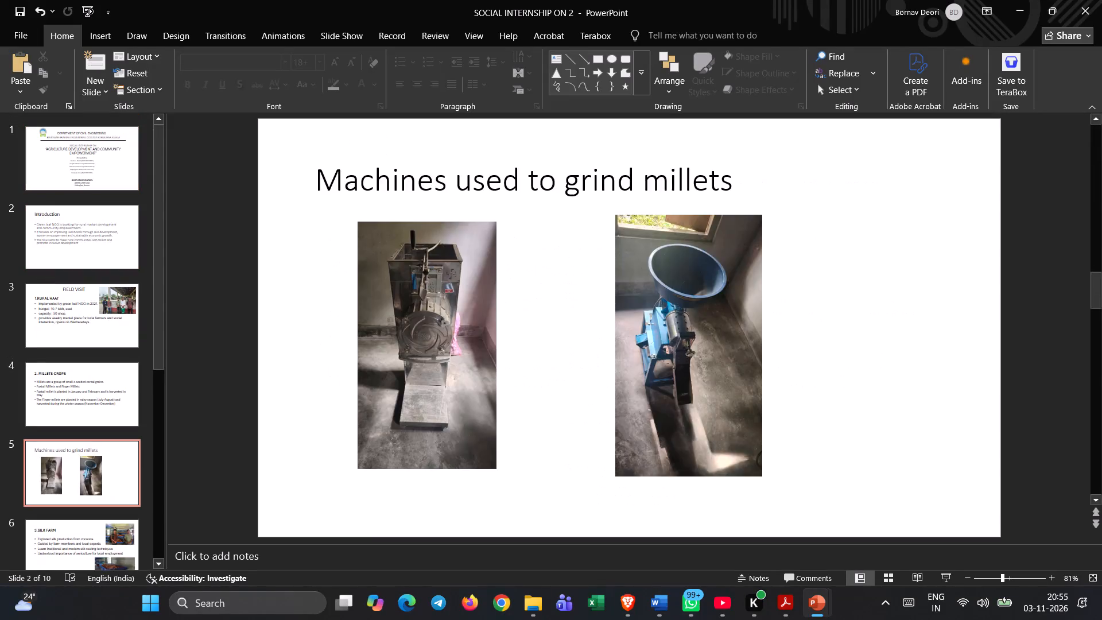
Start inserting slides from an outline file after the closing THANK YOU slide.
{"action": "scroll", "coordinate": [474, 417], "scroll_direction": "down", "scroll_amount": 11}
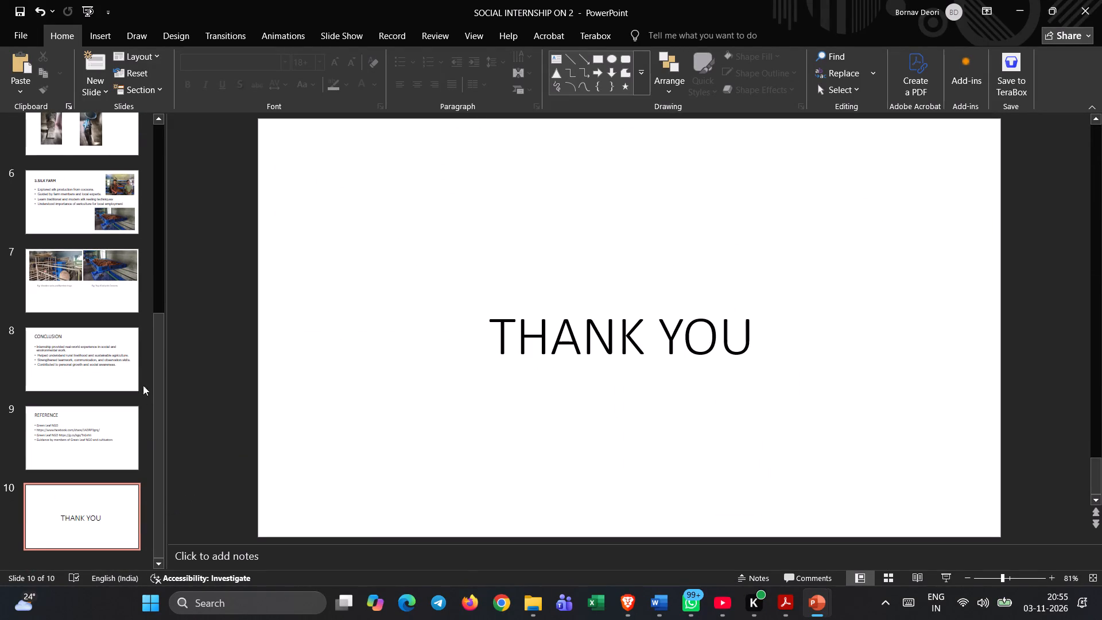
{"action": "left_click", "coordinate": [94, 87]}
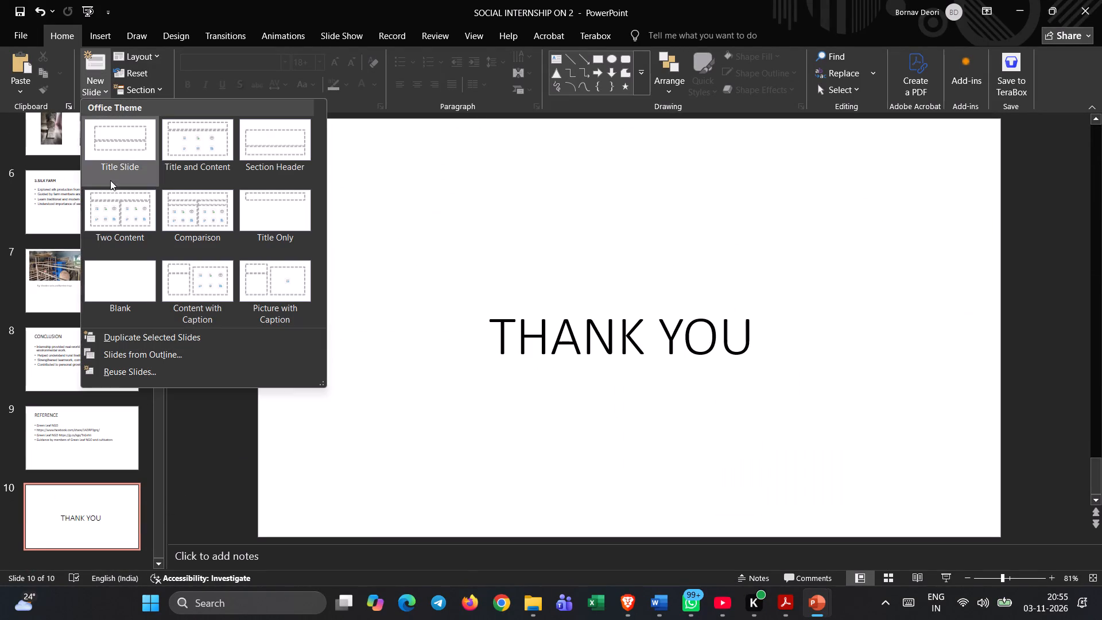
{"action": "left_click", "coordinate": [139, 352]}
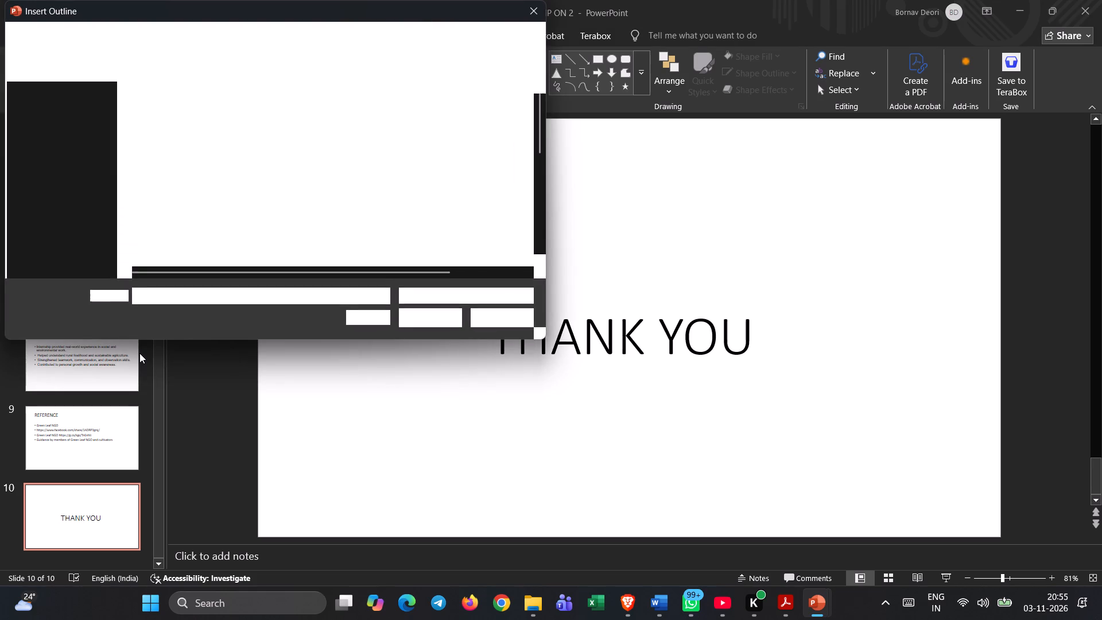
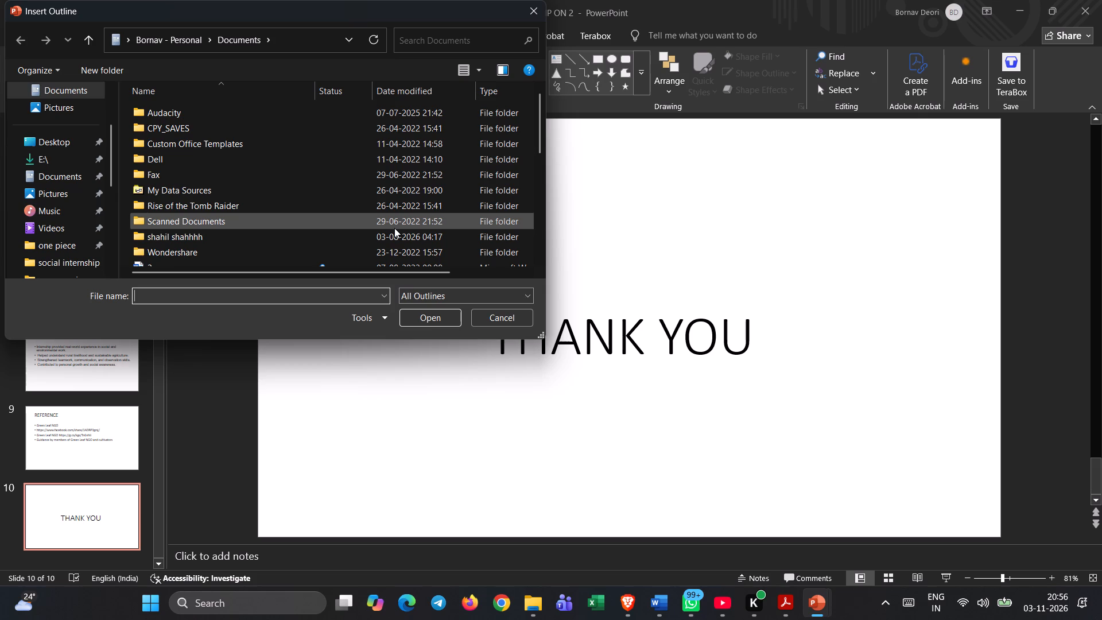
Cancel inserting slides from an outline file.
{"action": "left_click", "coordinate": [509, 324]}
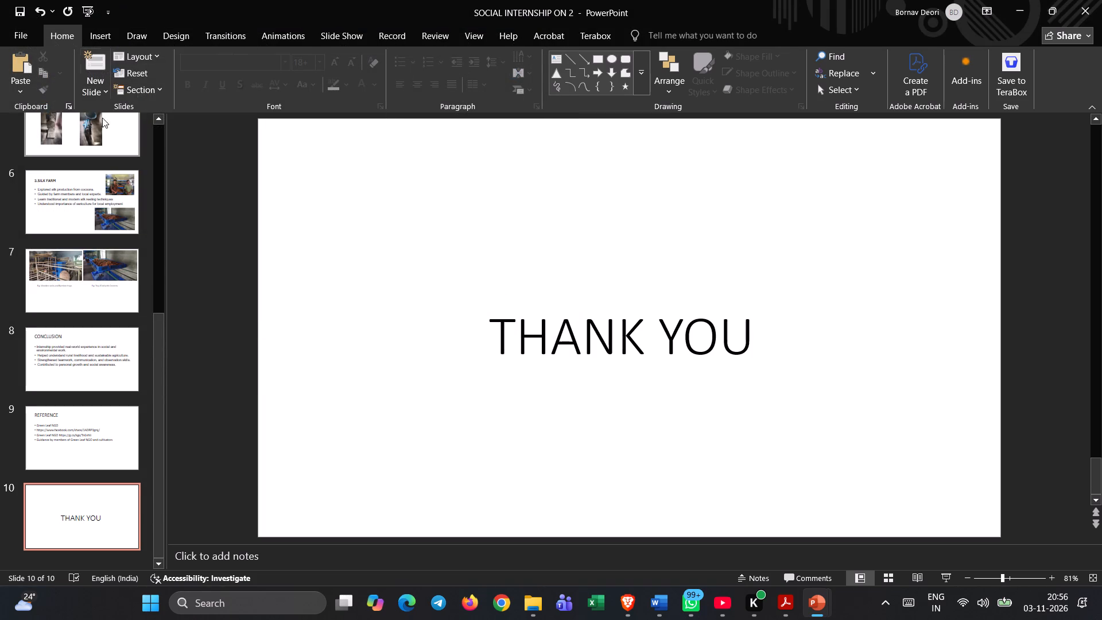
Start reusing slides from another presentation after the THANK YOU slide.
{"action": "left_click", "coordinate": [92, 92]}
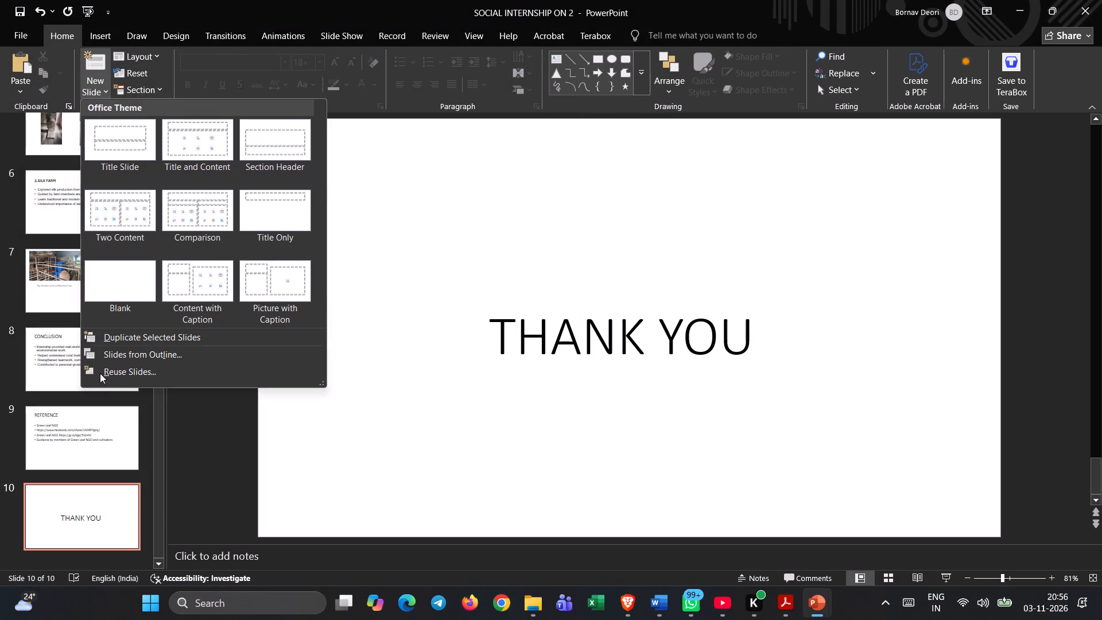
{"action": "scroll", "coordinate": [126, 356], "scroll_direction": "down", "scroll_amount": 1}
{"action": "left_click", "coordinate": [87, 42]}
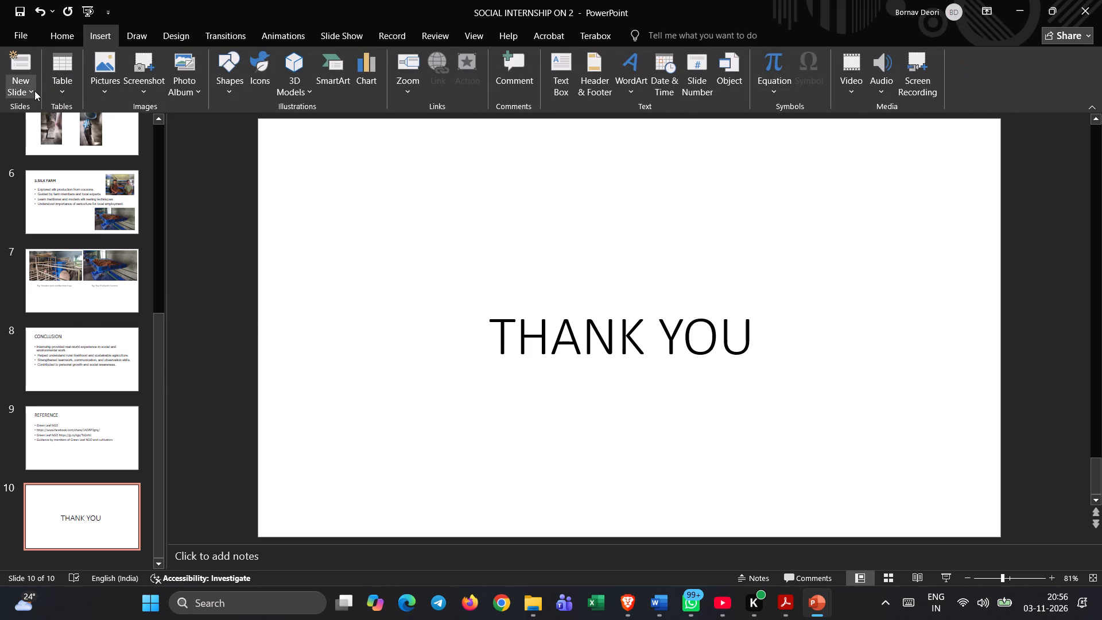
{"action": "left_click", "coordinate": [34, 91]}
{"action": "scroll", "coordinate": [64, 351], "scroll_direction": "down", "scroll_amount": 1}
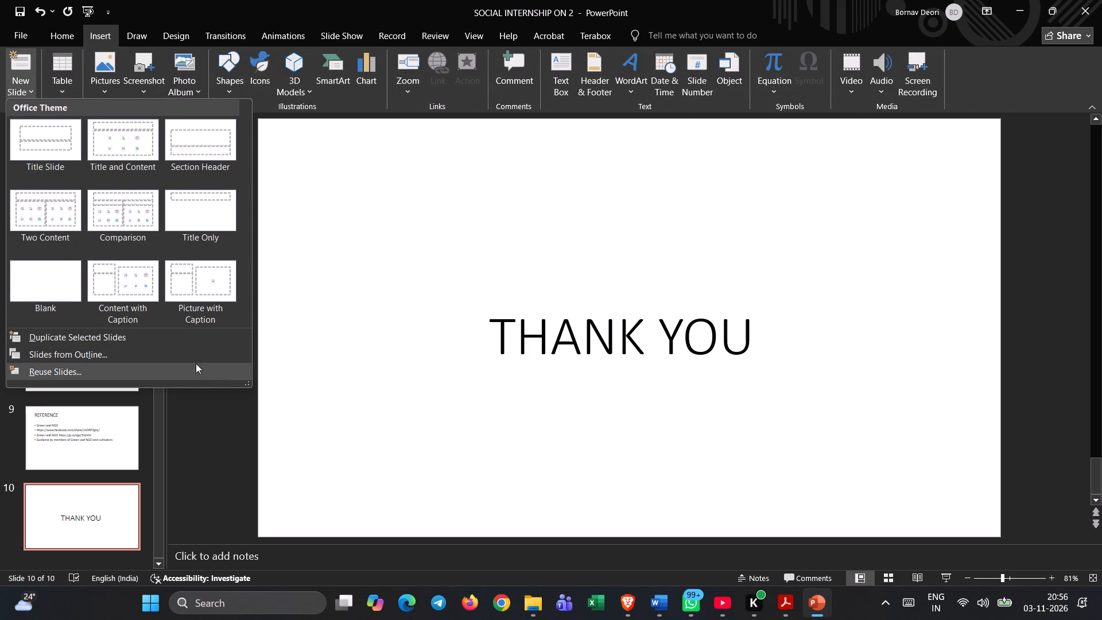
{"action": "left_click", "coordinate": [162, 372]}
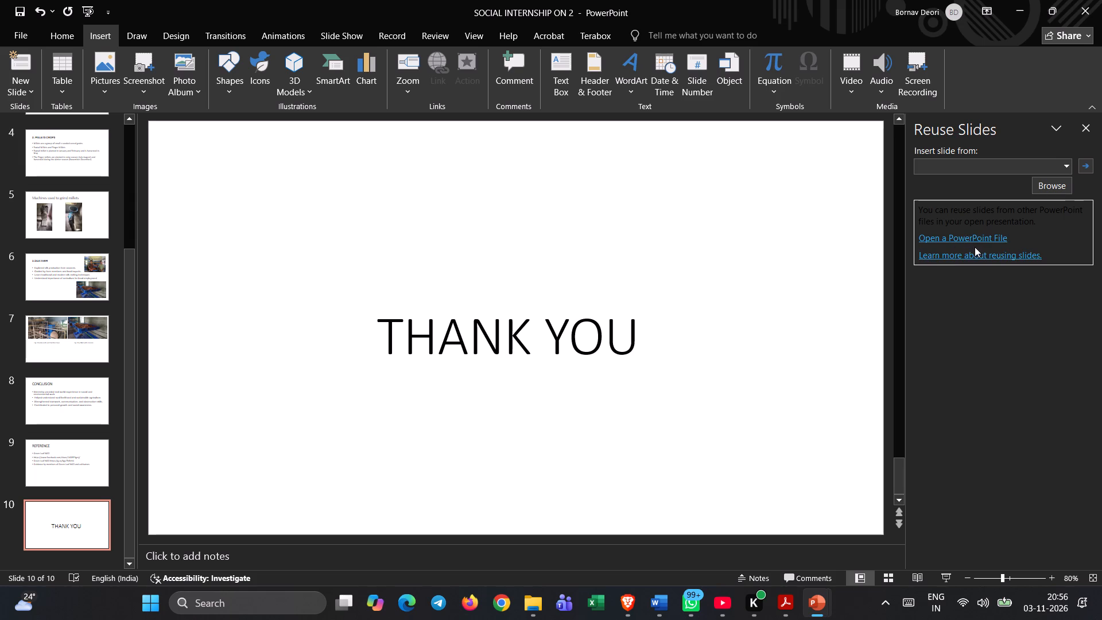
{"action": "left_click", "coordinate": [984, 286]}
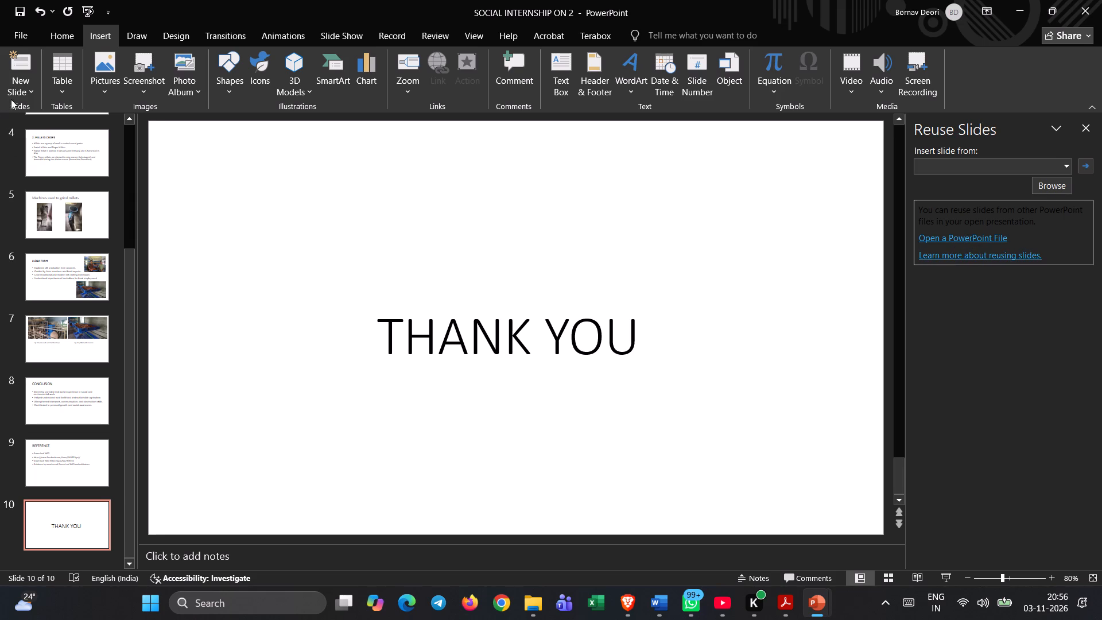
Look for an outline file to insert in drive D's INTERNSHIP BOTH SOCIAL SKUILL folder, viewing its files as a list.
{"action": "left_click", "coordinate": [17, 90]}
{"action": "left_click", "coordinate": [71, 351]}
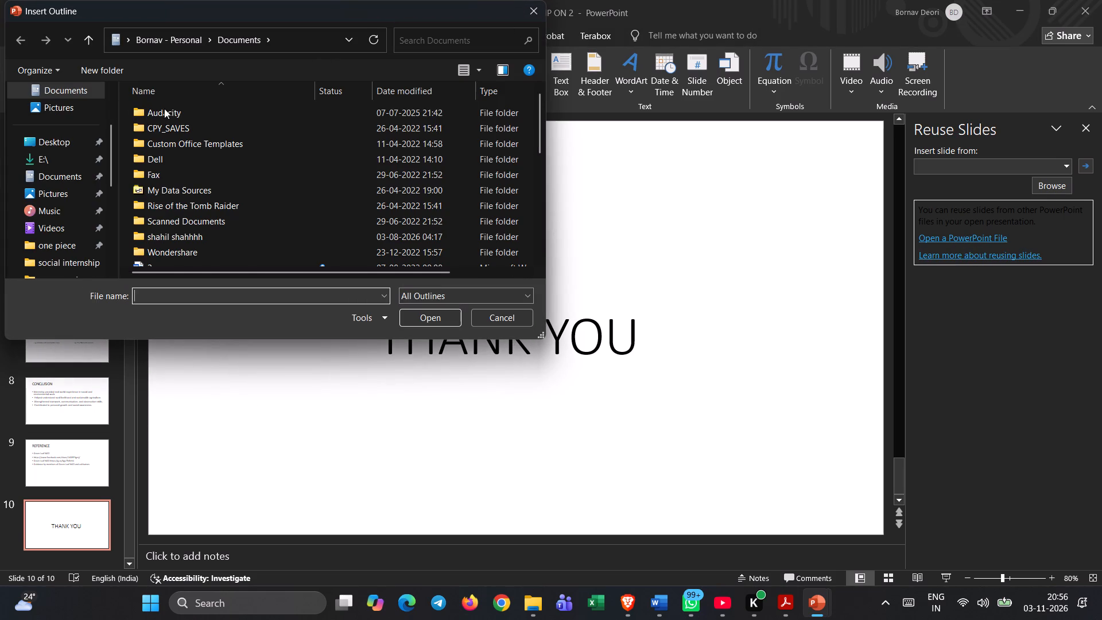
{"action": "scroll", "coordinate": [60, 187], "scroll_direction": "down", "scroll_amount": 4}
{"action": "left_click", "coordinate": [69, 181]}
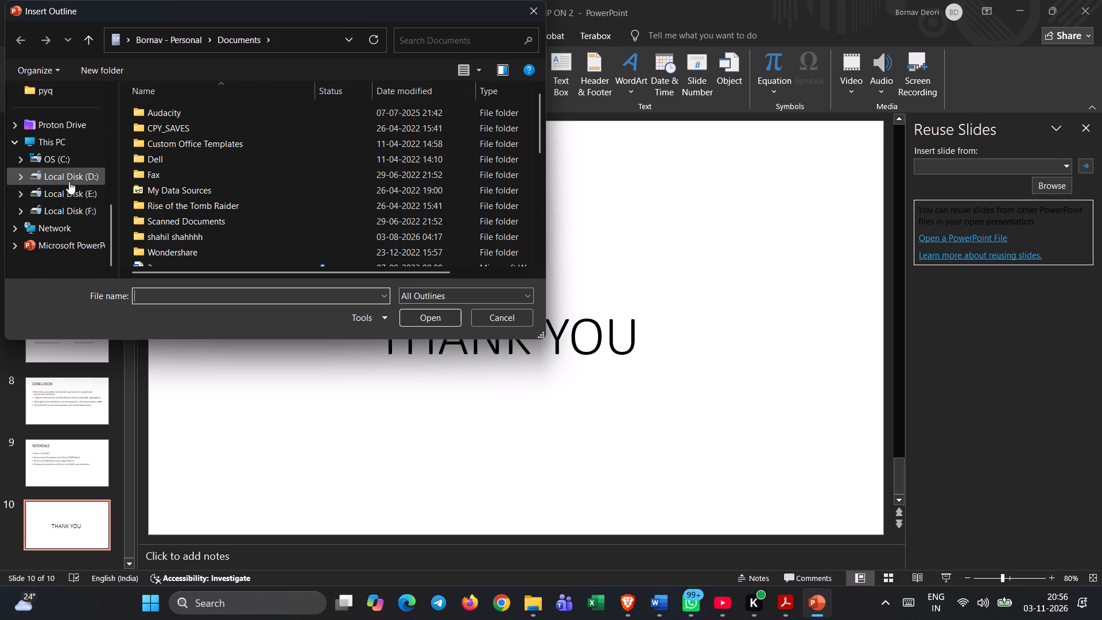
{"action": "scroll", "coordinate": [173, 174], "scroll_direction": "down", "scroll_amount": 1}
{"action": "scroll", "coordinate": [174, 174], "scroll_direction": "up", "scroll_amount": 1}
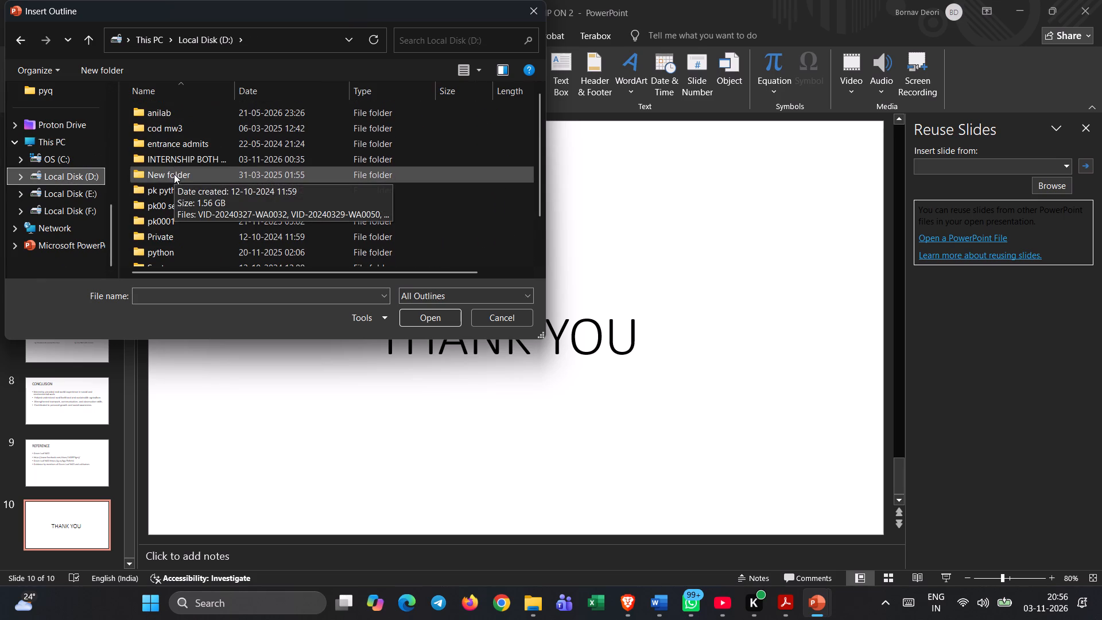
{"action": "double_click", "coordinate": [189, 160]}
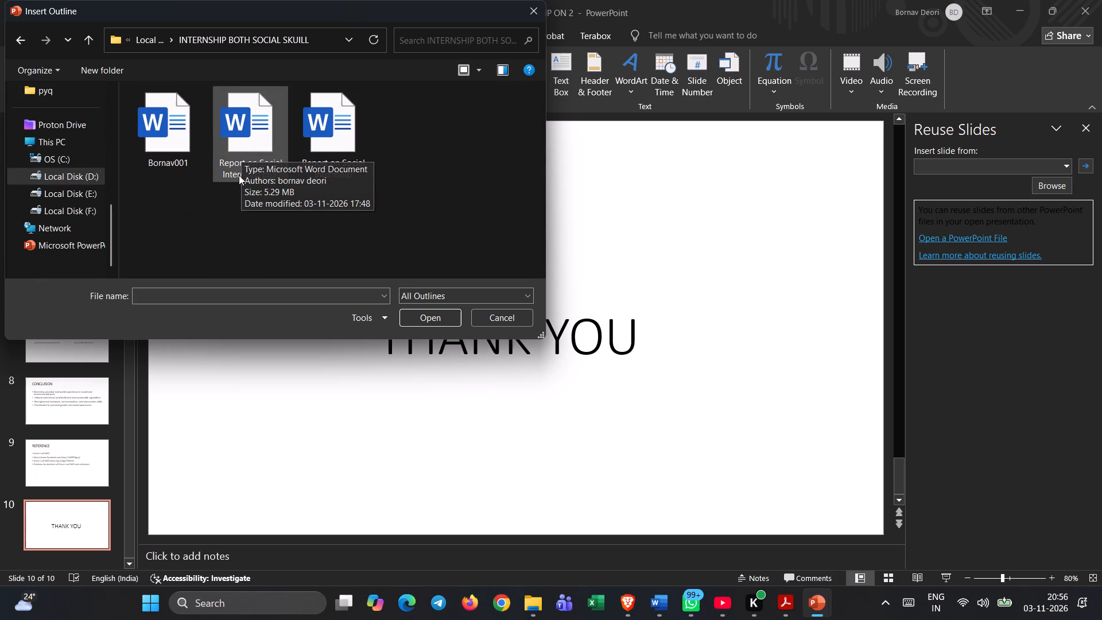
{"action": "left_click", "coordinate": [59, 173]}
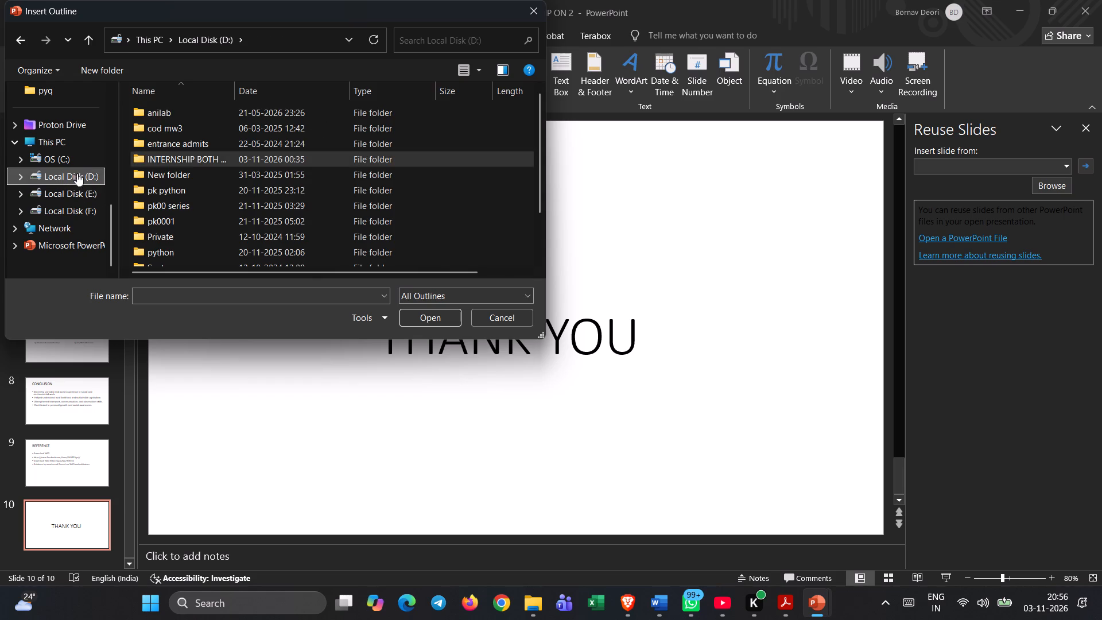
{"action": "scroll", "coordinate": [242, 161], "scroll_direction": "down", "scroll_amount": 4}
{"action": "scroll", "coordinate": [242, 161], "scroll_direction": "up", "scroll_amount": 2}
{"action": "double_click", "coordinate": [205, 164]}
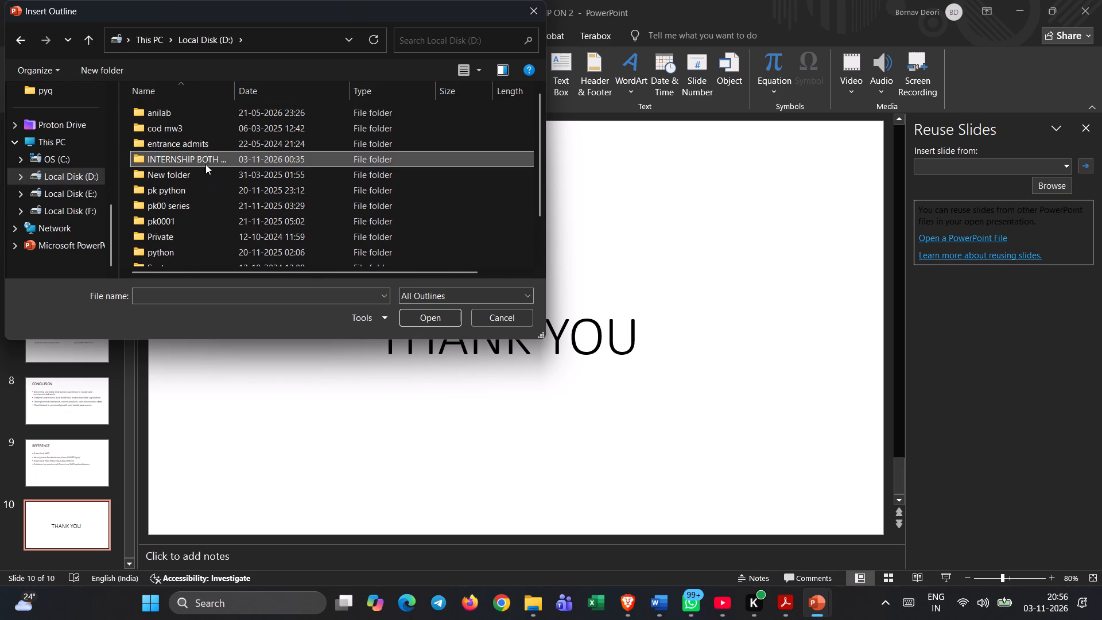
{"action": "left_click", "coordinate": [476, 68]}
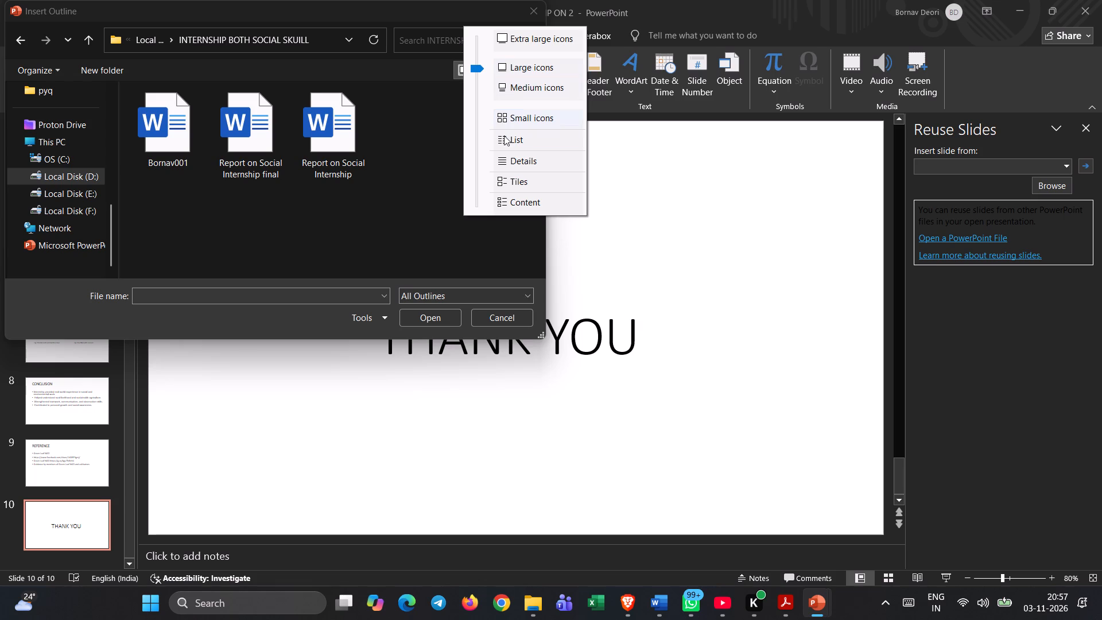
{"action": "left_click", "coordinate": [506, 140]}
{"action": "scroll", "coordinate": [282, 142], "scroll_direction": "down", "scroll_amount": 1}
{"action": "scroll", "coordinate": [282, 142], "scroll_direction": "up", "scroll_amount": 1}
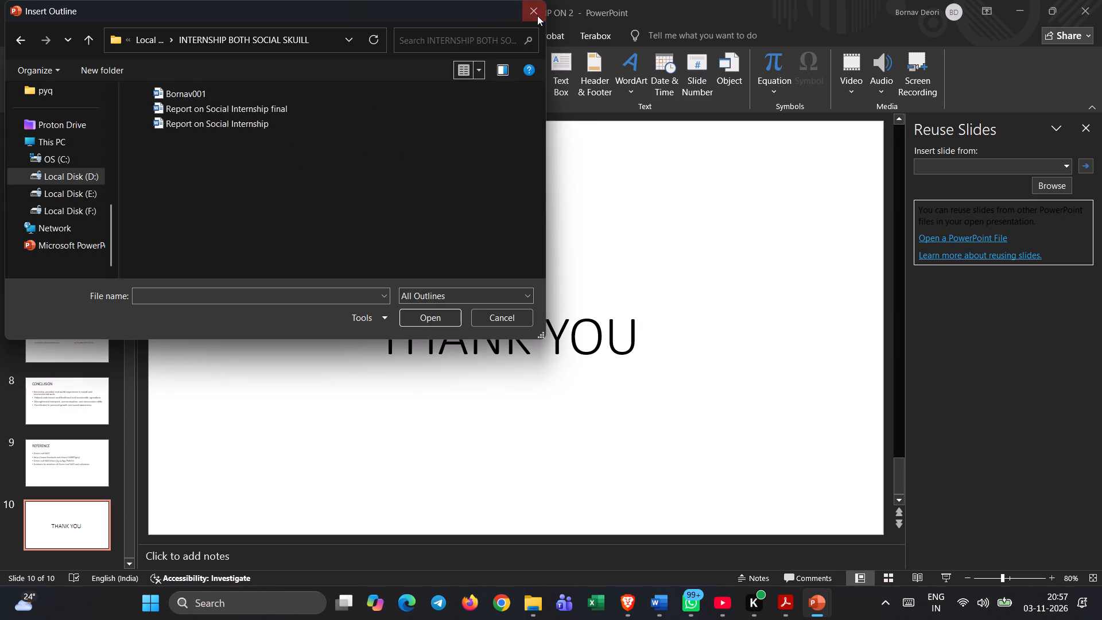
{"action": "left_click", "coordinate": [535, 15]}
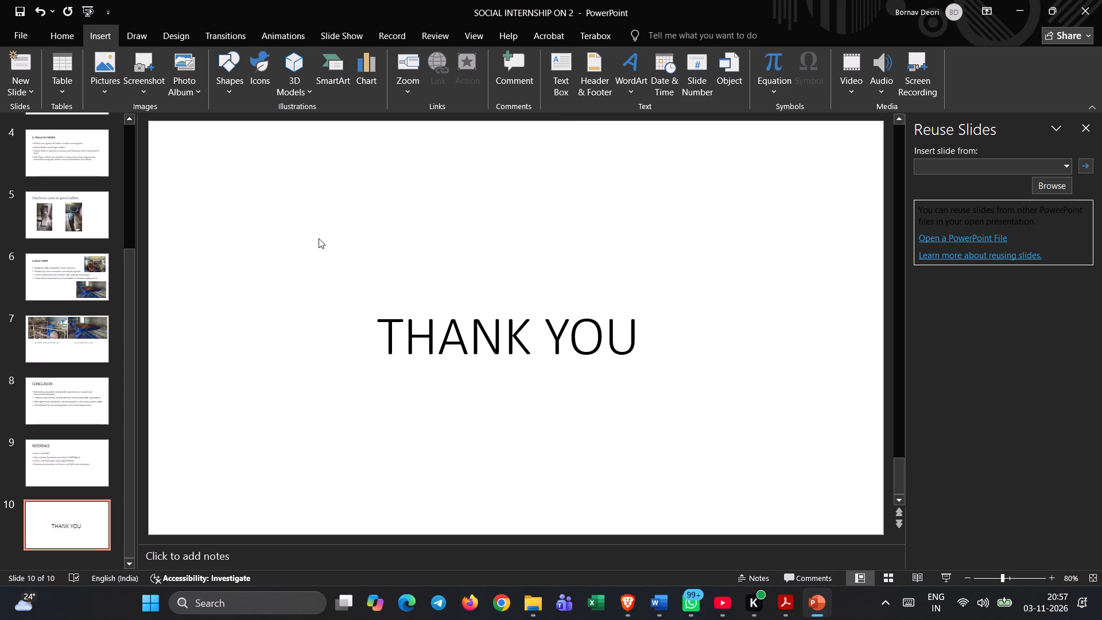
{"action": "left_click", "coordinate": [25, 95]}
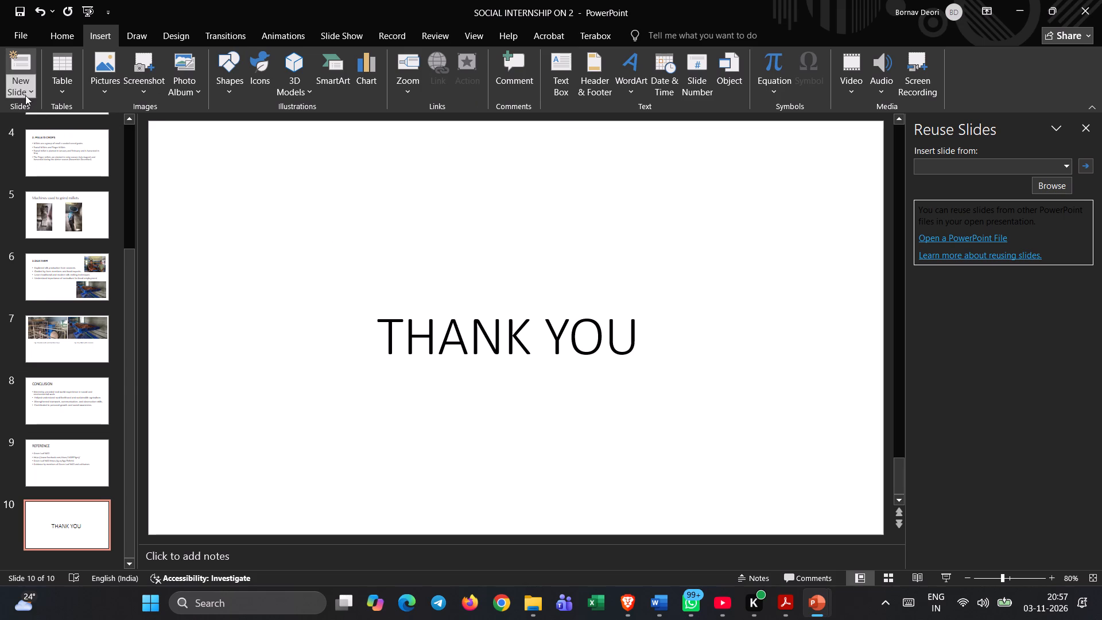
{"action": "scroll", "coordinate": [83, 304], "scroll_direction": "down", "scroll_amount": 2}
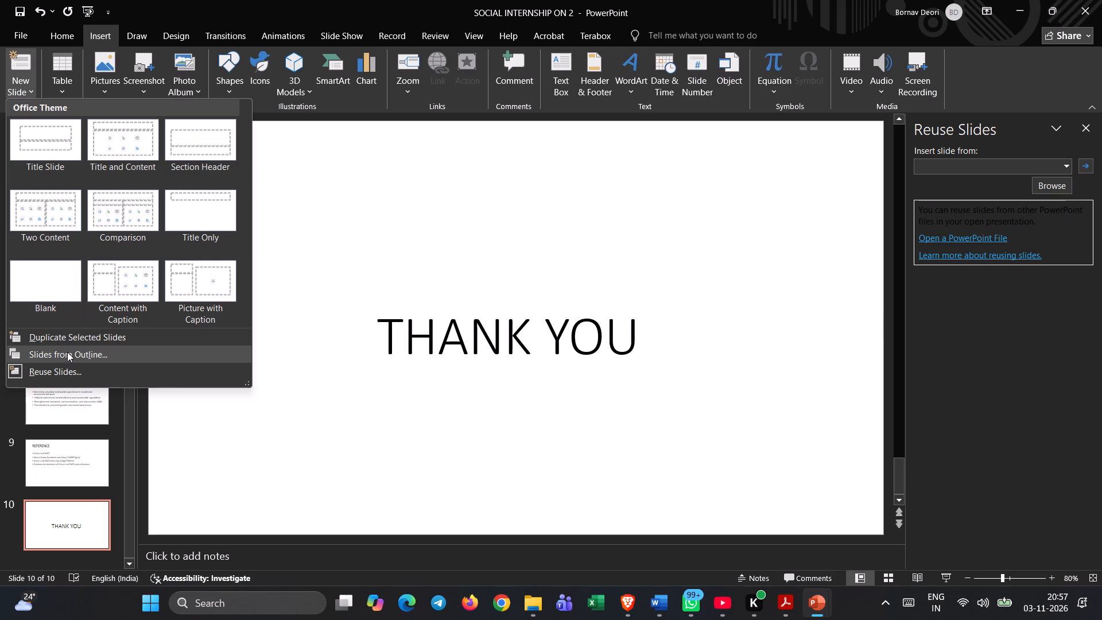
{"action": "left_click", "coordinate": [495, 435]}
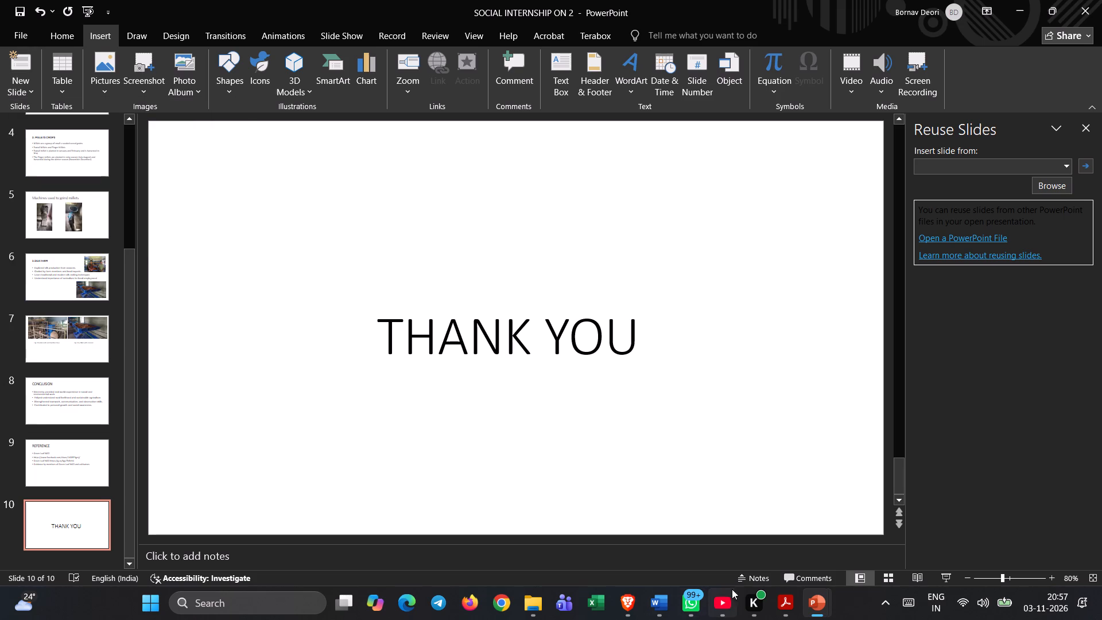
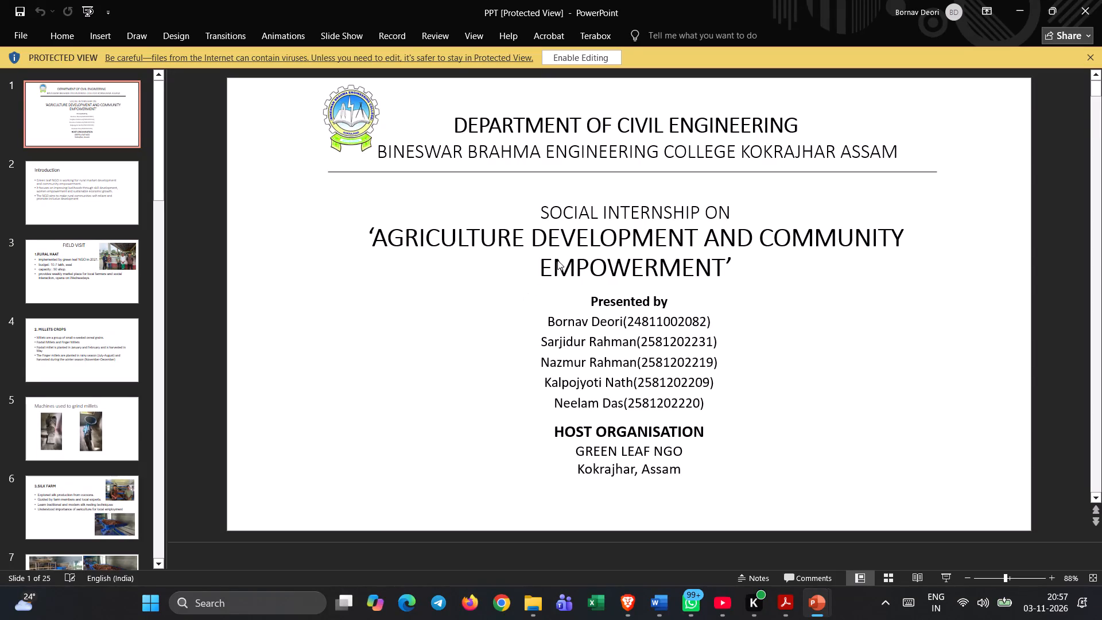
Review the slides of the PPT presentation, covering both the agriculture development and the concrete technology internship sections.
{"action": "scroll", "coordinate": [557, 260], "scroll_direction": "down", "scroll_amount": 4}
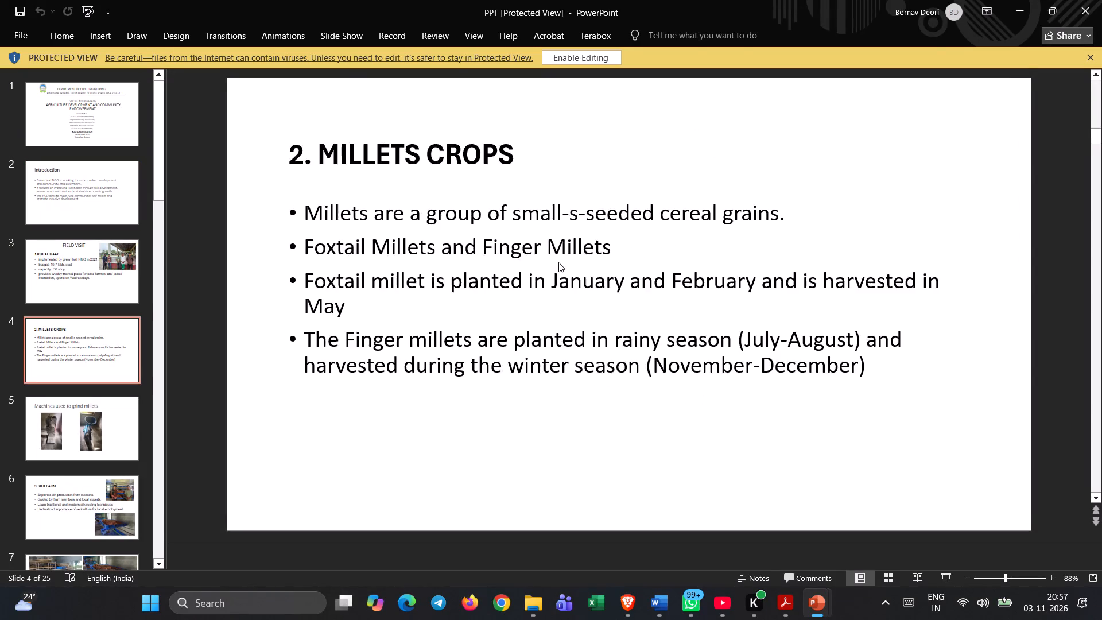
{"action": "scroll", "coordinate": [560, 262], "scroll_direction": "up", "scroll_amount": 6}
{"action": "scroll", "coordinate": [560, 263], "scroll_direction": "down", "scroll_amount": 5}
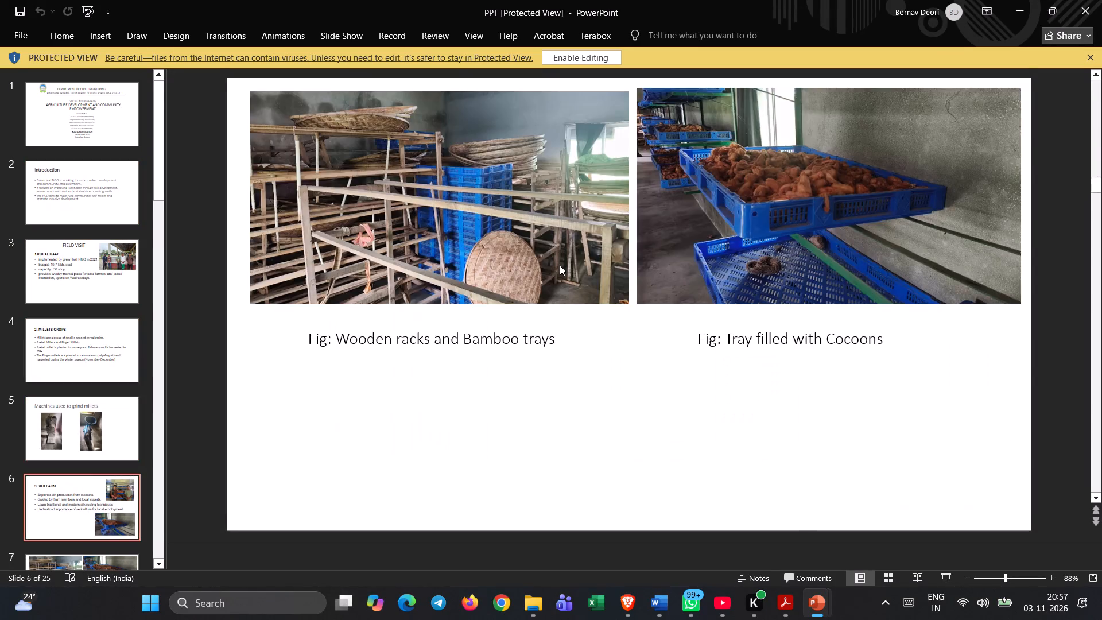
{"action": "scroll", "coordinate": [560, 265], "scroll_direction": "down", "scroll_amount": 9}
{"action": "scroll", "coordinate": [560, 266], "scroll_direction": "up", "scroll_amount": 4}
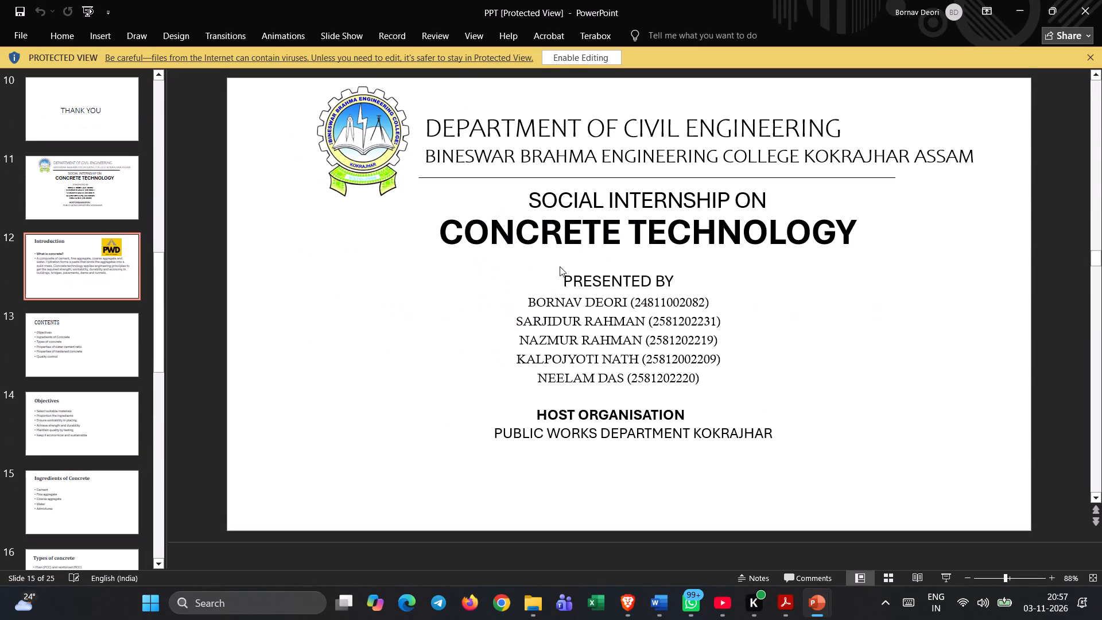
{"action": "scroll", "coordinate": [560, 266], "scroll_direction": "down", "scroll_amount": 7}
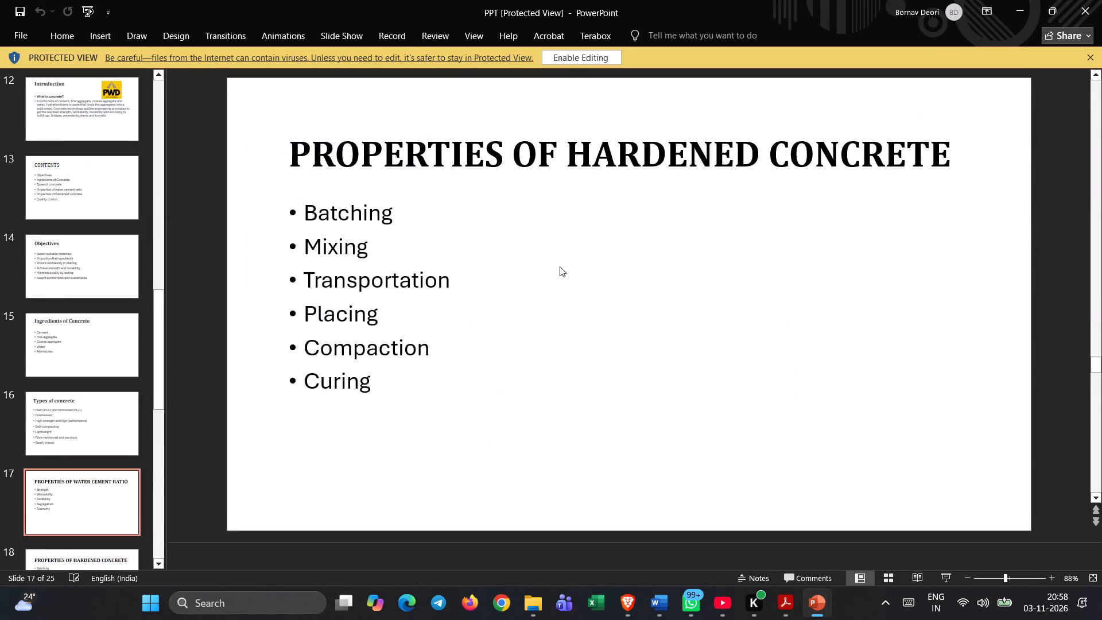
{"action": "scroll", "coordinate": [560, 266], "scroll_direction": "down", "scroll_amount": 11}
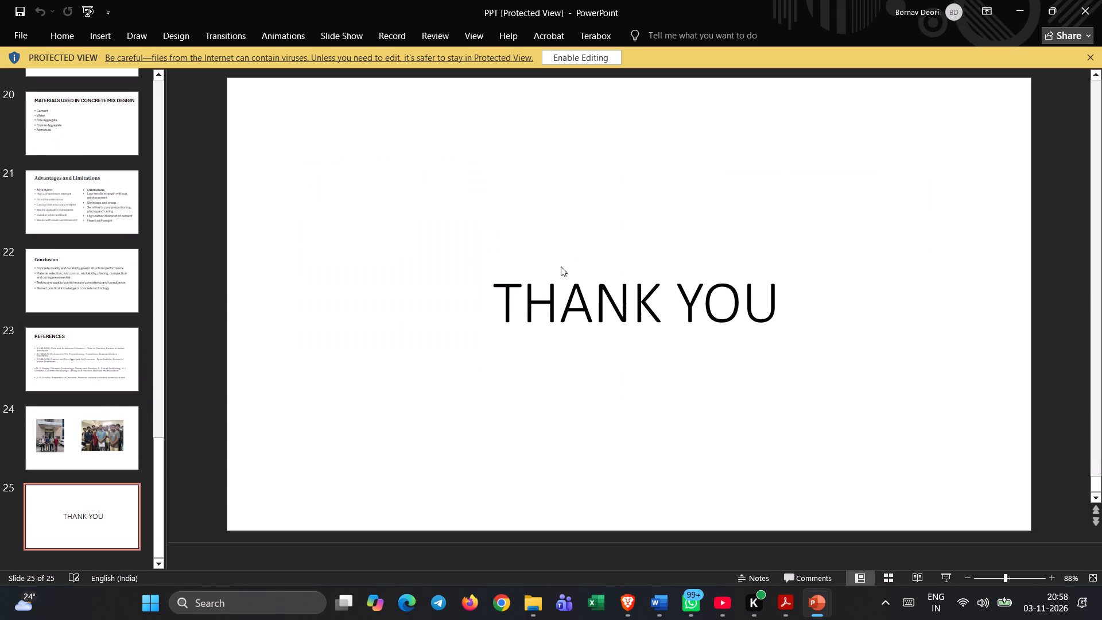
{"action": "scroll", "coordinate": [561, 266], "scroll_direction": "up", "scroll_amount": 11}
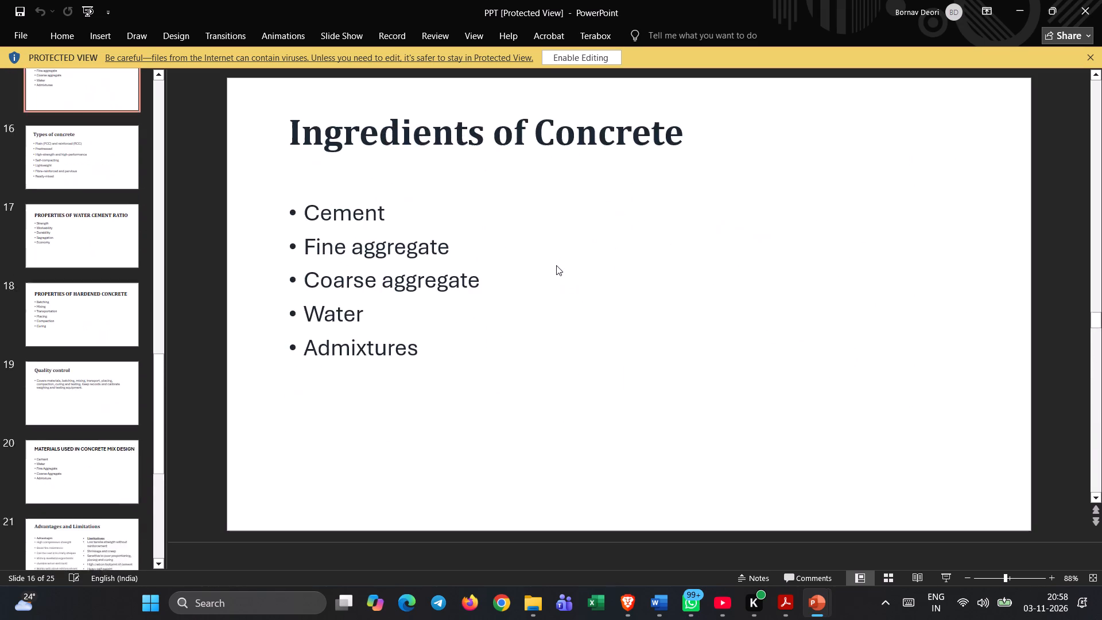
{"action": "scroll", "coordinate": [556, 265], "scroll_direction": "up", "scroll_amount": 2}
{"action": "scroll", "coordinate": [556, 265], "scroll_direction": "down", "scroll_amount": 1}
{"action": "scroll", "coordinate": [556, 265], "scroll_direction": "up", "scroll_amount": 5}
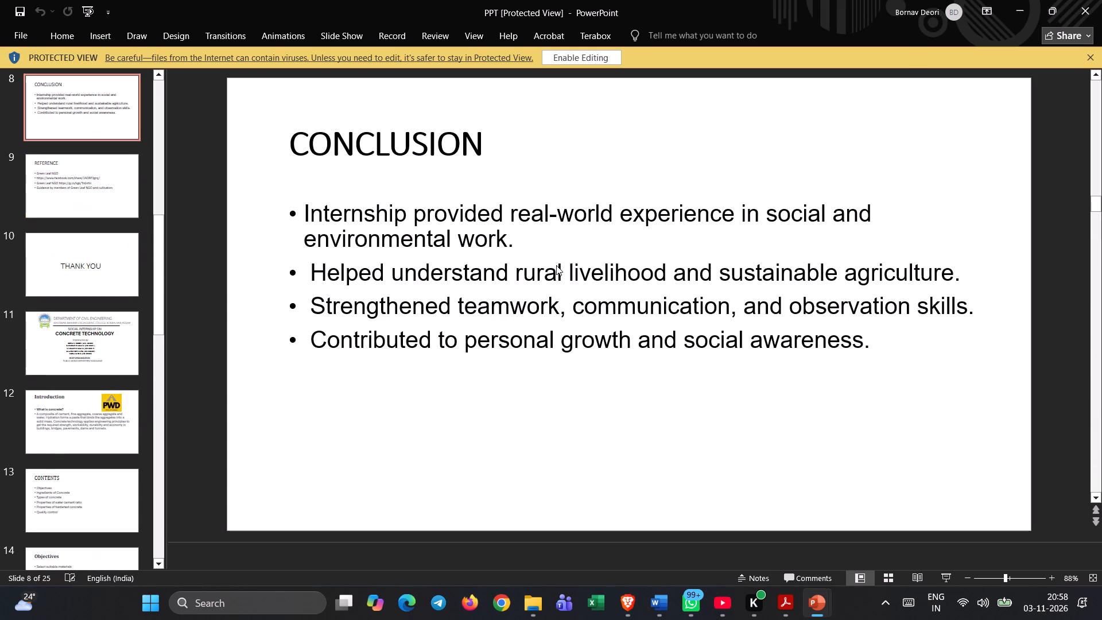
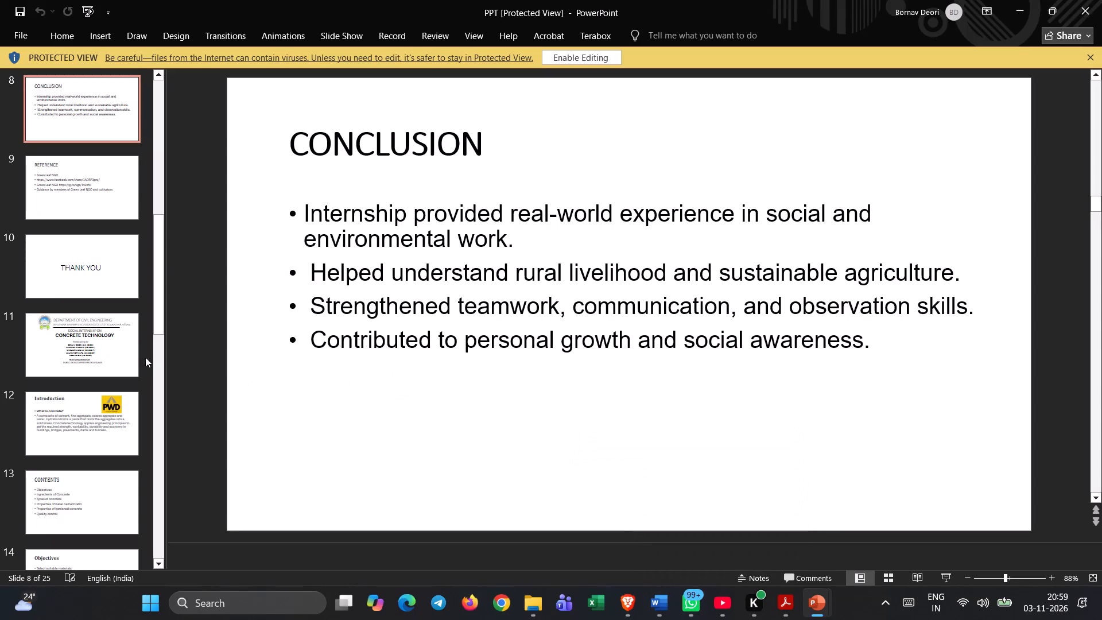
Review the agriculture development section slide by slide, from its title slide through the field visit slides, Conclusion and Reference to Thank You.
{"action": "scroll", "coordinate": [126, 343], "scroll_direction": "up", "scroll_amount": 16}
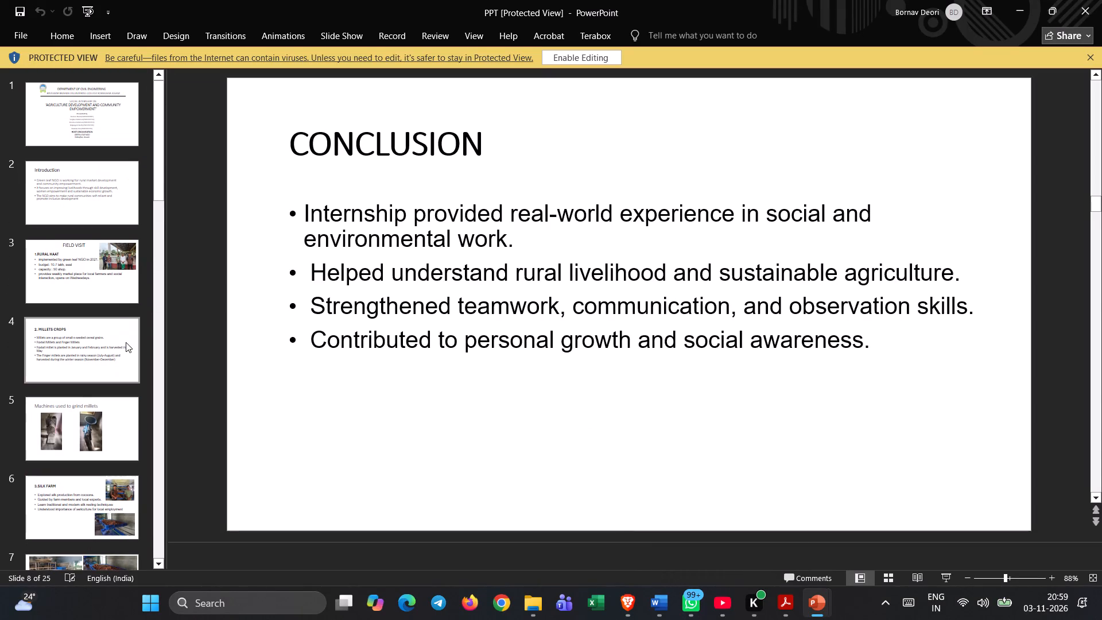
{"action": "left_click", "coordinate": [107, 107]}
{"action": "left_click", "coordinate": [80, 176]}
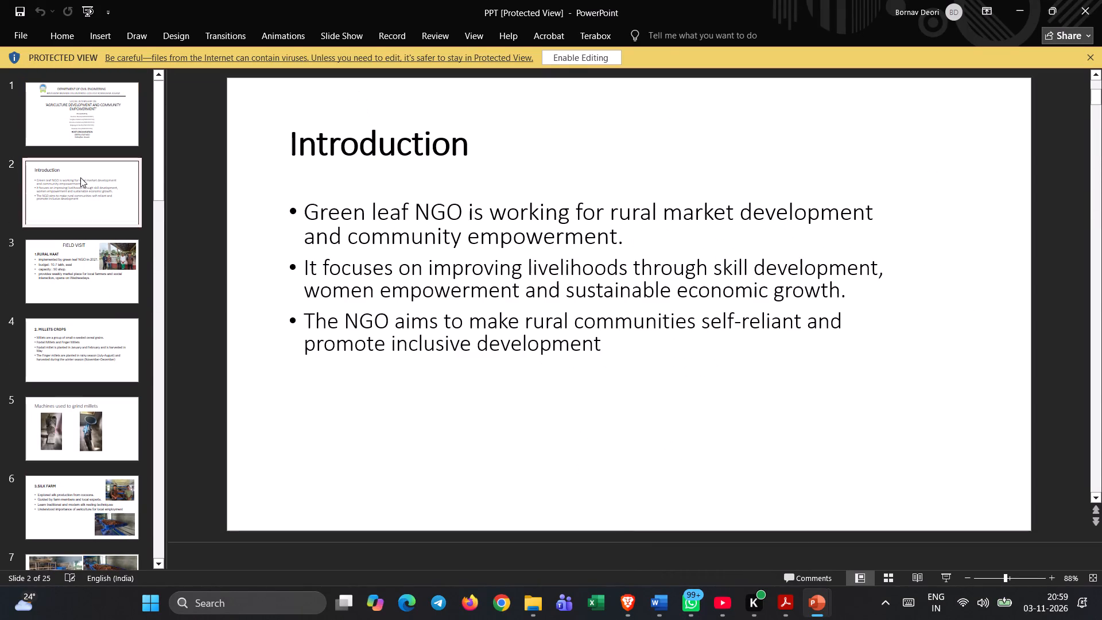
{"action": "left_click", "coordinate": [86, 285]}
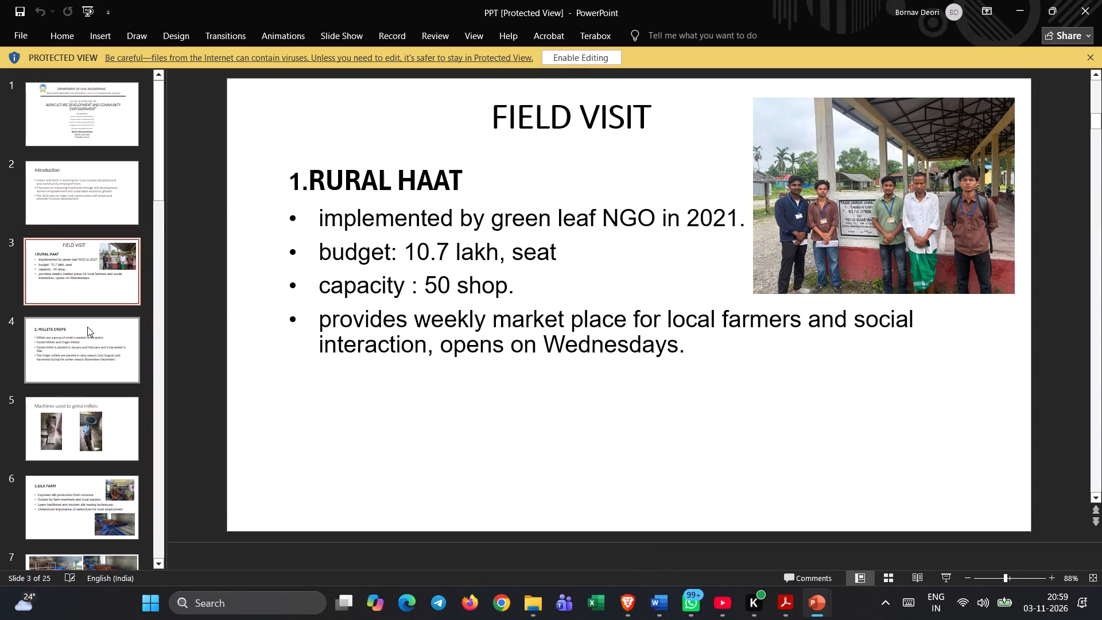
{"action": "left_click", "coordinate": [87, 352]}
{"action": "scroll", "coordinate": [89, 354], "scroll_direction": "down", "scroll_amount": 1}
{"action": "left_click", "coordinate": [89, 354]}
{"action": "scroll", "coordinate": [89, 355], "scroll_direction": "down", "scroll_amount": 1}
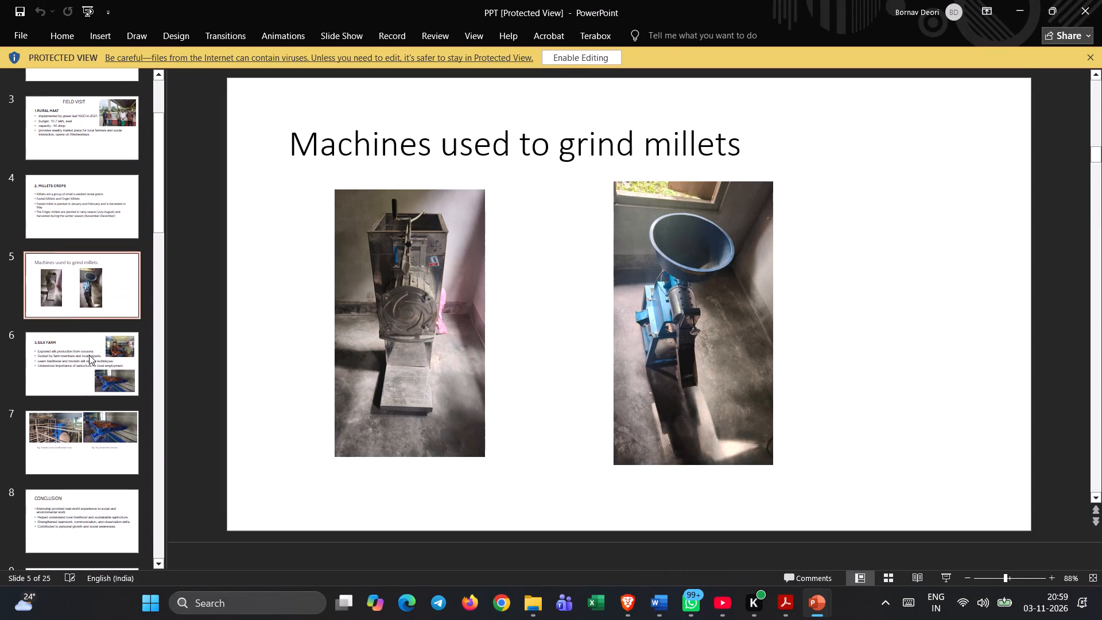
{"action": "left_click", "coordinate": [89, 356]}
{"action": "scroll", "coordinate": [90, 356], "scroll_direction": "down", "scroll_amount": 1}
{"action": "left_click", "coordinate": [90, 356]}
{"action": "scroll", "coordinate": [90, 356], "scroll_direction": "down", "scroll_amount": 1}
{"action": "left_click", "coordinate": [90, 356]}
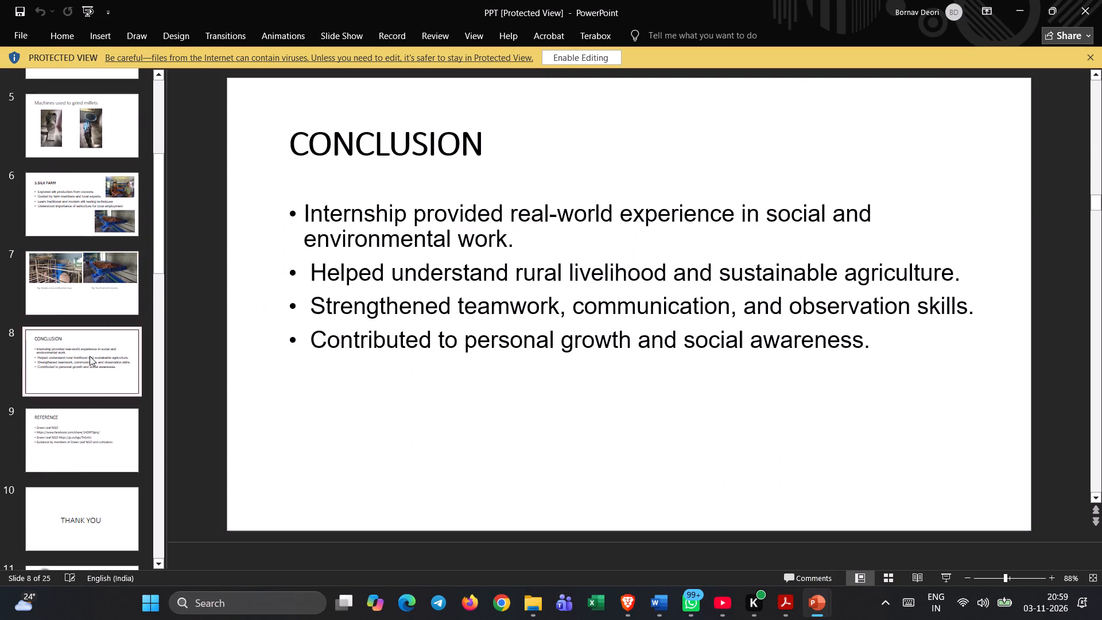
{"action": "scroll", "coordinate": [90, 356], "scroll_direction": "down", "scroll_amount": 1}
{"action": "left_click", "coordinate": [90, 356]}
{"action": "scroll", "coordinate": [90, 356], "scroll_direction": "down", "scroll_amount": 1}
{"action": "left_click", "coordinate": [91, 358]}
{"action": "scroll", "coordinate": [91, 358], "scroll_direction": "down", "scroll_amount": 1}
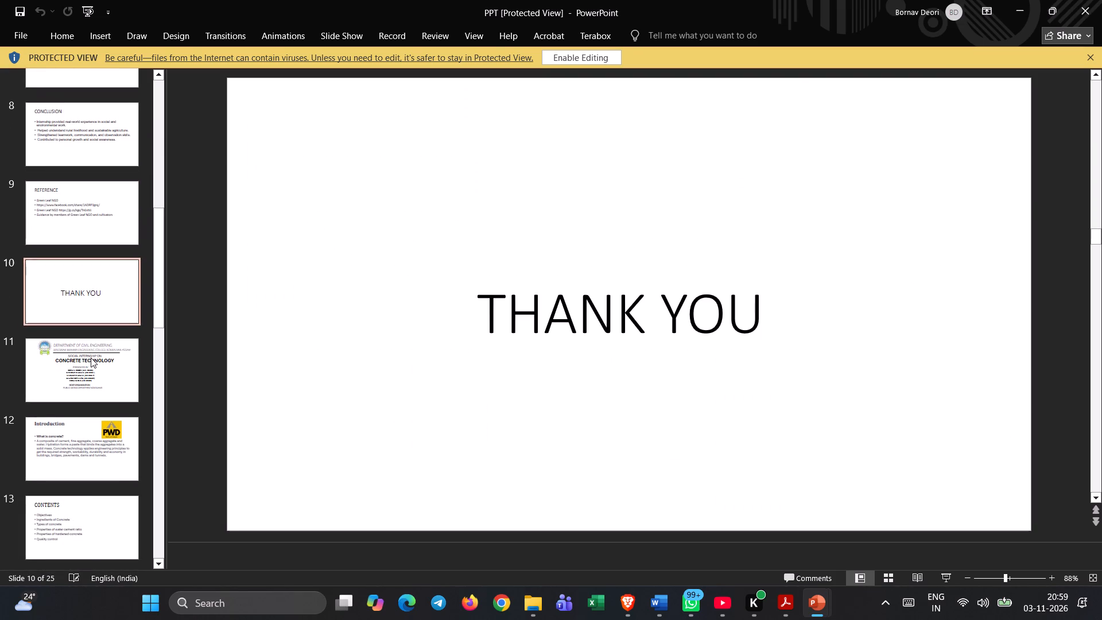
Review the concrete technology section from its title slide, examining the Introduction and Contents slides.
{"action": "left_click", "coordinate": [91, 358]}
{"action": "scroll", "coordinate": [91, 358], "scroll_direction": "down", "scroll_amount": 2}
{"action": "left_click", "coordinate": [91, 358]}
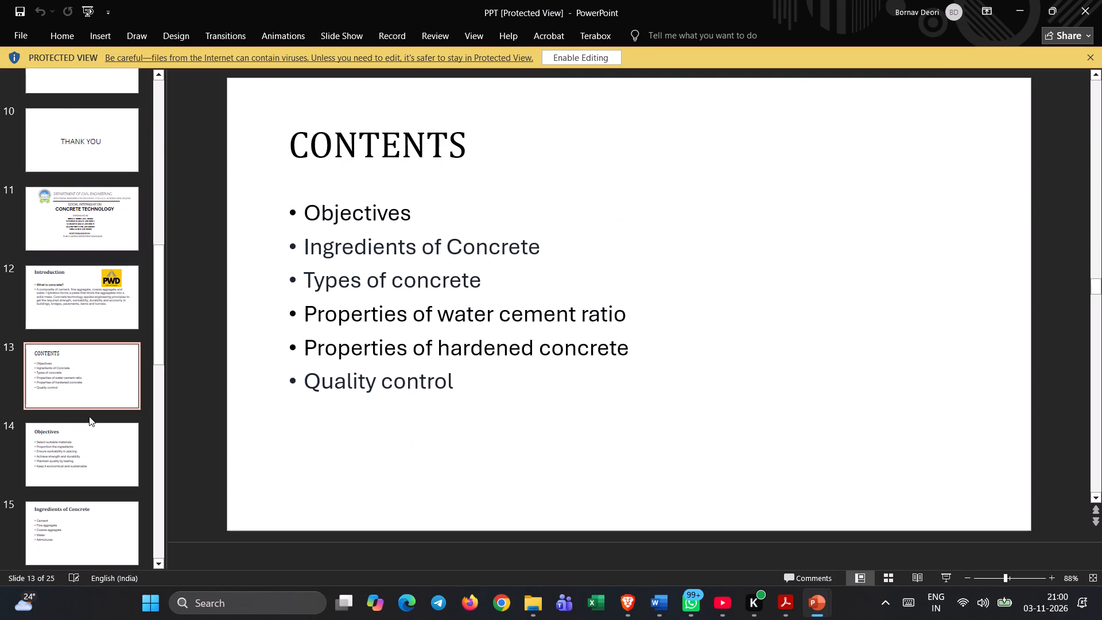
{"action": "left_click", "coordinate": [99, 320]}
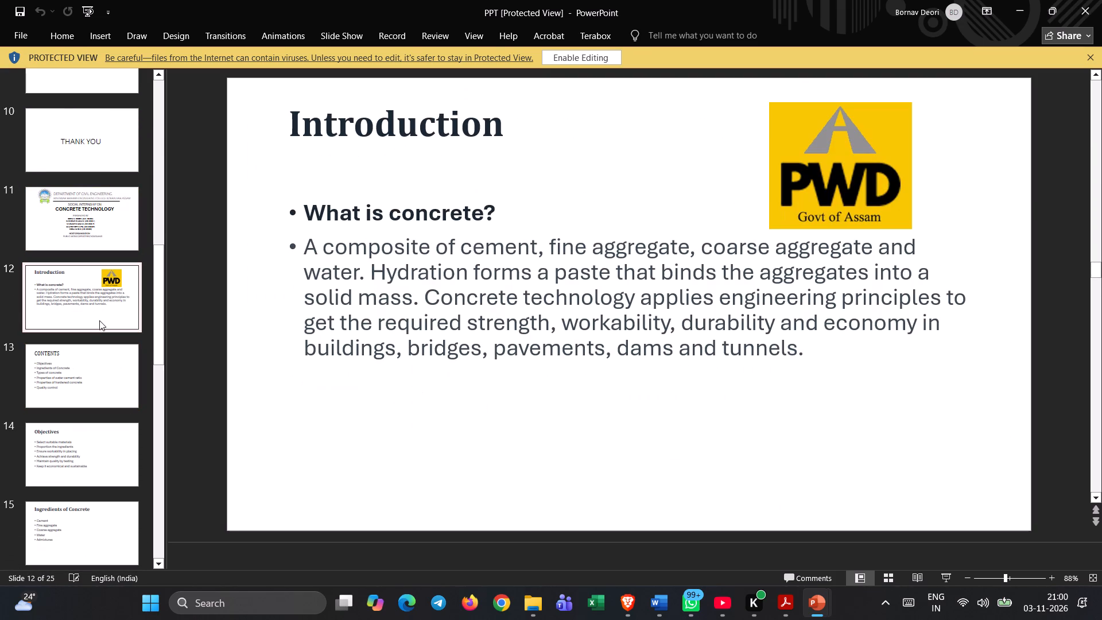
{"action": "left_click", "coordinate": [100, 361]}
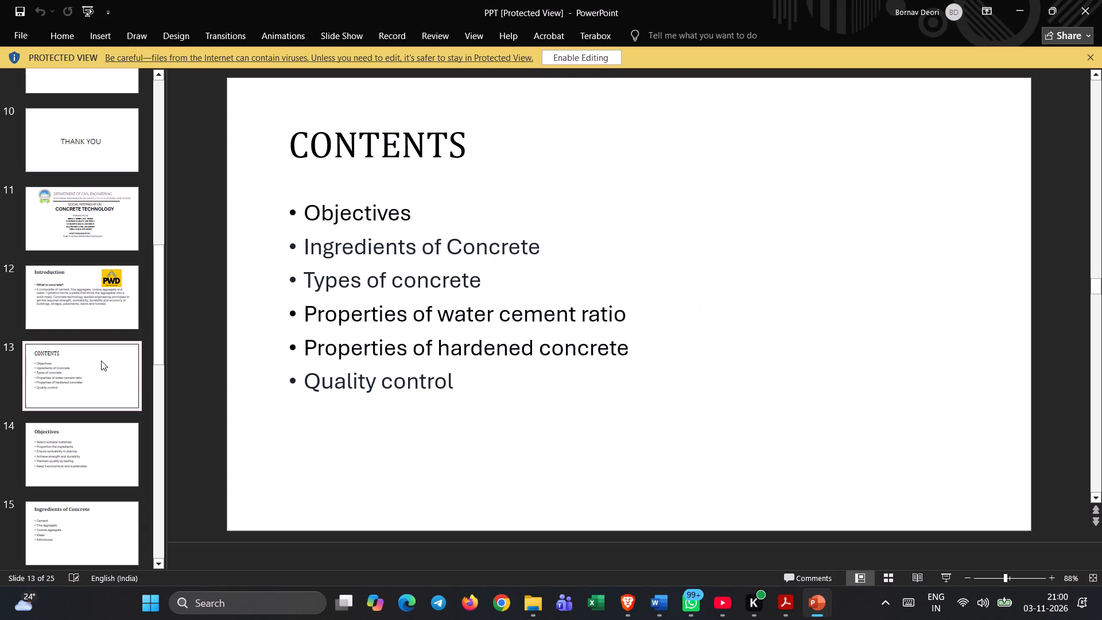
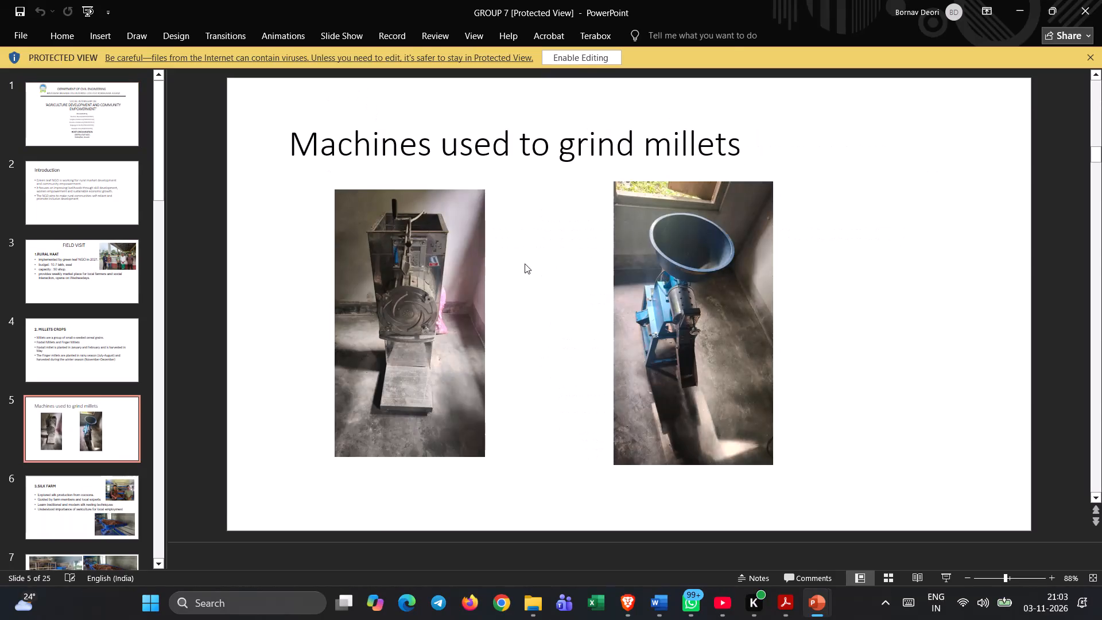
Return to the Rural Haat slide and place the text cursor at the start of its FIELD VISIT title.
{"action": "scroll", "coordinate": [525, 263], "scroll_direction": "up", "scroll_amount": 2}
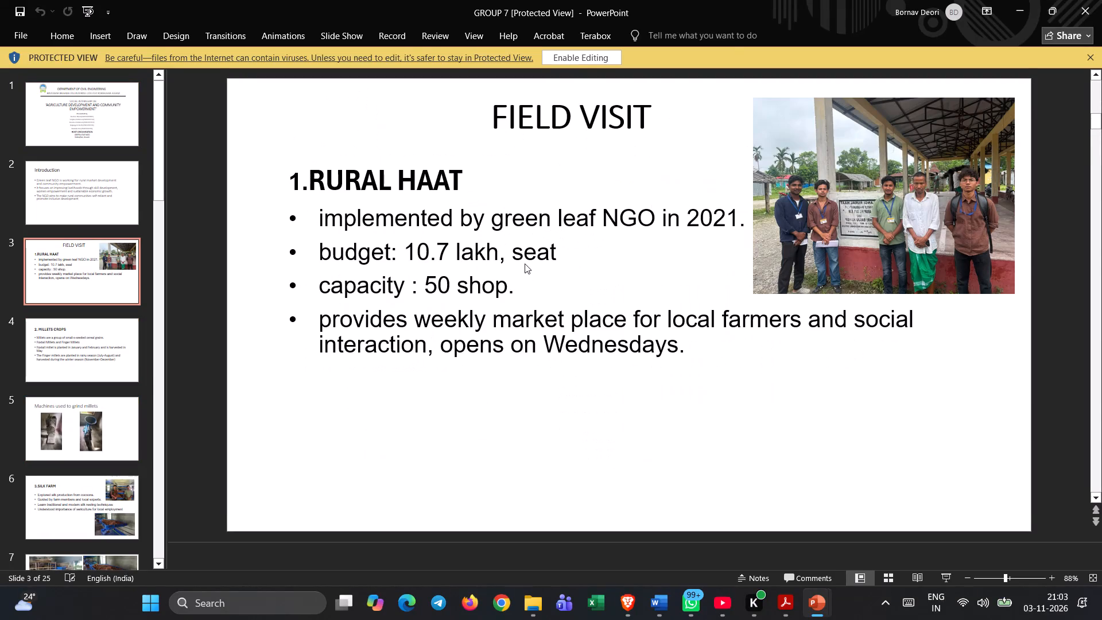
{"action": "left_click", "coordinate": [484, 116]}
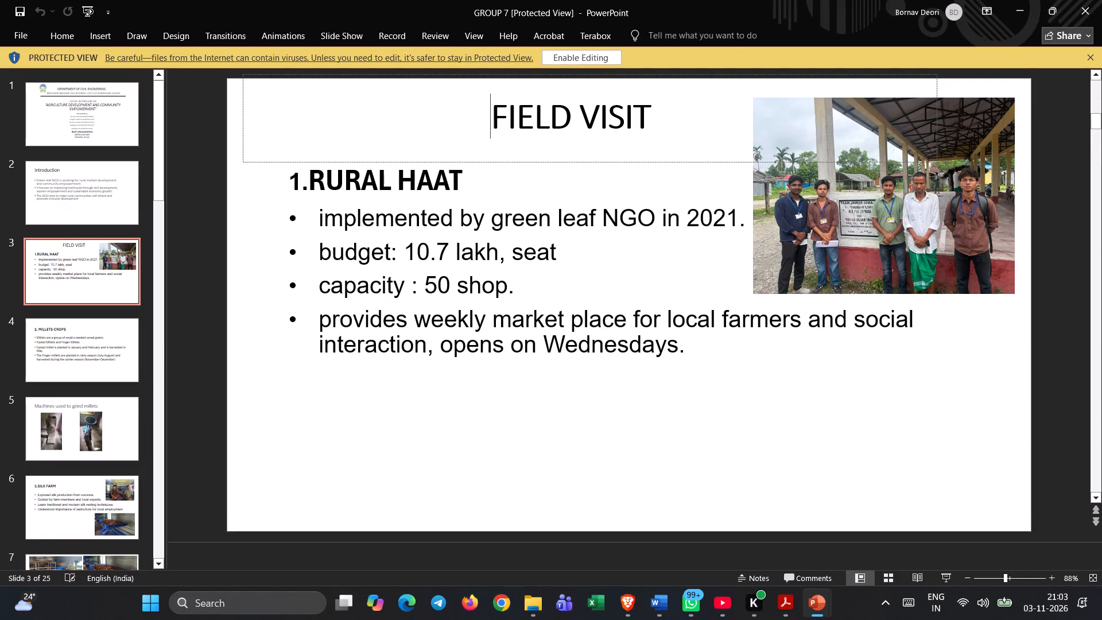
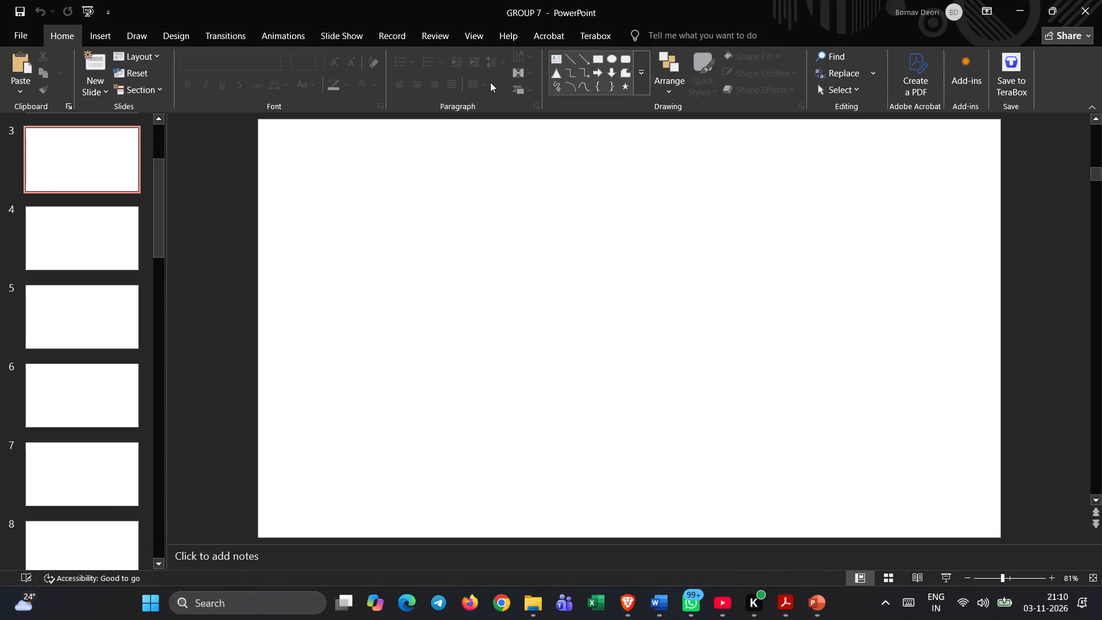
Save the GROUP 7 presentation as a PDF named GROUP 7 in the INTERNSHIP BOTH SOCIAL SKUILL folder on drive D.
{"action": "left_click", "coordinate": [104, 11]}
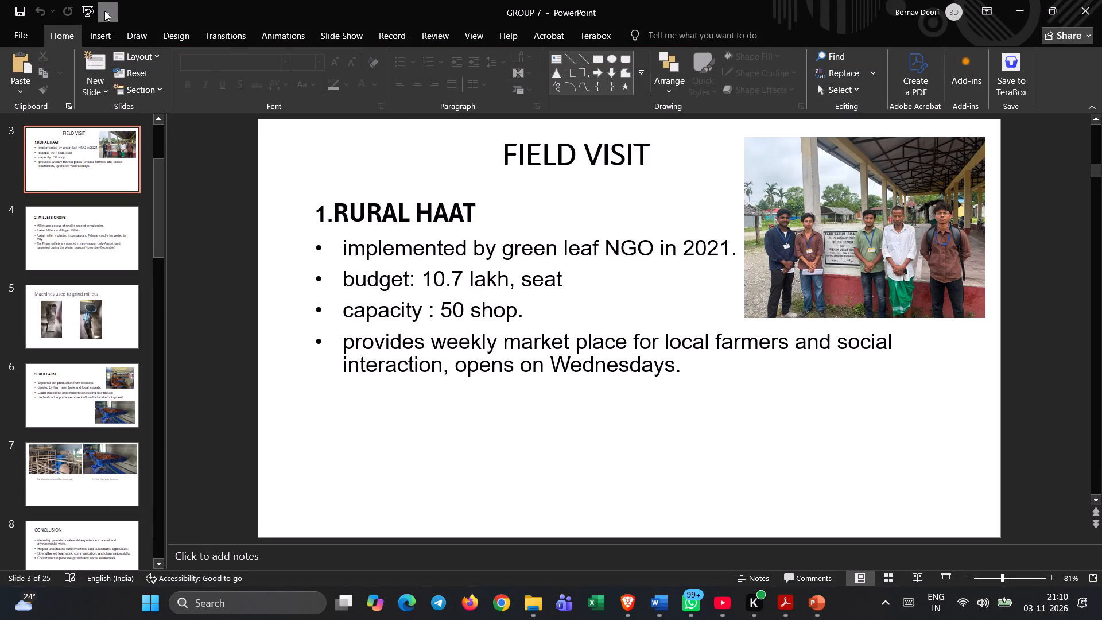
{"action": "left_click", "coordinate": [1085, 36]}
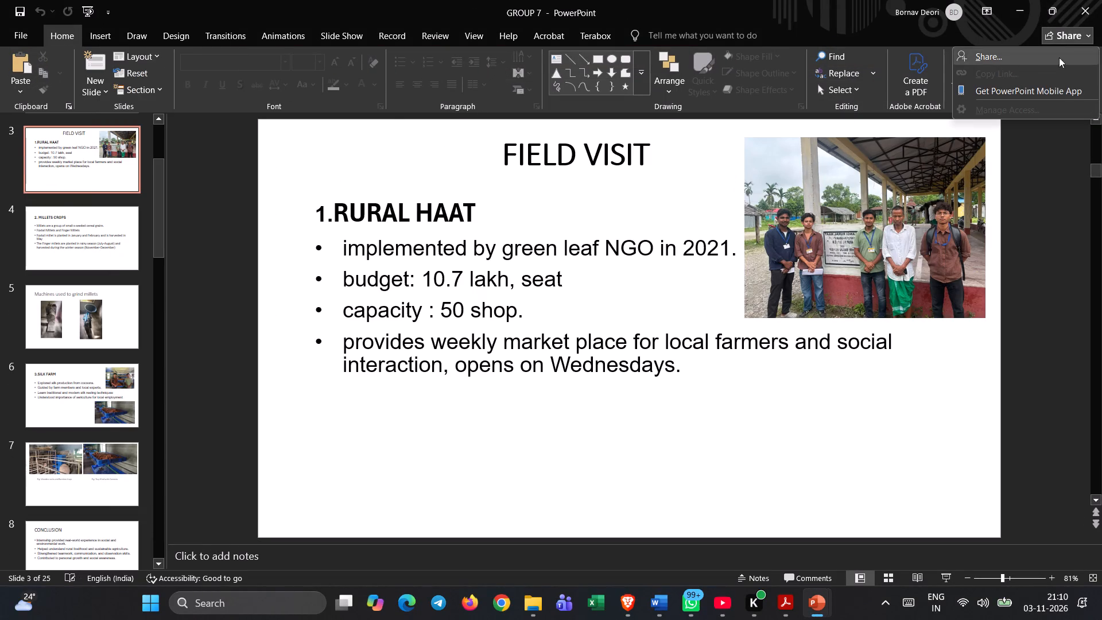
{"action": "left_click", "coordinate": [1006, 56]}
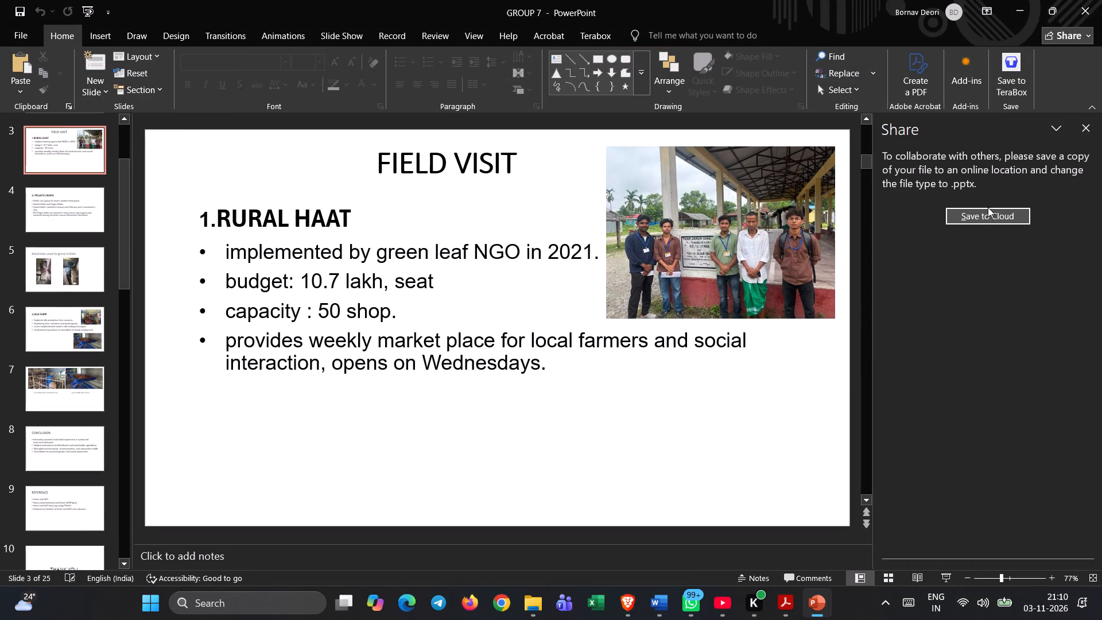
{"action": "left_click", "coordinate": [988, 214]}
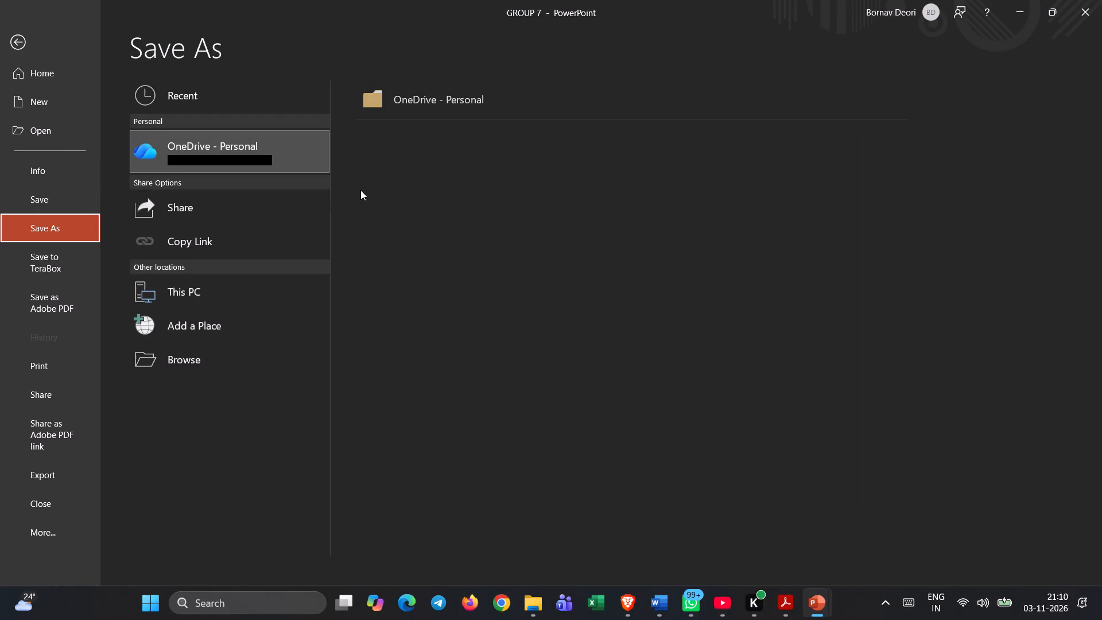
{"action": "left_click", "coordinate": [261, 286]}
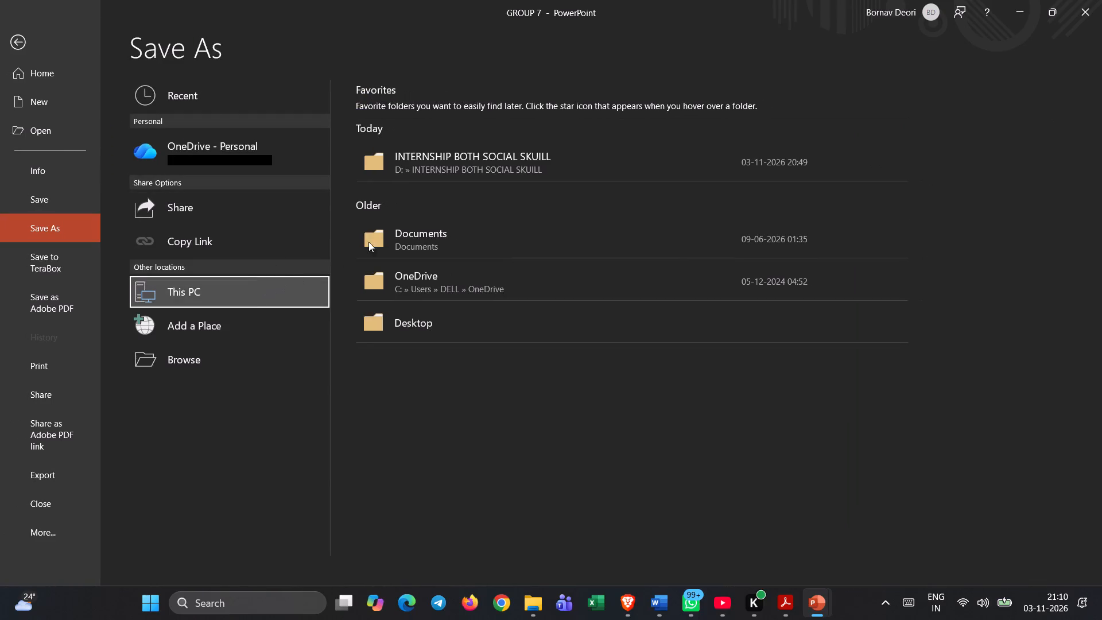
{"action": "left_click", "coordinate": [459, 169]}
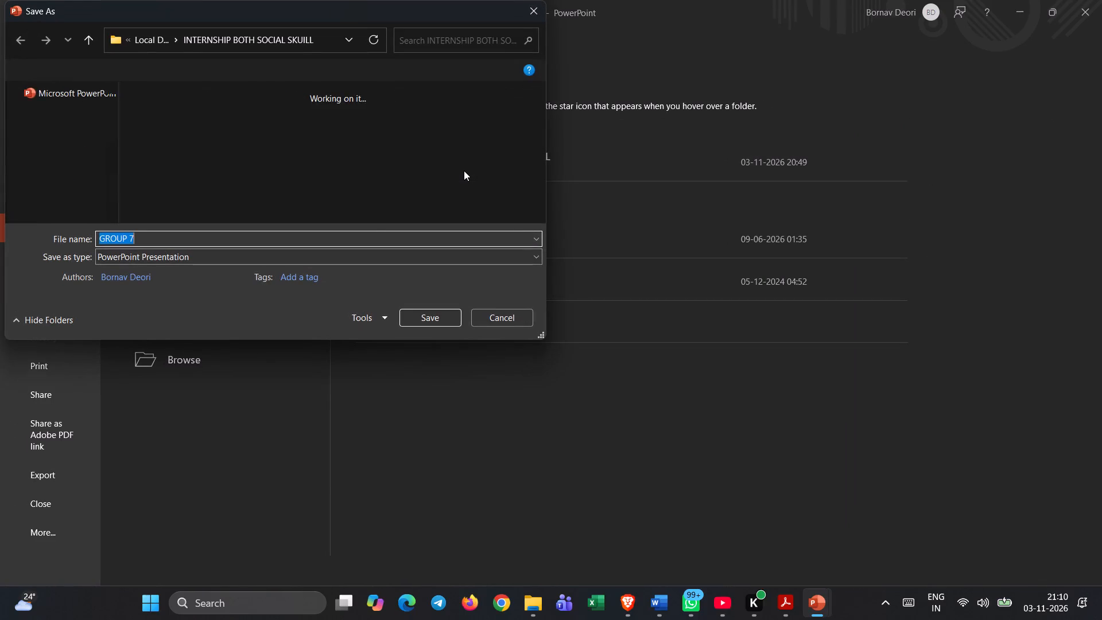
{"action": "left_click", "coordinate": [309, 258]}
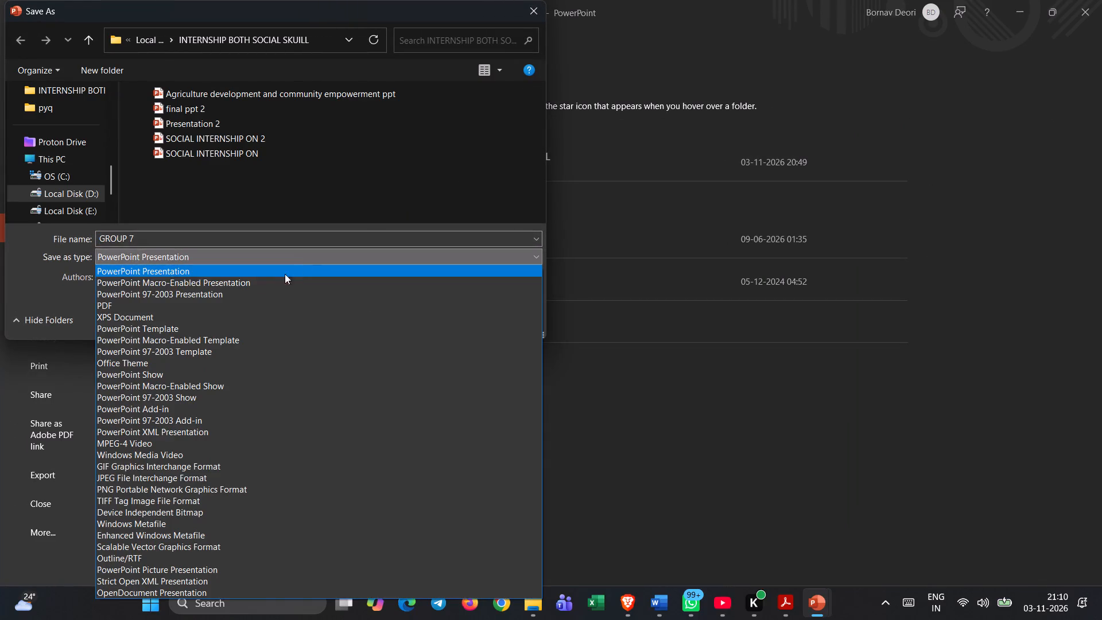
{"action": "left_click", "coordinate": [209, 302]}
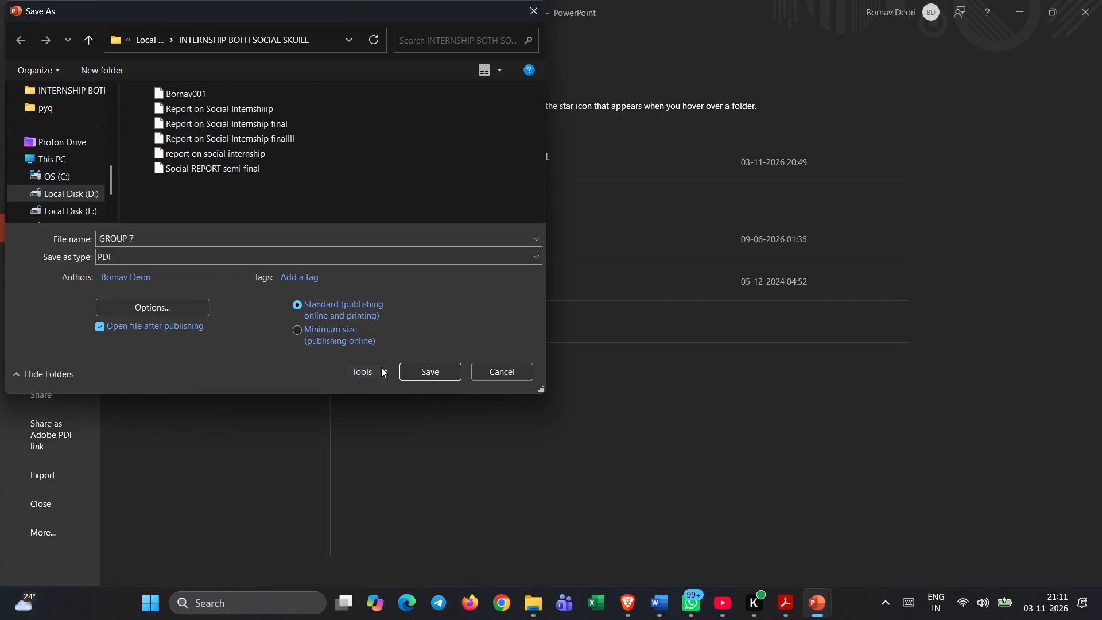
{"action": "left_click", "coordinate": [421, 369]}
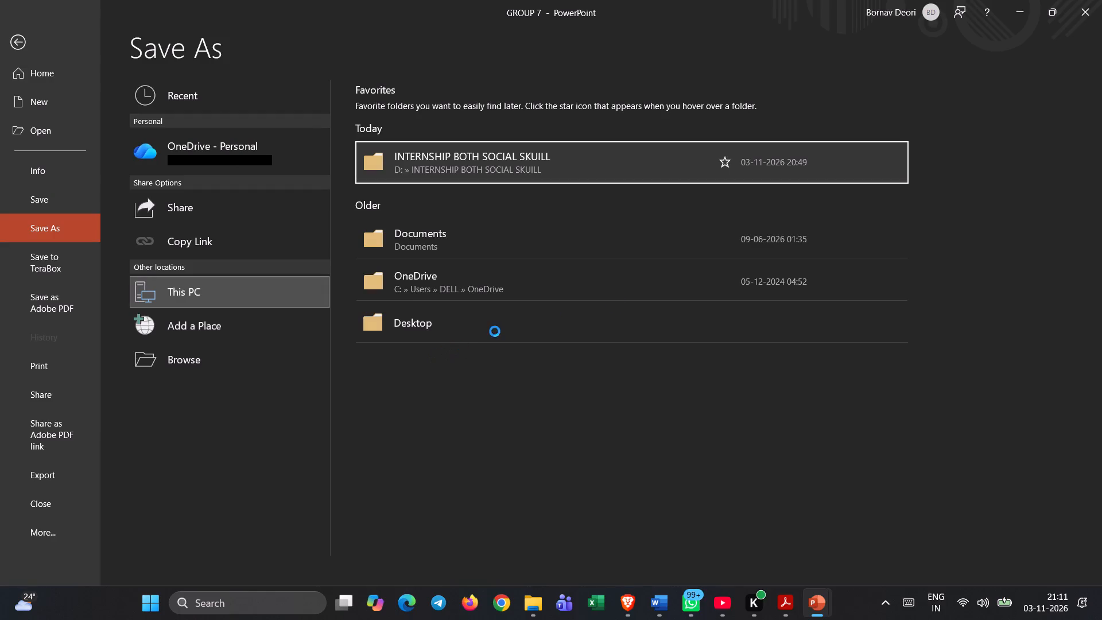
{"action": "left_click", "coordinate": [1019, 17]}
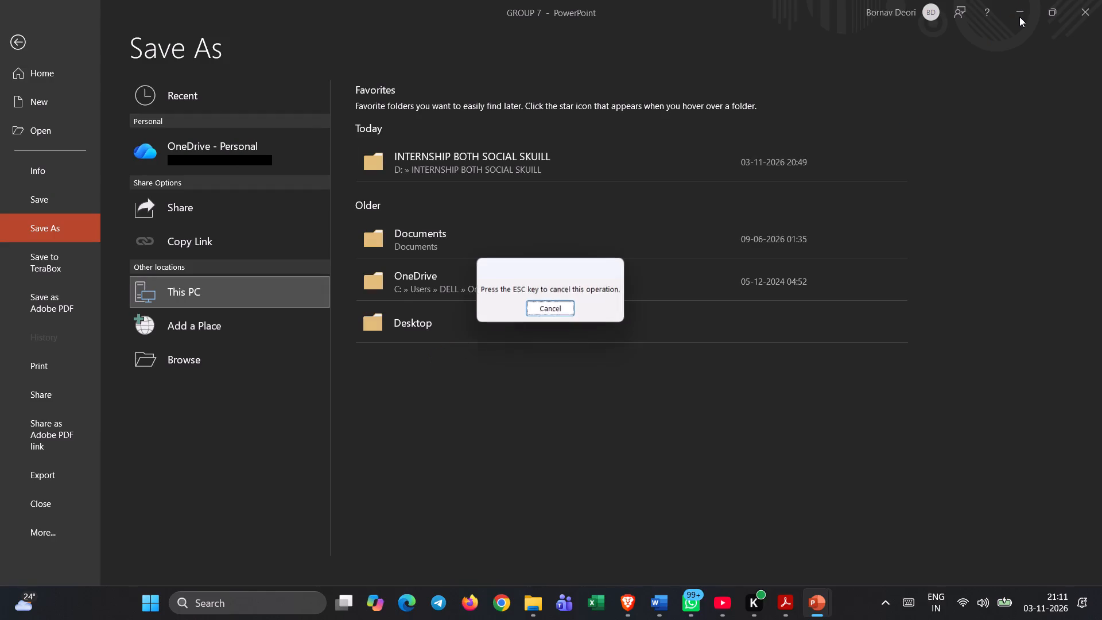
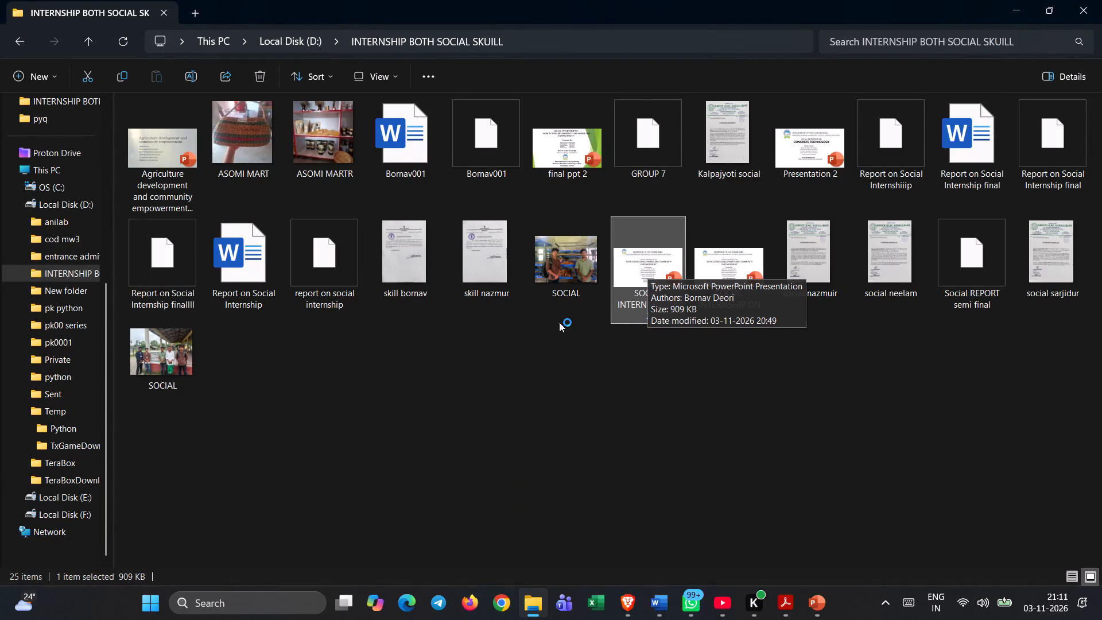
Refresh the INTERNSHIP BOTH SOCIAL SKUILL folder in File Explorer and select the exported GROUP 7 file.
{"action": "left_click", "coordinate": [121, 41]}
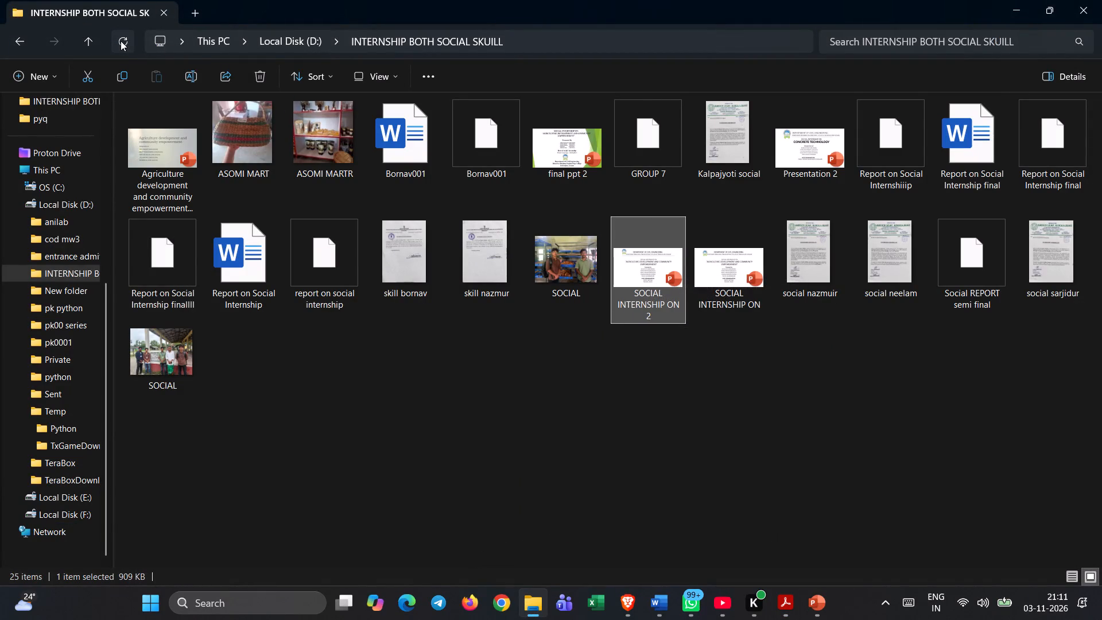
{"action": "left_click", "coordinate": [638, 143]}
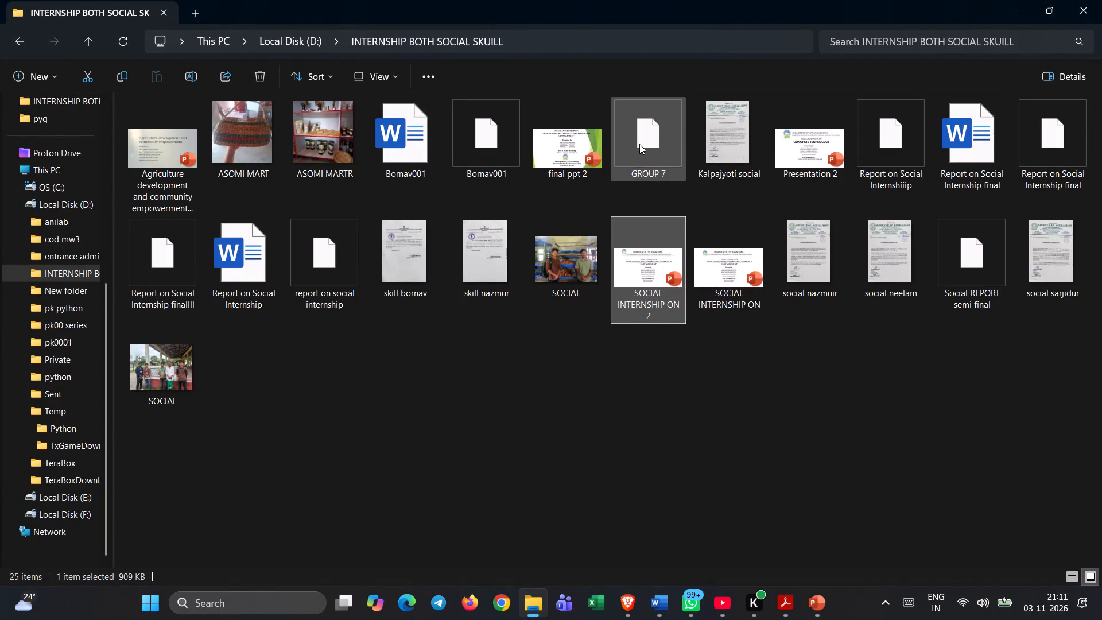